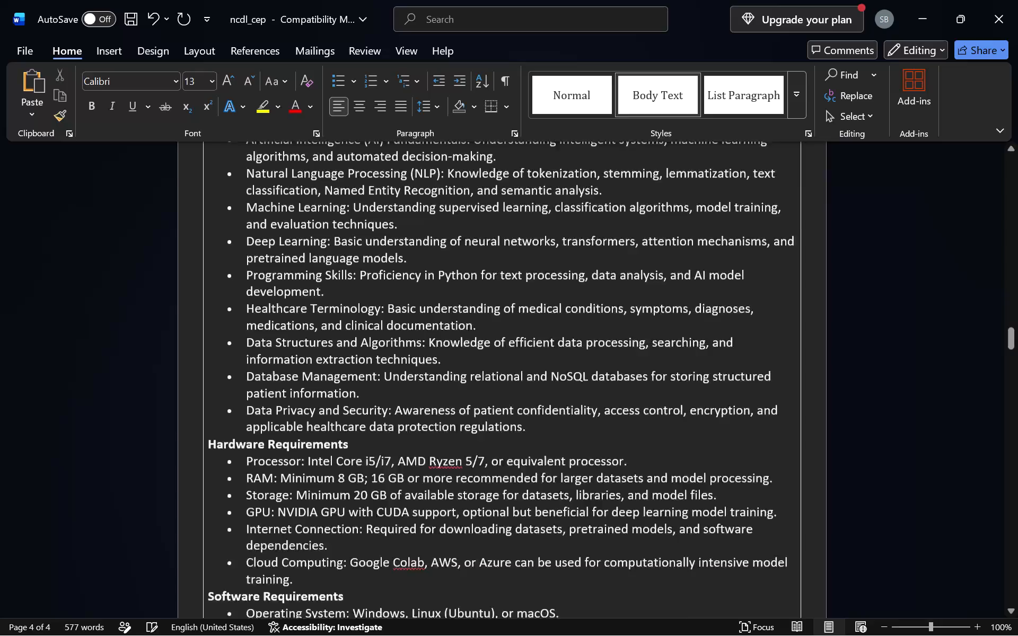
Examine the cover page and the Project Overview page of the ncdl_cep report.
scroll(410, 441, up, 20)
scroll(410, 441, up, 1)
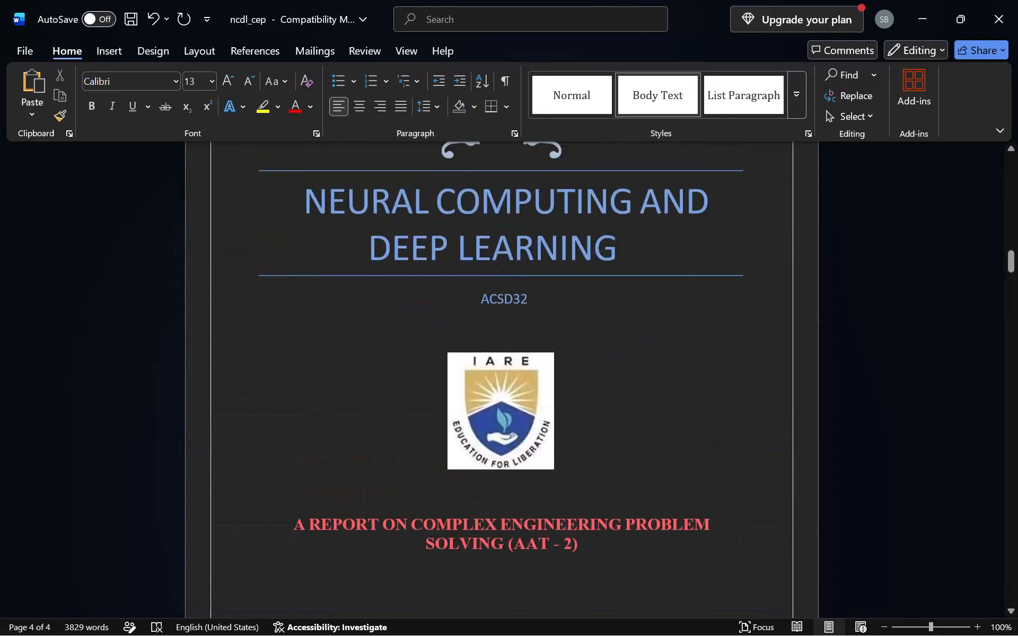
scroll(410, 440, down, 7)
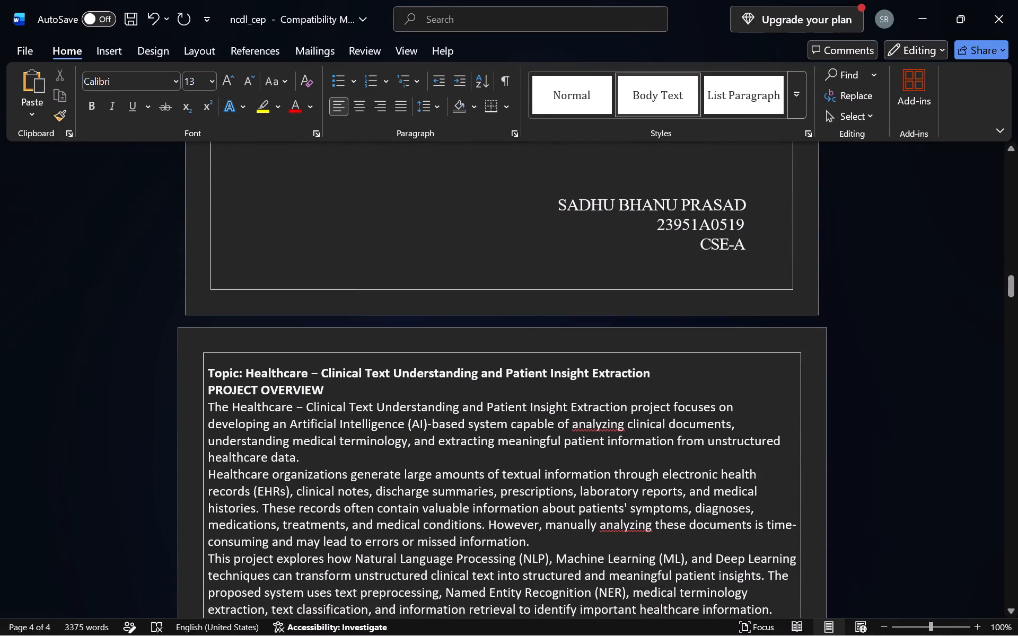
drag(203, 382, 226, 385)
click(424, 403)
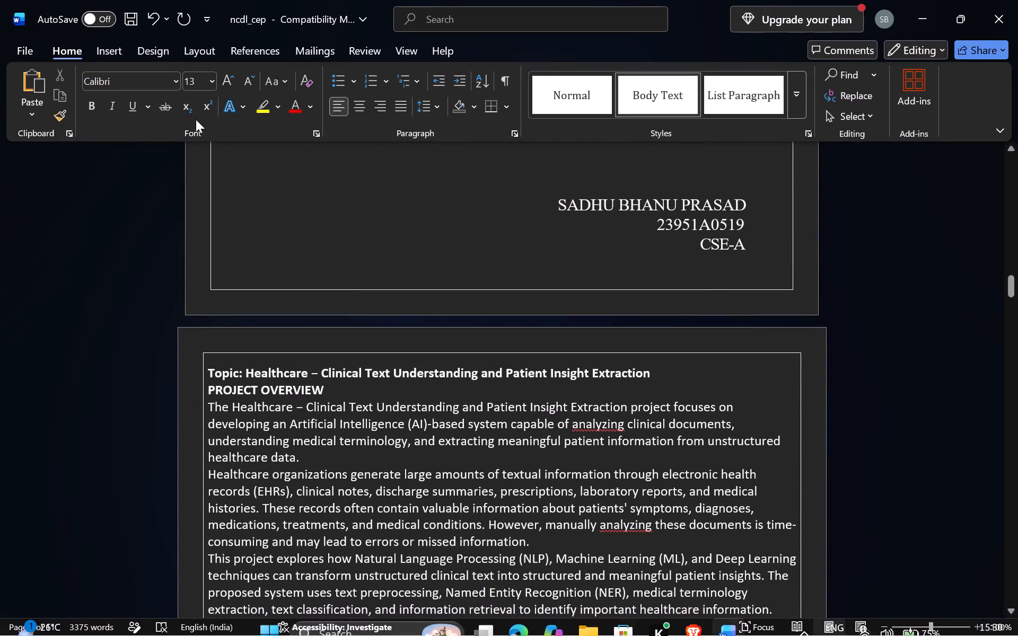
scroll(540, 363, down, 1)
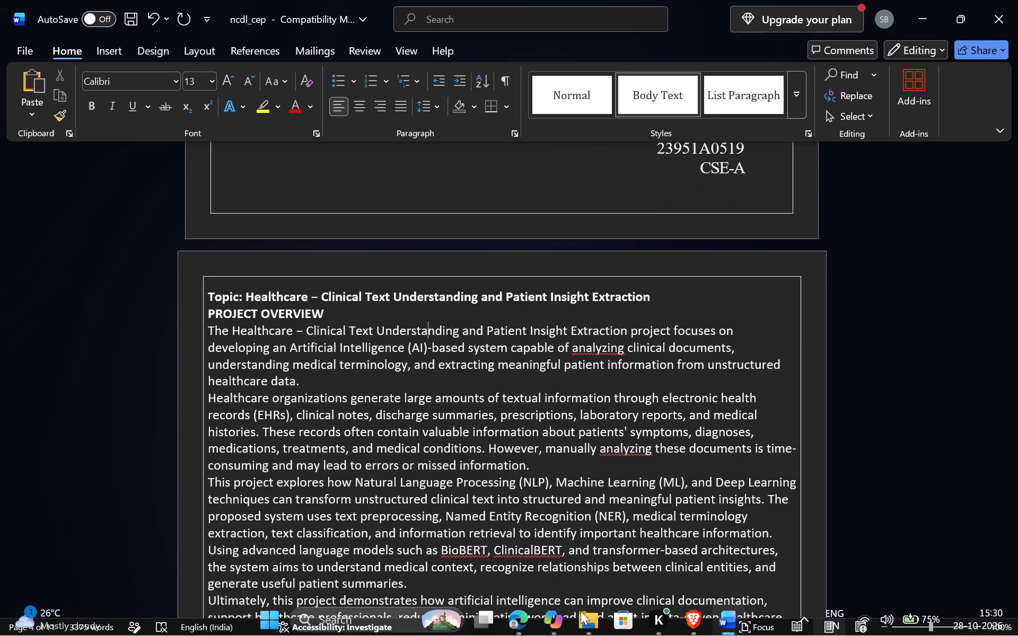
Open the CC_AAT-2 report from the Downloads folder and examine the text layout of its body pages.
click(598, 626)
double_click(261, 188)
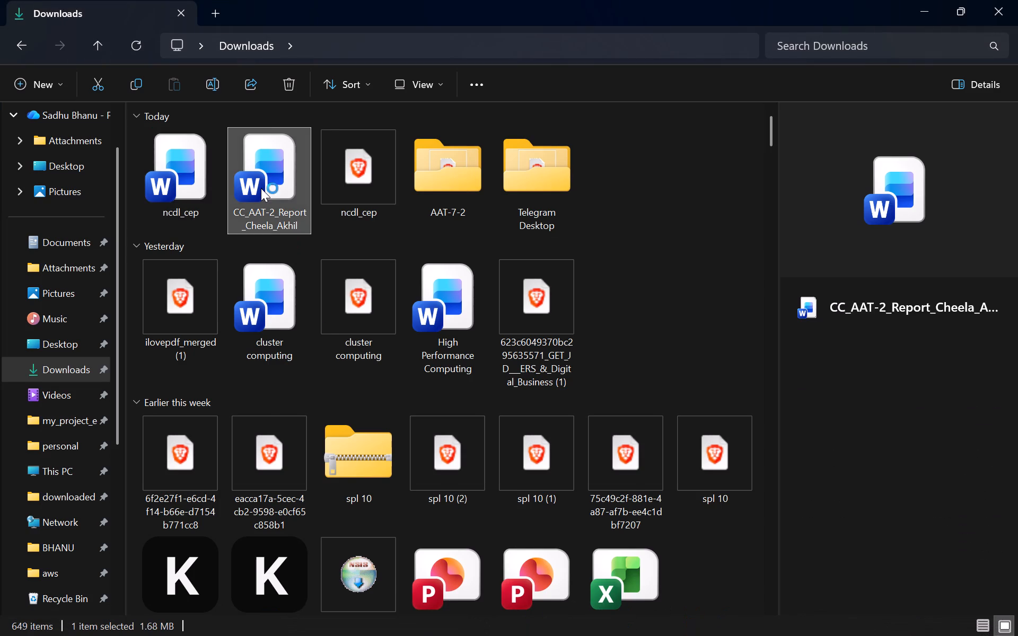
scroll(643, 460, down, 16)
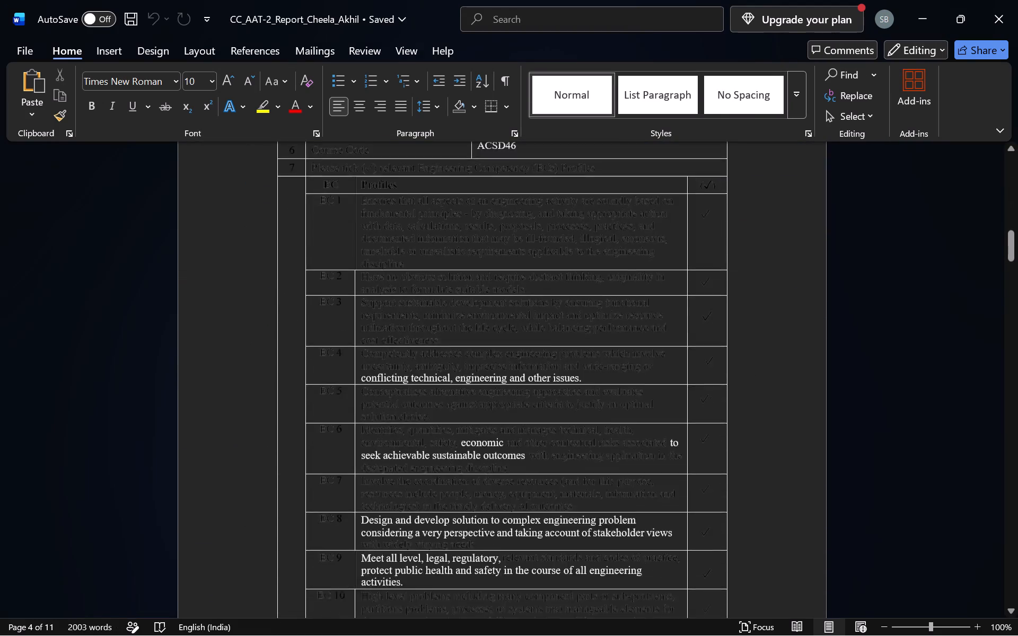
scroll(643, 458, down, 19)
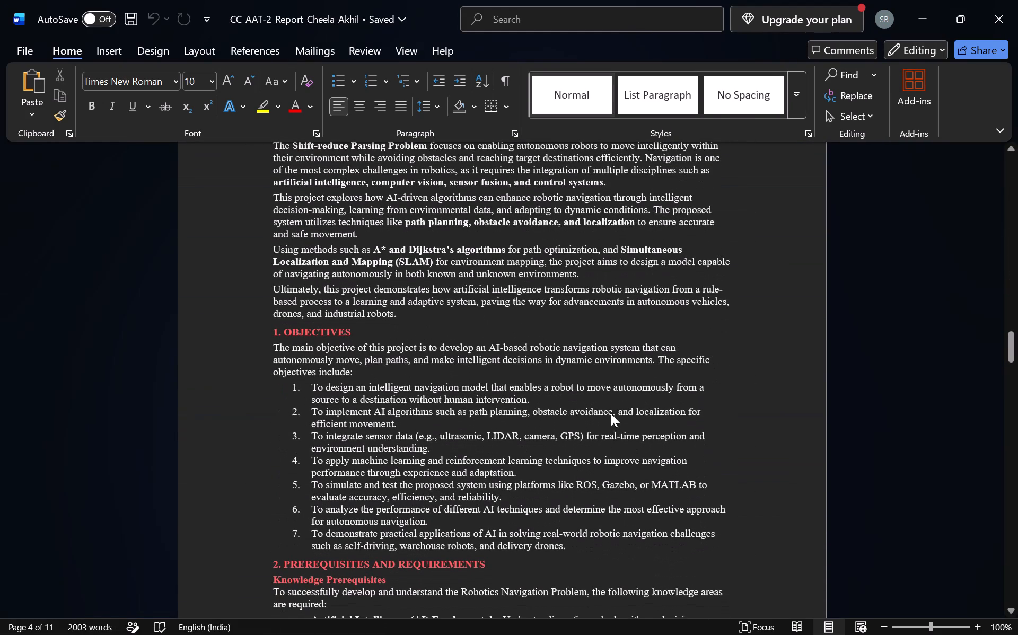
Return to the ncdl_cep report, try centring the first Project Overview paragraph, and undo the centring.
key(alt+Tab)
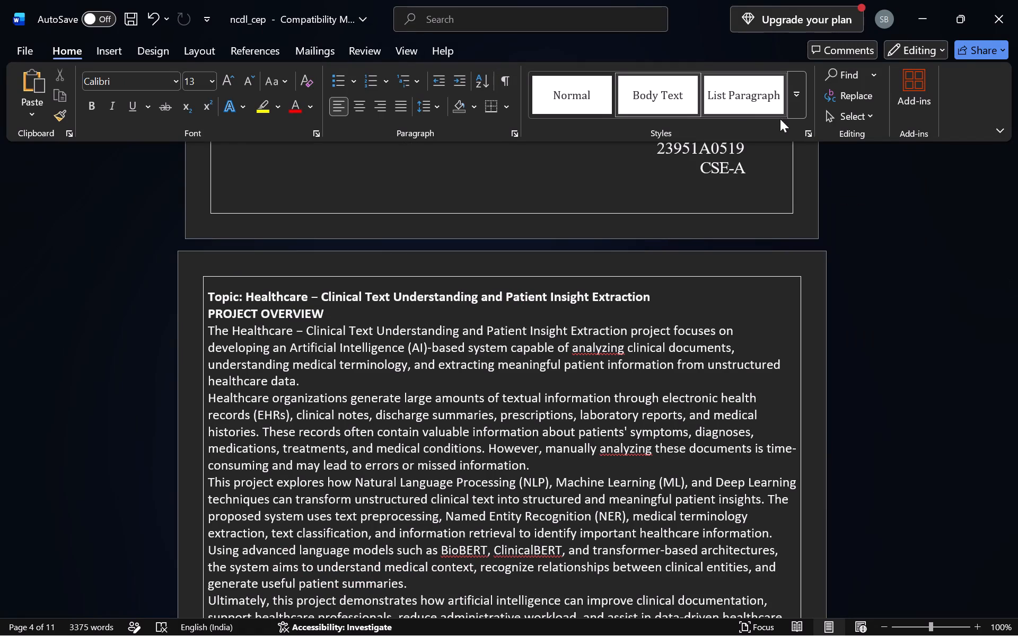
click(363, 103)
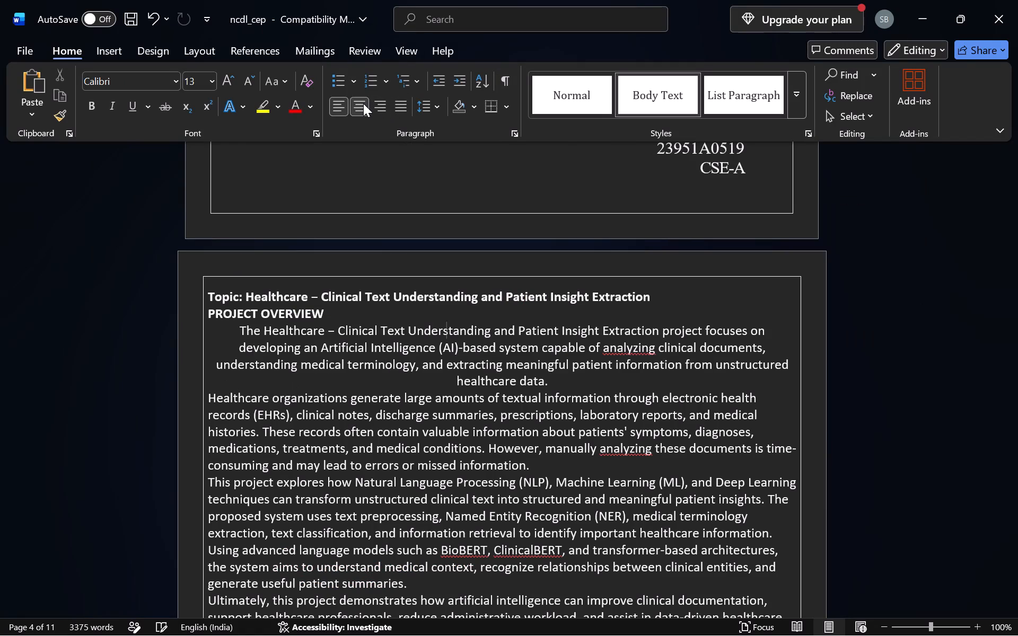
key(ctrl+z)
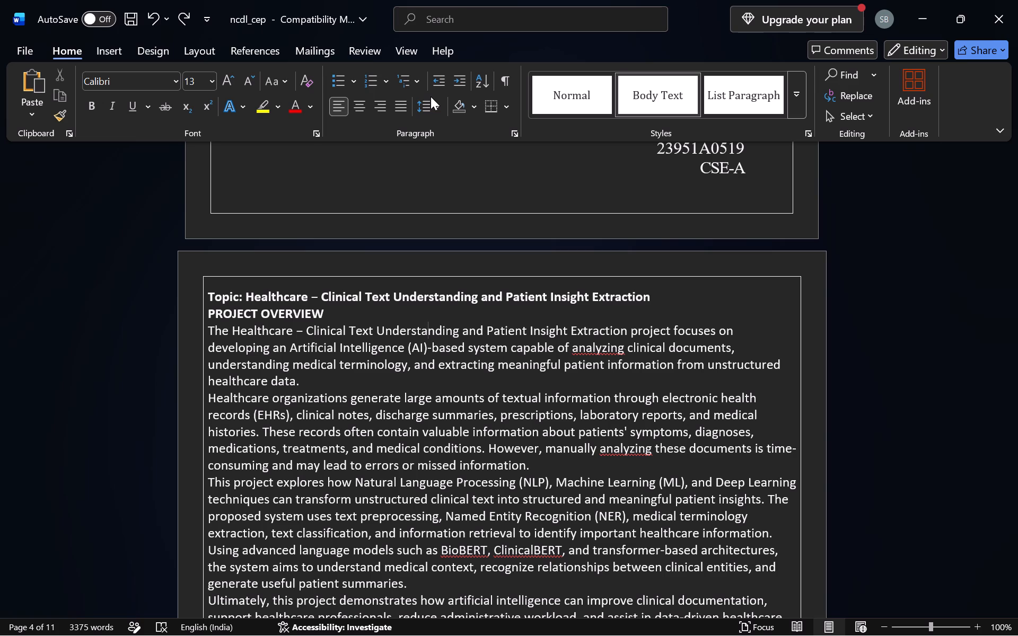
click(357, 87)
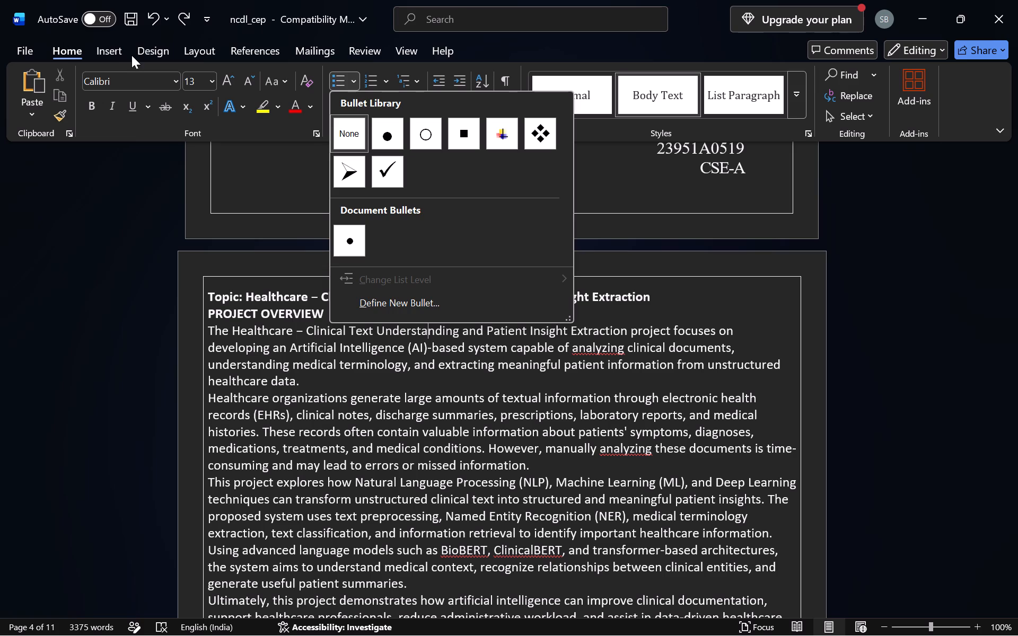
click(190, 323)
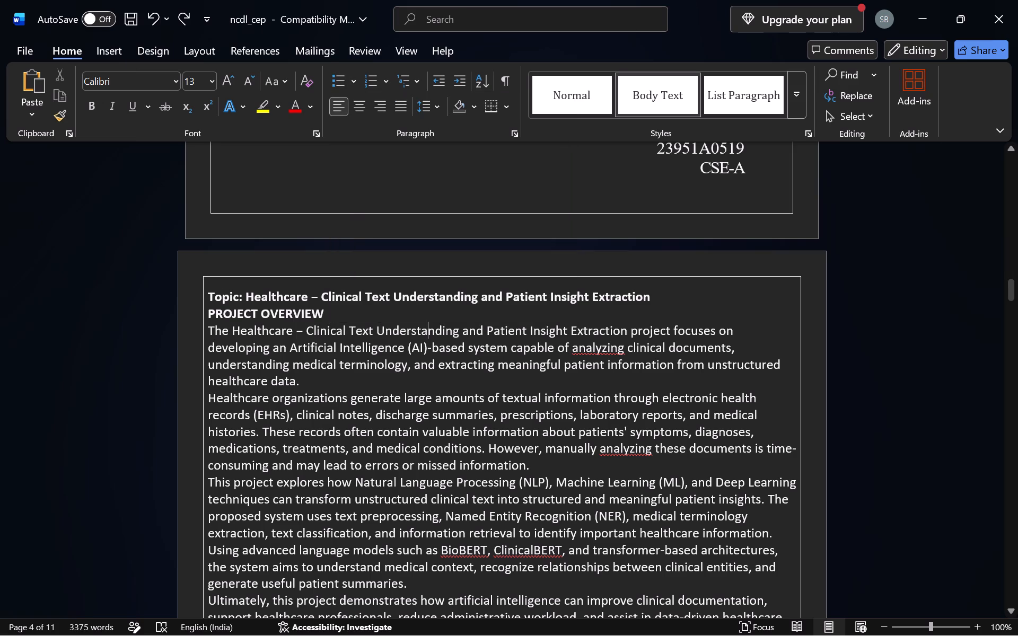
key(alt+Tab)
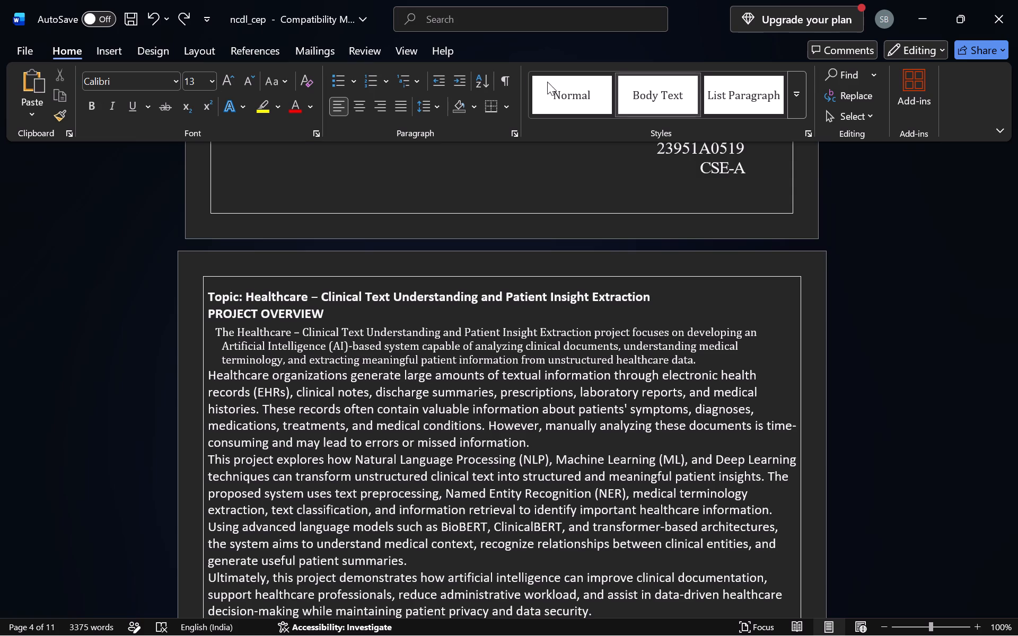
click(150, 49)
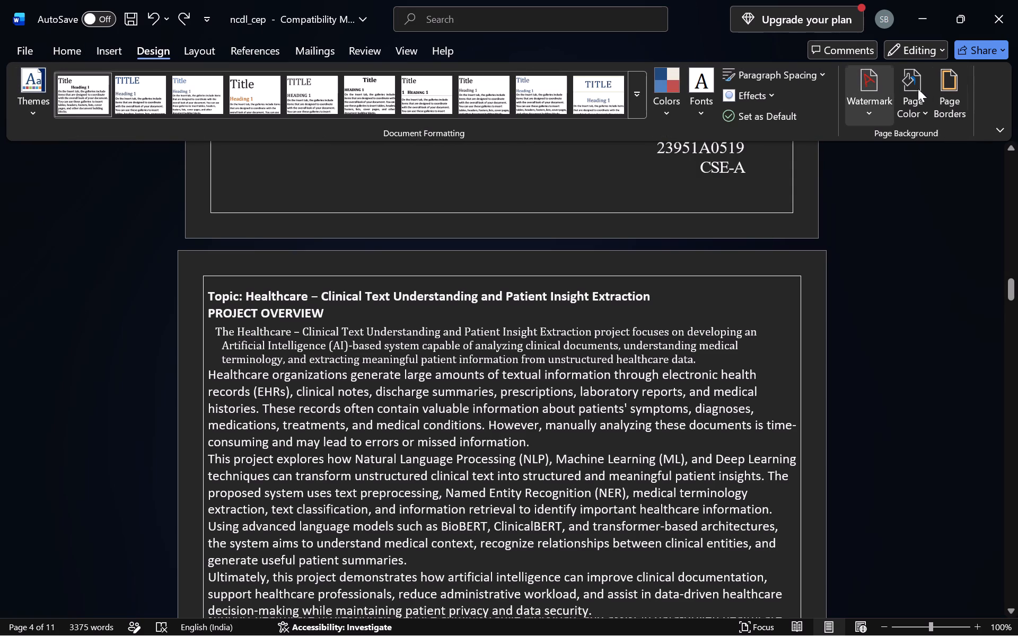
click(952, 82)
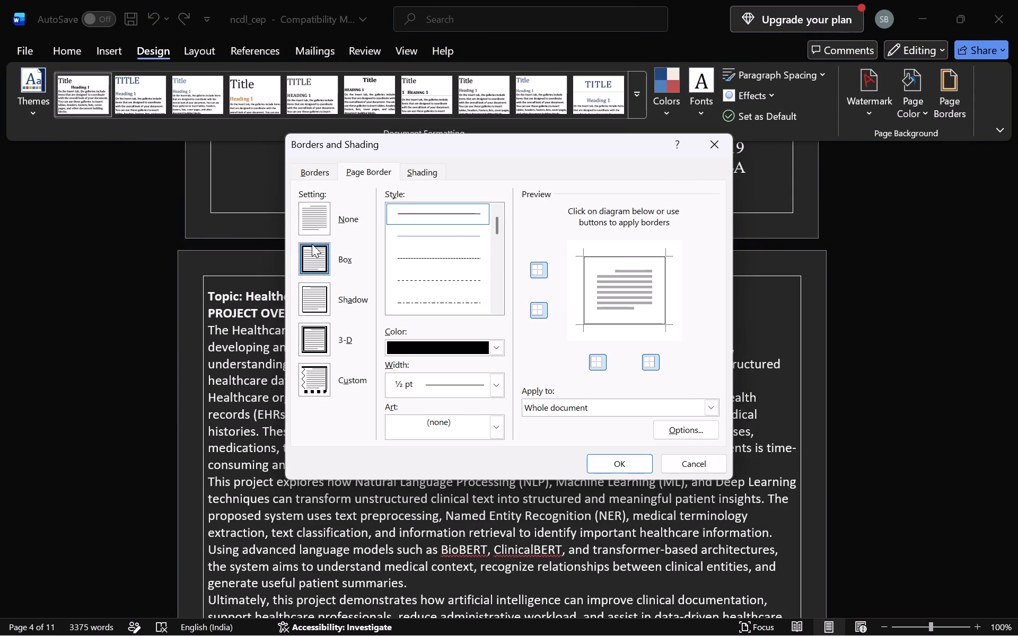
click(726, 141)
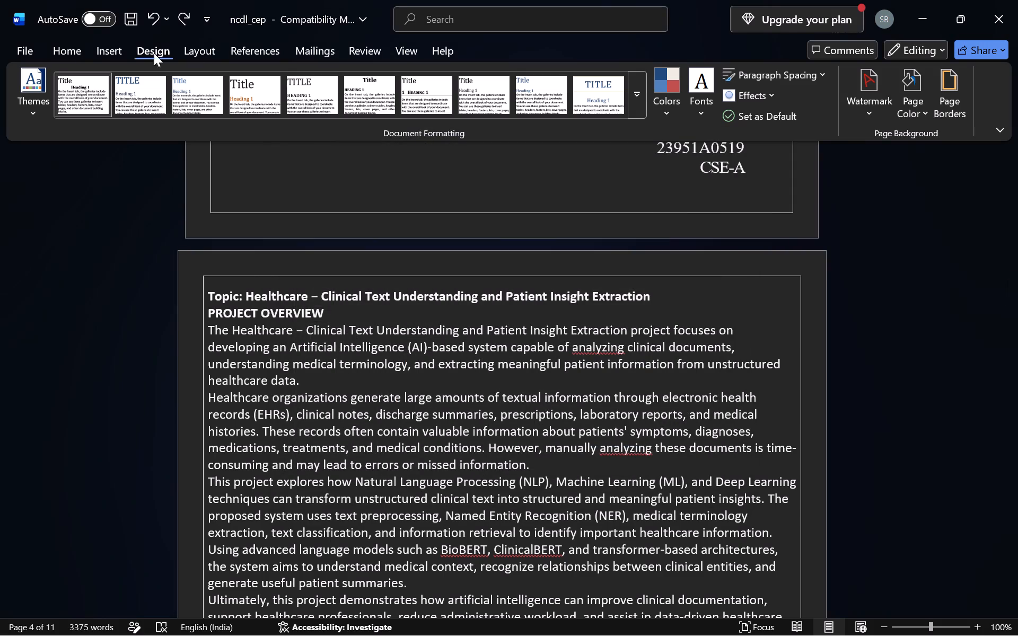
Increase the indent of the first Project Overview paragraph by one level.
click(77, 51)
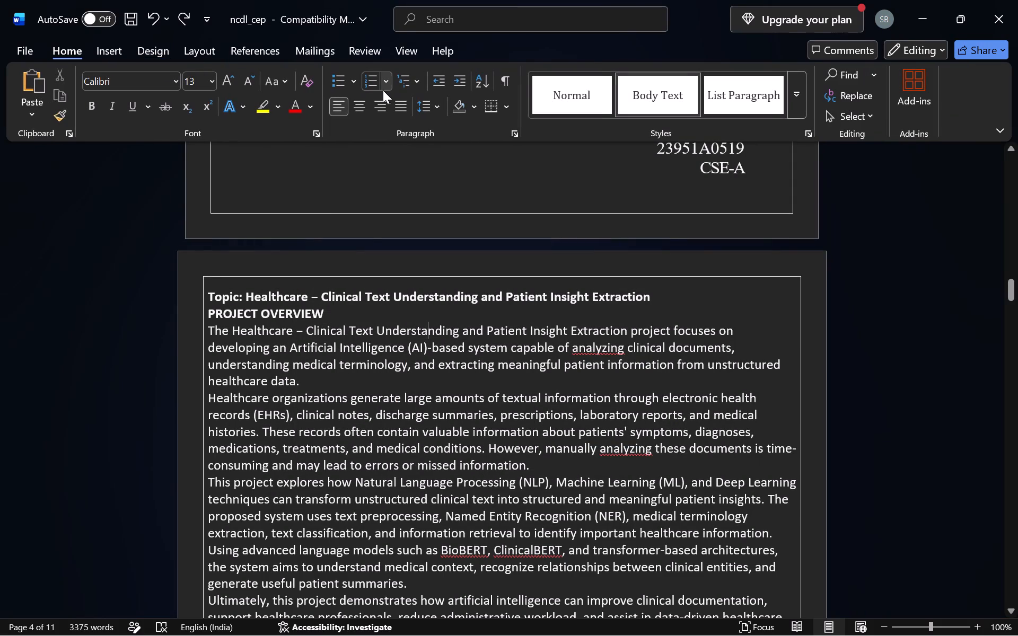
click(453, 78)
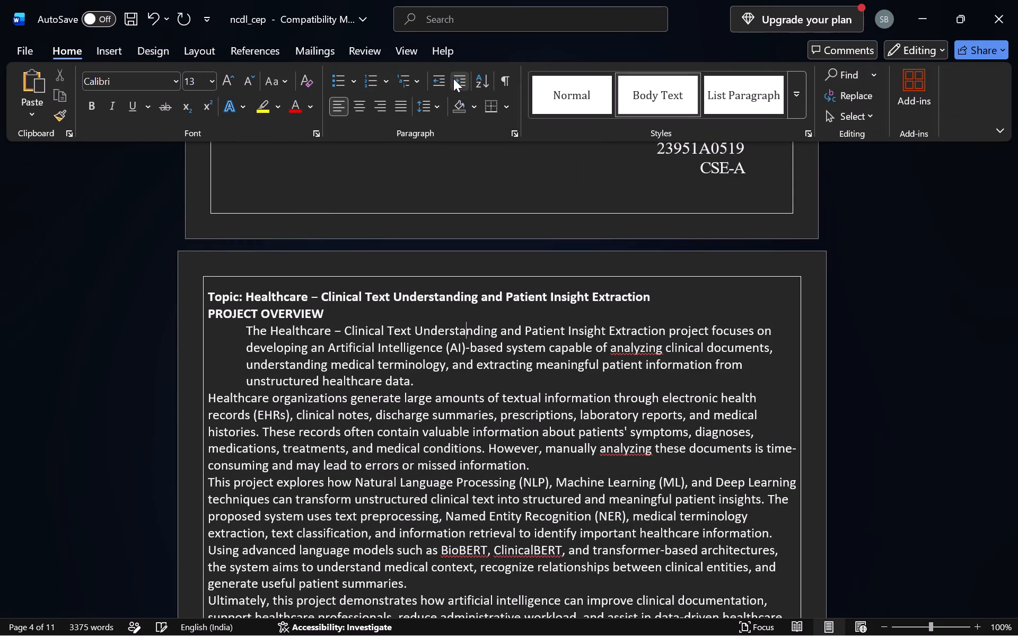
click(445, 77)
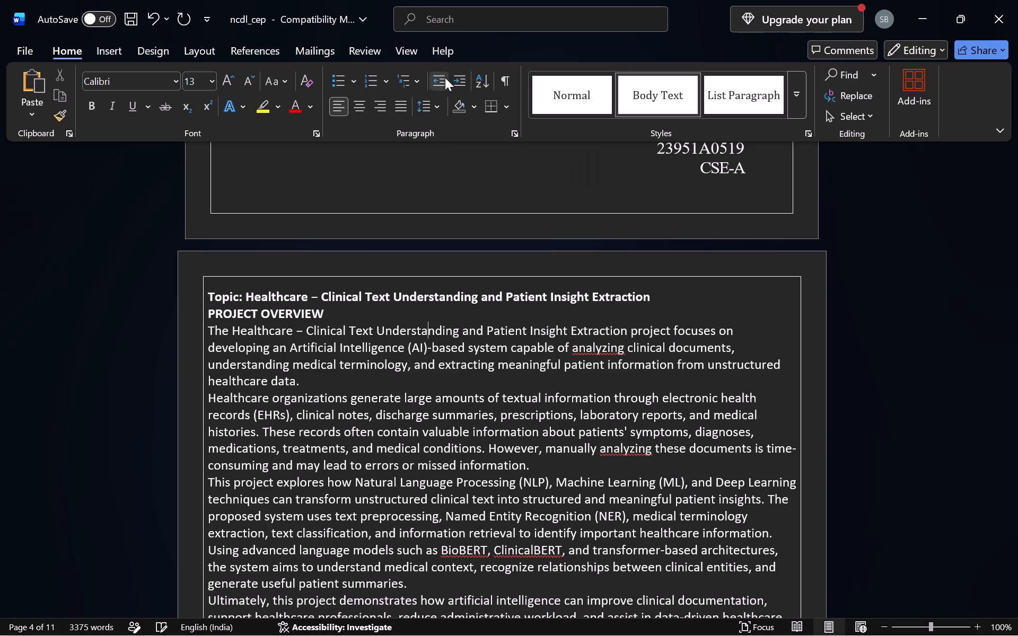
click(468, 73)
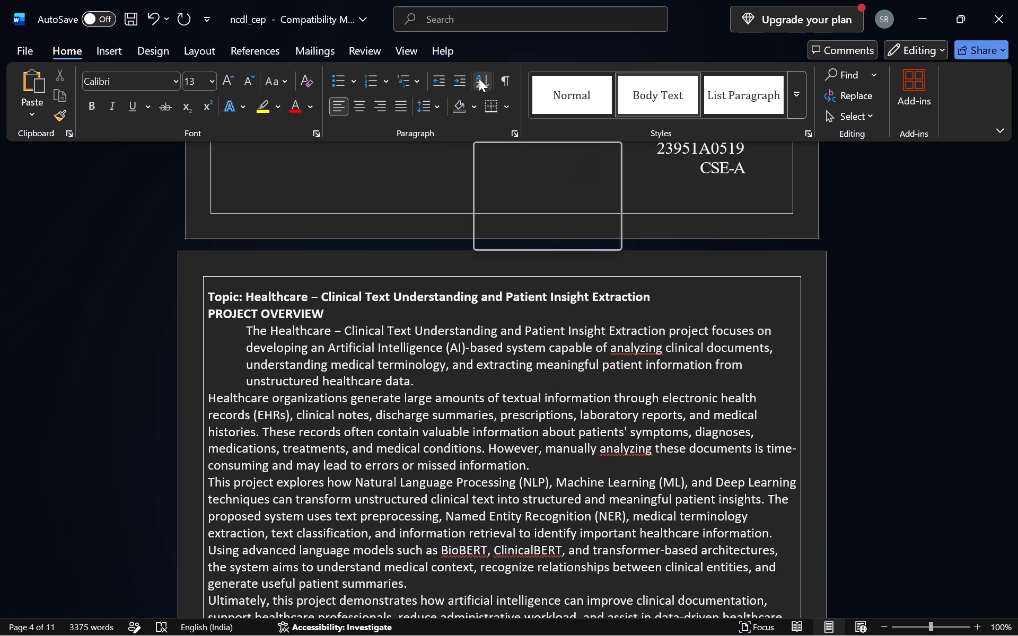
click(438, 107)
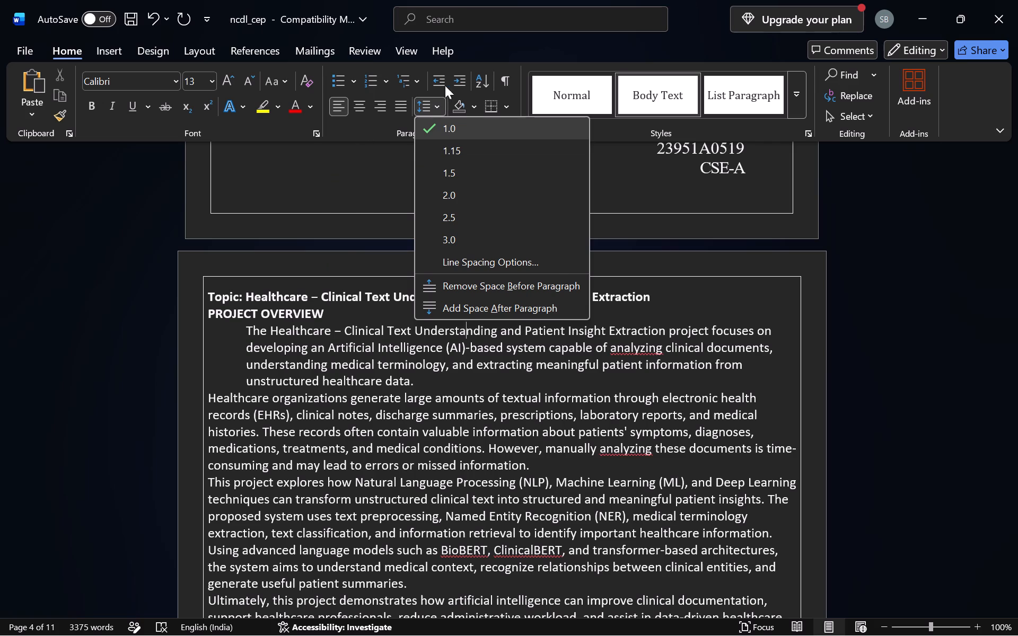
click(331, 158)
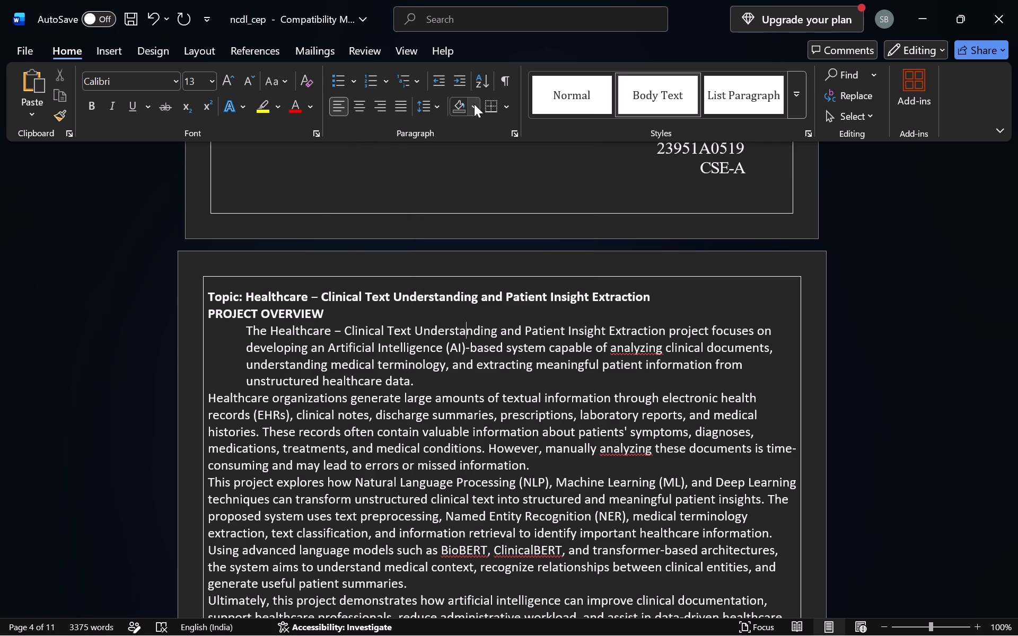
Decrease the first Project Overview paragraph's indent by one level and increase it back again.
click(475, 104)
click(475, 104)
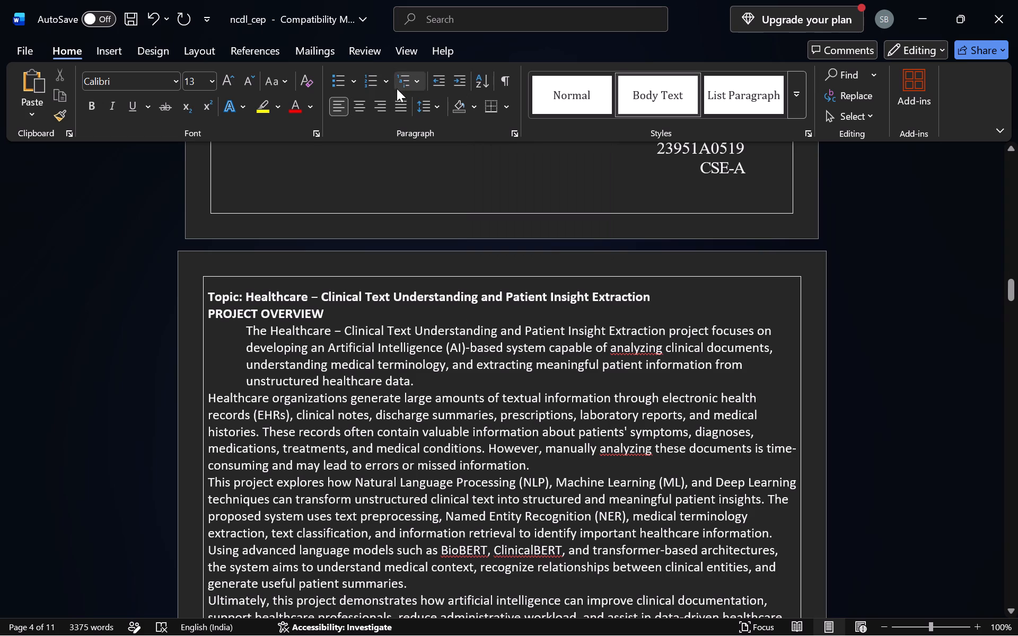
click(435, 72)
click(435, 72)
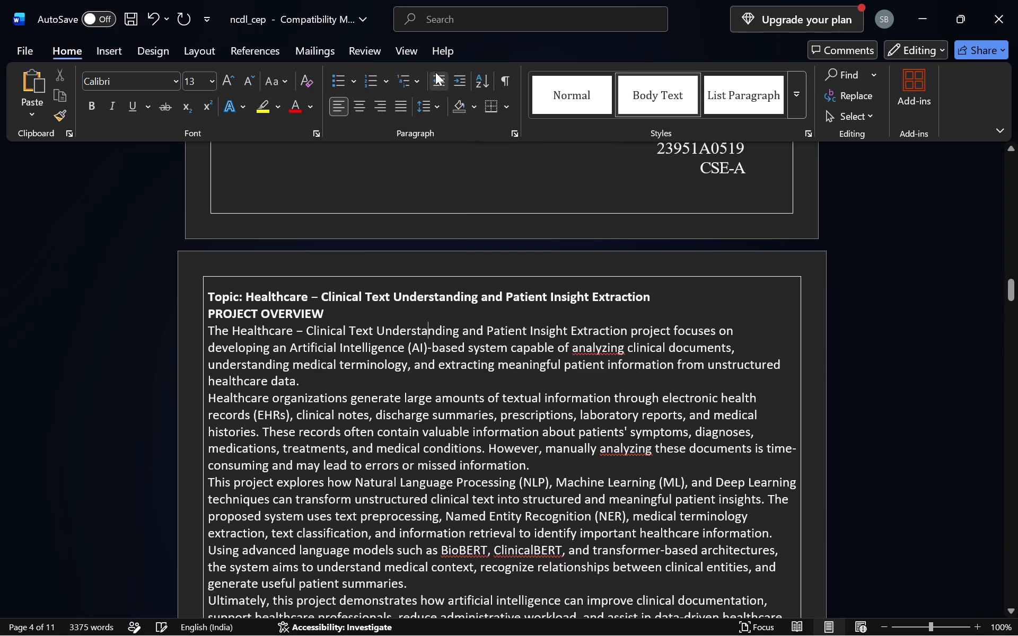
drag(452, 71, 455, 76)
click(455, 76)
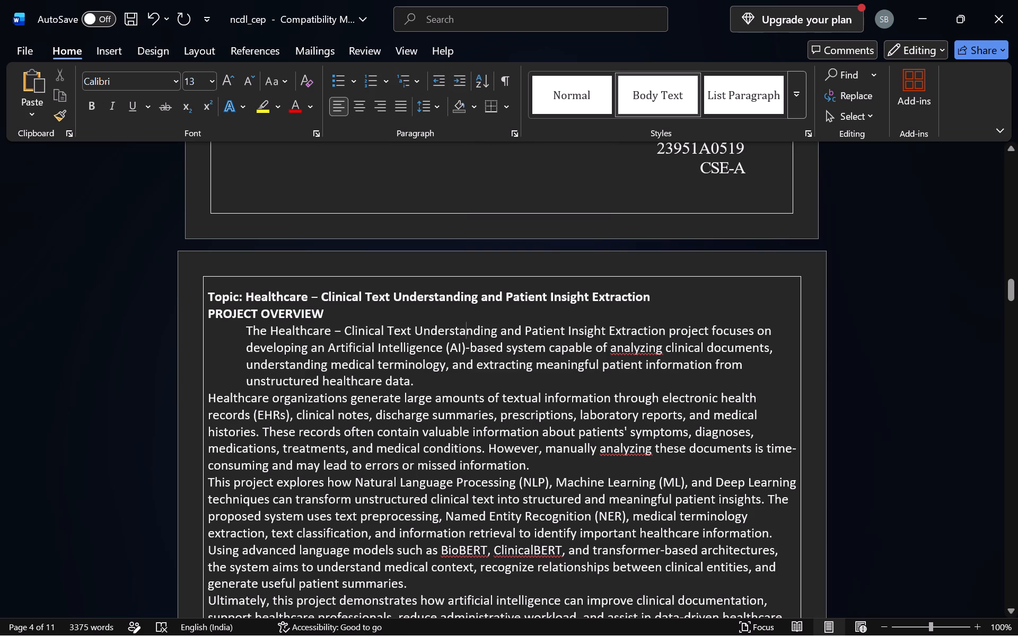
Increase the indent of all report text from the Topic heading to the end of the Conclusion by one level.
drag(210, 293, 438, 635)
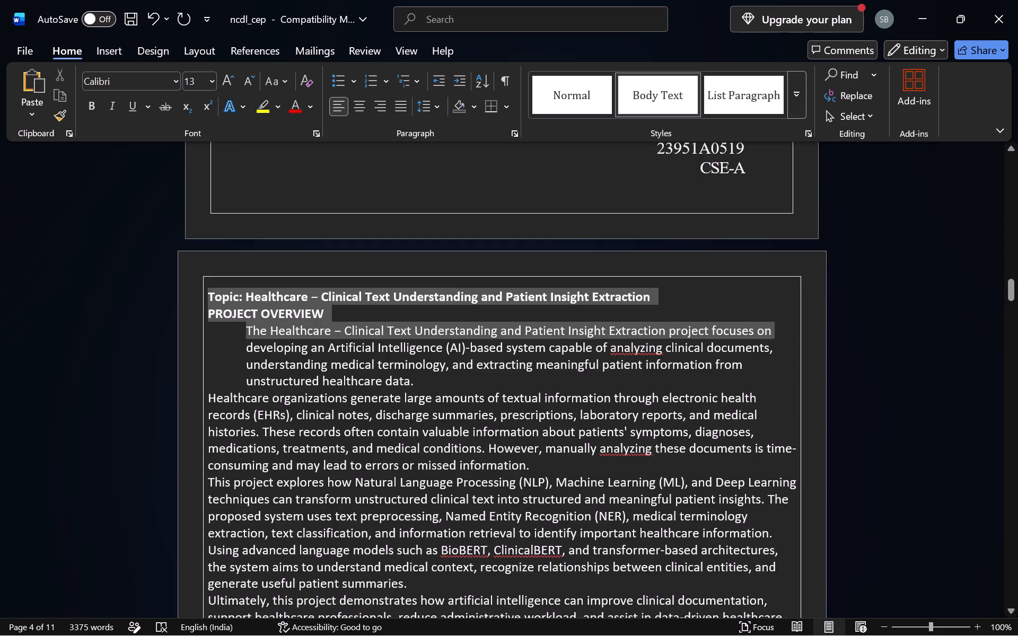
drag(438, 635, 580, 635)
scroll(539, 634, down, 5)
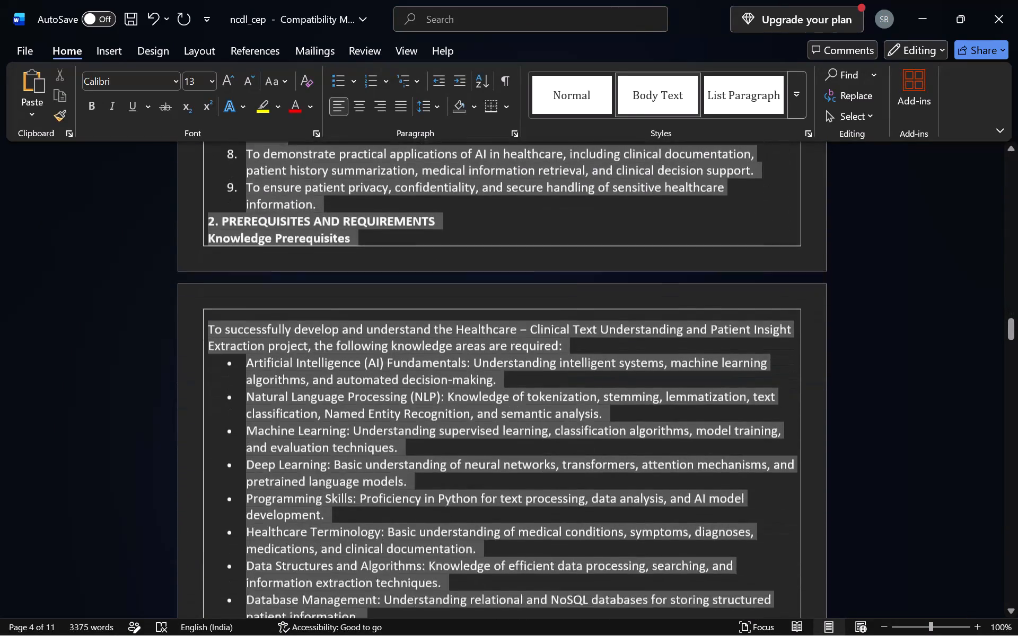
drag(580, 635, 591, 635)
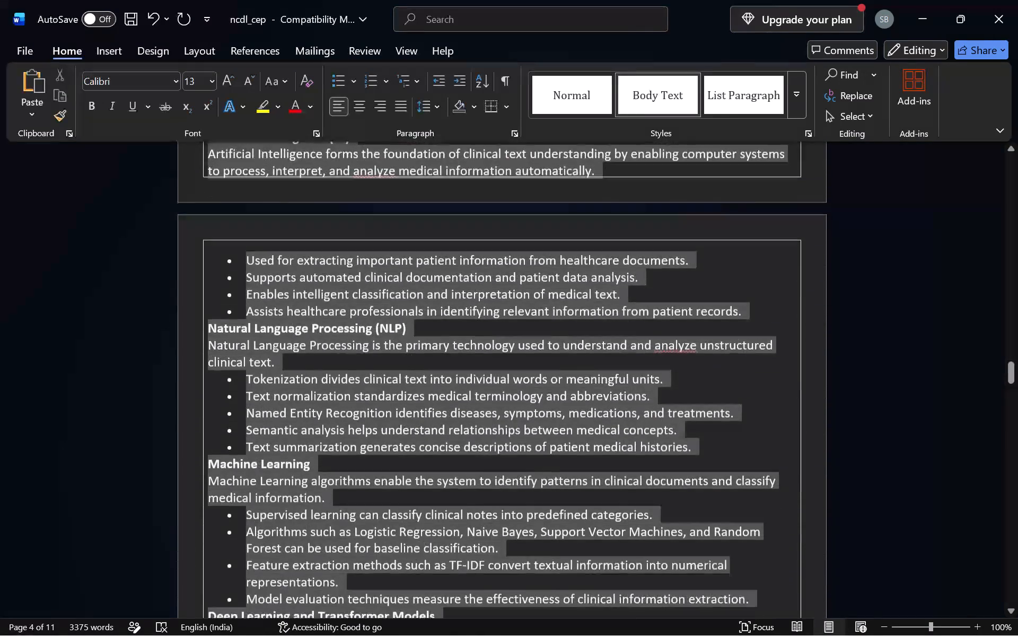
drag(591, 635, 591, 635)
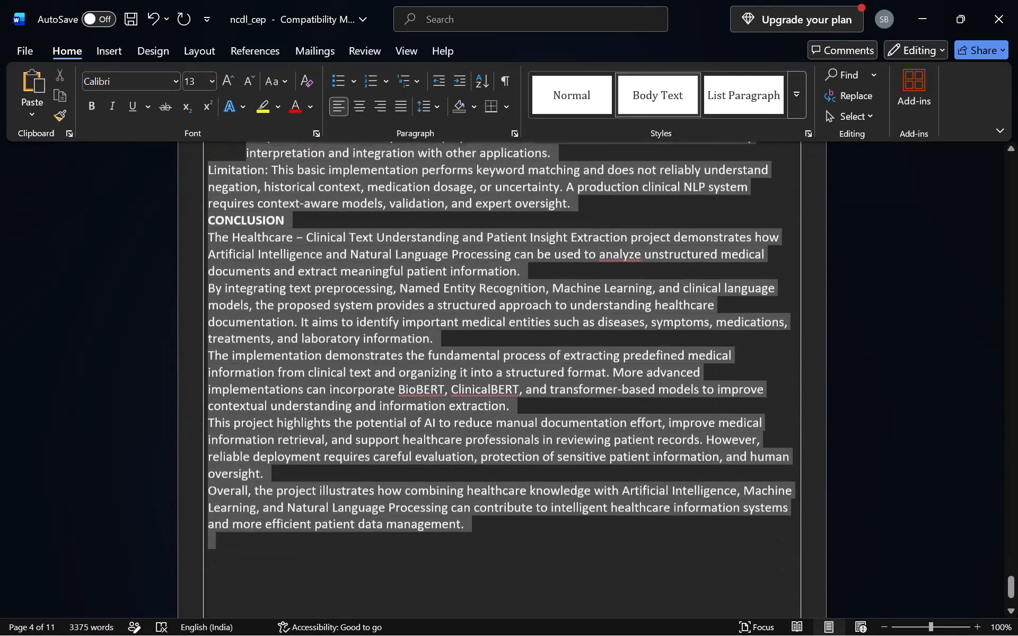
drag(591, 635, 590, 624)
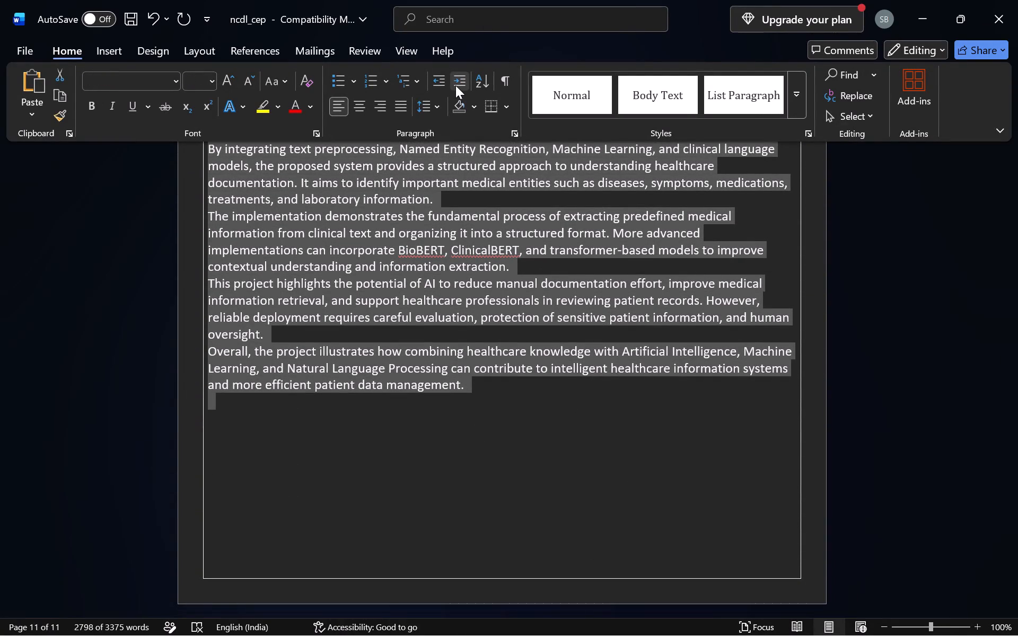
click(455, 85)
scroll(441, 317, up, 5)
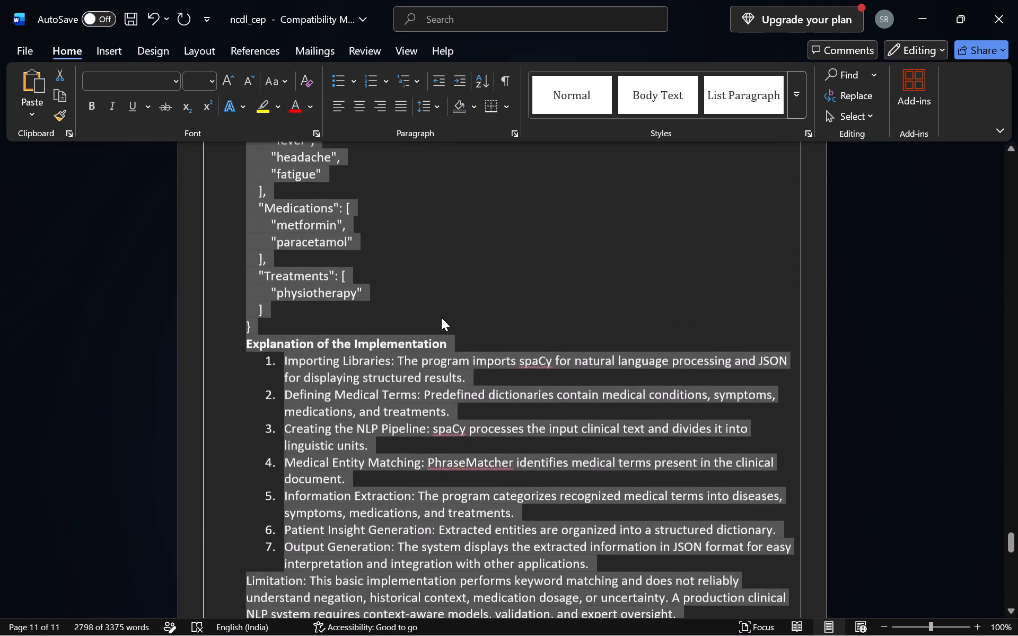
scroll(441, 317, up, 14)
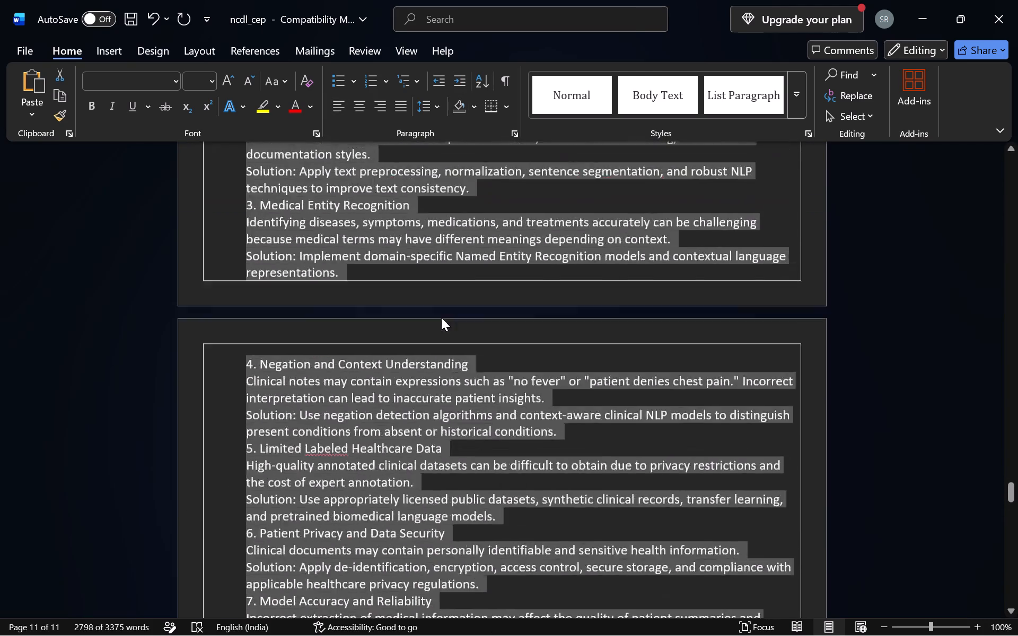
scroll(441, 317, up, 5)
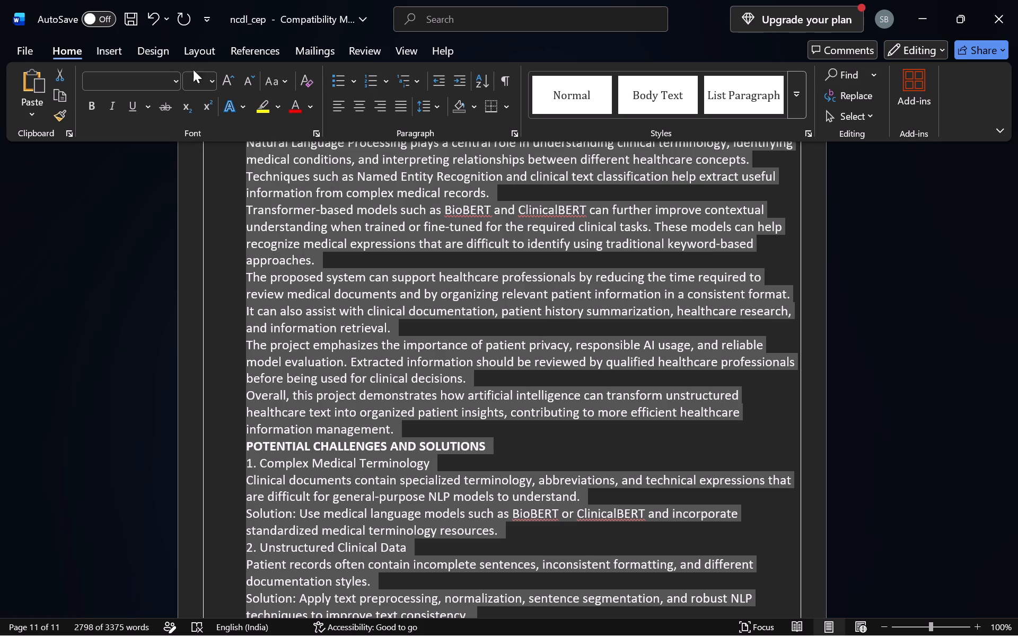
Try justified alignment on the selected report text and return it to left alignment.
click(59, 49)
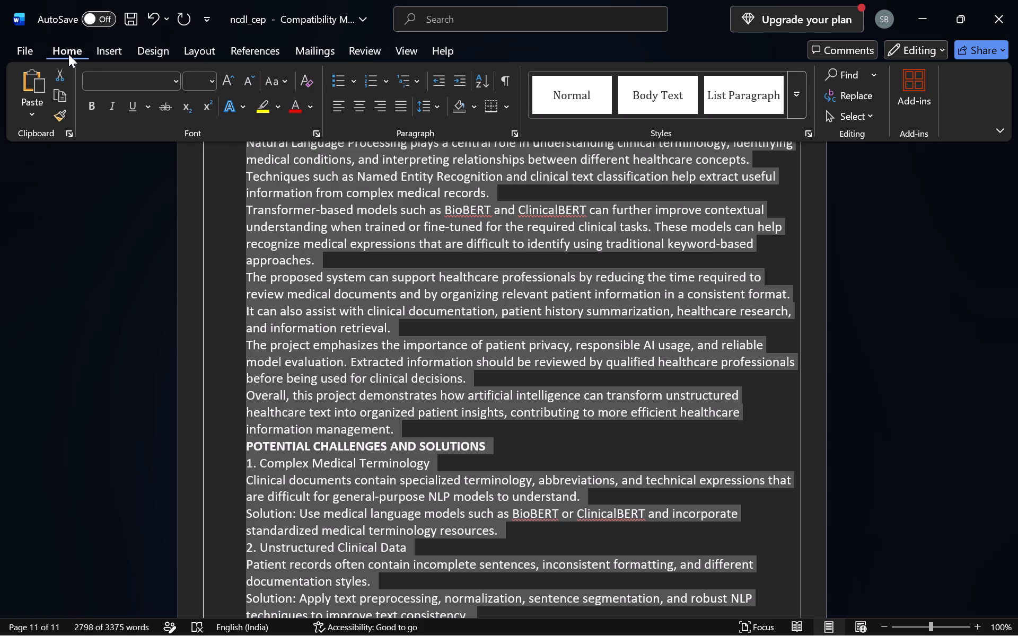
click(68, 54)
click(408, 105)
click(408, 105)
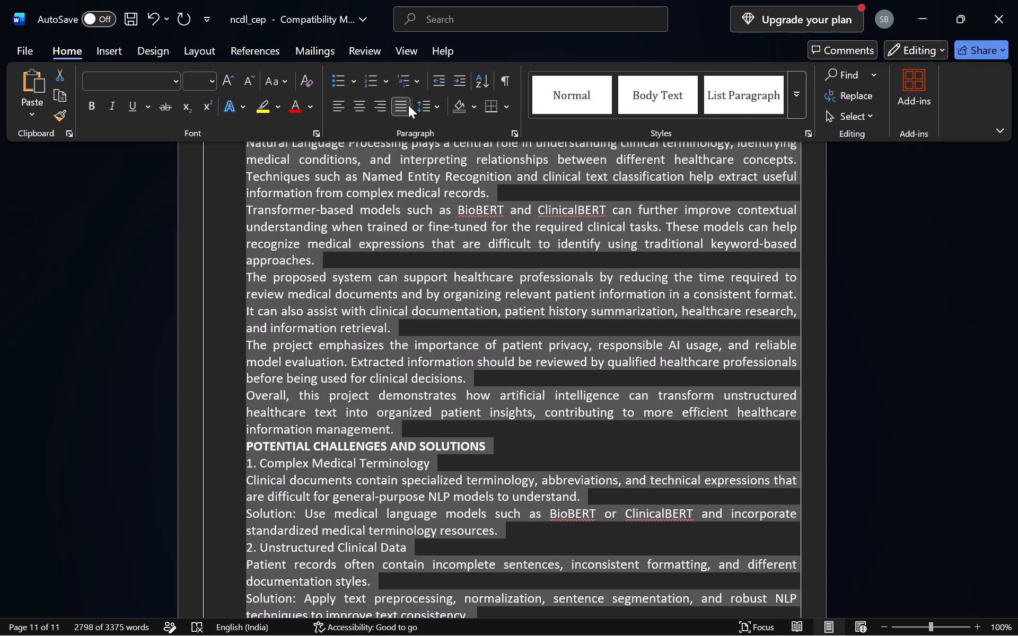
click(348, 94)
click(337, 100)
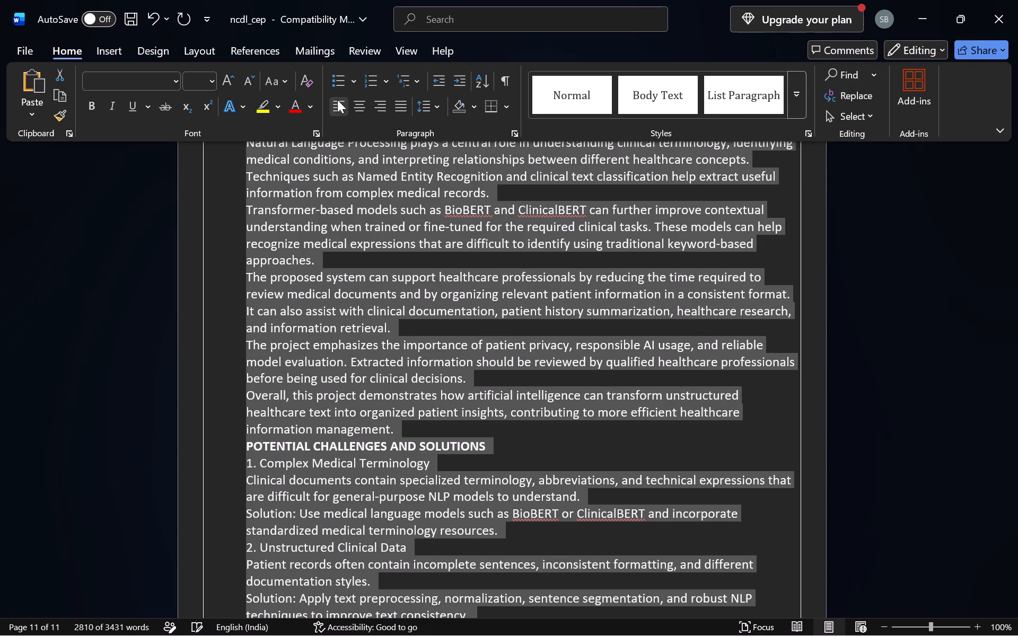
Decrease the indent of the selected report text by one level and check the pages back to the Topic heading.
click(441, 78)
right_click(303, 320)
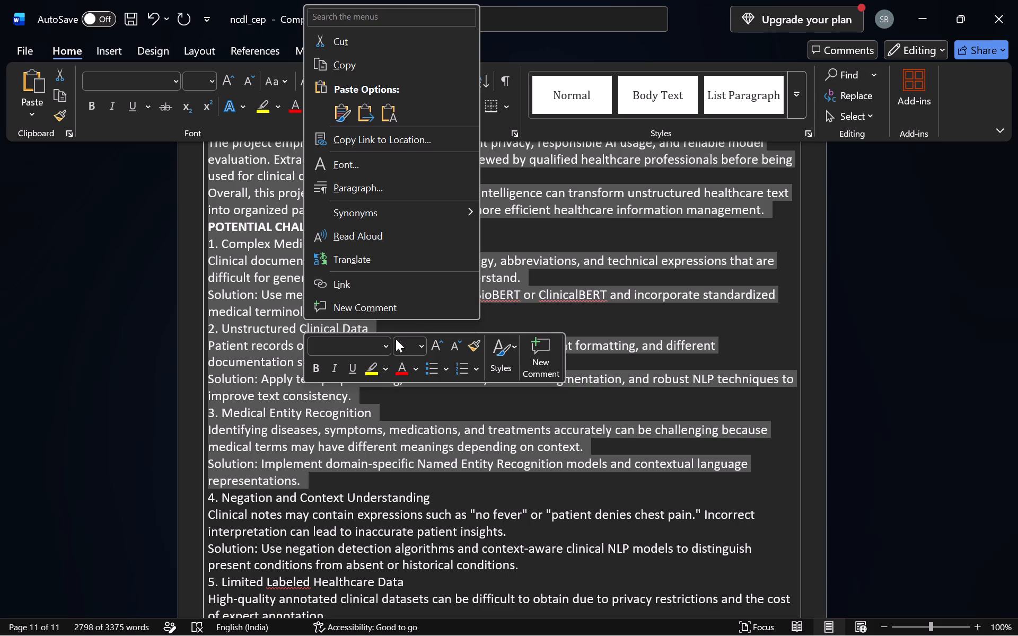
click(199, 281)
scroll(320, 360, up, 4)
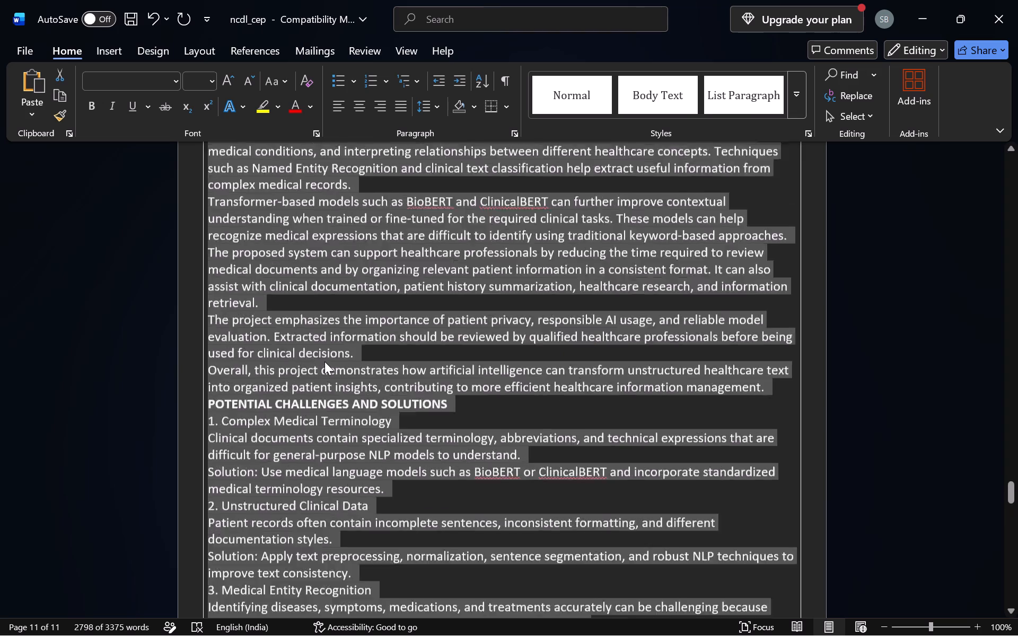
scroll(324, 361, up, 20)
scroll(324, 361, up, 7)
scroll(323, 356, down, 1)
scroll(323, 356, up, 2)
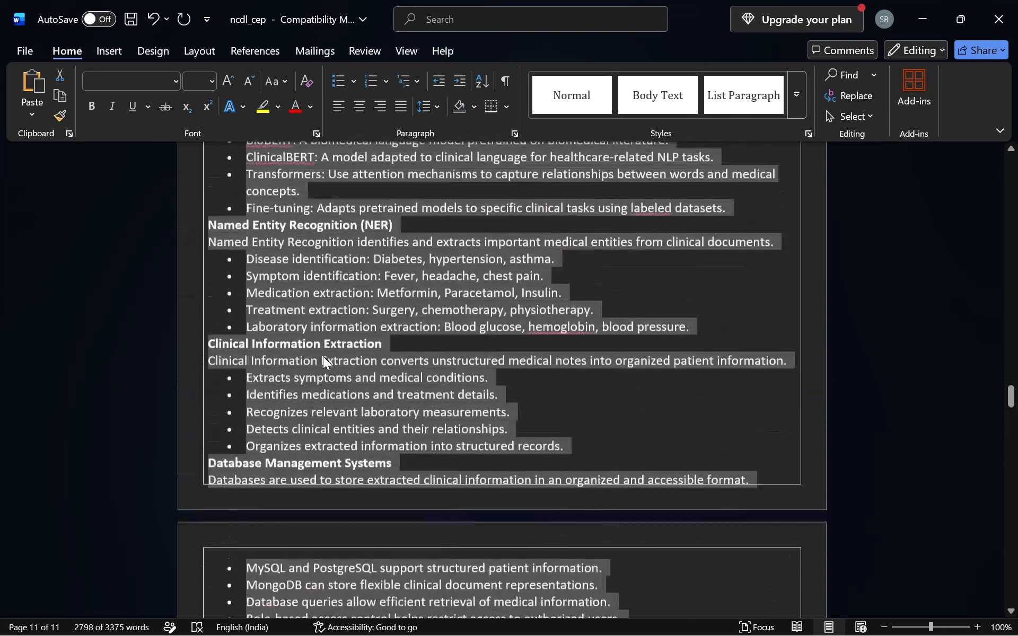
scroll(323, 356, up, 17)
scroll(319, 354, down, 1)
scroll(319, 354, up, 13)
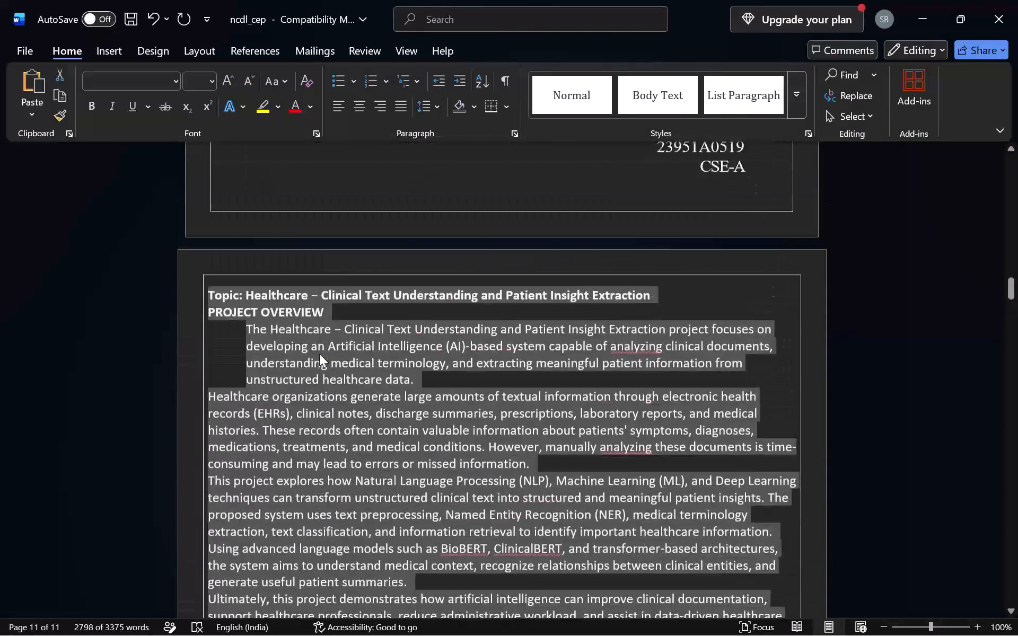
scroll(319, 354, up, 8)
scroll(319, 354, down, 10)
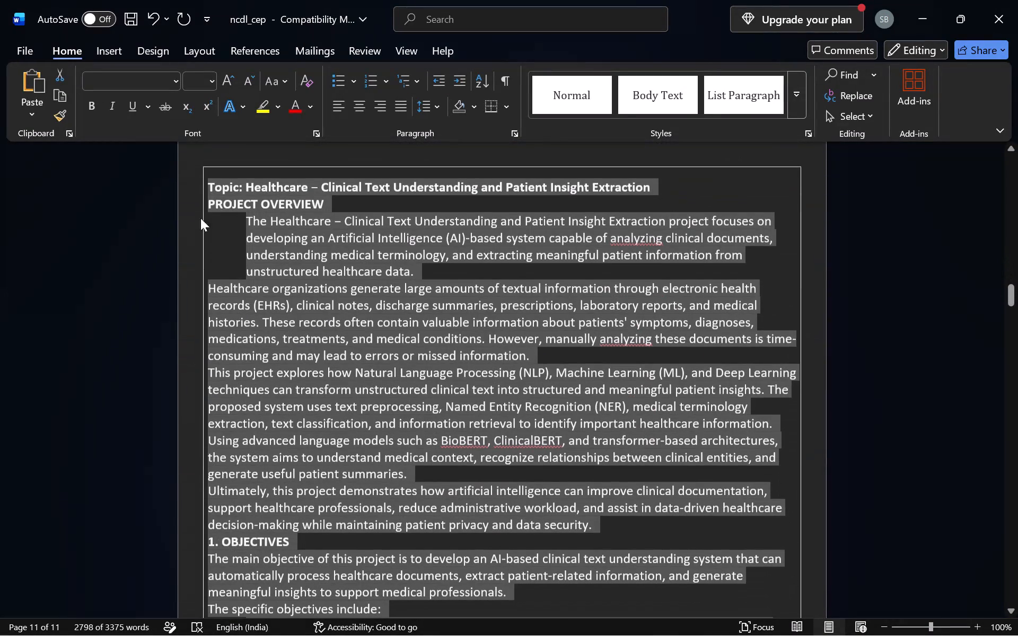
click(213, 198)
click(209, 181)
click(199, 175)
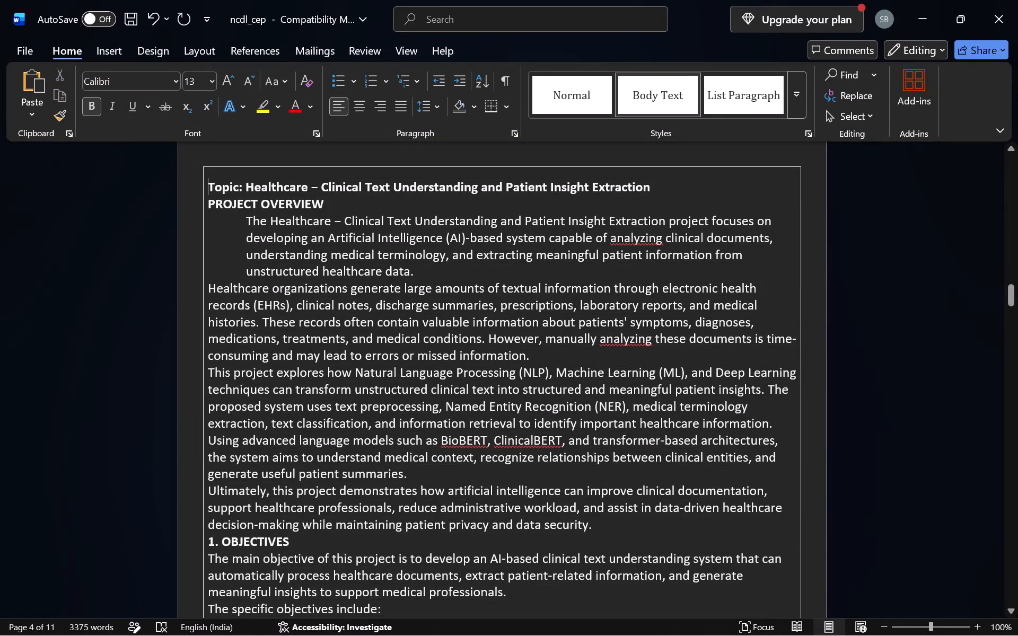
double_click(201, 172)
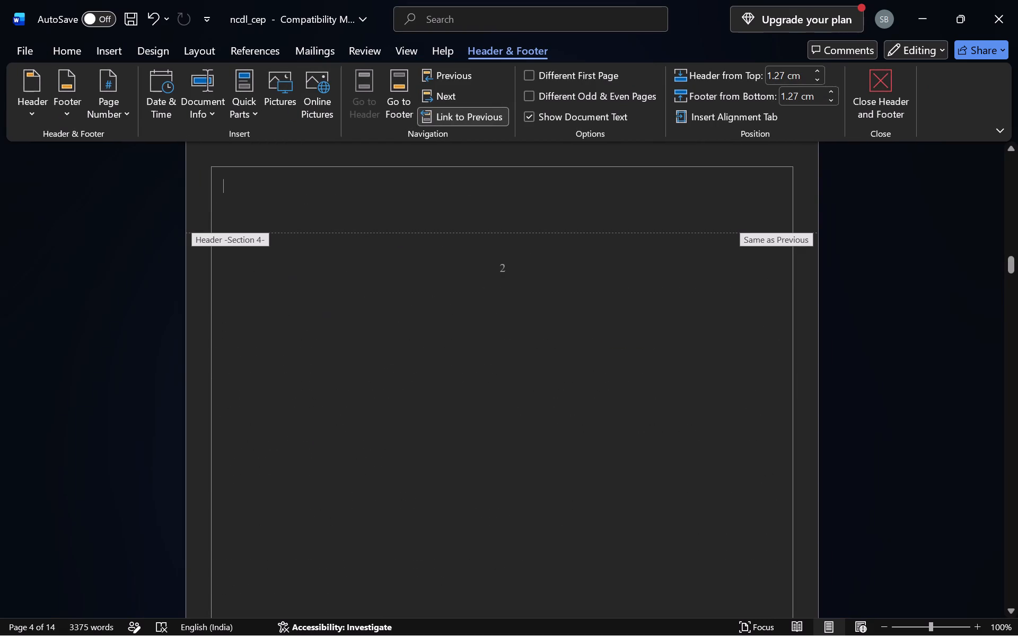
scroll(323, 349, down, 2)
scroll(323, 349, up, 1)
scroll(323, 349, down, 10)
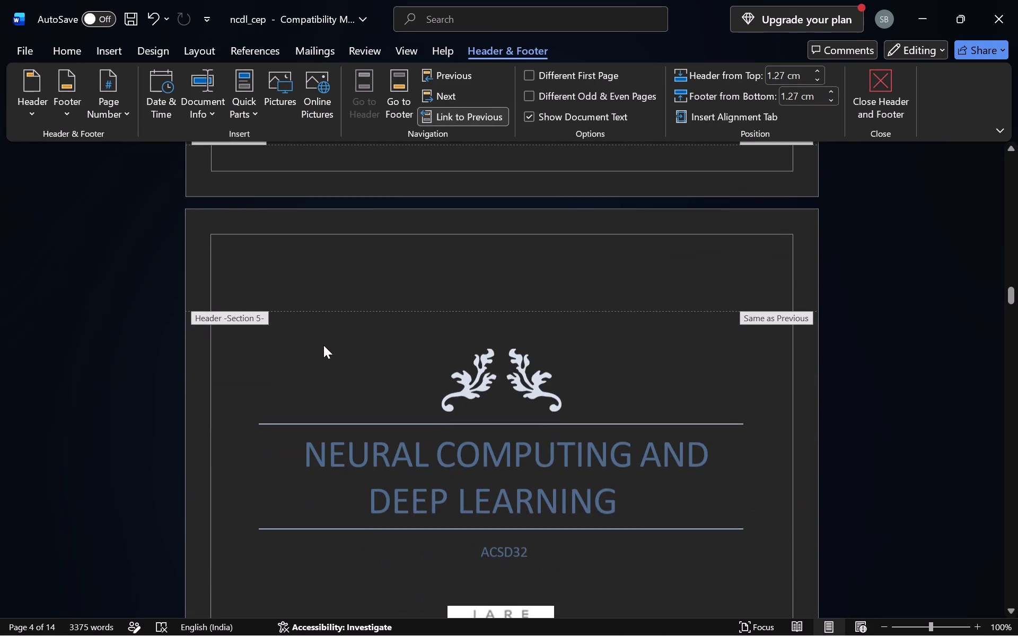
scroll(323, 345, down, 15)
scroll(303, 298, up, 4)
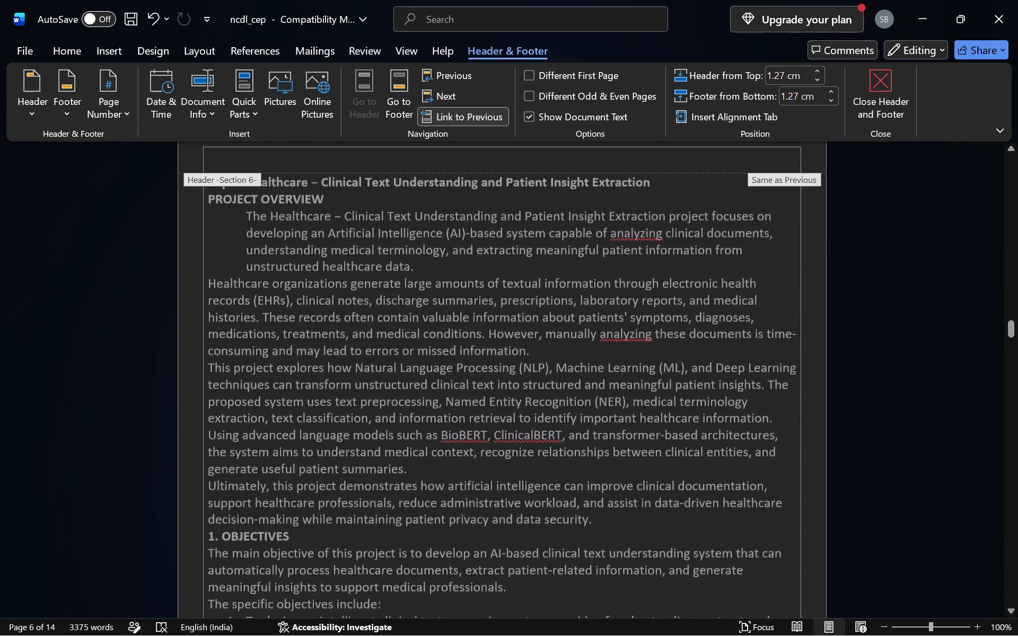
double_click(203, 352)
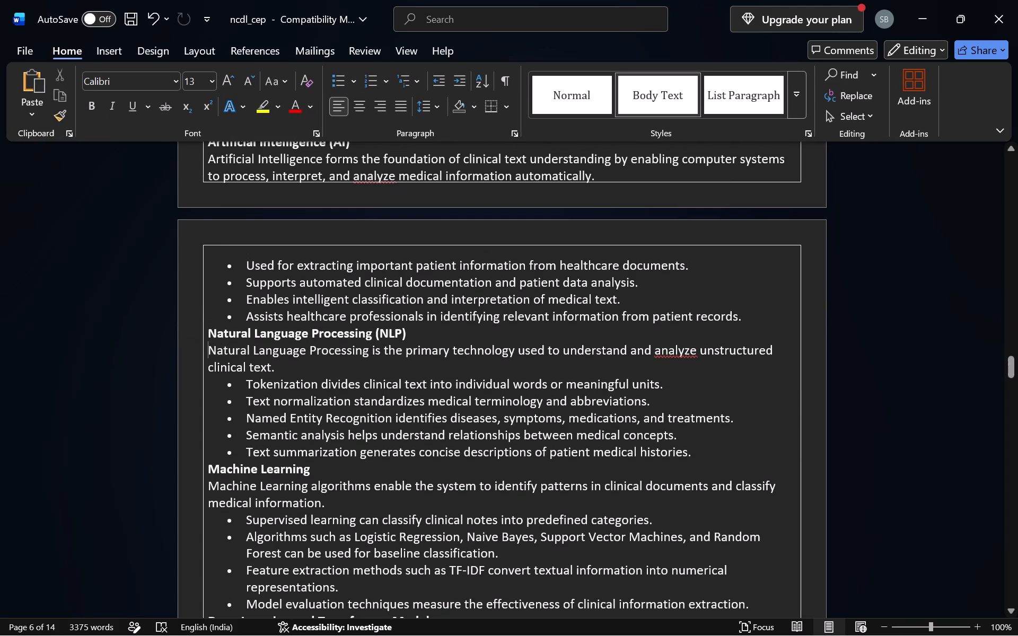
Examine the spacing between the report text and the page border back to the Project Overview page.
scroll(206, 312, up, 7)
scroll(206, 312, down, 1)
scroll(206, 312, up, 3)
scroll(206, 312, down, 1)
scroll(206, 312, up, 10)
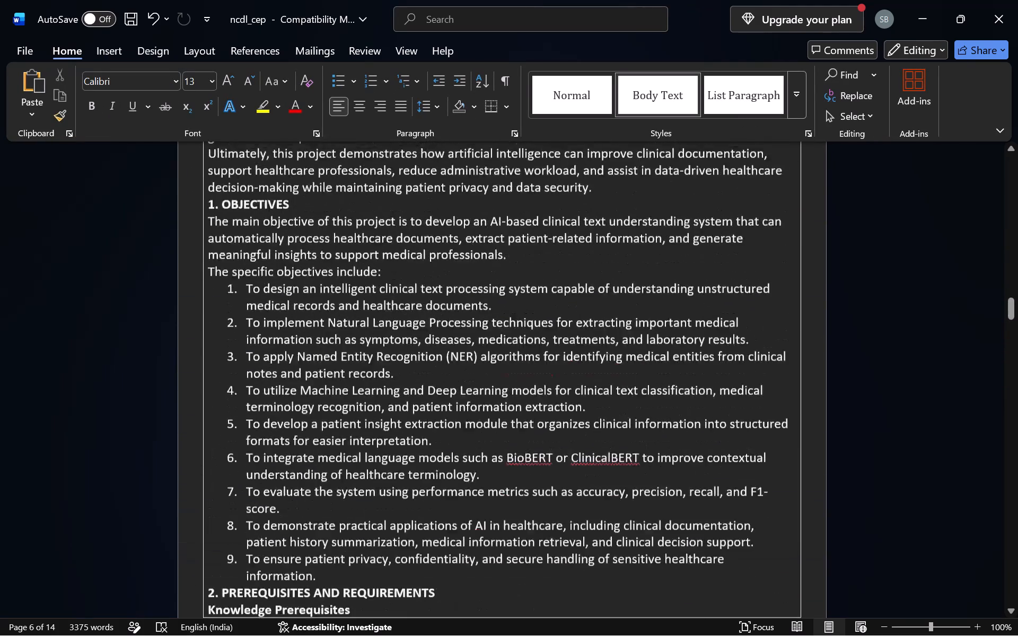
scroll(206, 312, up, 8)
scroll(206, 312, down, 2)
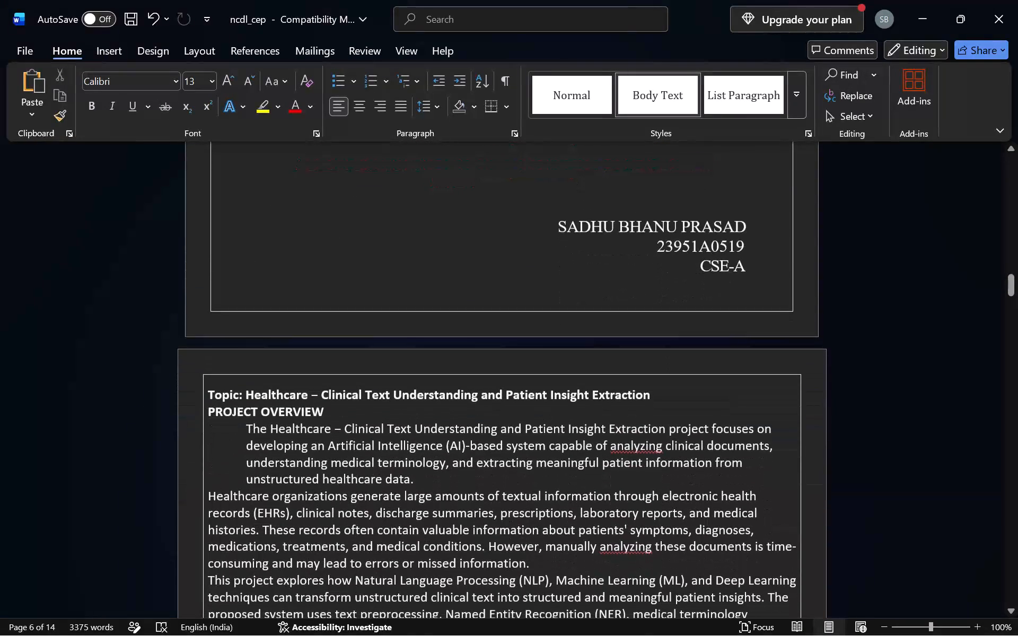
double_click(199, 397)
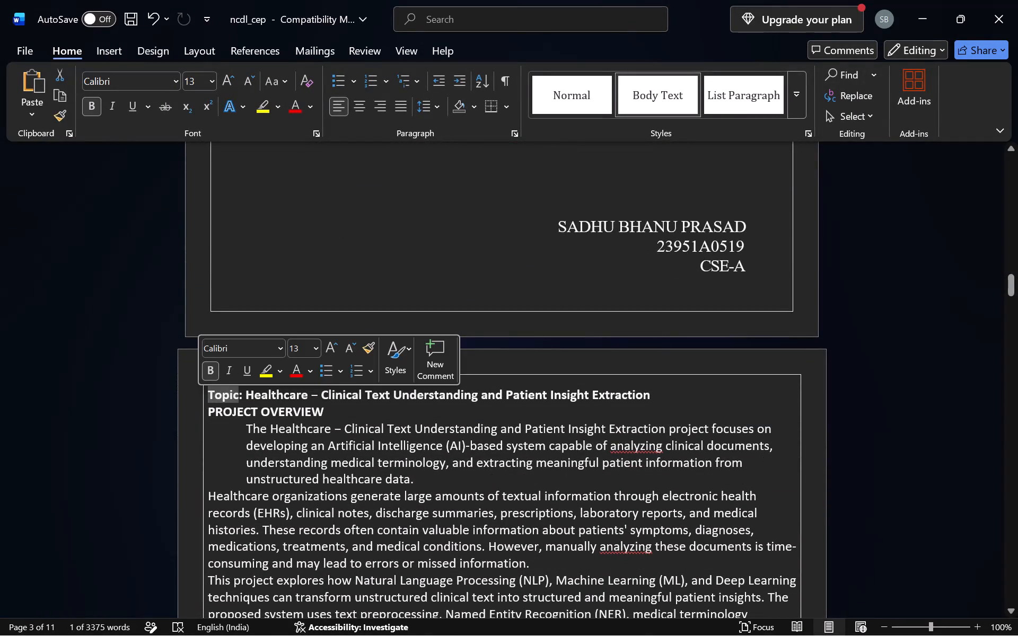
click(279, 408)
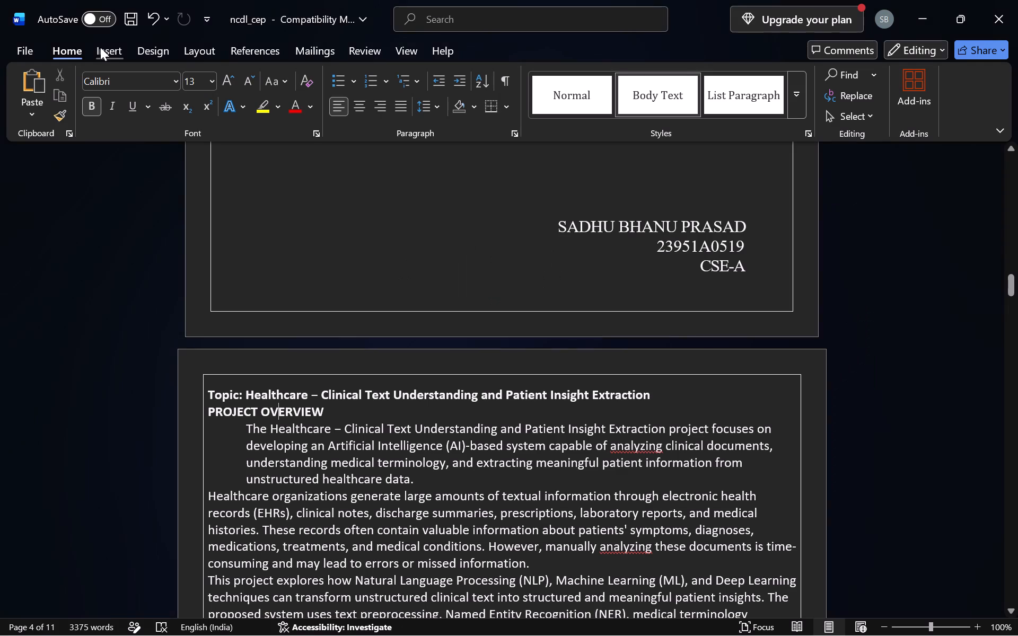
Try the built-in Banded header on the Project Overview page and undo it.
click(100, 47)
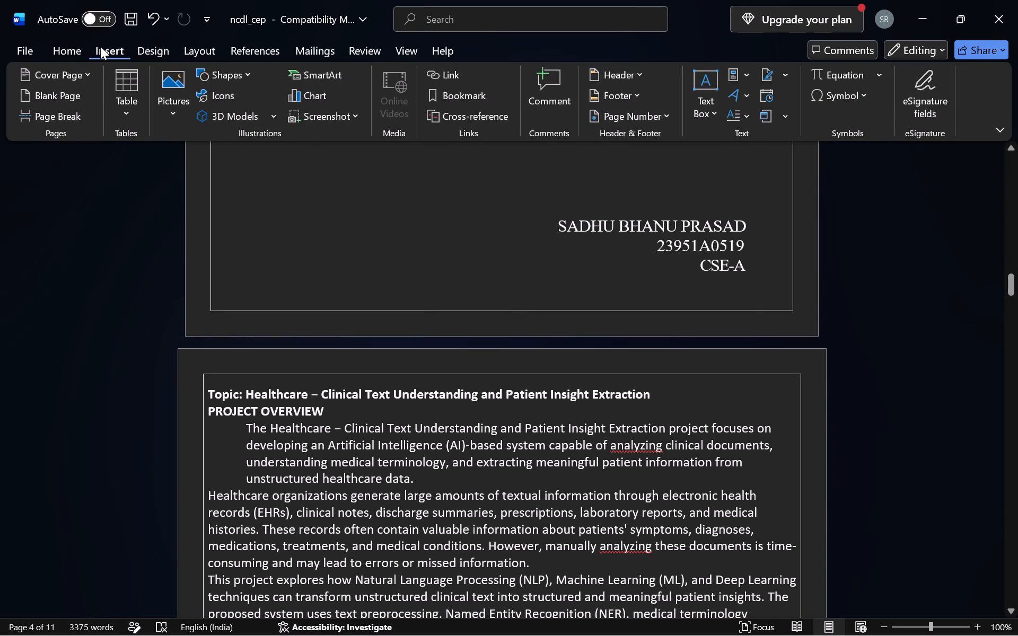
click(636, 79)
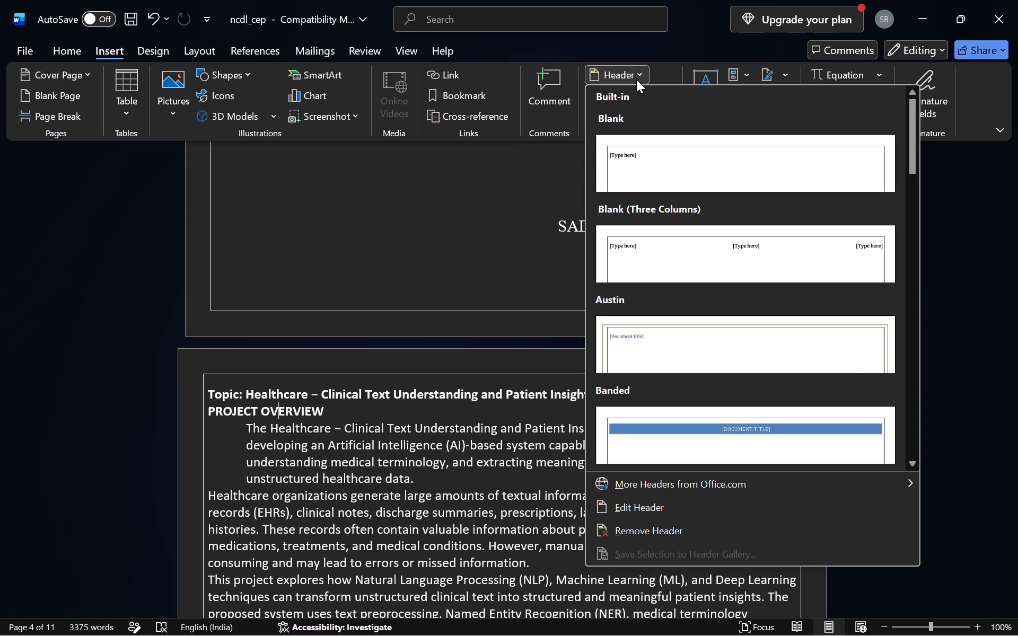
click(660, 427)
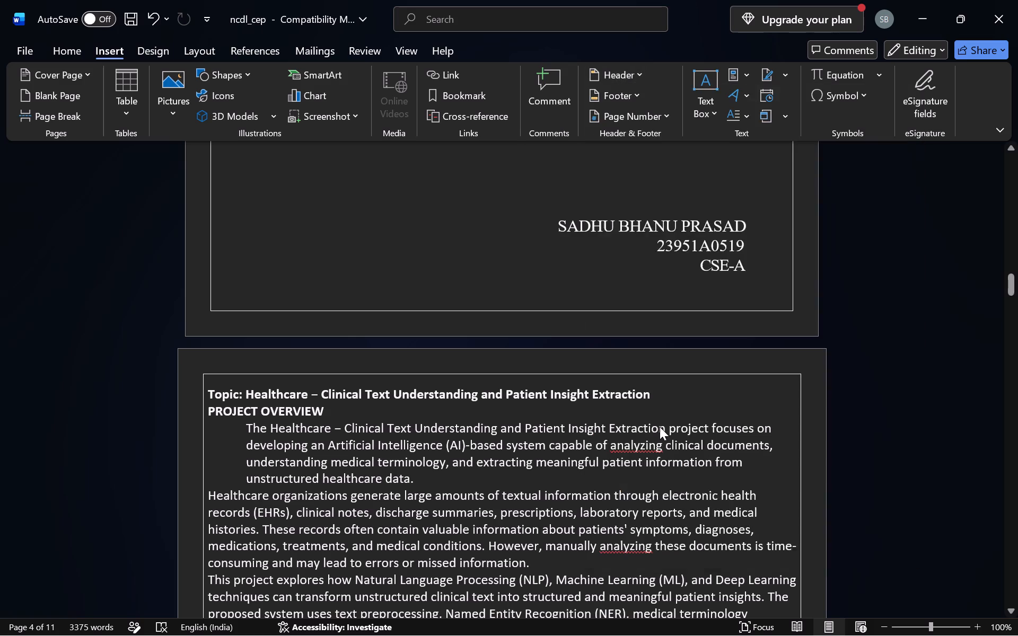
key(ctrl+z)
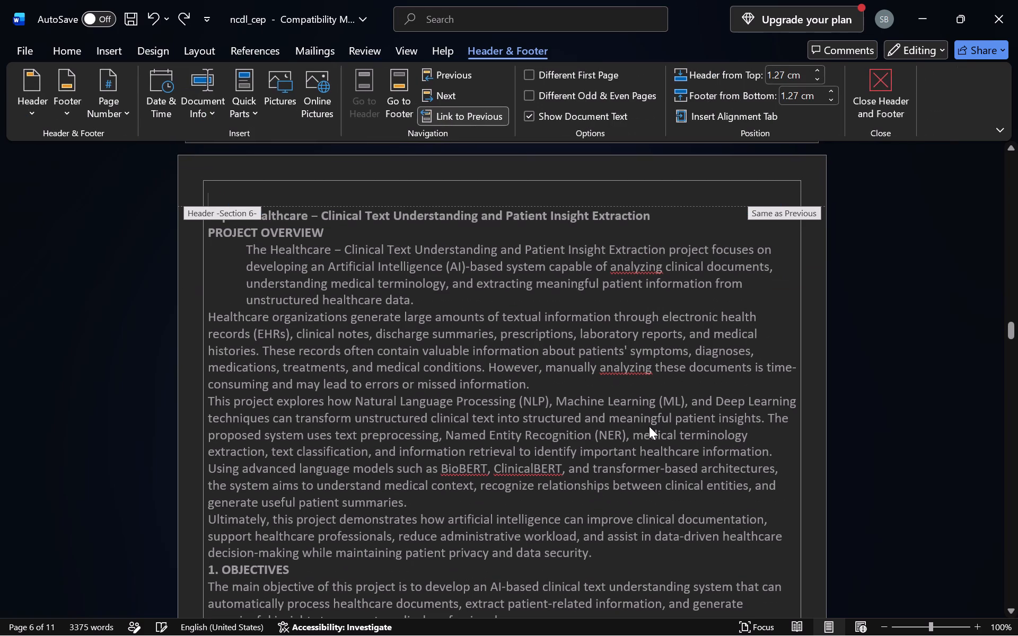
Undo the last indent decrease and the left alignment of the report text, keeping it justified.
key(ctrl+z)
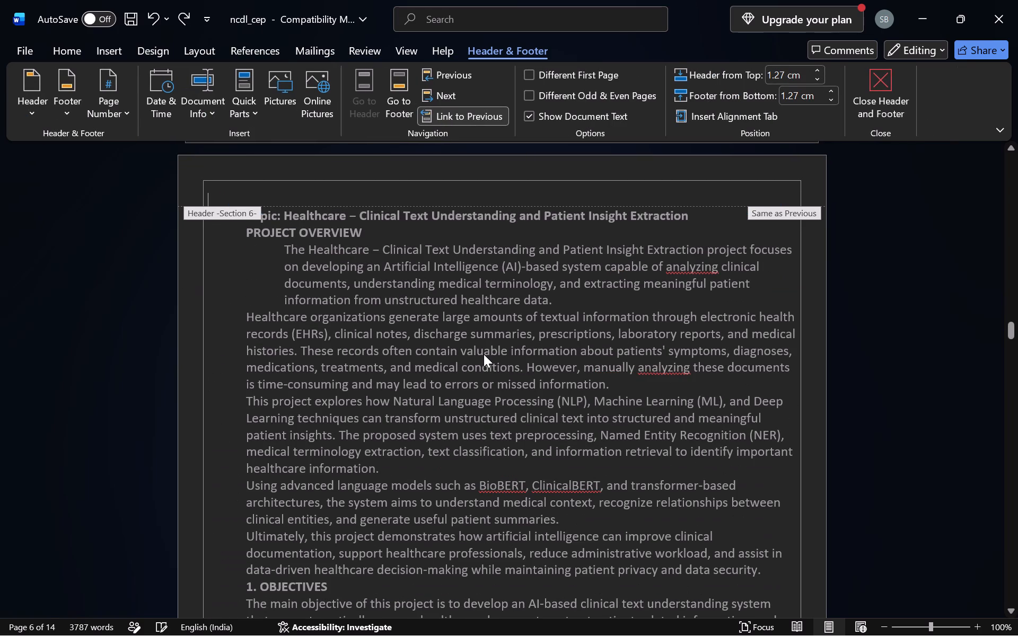
key(ctrl+z)
scroll(481, 349, up, 4)
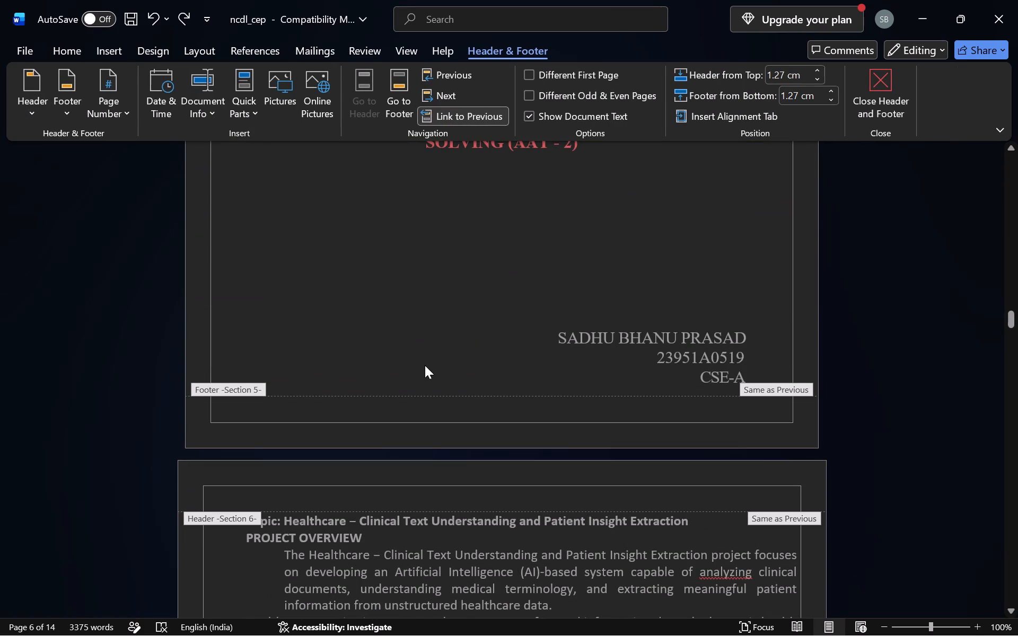
key(ctrl+z)
scroll(405, 390, down, 2)
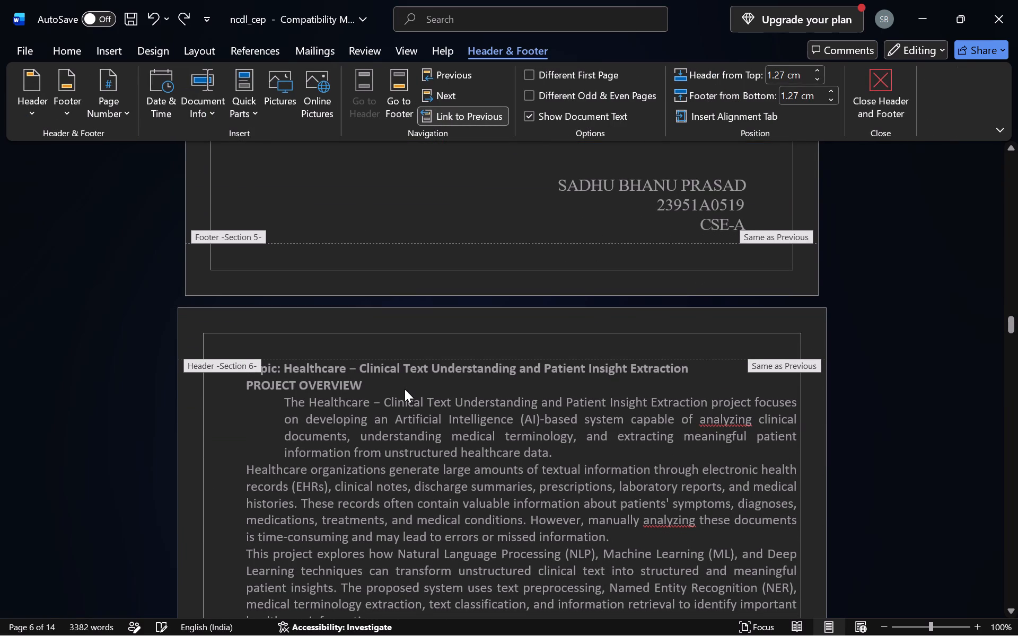
key(ctrl+y)
Leave header editing and return to the body text of the report.
click(405, 389)
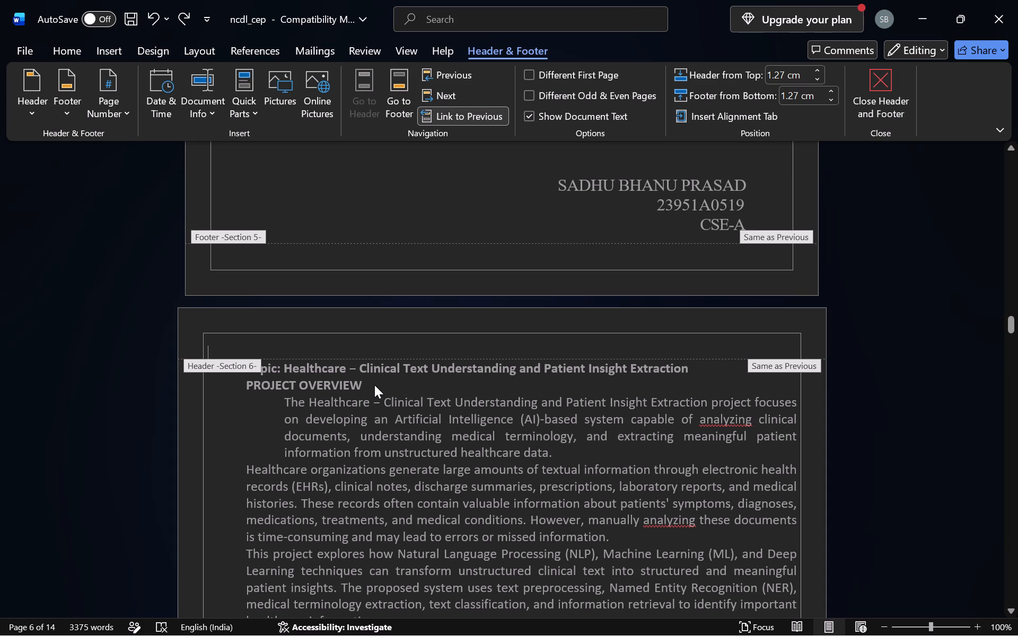
click(374, 385)
click(96, 49)
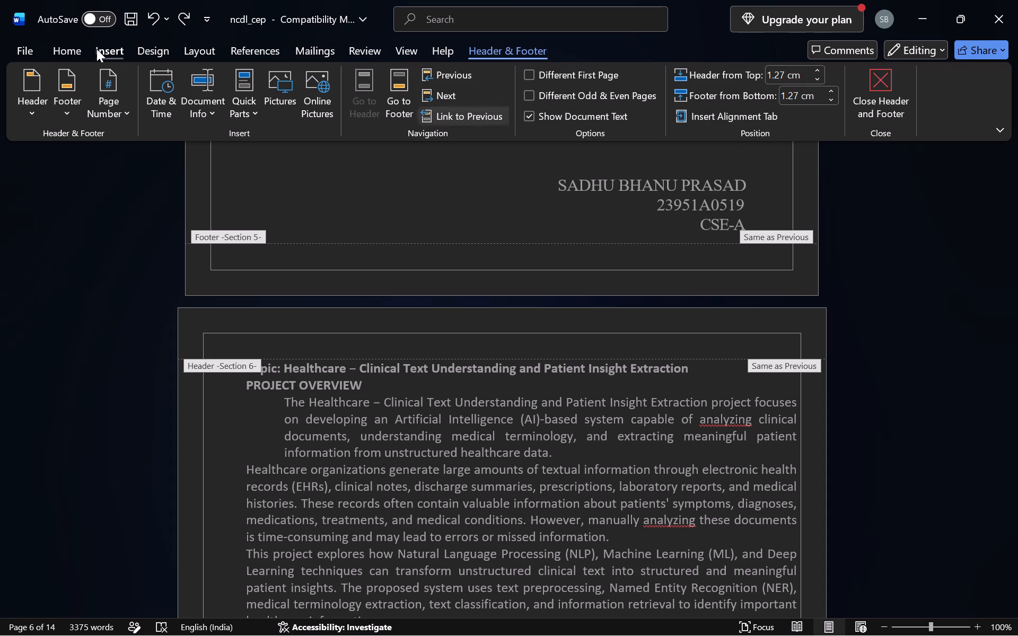
click(339, 444)
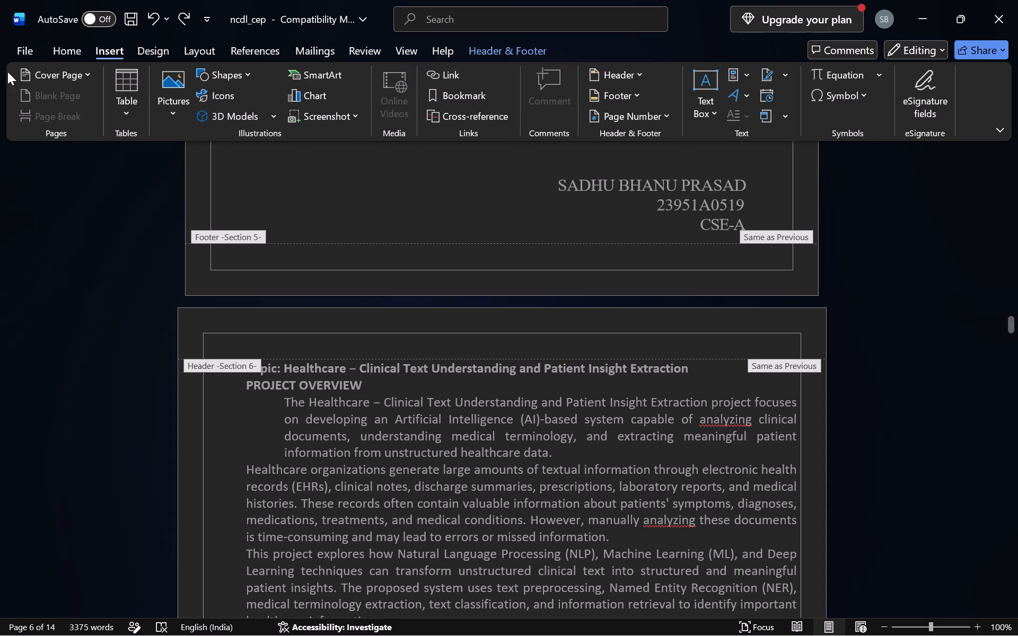
click(155, 17)
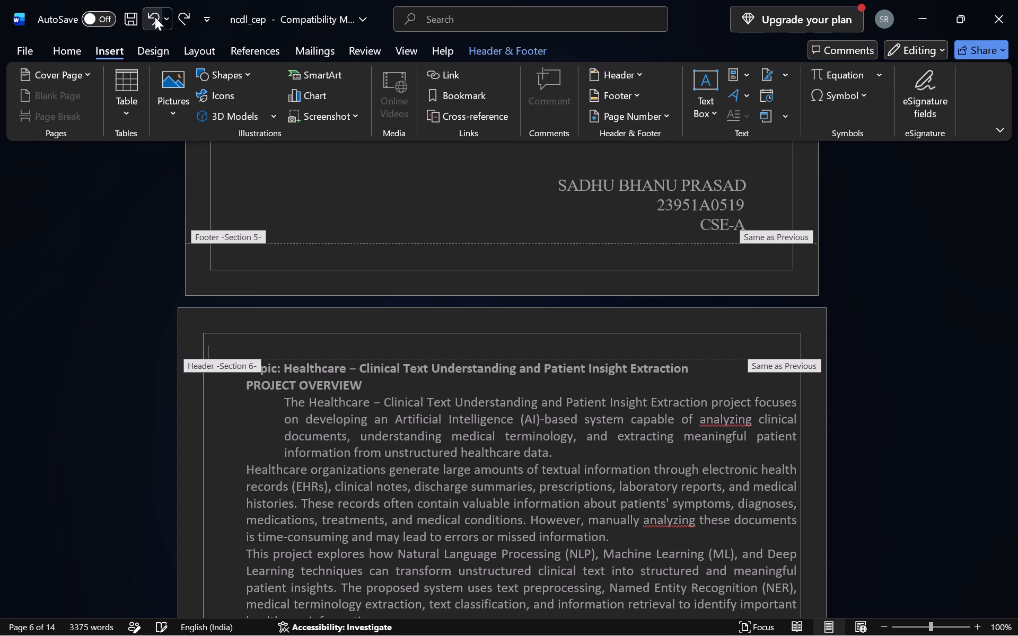
double_click(371, 466)
double_click(371, 462)
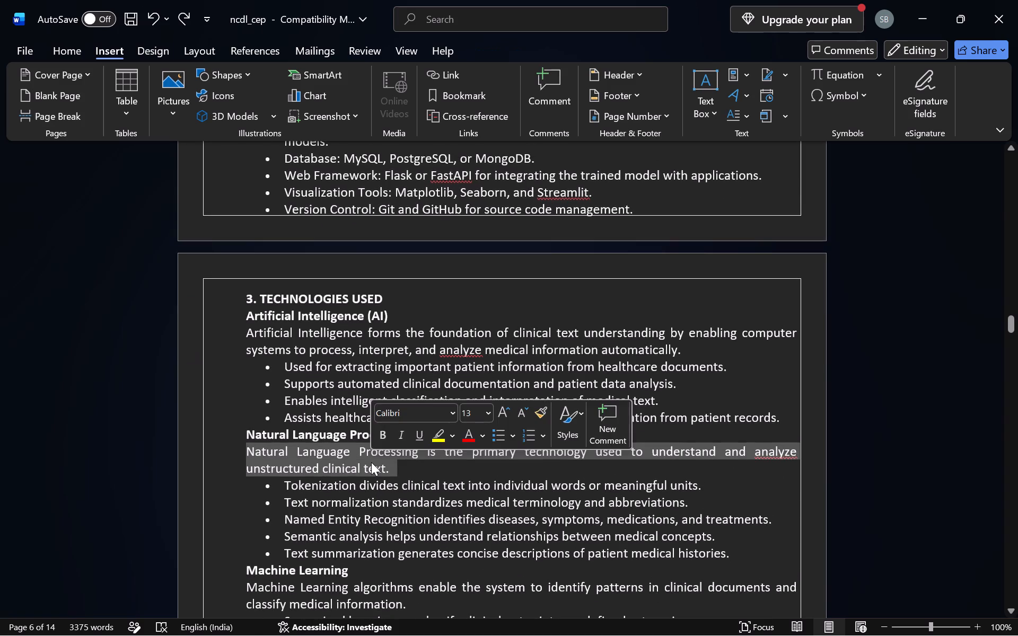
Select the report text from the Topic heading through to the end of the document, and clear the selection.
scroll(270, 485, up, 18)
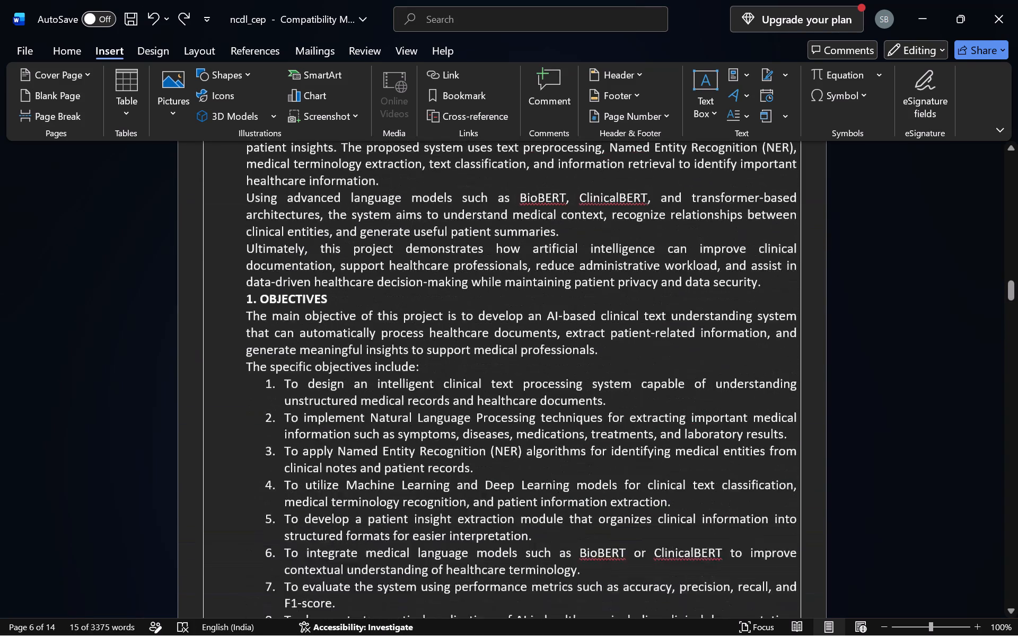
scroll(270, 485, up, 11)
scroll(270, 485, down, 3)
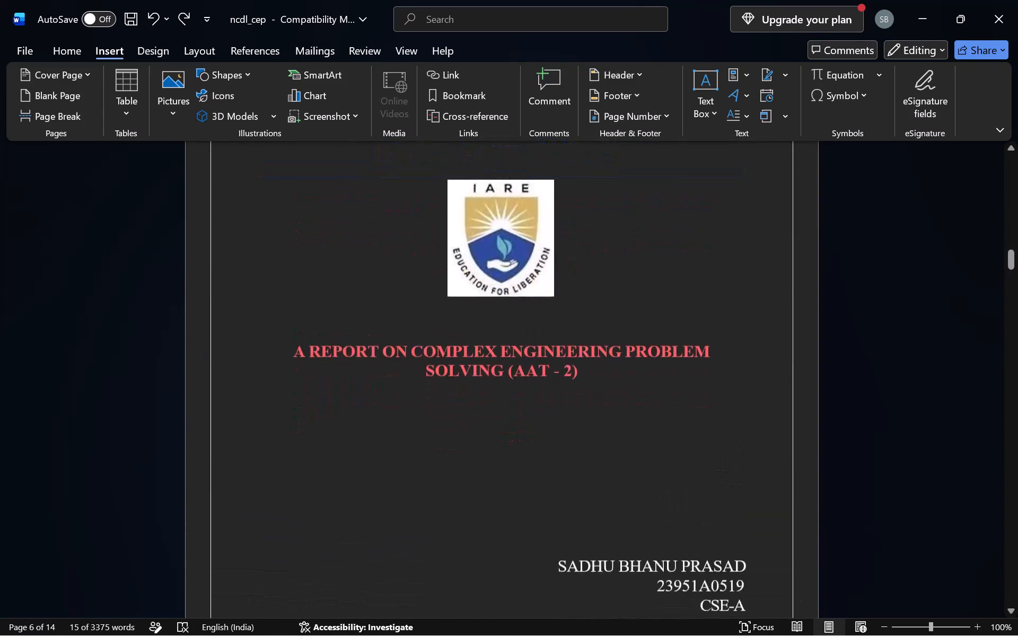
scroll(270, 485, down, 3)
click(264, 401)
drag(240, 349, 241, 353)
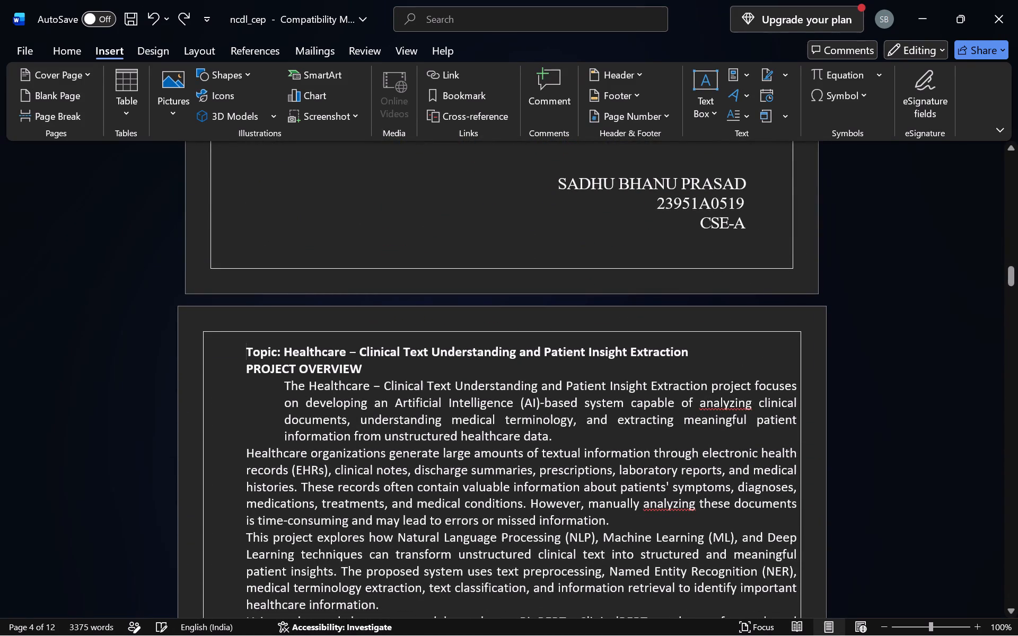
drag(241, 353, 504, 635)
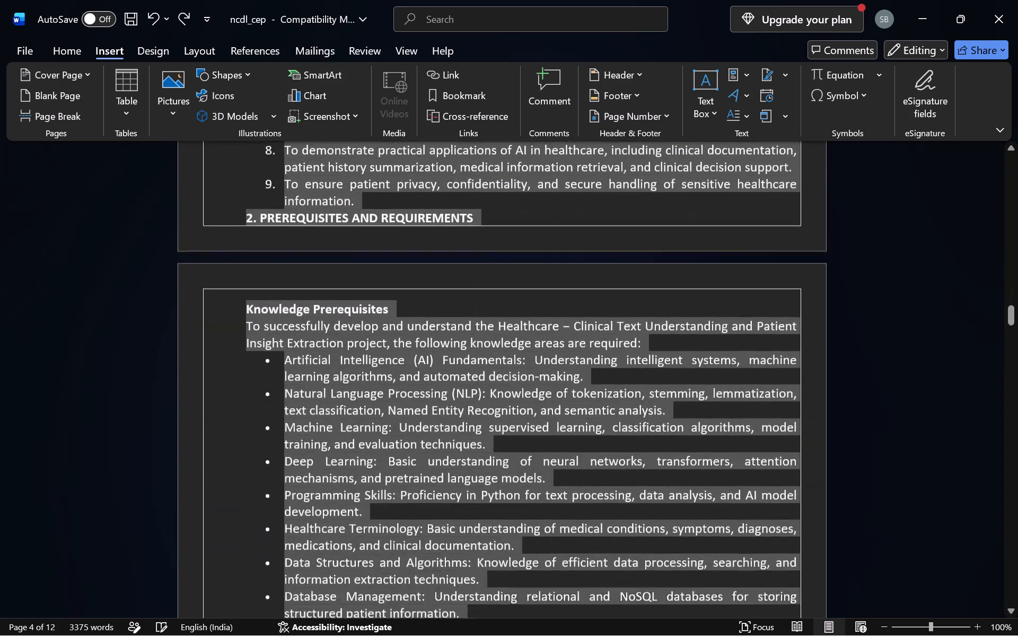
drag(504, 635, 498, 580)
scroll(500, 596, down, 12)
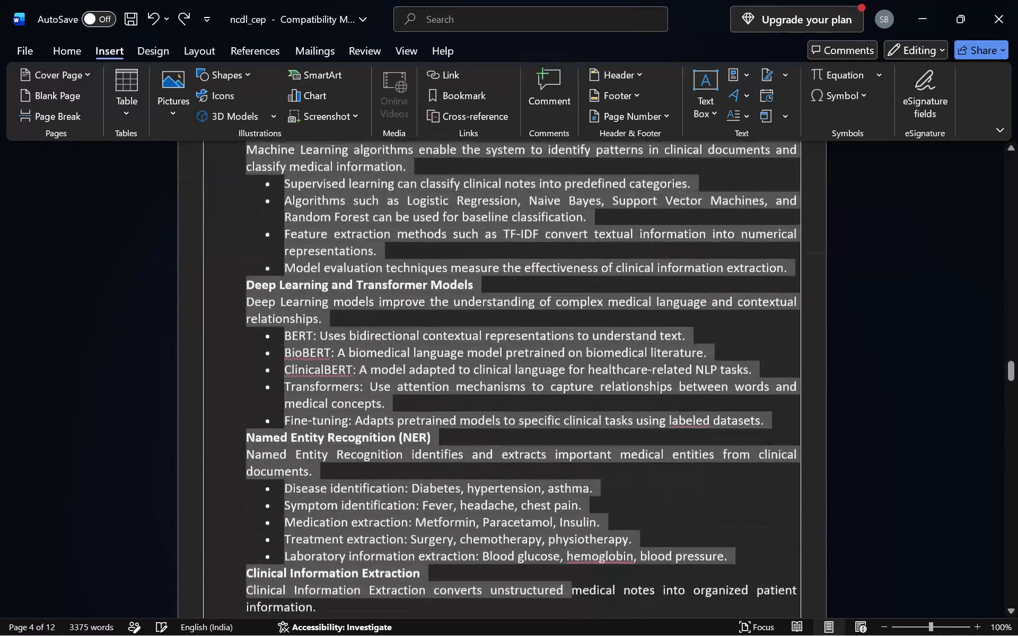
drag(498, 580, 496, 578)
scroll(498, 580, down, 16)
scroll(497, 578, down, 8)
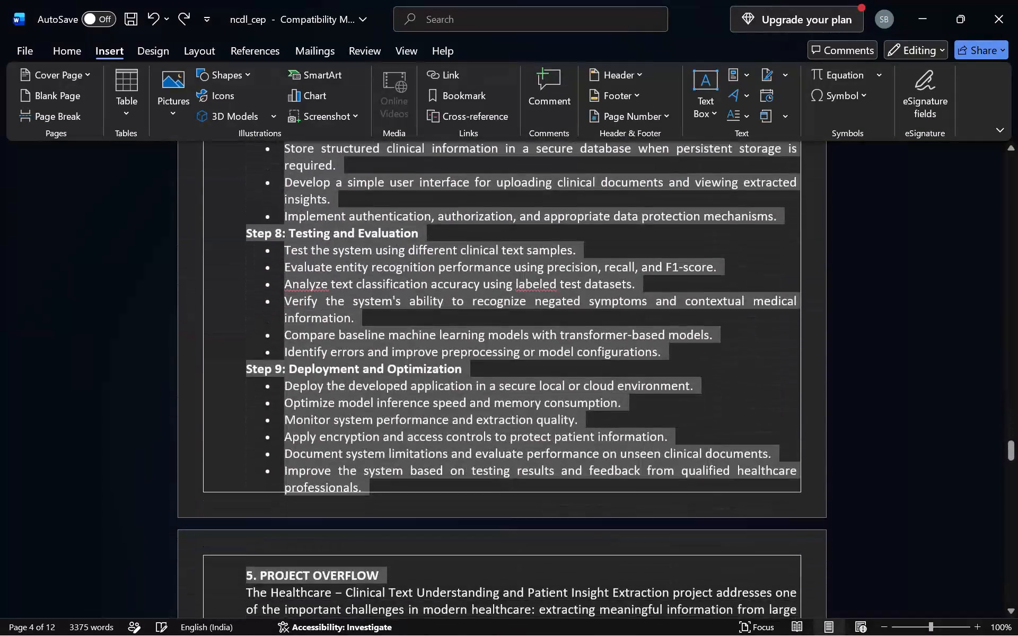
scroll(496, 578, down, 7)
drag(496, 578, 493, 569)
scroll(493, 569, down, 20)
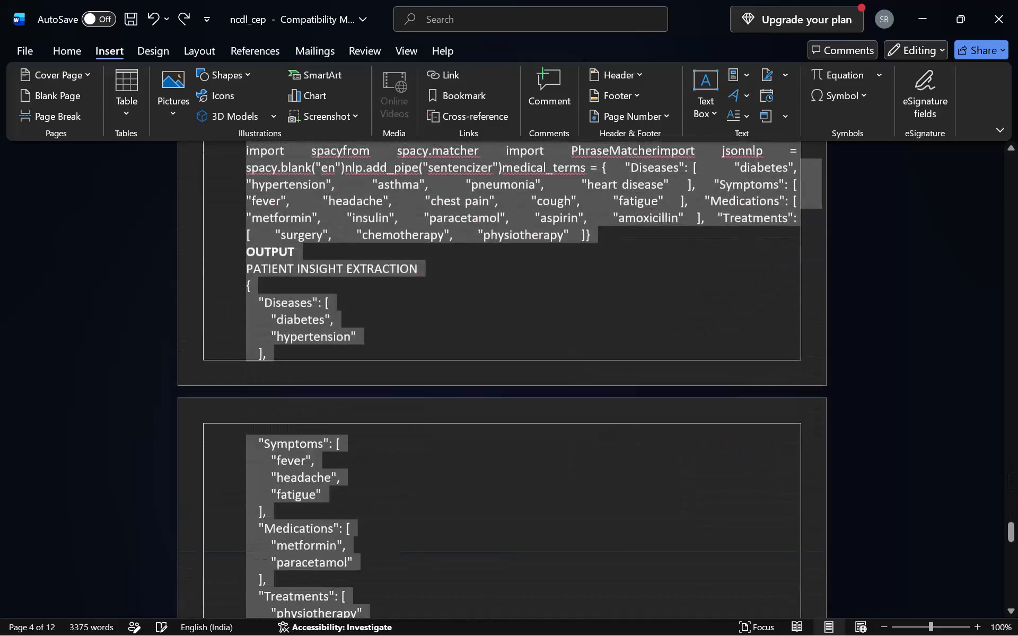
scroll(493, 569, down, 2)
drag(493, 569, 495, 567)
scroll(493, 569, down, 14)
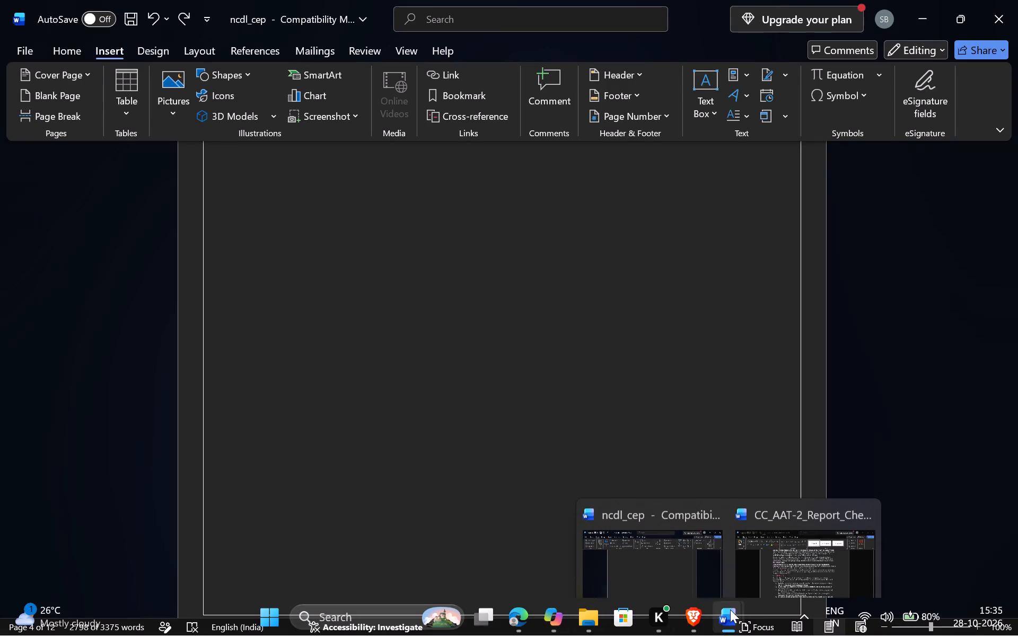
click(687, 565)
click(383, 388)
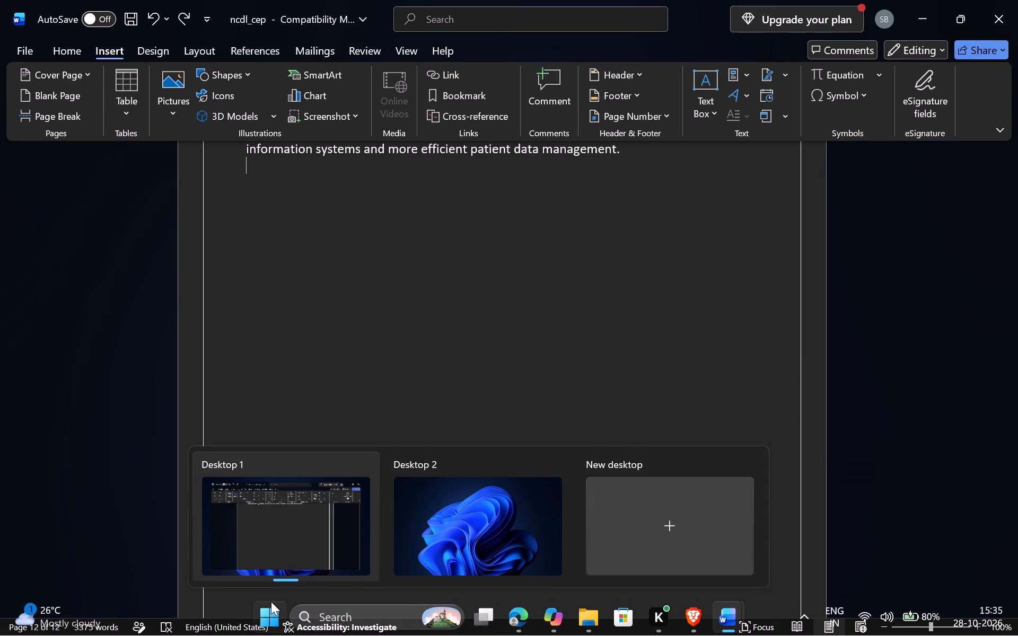
Create a new blank Word document and paste the copied healthcare report text into it.
click(259, 604)
text(WORD)
key(Return)
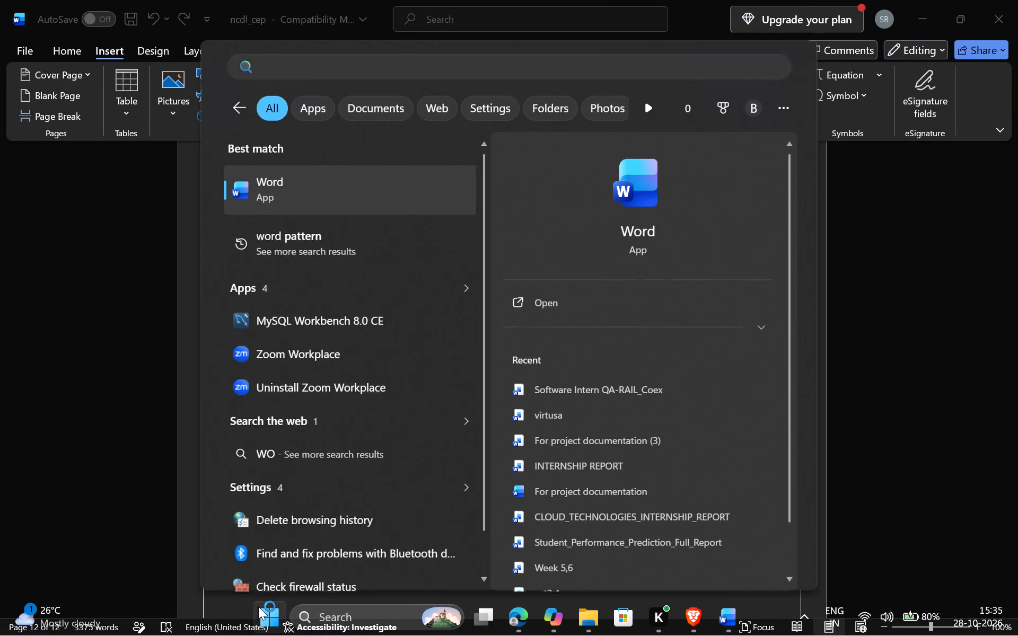
click(212, 208)
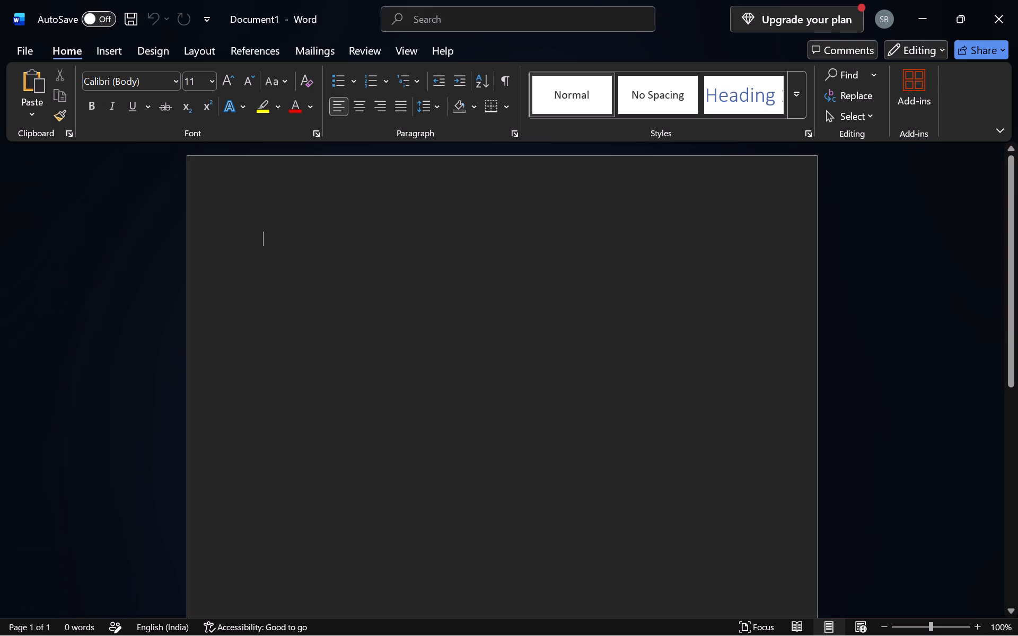
click(344, 268)
key(ctrl+v)
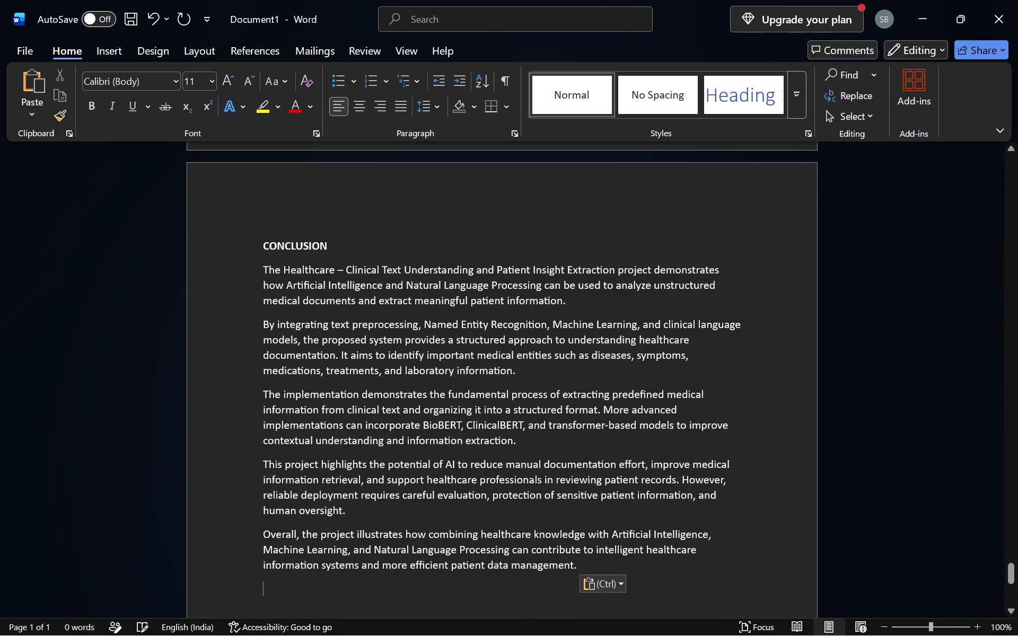
Set the font size of the Topic heading at the start of the new document to 20.
scroll(423, 469, up, 8)
scroll(423, 469, down, 1)
scroll(423, 469, up, 6)
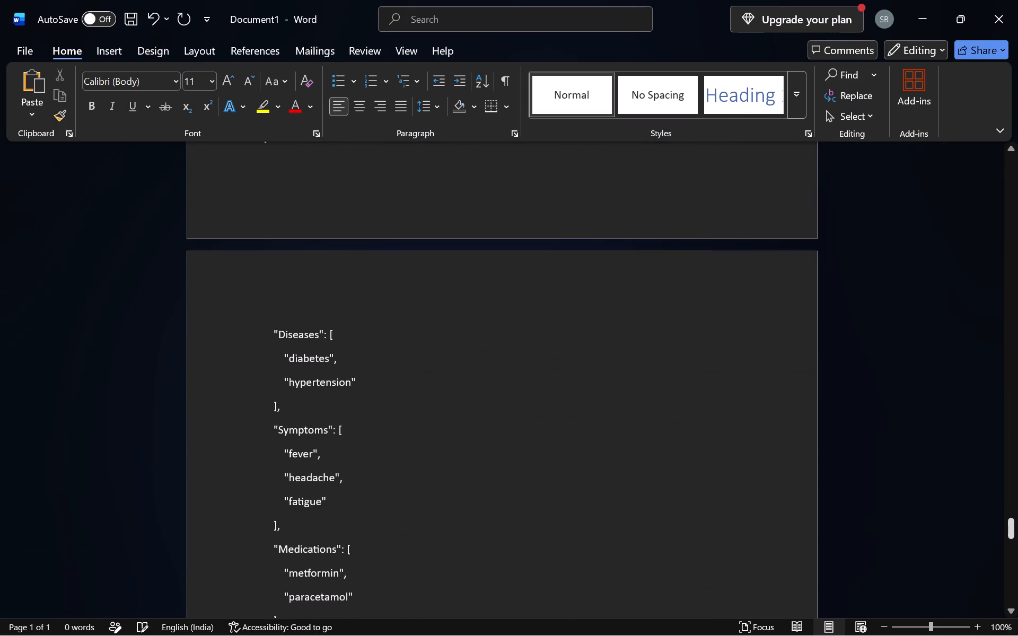
drag(1014, 529, 1015, 0)
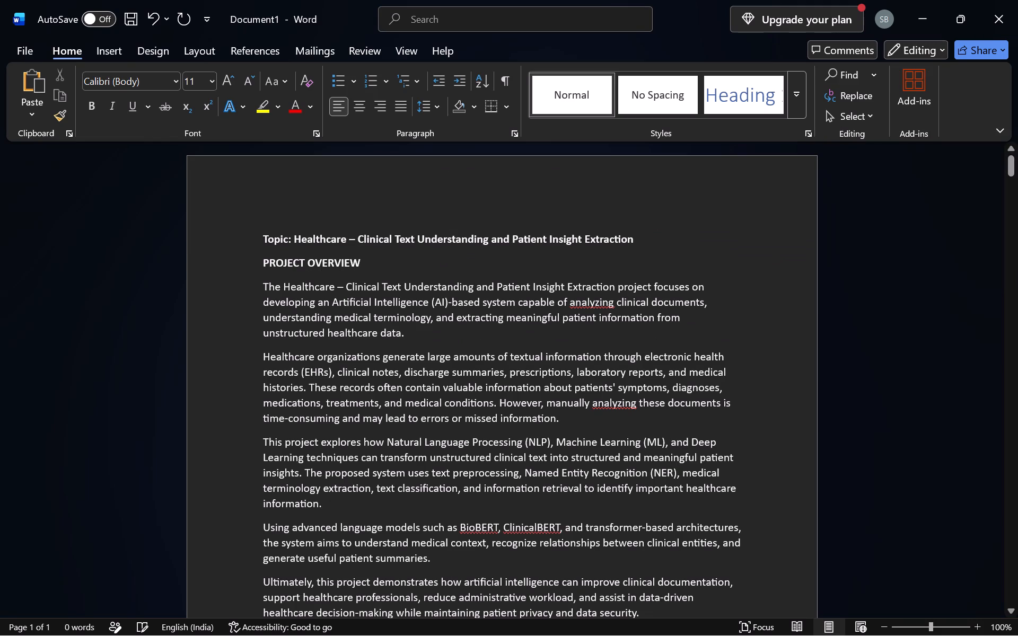
drag(640, 238, 160, 223)
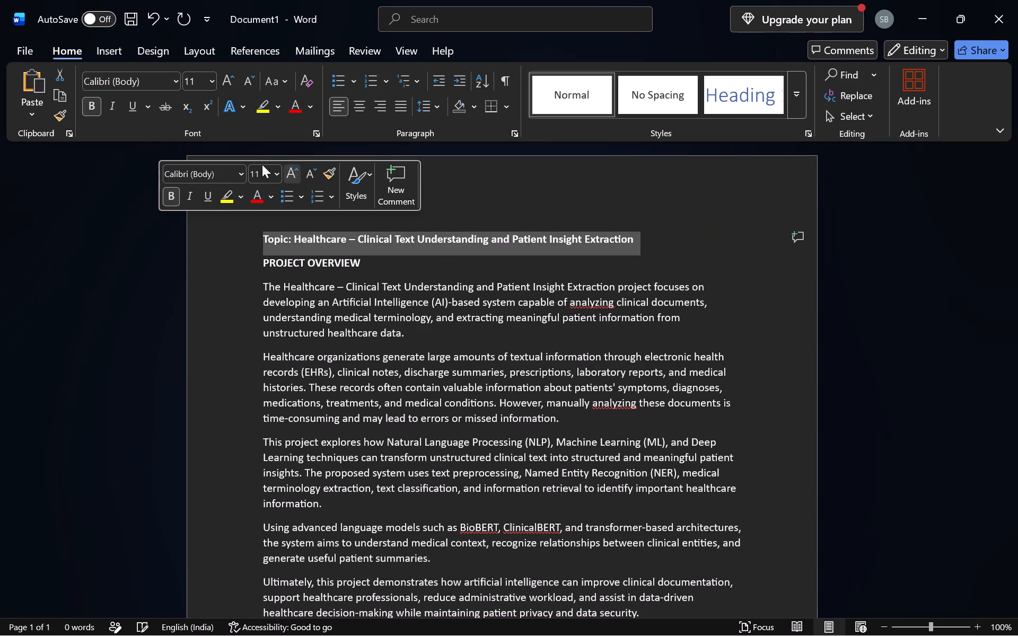
click(262, 164)
click(261, 173)
text(20\)
key(BackSpace)
key(Return)
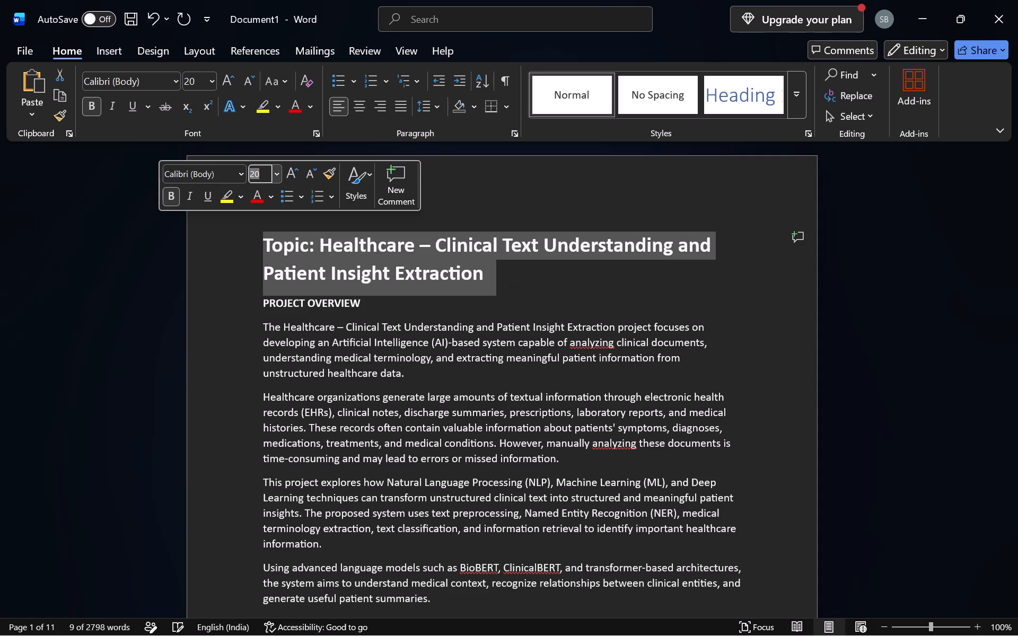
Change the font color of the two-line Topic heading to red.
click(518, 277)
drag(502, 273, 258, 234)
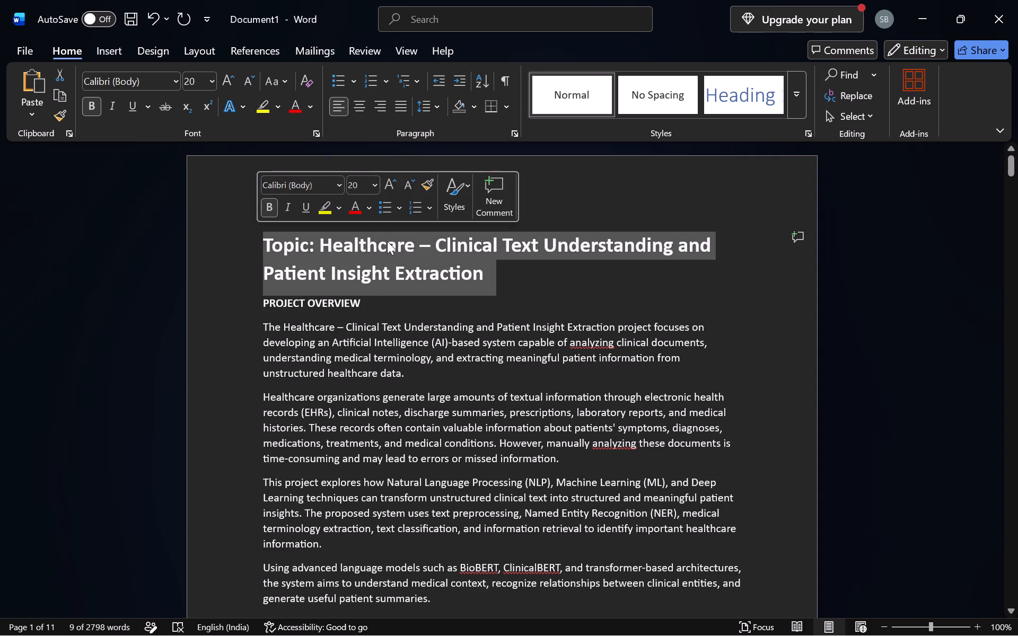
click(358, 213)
Switch to the other open CC_AAT-2 Word report to look at its formatting, and return to the new document.
key(alt+Tab)
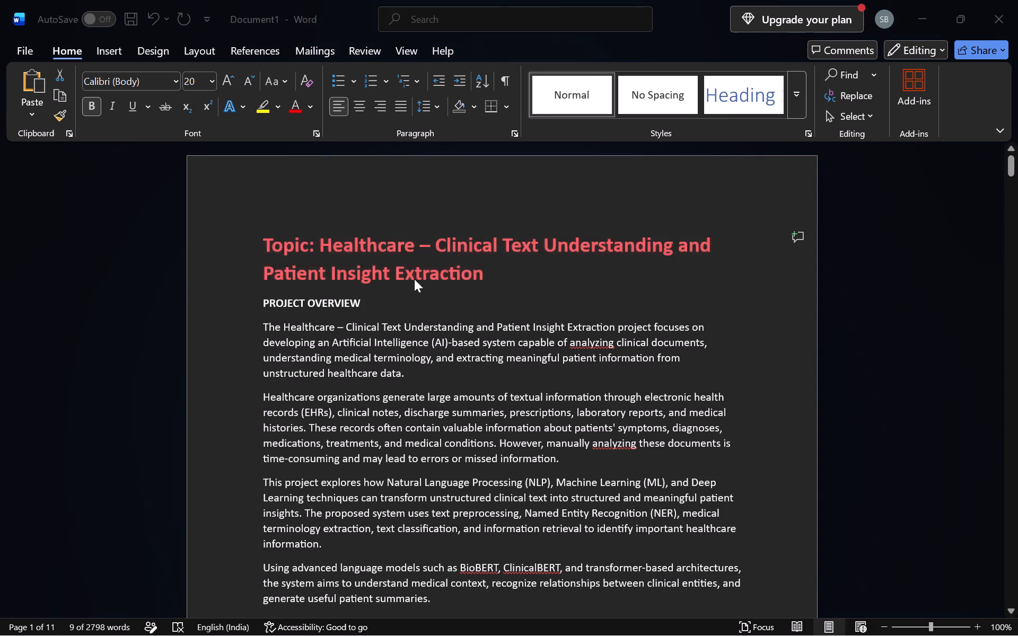
key(alt+Tab)
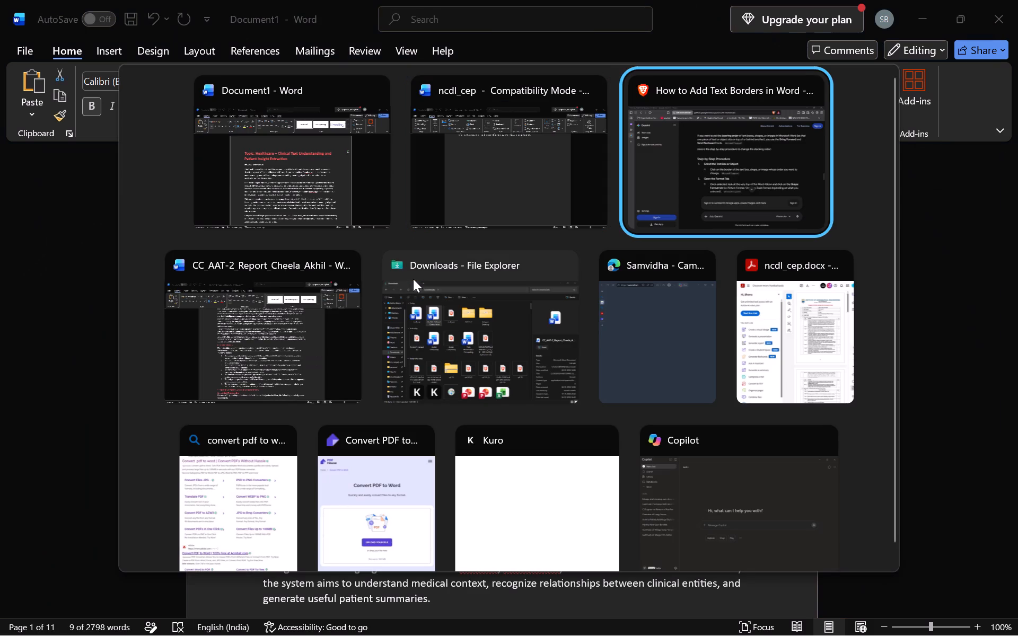
key(alt+Tab)
scroll(407, 320, up, 11)
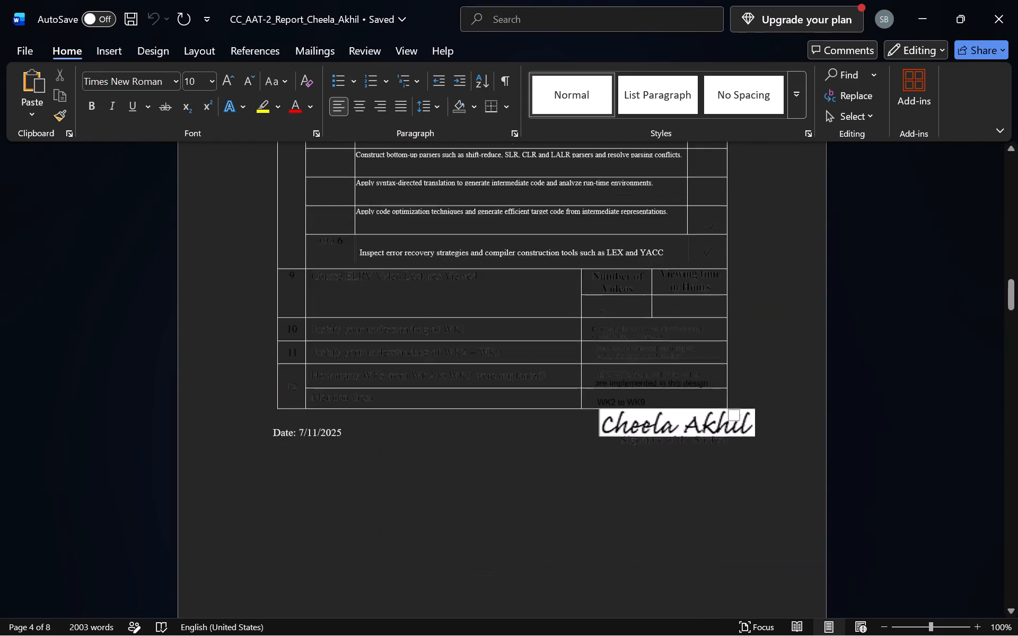
scroll(407, 321, down, 9)
key(alt+Tab)
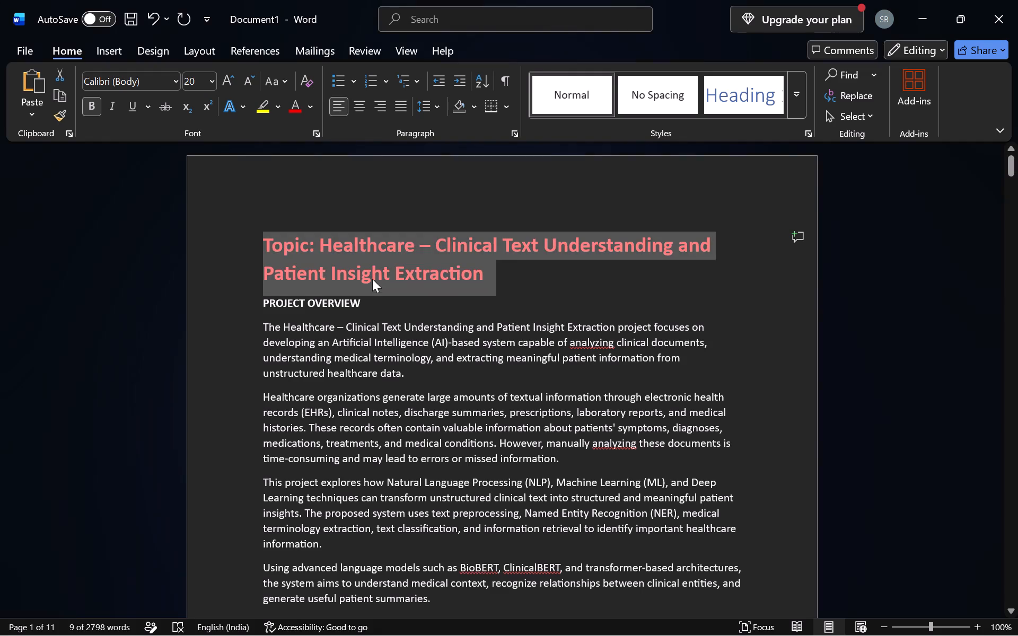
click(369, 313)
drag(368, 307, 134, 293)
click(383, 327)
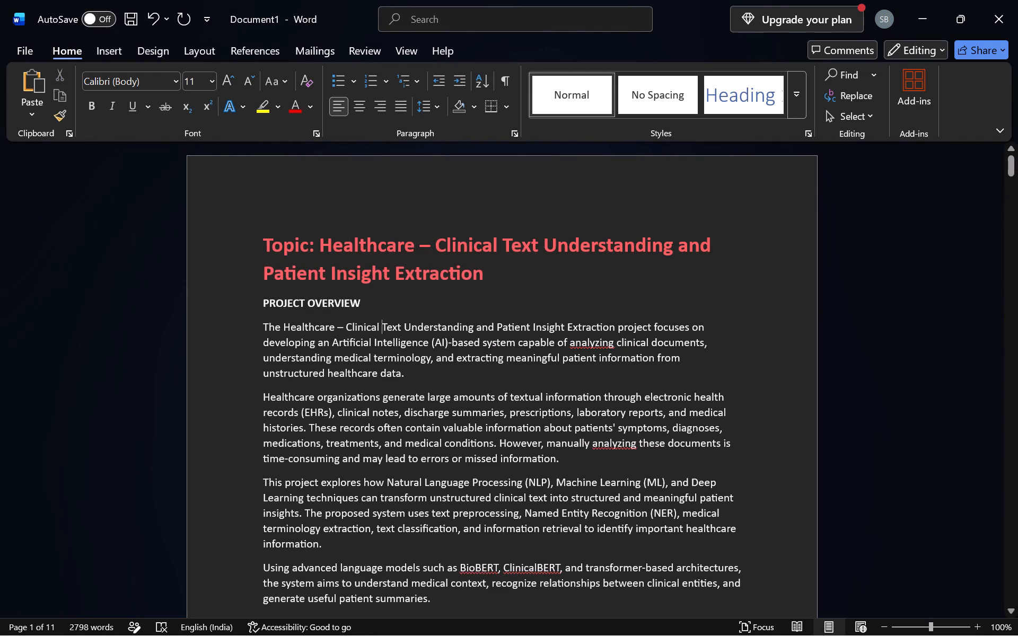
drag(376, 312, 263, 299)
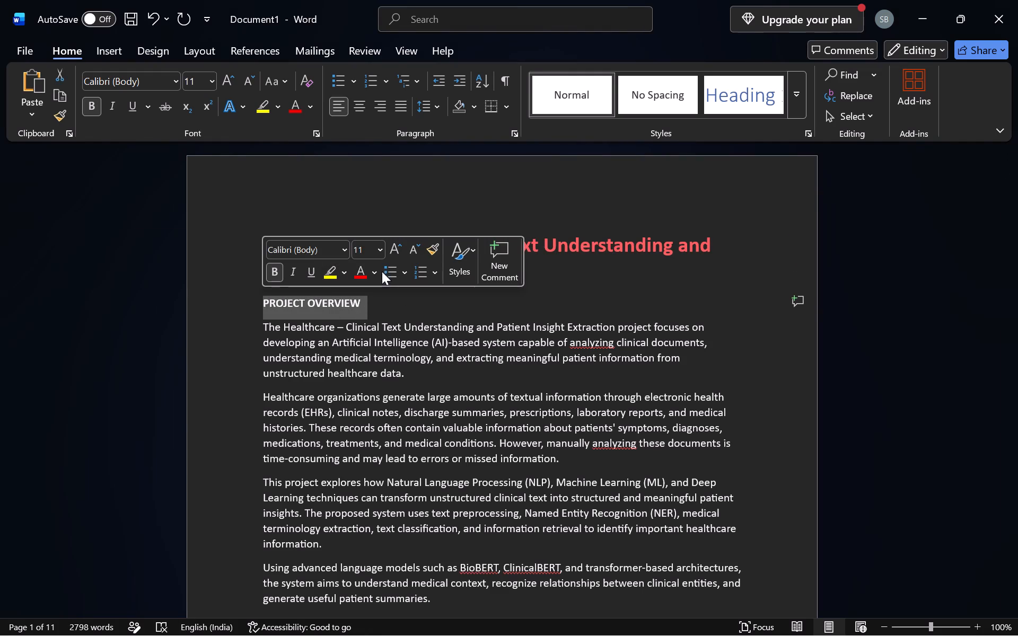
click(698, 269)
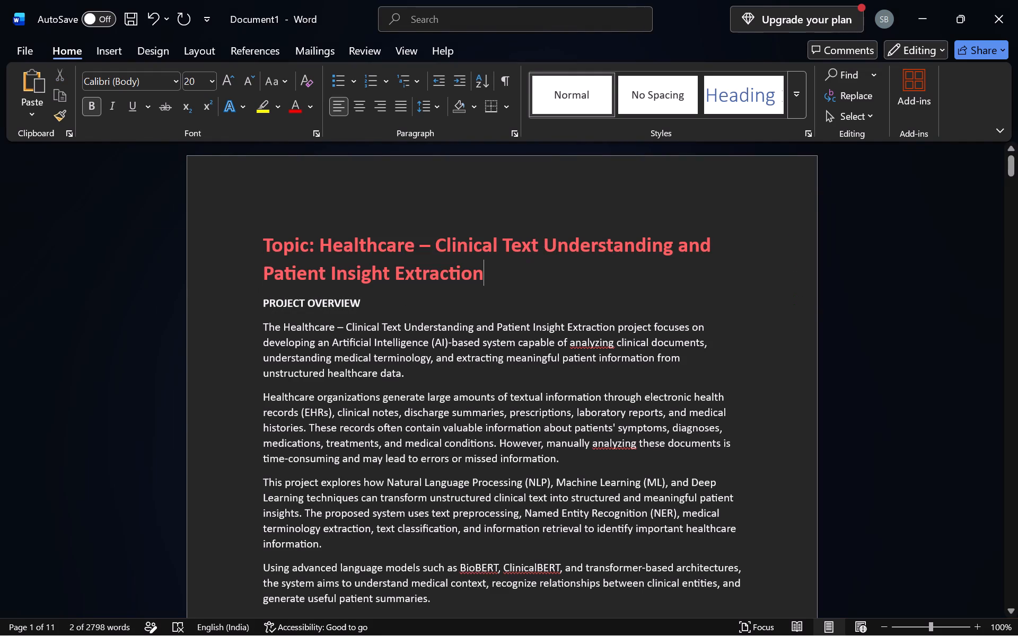
Change the font color of the two-line Topic heading to the theme blue.
drag(536, 280, 252, 234)
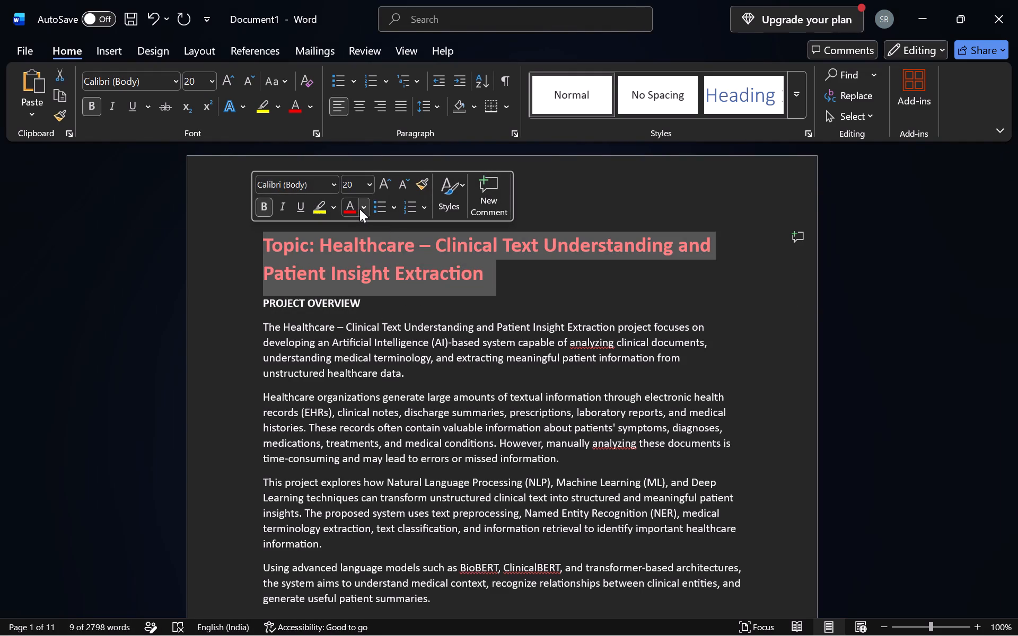
click(359, 209)
click(438, 304)
Change the font color of the PROJECT OVERVIEW heading to the standard red.
double_click(367, 292)
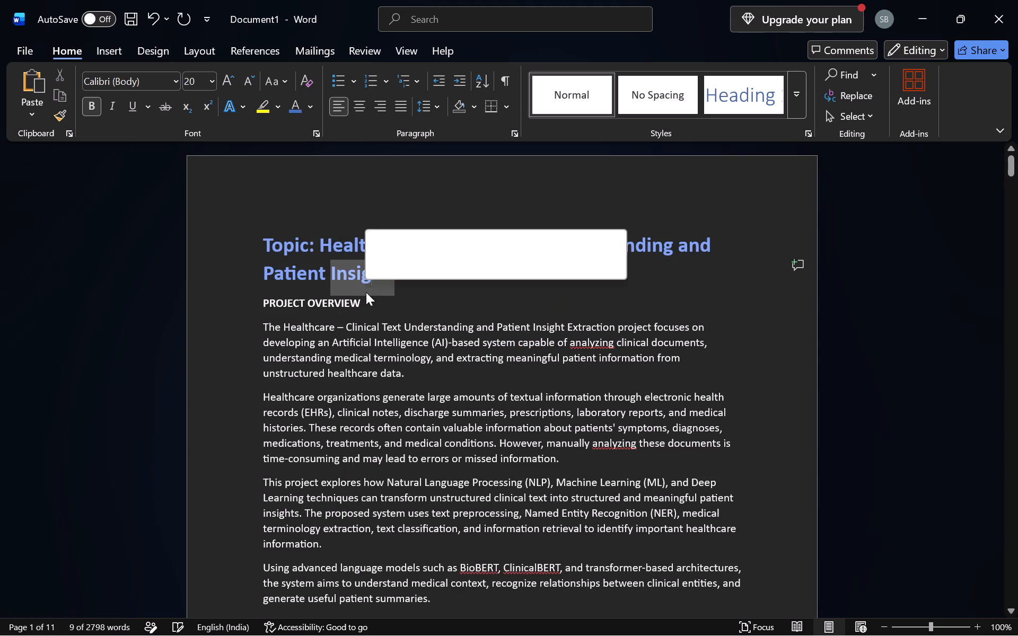
click(366, 299)
drag(364, 302, 248, 302)
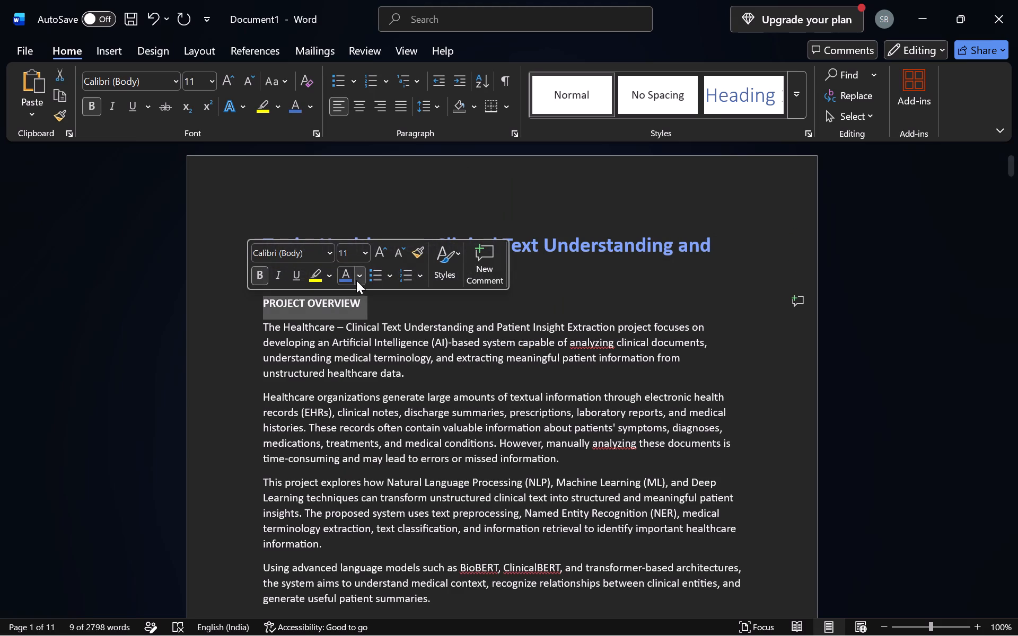
click(360, 278)
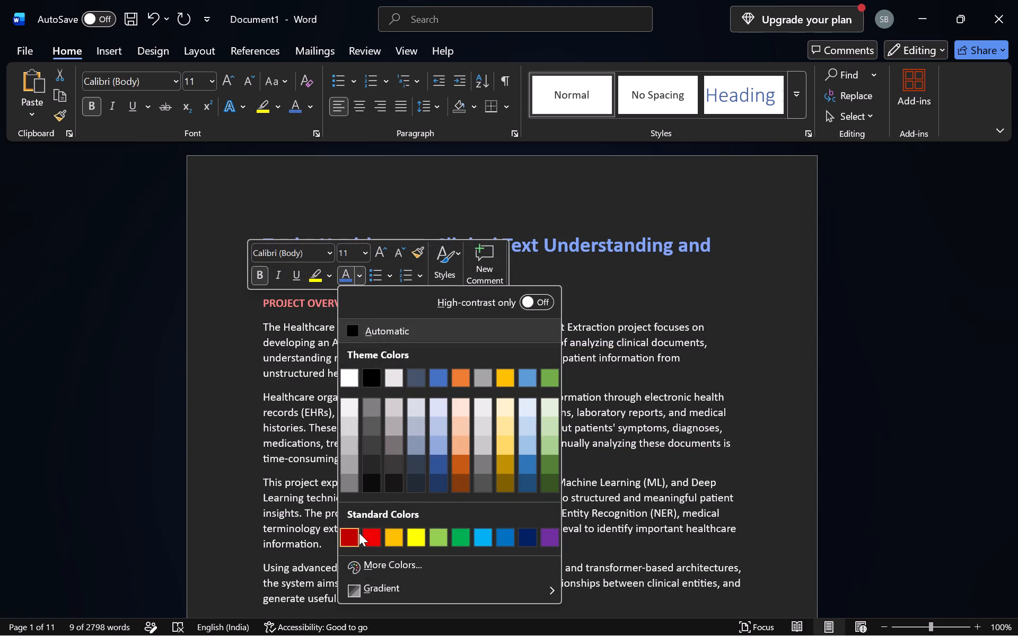
click(367, 534)
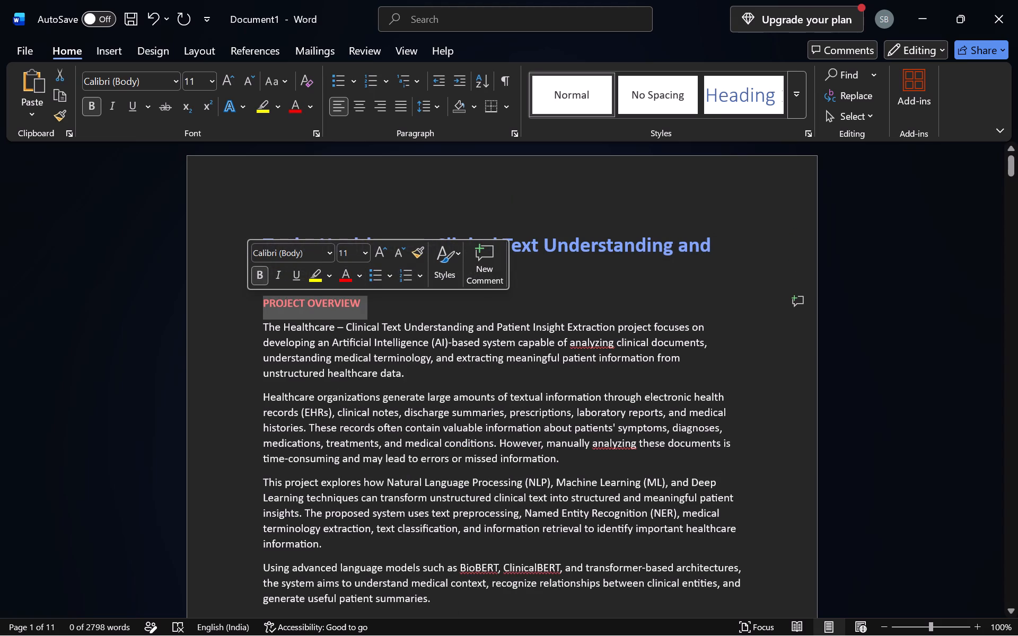
Select everything from the PROJECT OVERVIEW heading through to the end of the document and justify the text.
scroll(347, 350, down, 1)
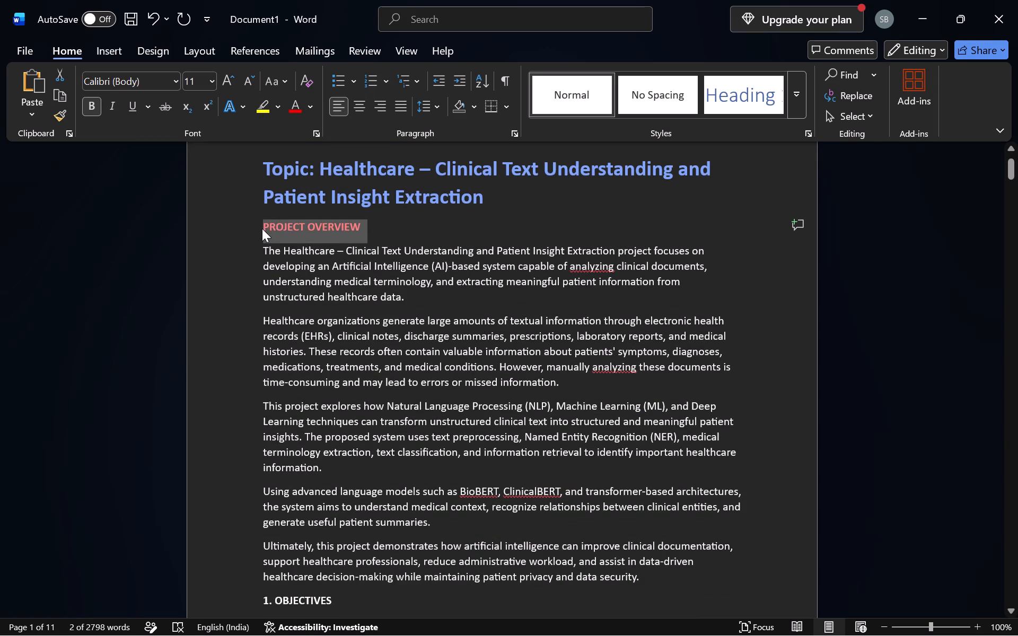
click(262, 228)
drag(264, 227, 432, 612)
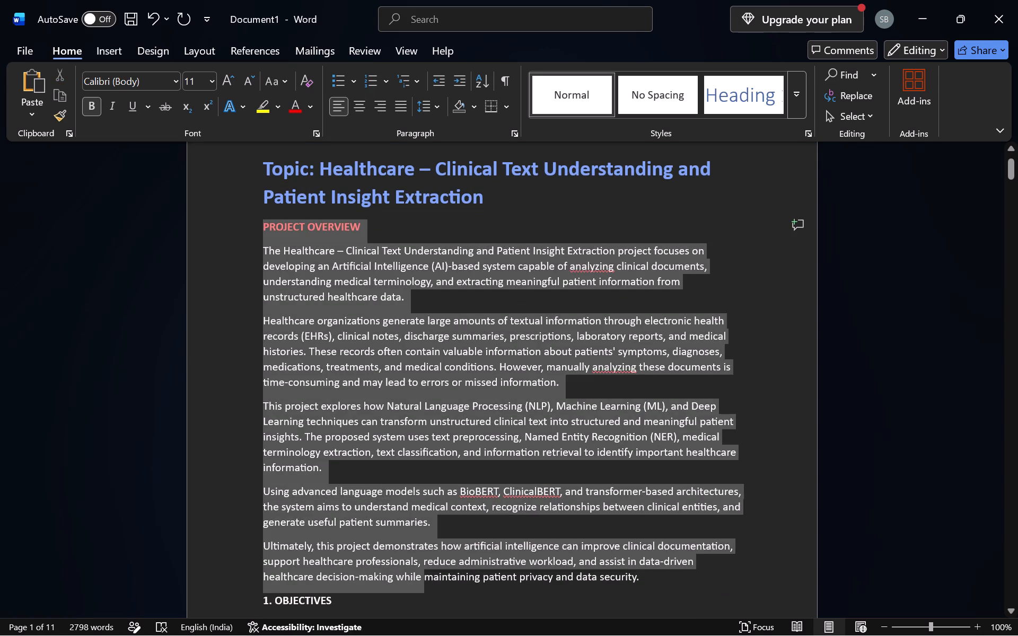
drag(432, 612, 433, 571)
scroll(435, 586, down, 7)
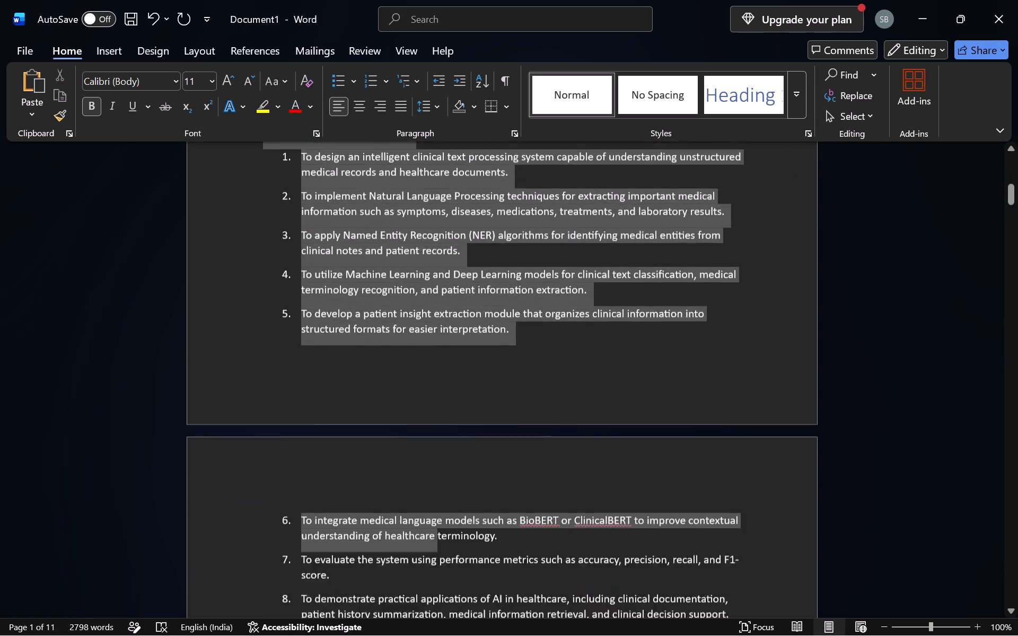
scroll(433, 571, down, 2)
drag(433, 571, 433, 547)
scroll(433, 557, down, 20)
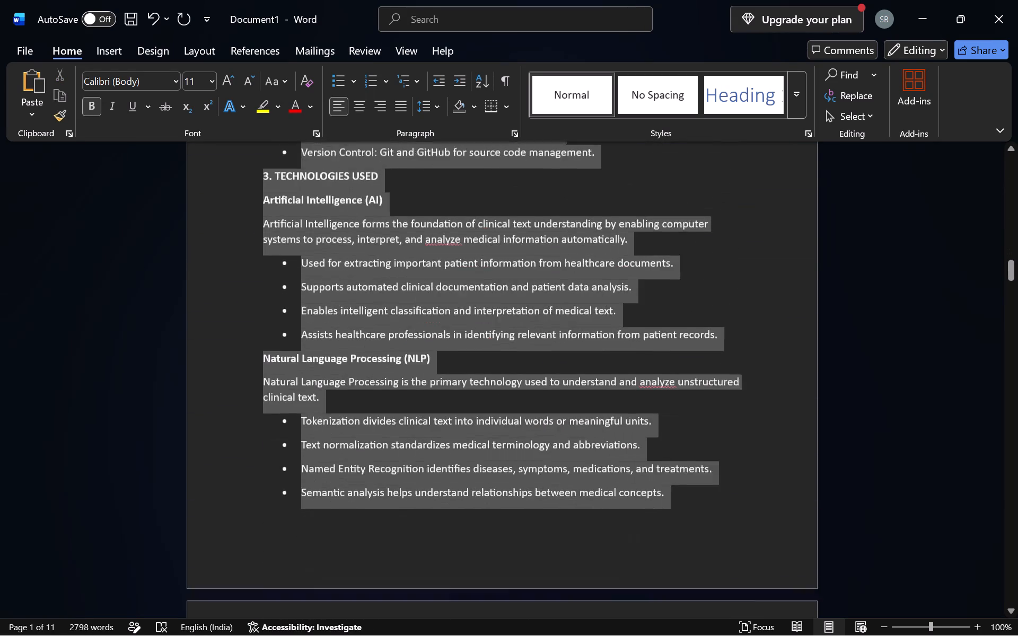
drag(433, 547, 433, 541)
scroll(433, 545, down, 14)
scroll(433, 542, down, 11)
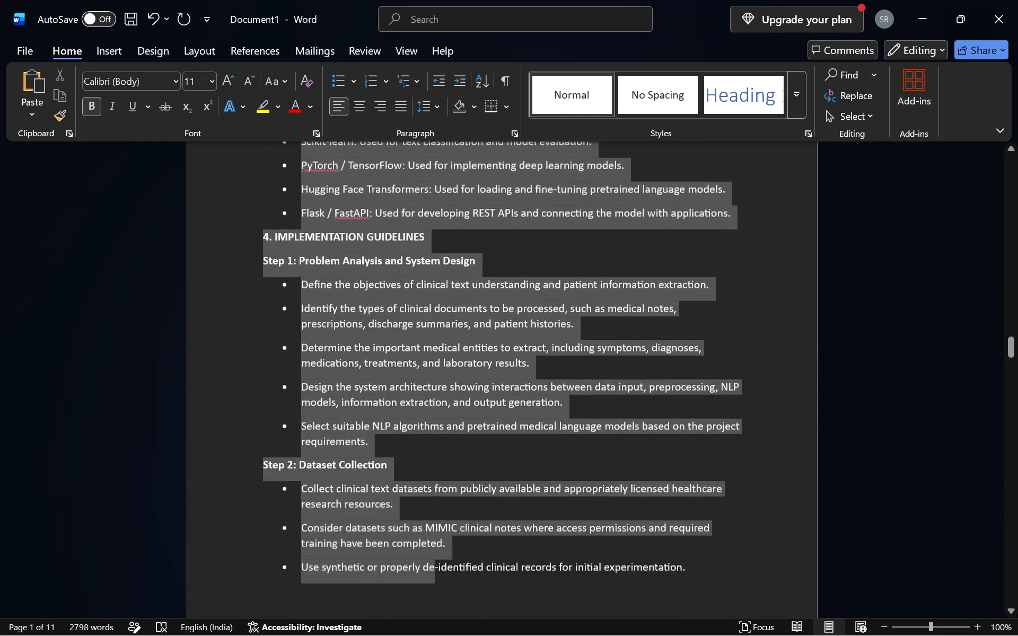
scroll(433, 541, down, 3)
drag(433, 541, 433, 540)
scroll(433, 541, down, 18)
scroll(433, 540, down, 4)
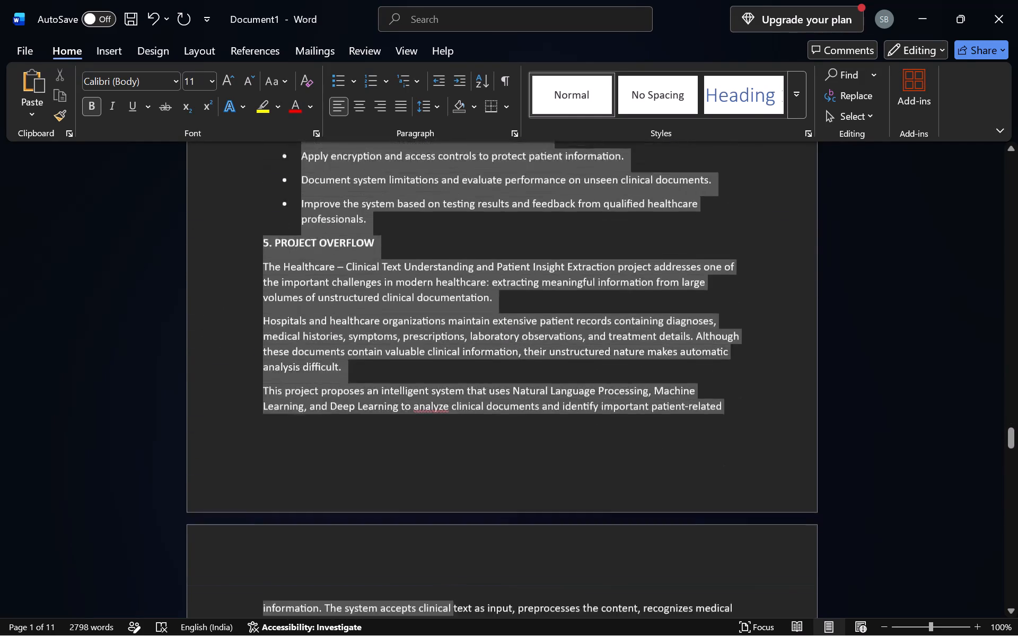
scroll(433, 540, down, 2)
drag(433, 540, 432, 535)
scroll(433, 540, down, 18)
scroll(432, 535, down, 5)
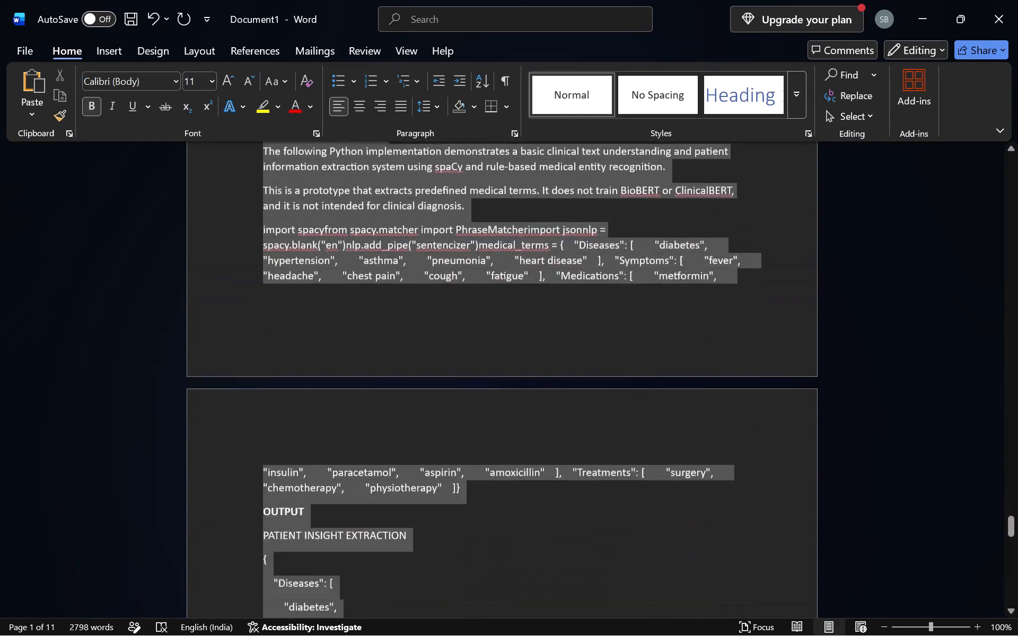
drag(432, 535, 428, 535)
scroll(431, 532, down, 19)
scroll(430, 533, up, 1)
scroll(430, 533, down, 2)
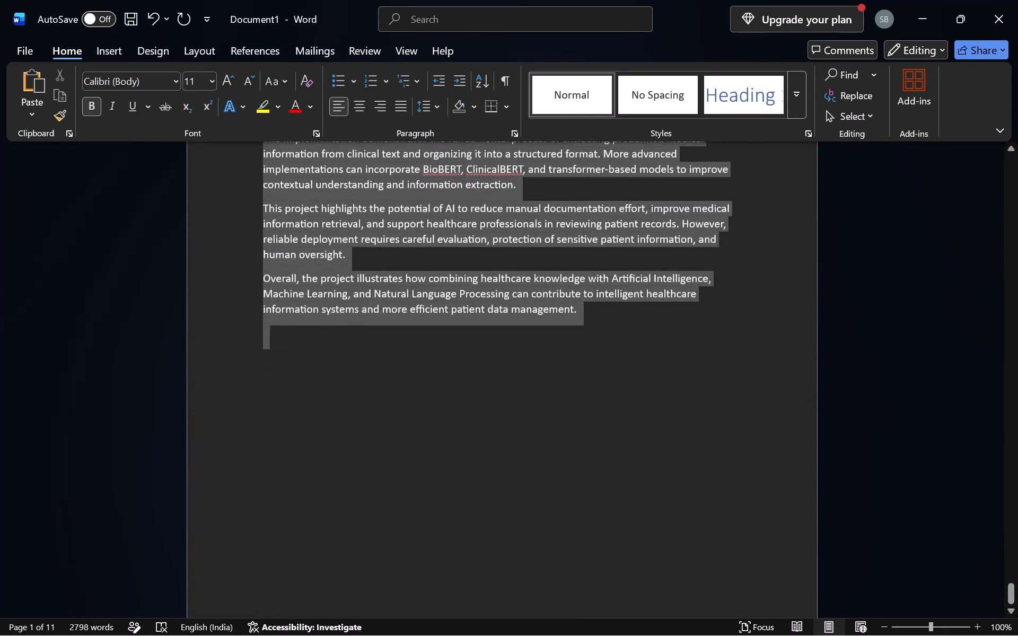
drag(428, 535, 424, 531)
click(406, 105)
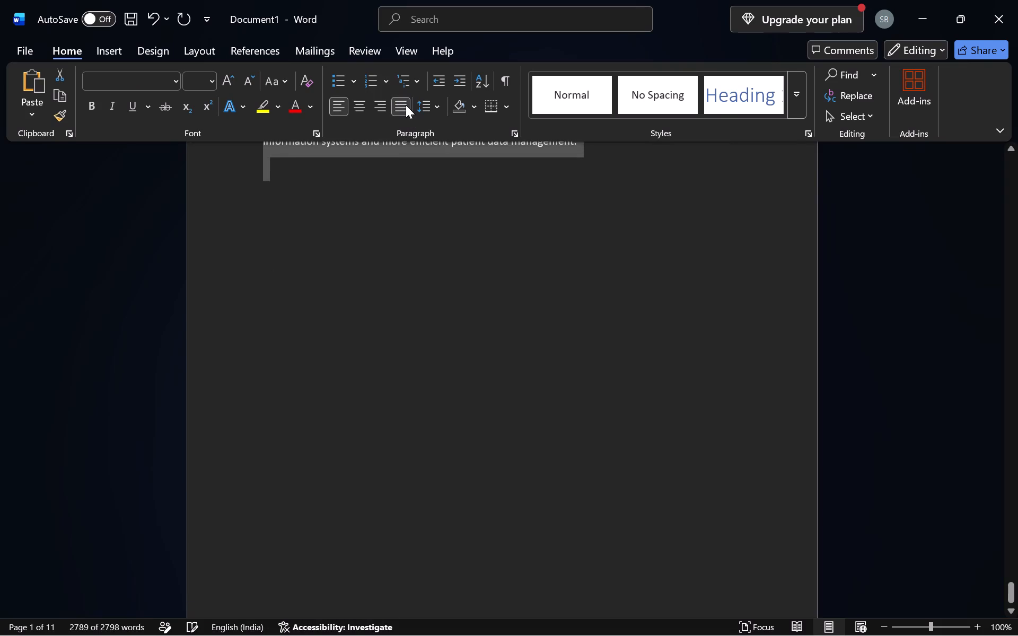
Color the CONCLUSION heading on the last page red.
scroll(432, 385, up, 6)
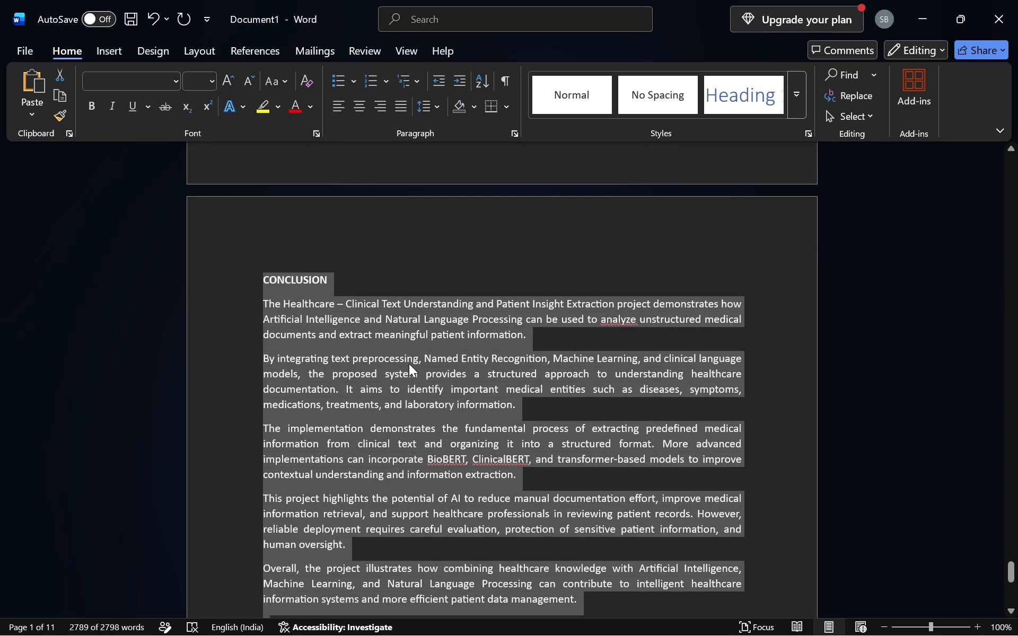
click(409, 364)
drag(347, 271, 245, 275)
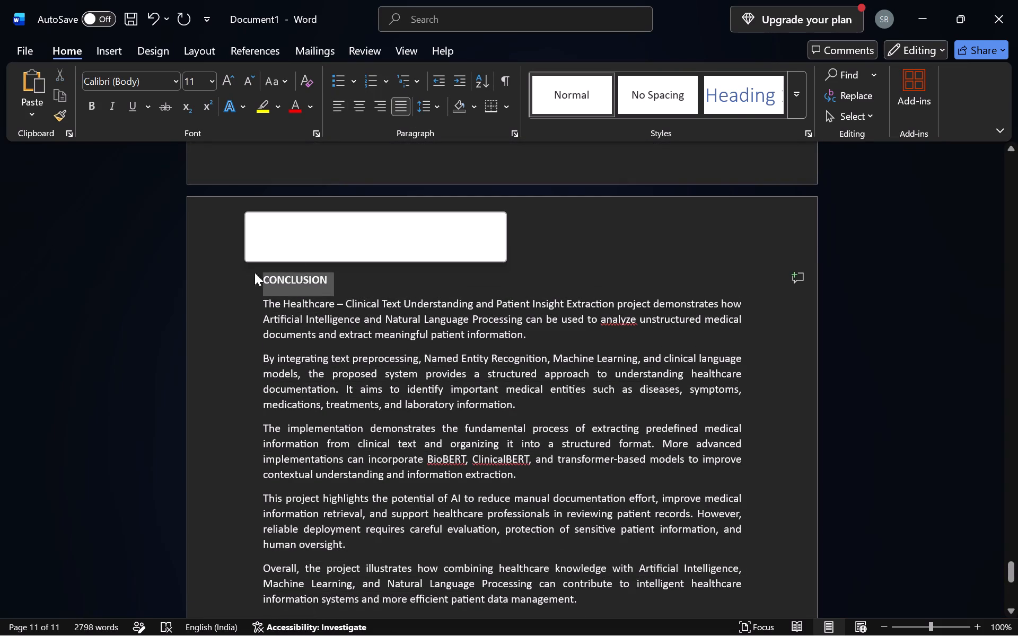
click(348, 248)
Color the word Limitation red at the start of the paragraph after the implementation explanation list.
scroll(323, 395, up, 5)
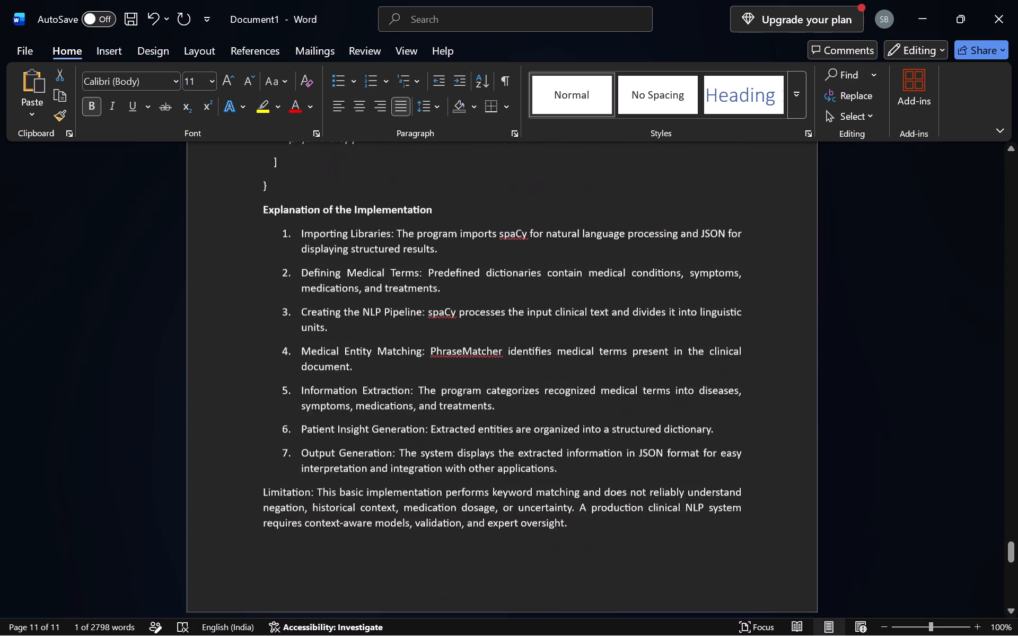
scroll(323, 395, up, 5)
scroll(323, 395, down, 2)
scroll(323, 395, up, 1)
scroll(323, 395, down, 3)
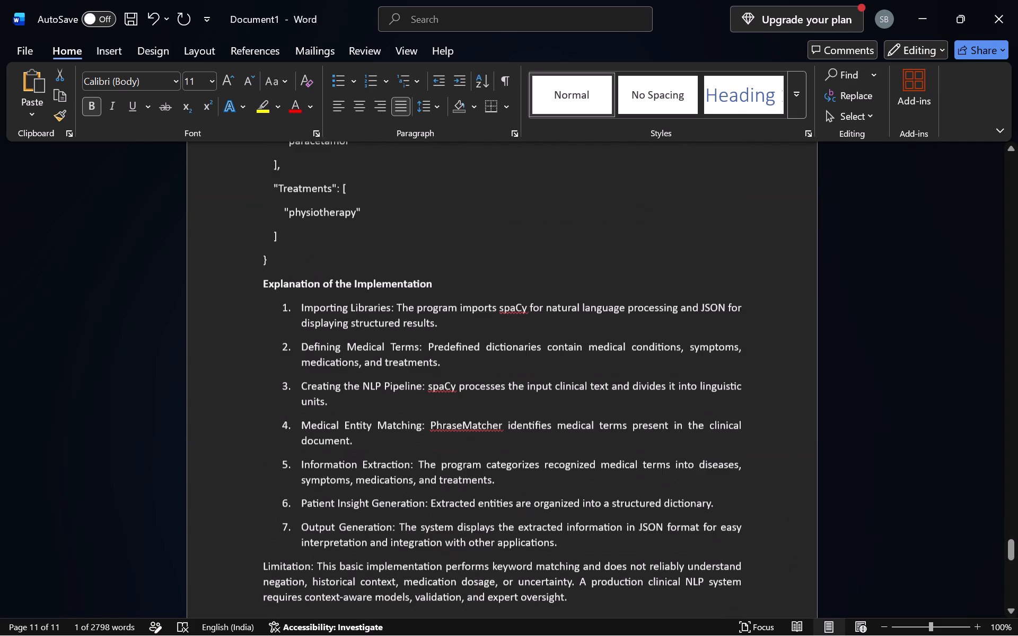
double_click(295, 524)
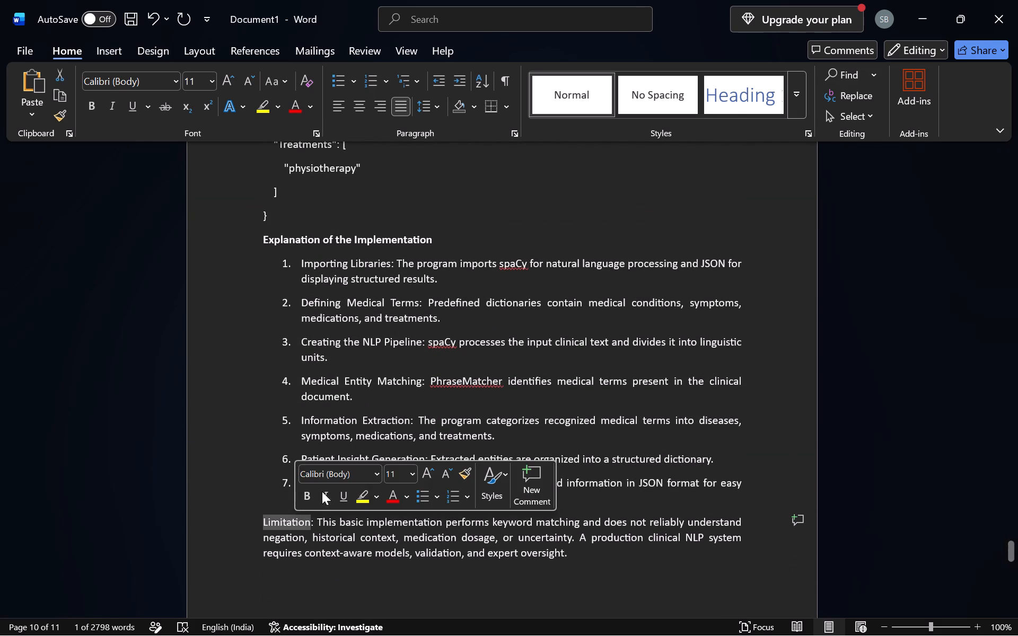
click(397, 492)
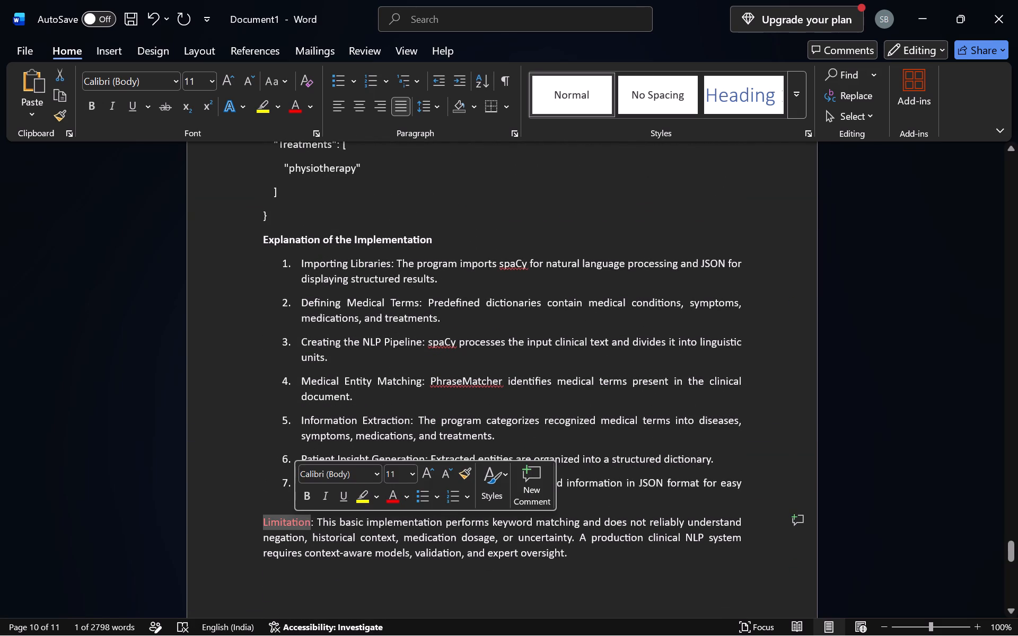
Color the Explanation of the Implementation heading red.
double_click(453, 232)
drag(436, 240, 242, 240)
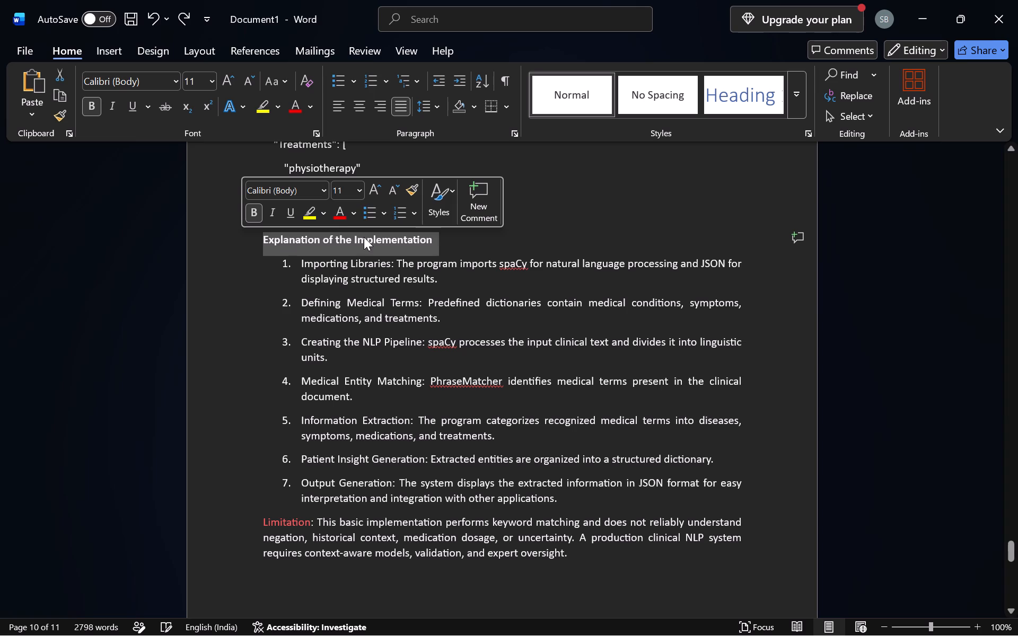
click(335, 214)
Color the IMPLEMENTATION CODE heading red and clear the selection.
scroll(404, 570, up, 13)
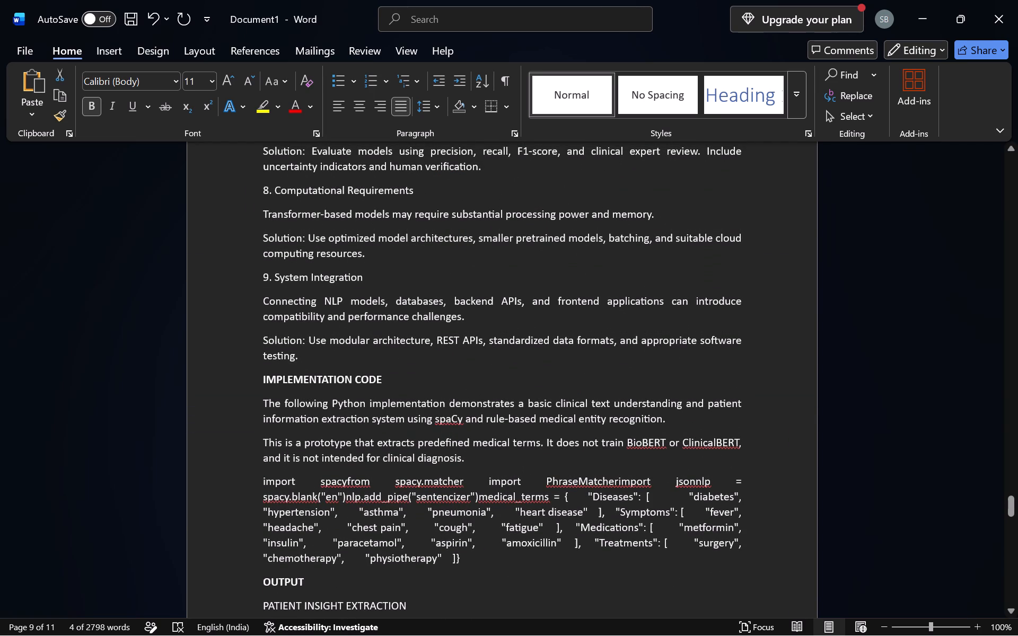
drag(409, 384, 242, 387)
click(340, 356)
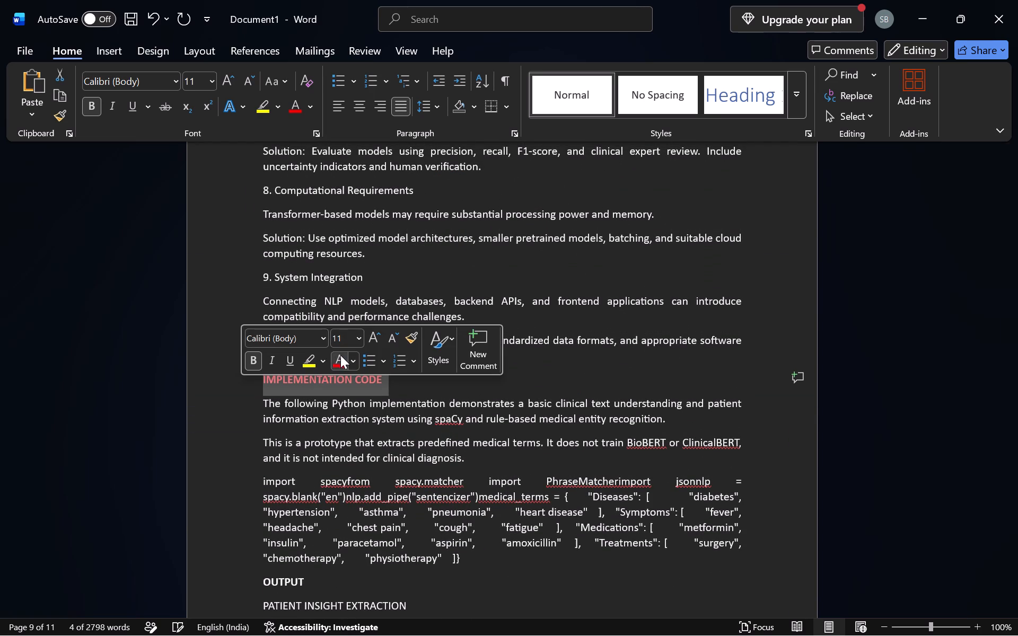
click(400, 505)
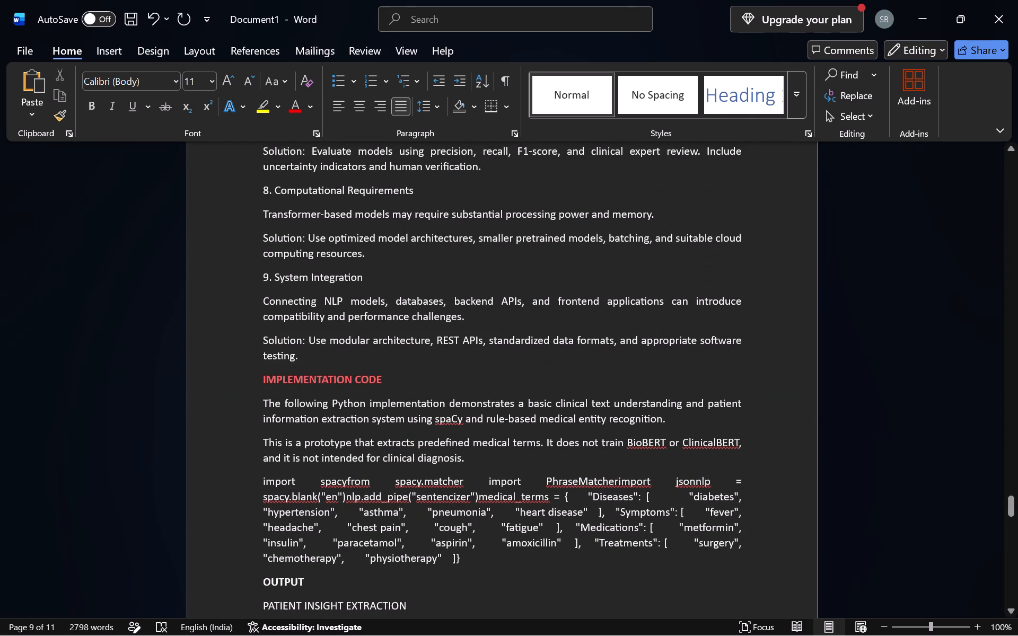
Color the 5. PROJECT OVERFLOW heading red.
scroll(463, 559, up, 2)
scroll(463, 559, down, 2)
scroll(484, 559, up, 11)
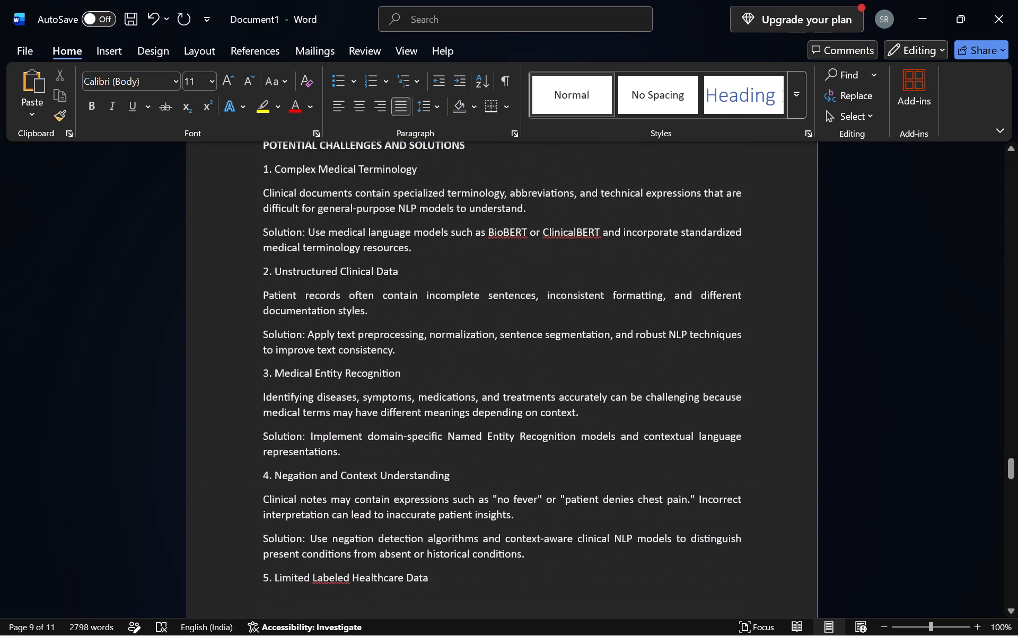
scroll(484, 559, up, 12)
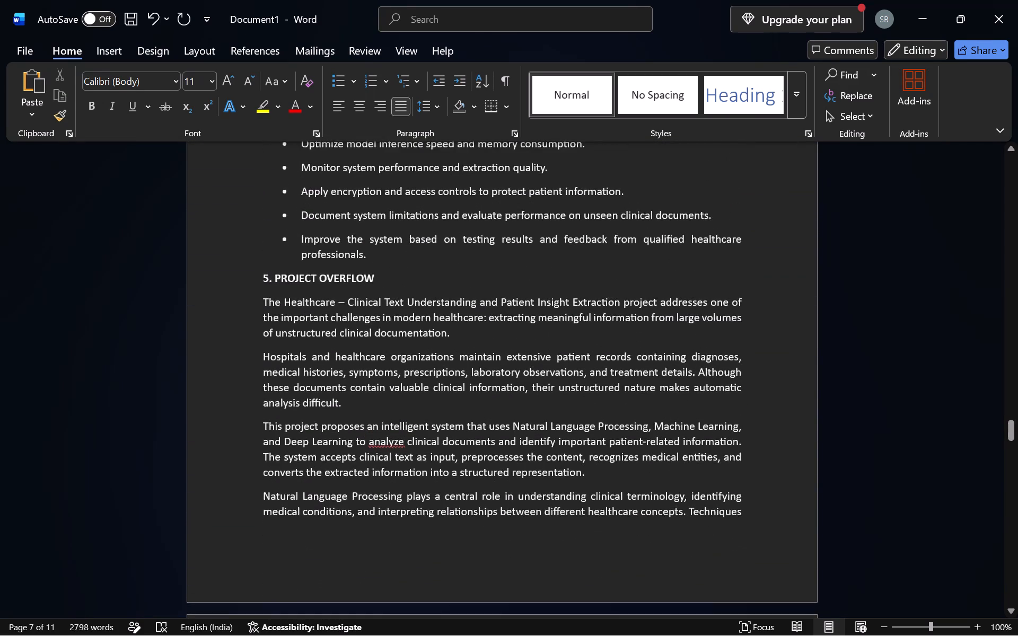
drag(404, 354, 249, 350)
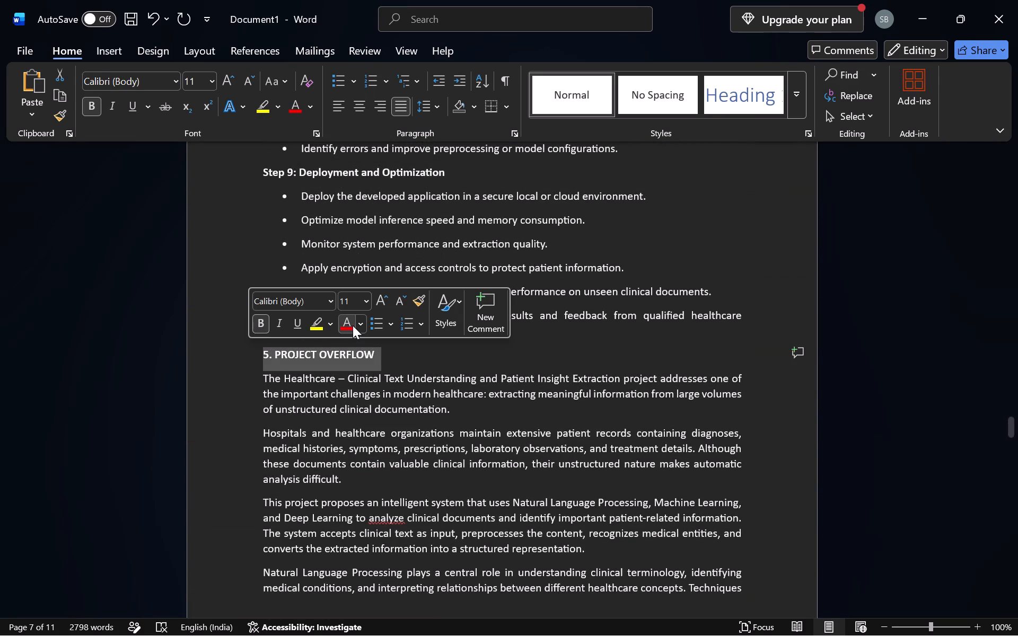
click(353, 324)
Set the font size to 12 for all text from the PROJECT OVERVIEW heading to the end of the document, leaving out the Topic heading.
scroll(340, 487, up, 11)
scroll(341, 487, down, 1)
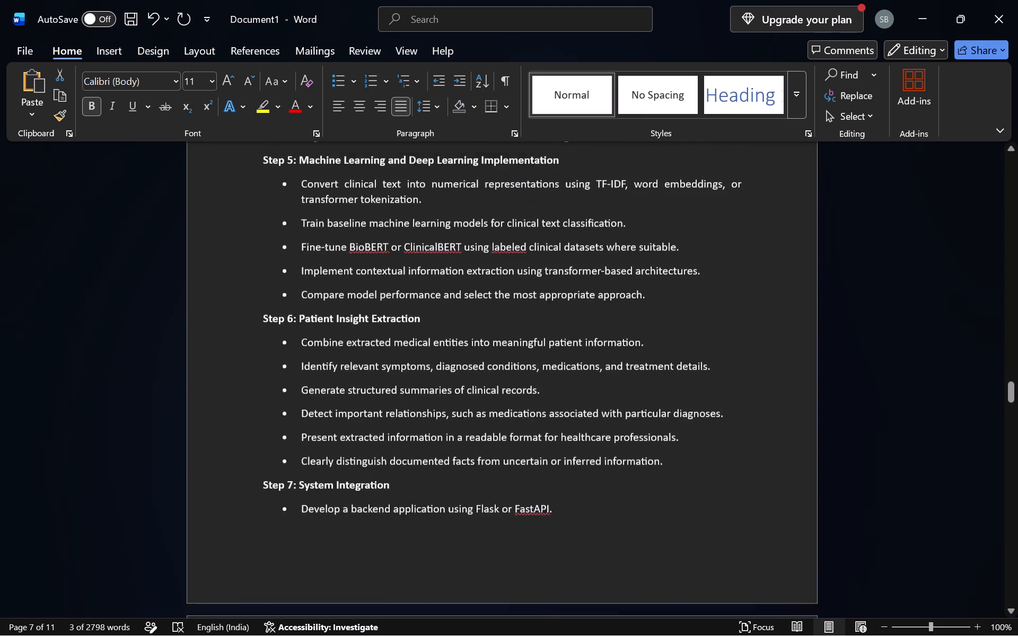
scroll(341, 487, up, 11)
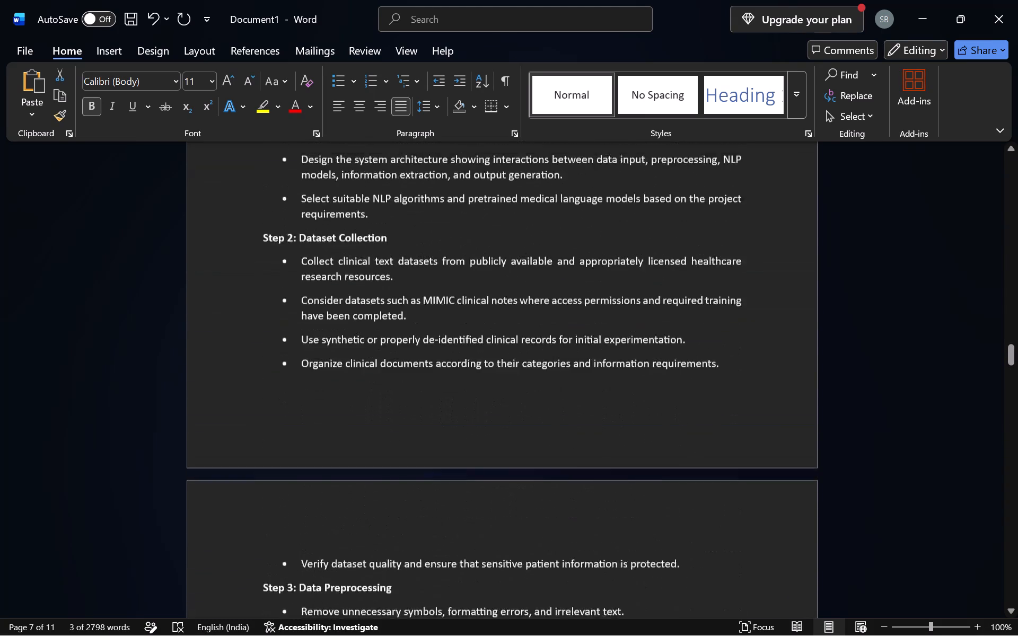
scroll(341, 487, up, 8)
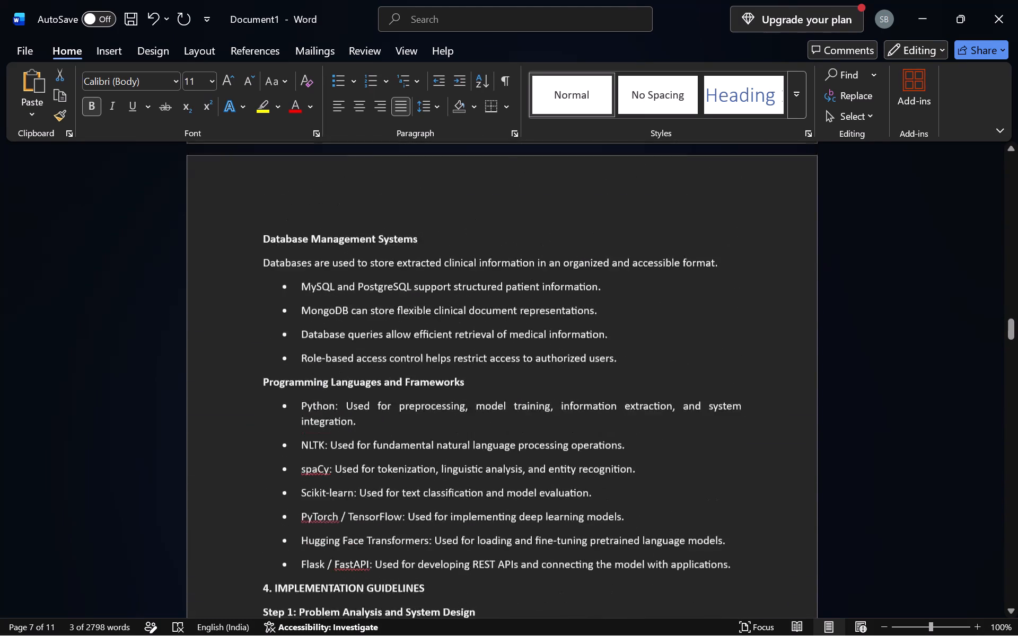
scroll(341, 487, up, 6)
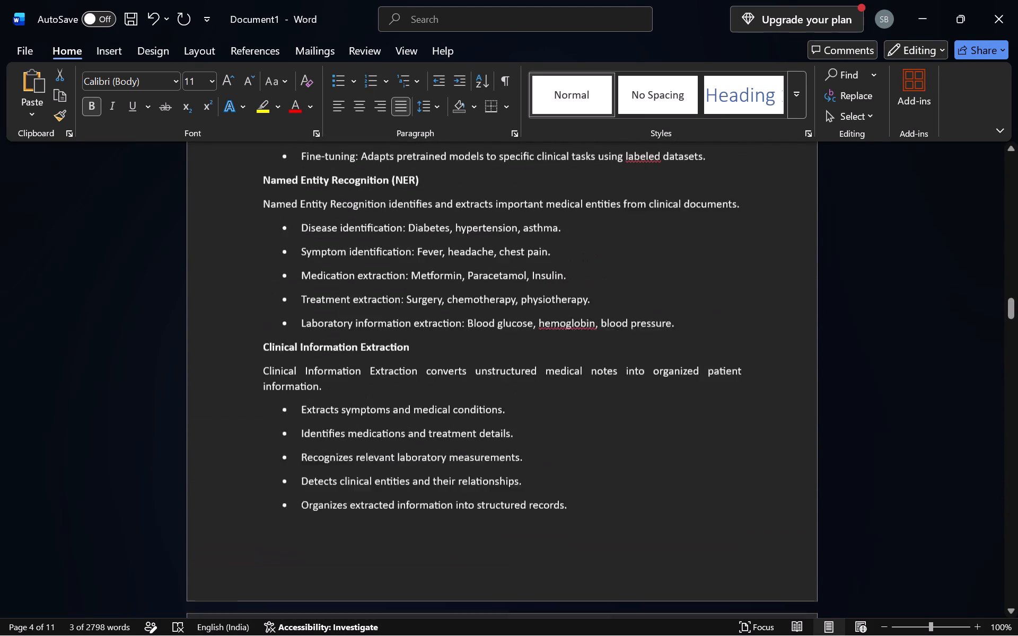
scroll(375, 491, up, 11)
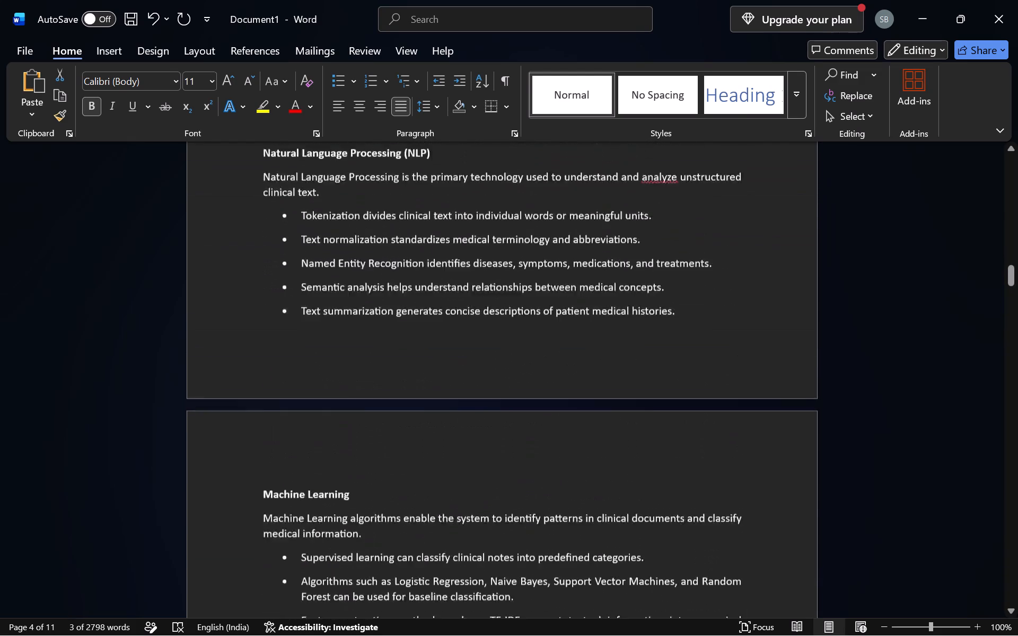
scroll(375, 491, up, 16)
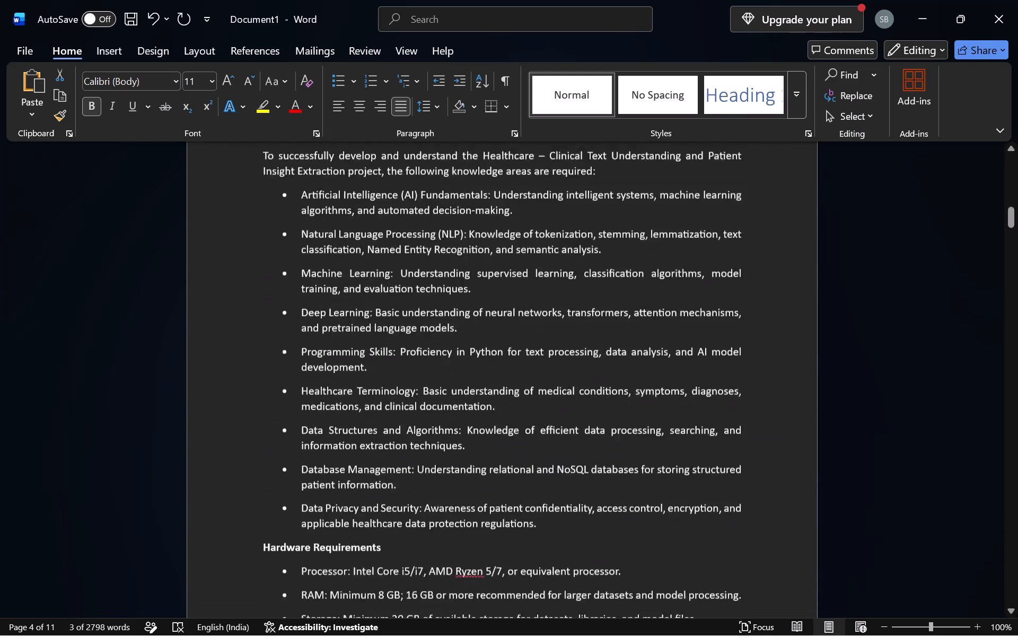
scroll(375, 491, up, 13)
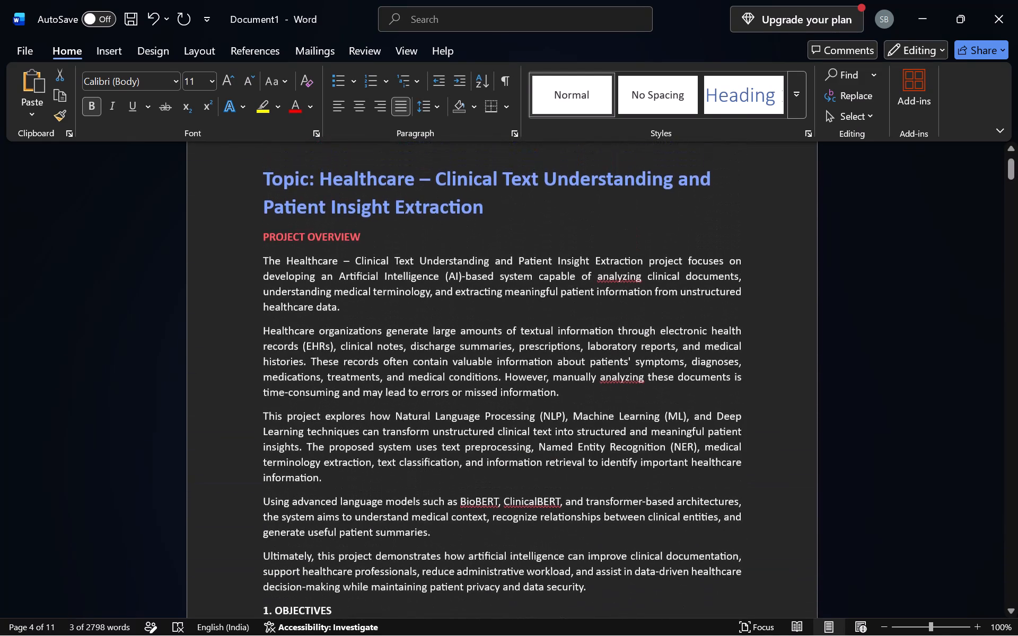
drag(264, 237, 474, 635)
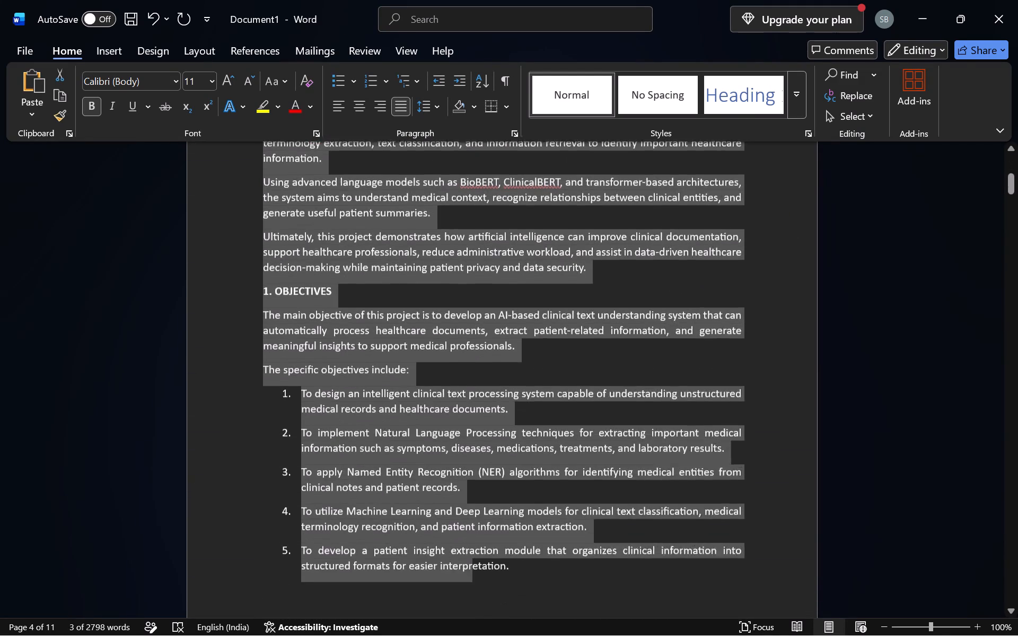
drag(474, 635, 801, 635)
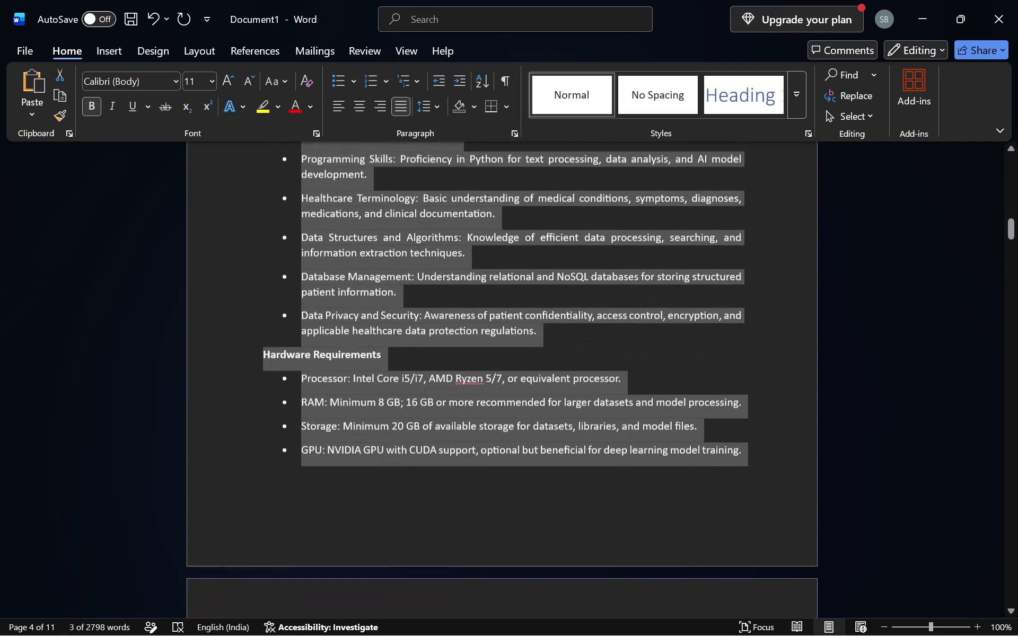
drag(801, 635, 808, 606)
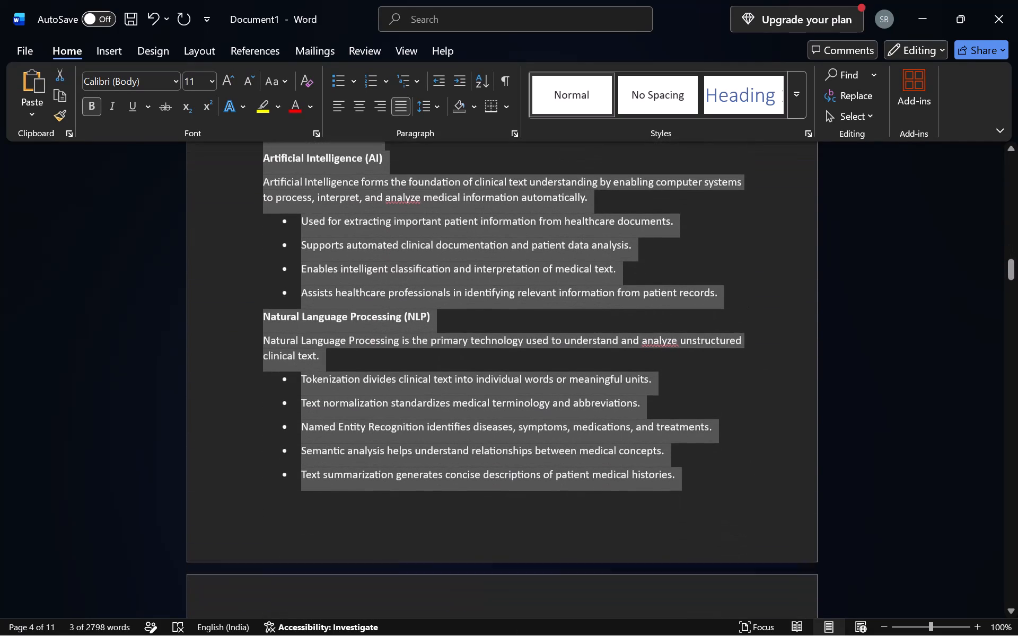
drag(808, 606, 915, 635)
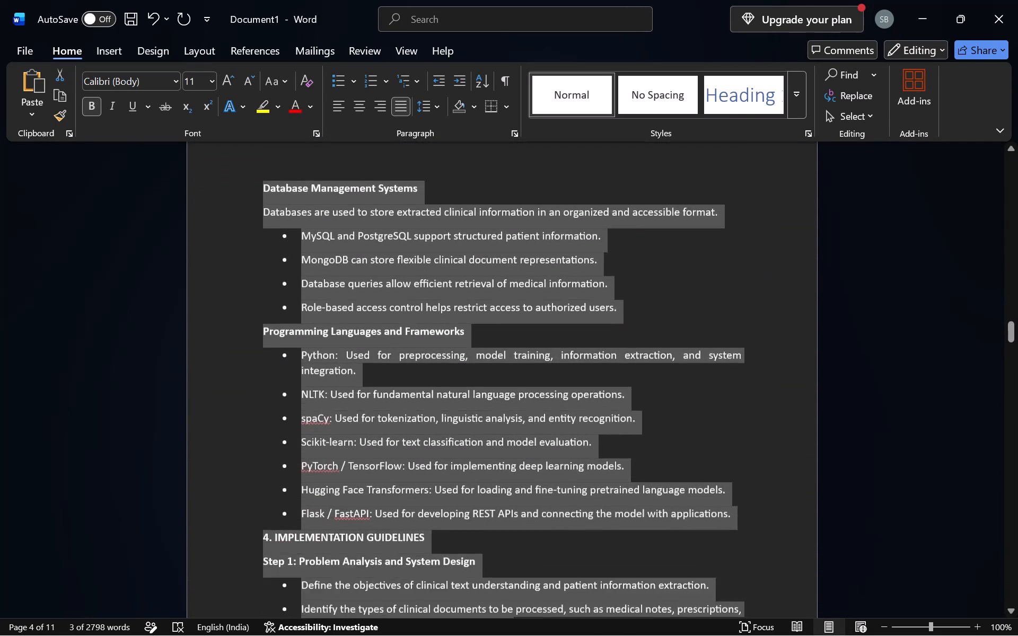
drag(915, 635, 816, 635)
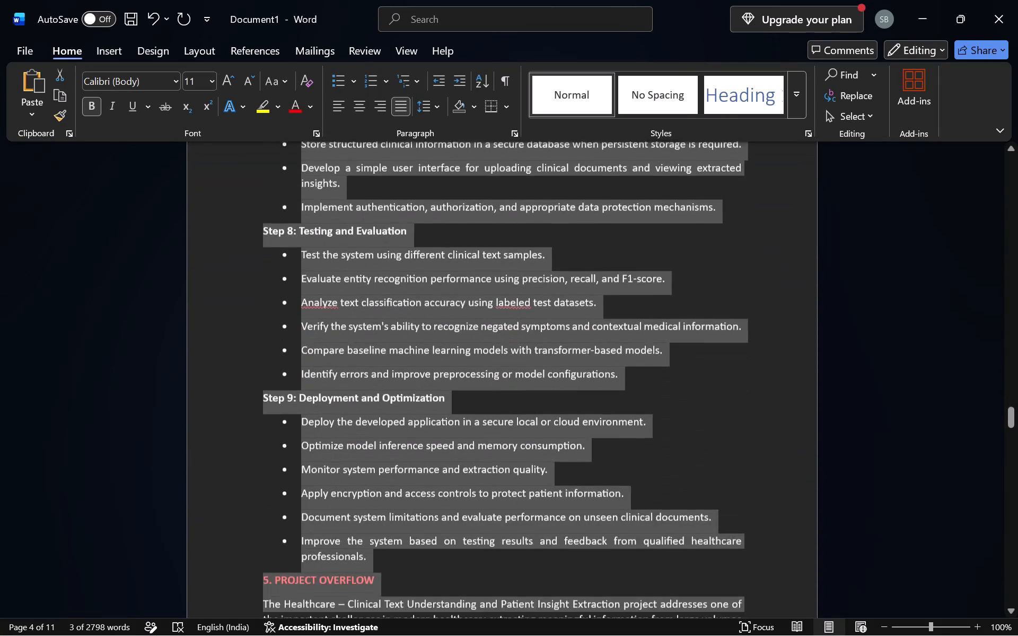
drag(816, 635, 942, 632)
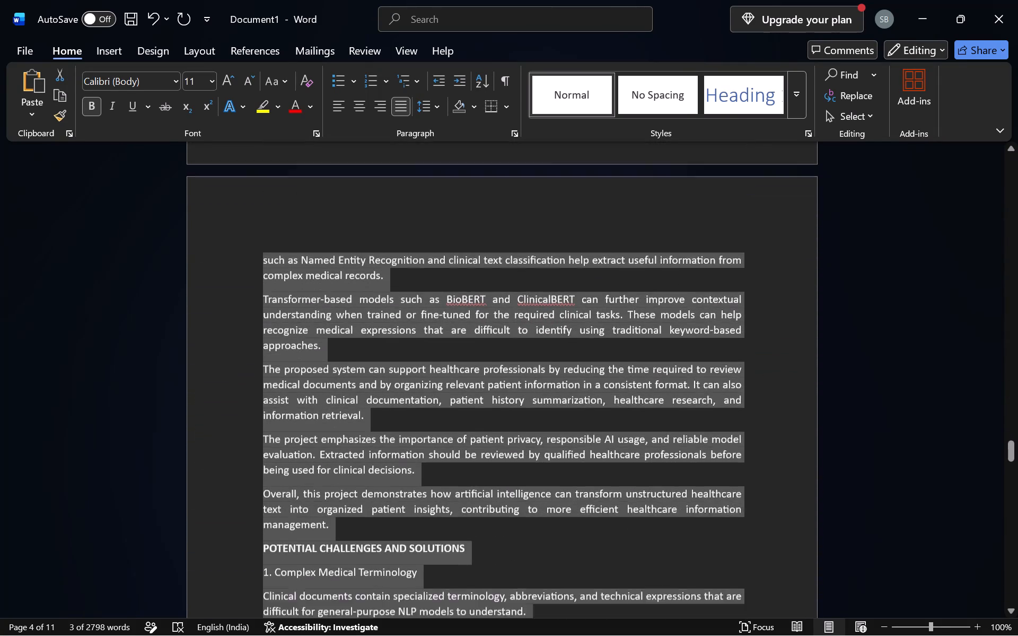
drag(942, 632, 874, 635)
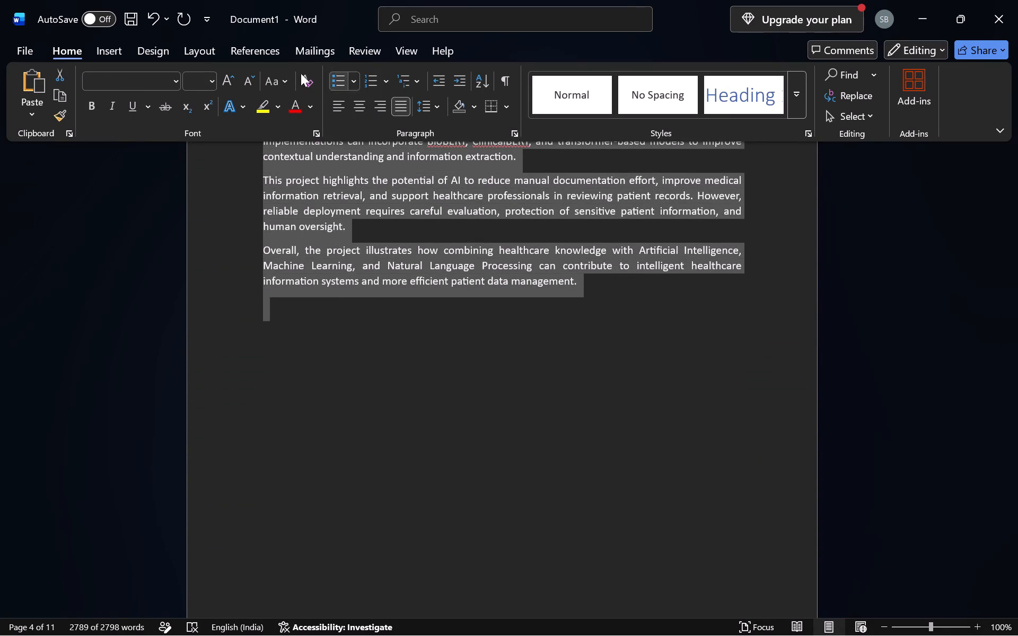
click(197, 89)
click(197, 87)
text(12)
key(Return)
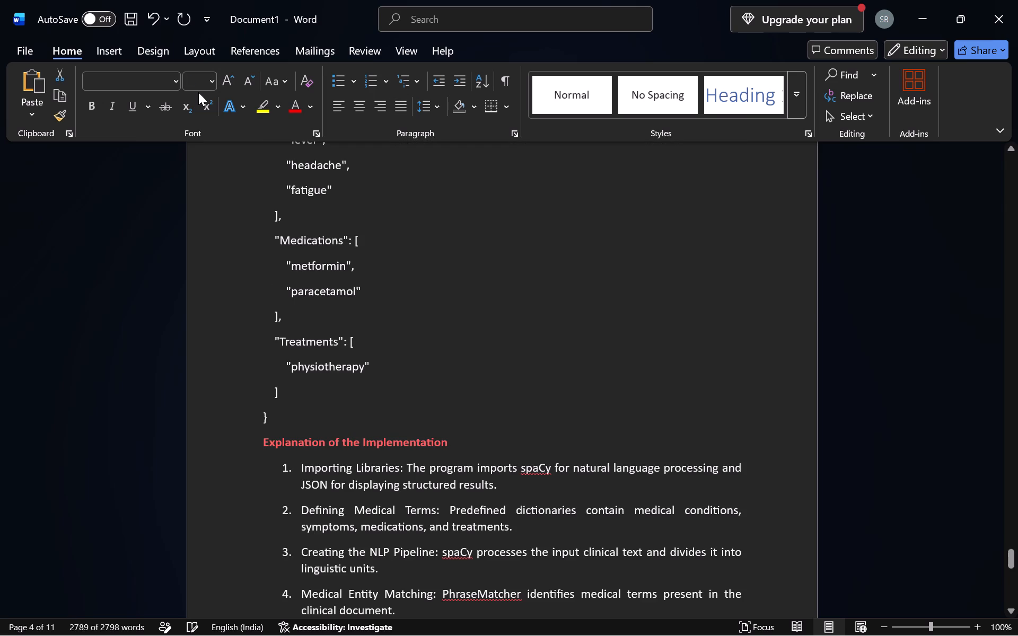
scroll(404, 347, up, 1)
scroll(404, 347, down, 14)
click(403, 344)
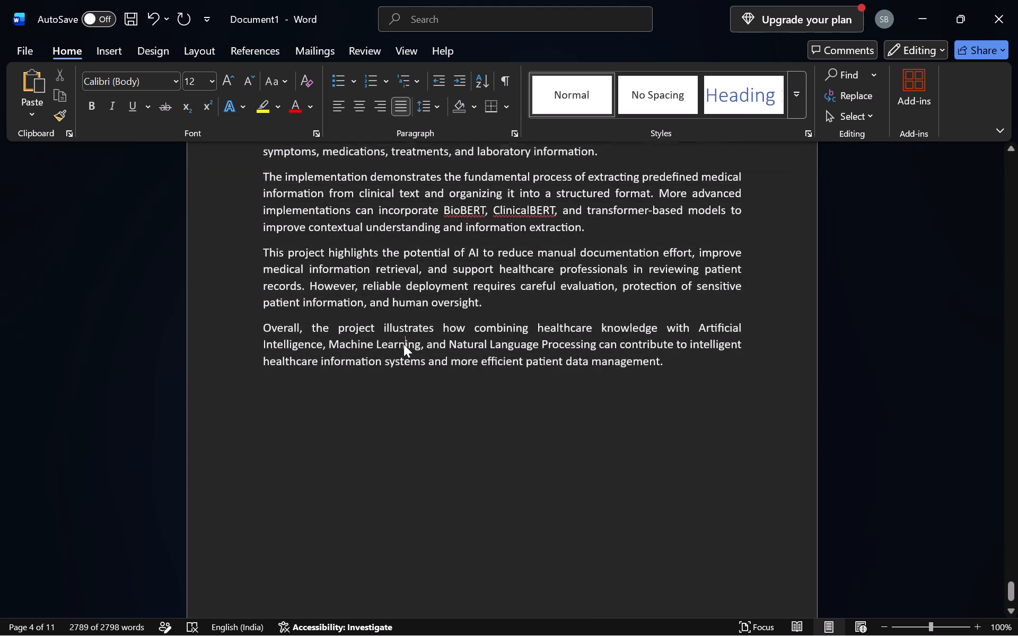
Insert a blank paragraph between the Limitation paragraph and the CONCLUSION heading.
scroll(403, 344, up, 7)
scroll(403, 344, down, 2)
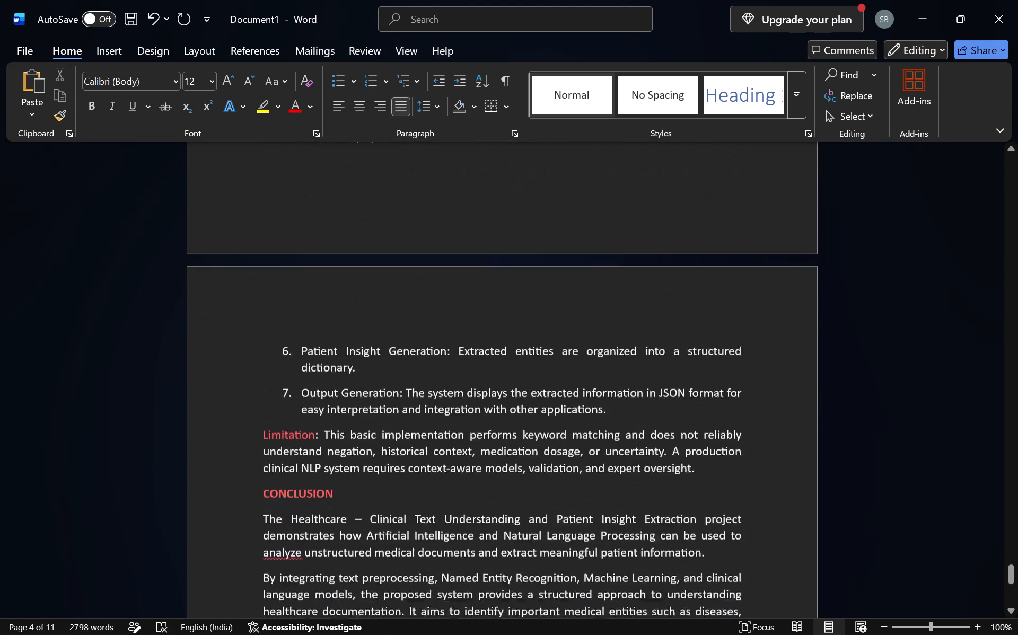
click(695, 379)
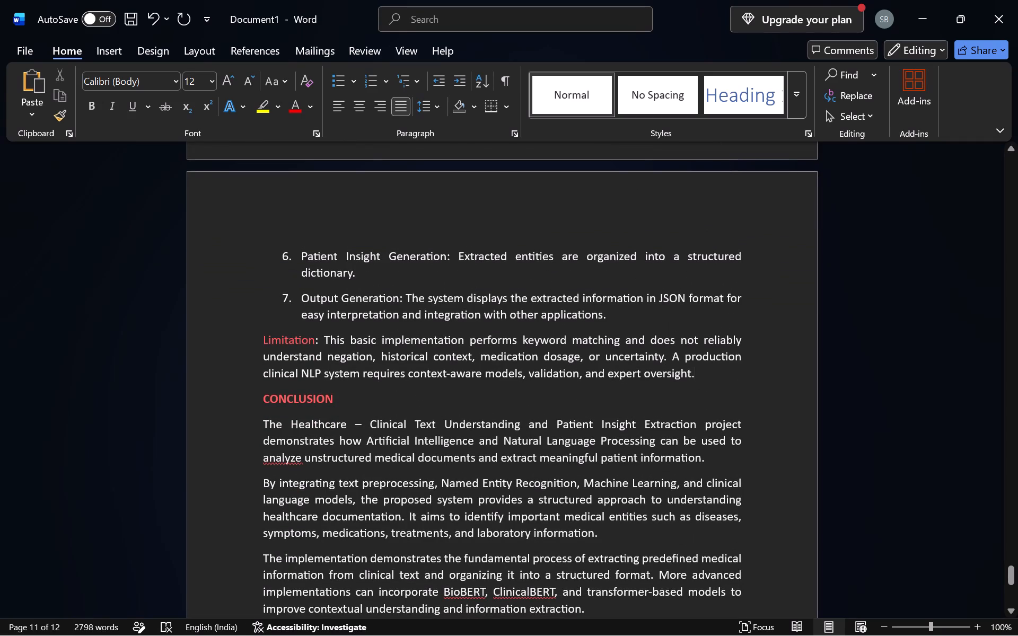
key(Return)
Copy the whole run-together Python code paragraph under IMPLEMENTATION CODE, from import spacy through the closing brace.
scroll(693, 380, up, 5)
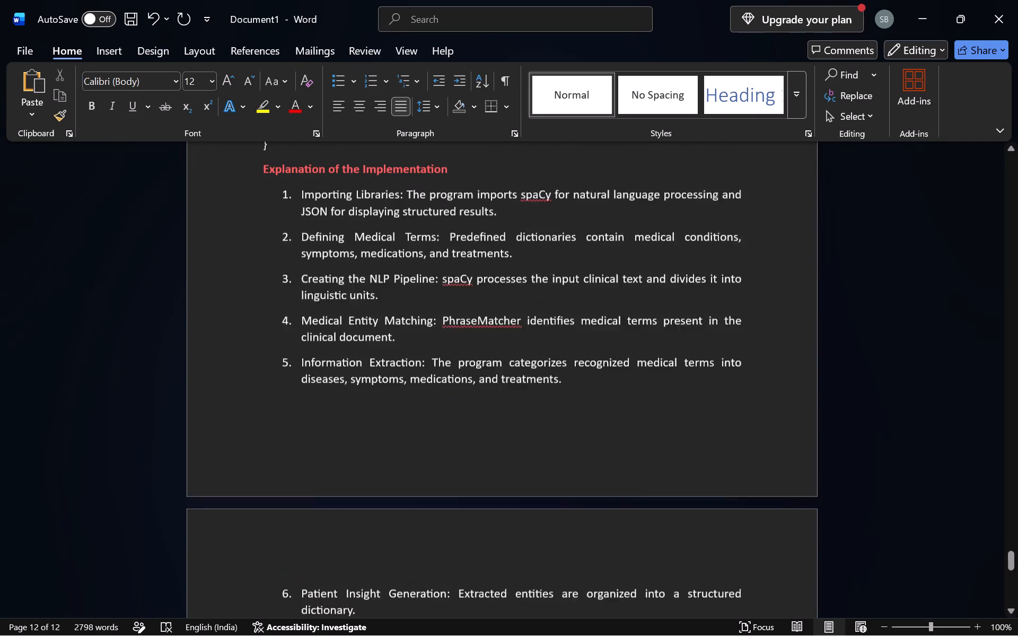
drag(477, 208, 246, 207)
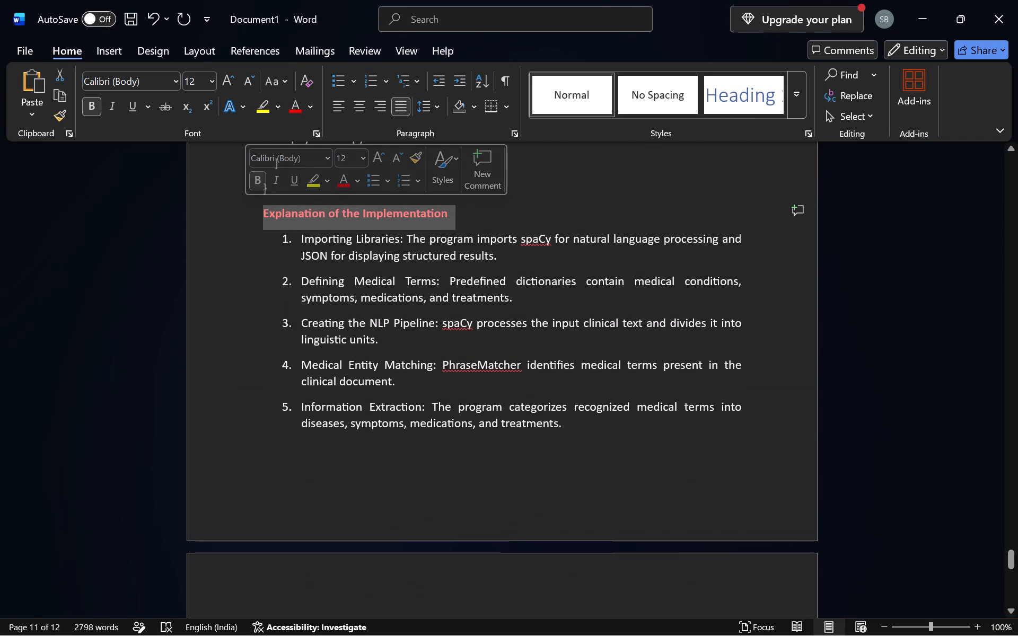
scroll(402, 326, up, 12)
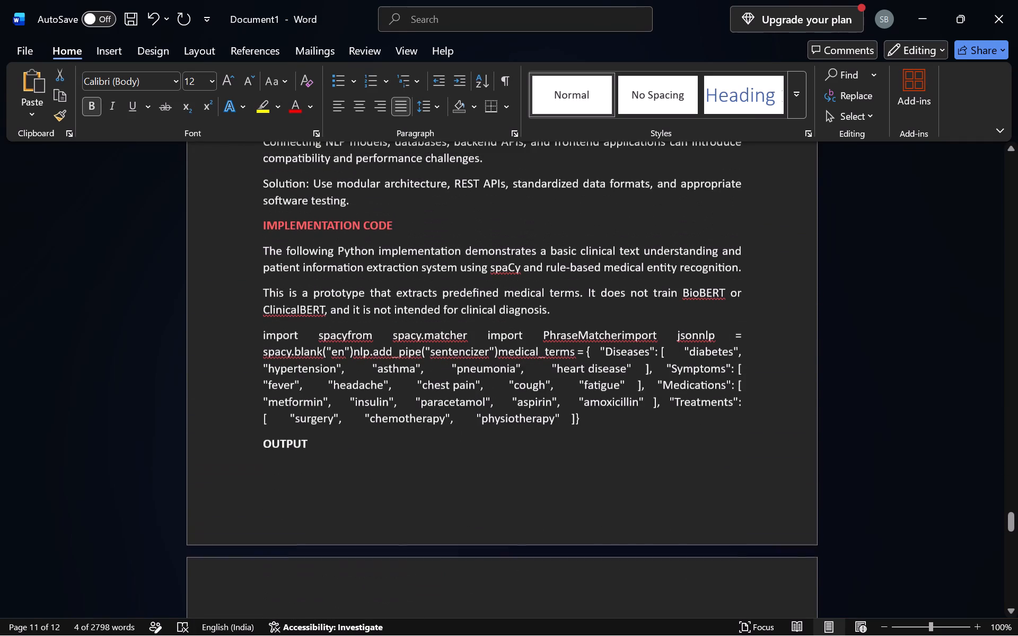
drag(610, 434, 390, 381)
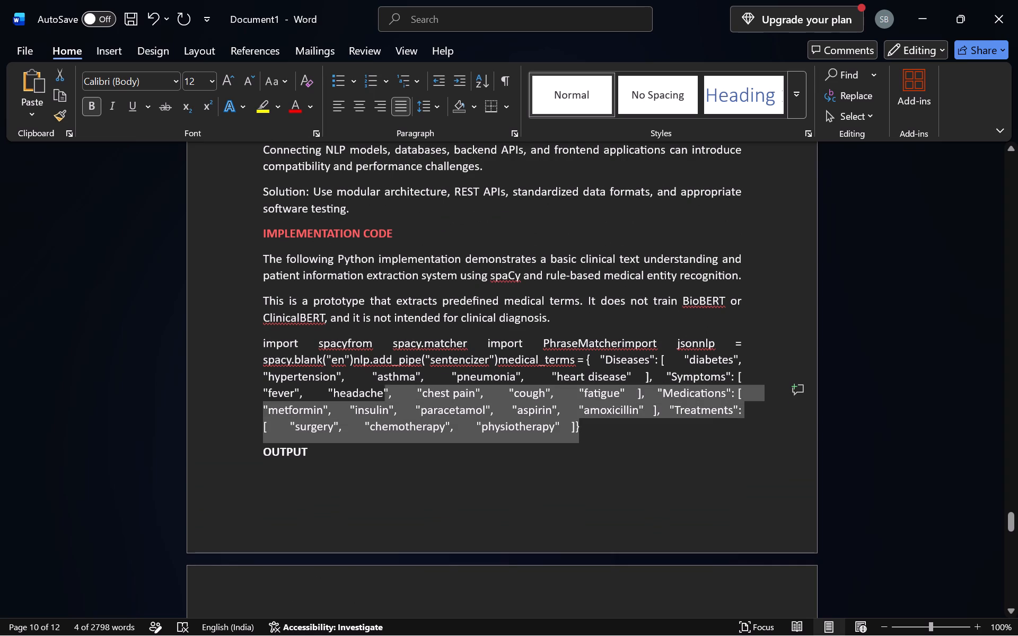
drag(390, 381, 261, 343)
key(ctrl+c)
key(ctrl+c)
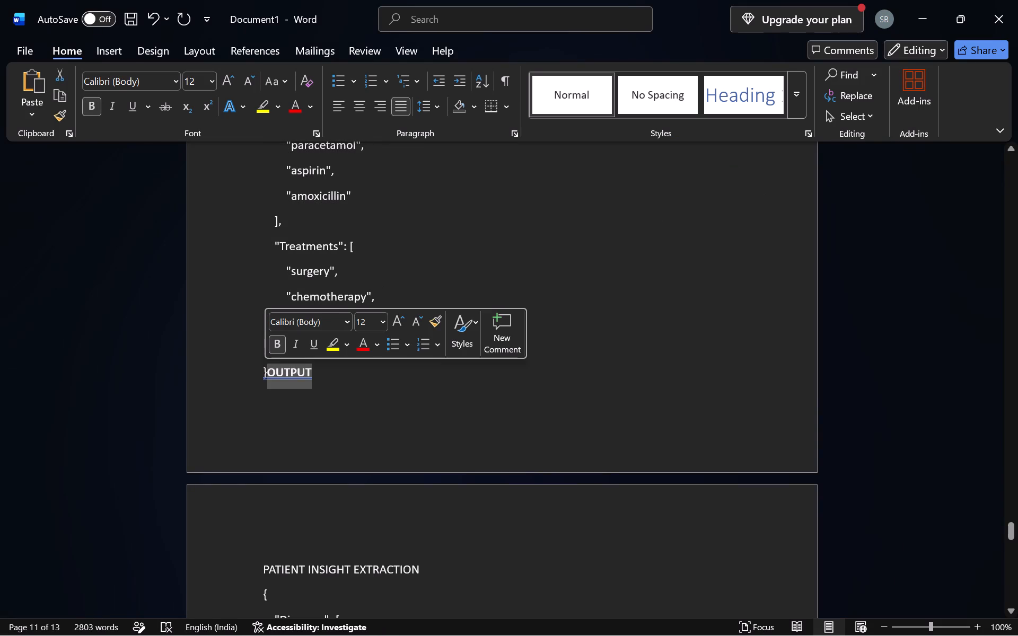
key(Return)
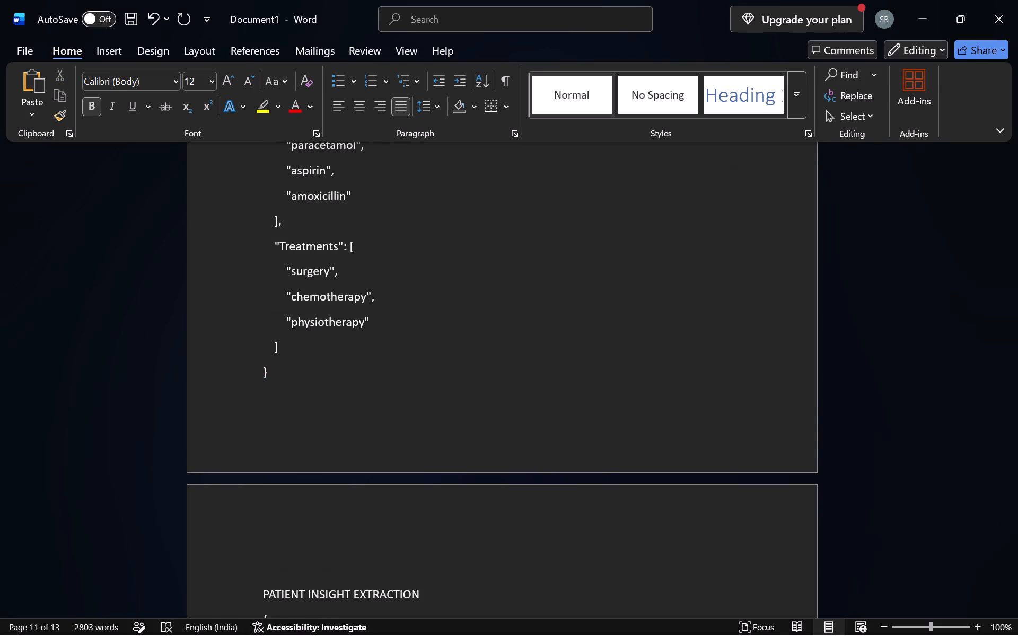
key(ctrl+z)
Move the OUTPUT heading onto its own line below the code's closing brace.
click(283, 369)
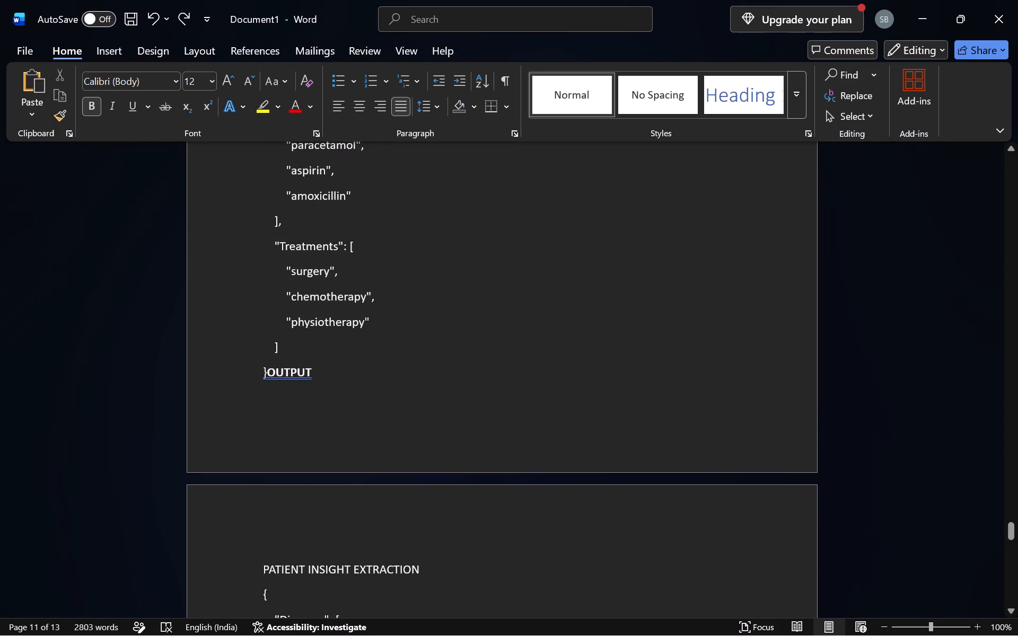
click(269, 370)
key(Return)
Colour the OUTPUT heading above PATIENT INSIGHT EXTRACTION red.
scroll(269, 369, down, 4)
double_click(283, 266)
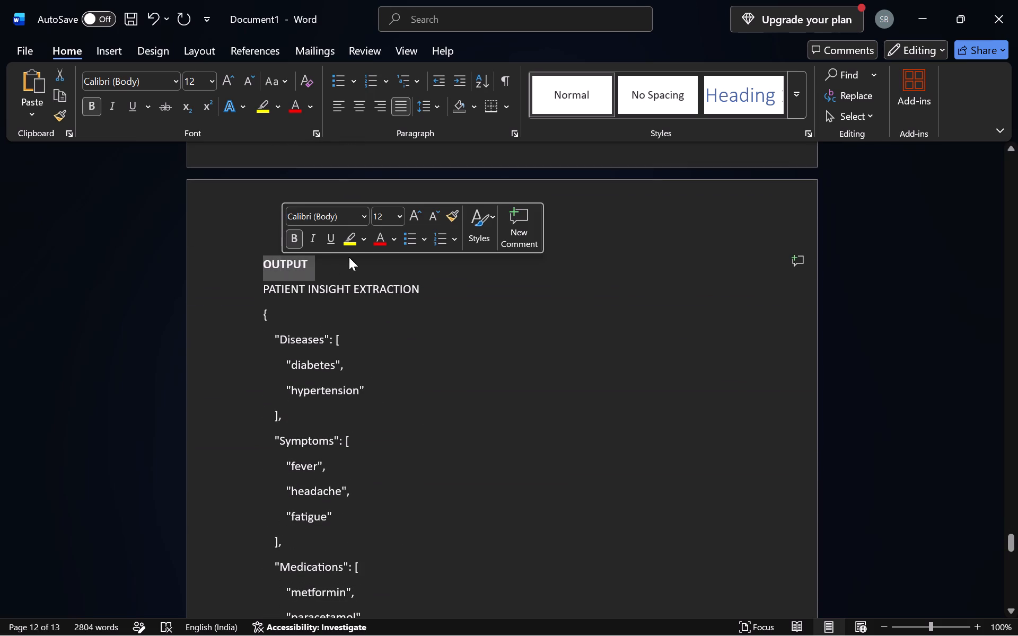
click(378, 241)
Delete the blank line between the PhraseMatcher import and nlp = spacy.blank("en") in the Python code.
scroll(350, 371, up, 11)
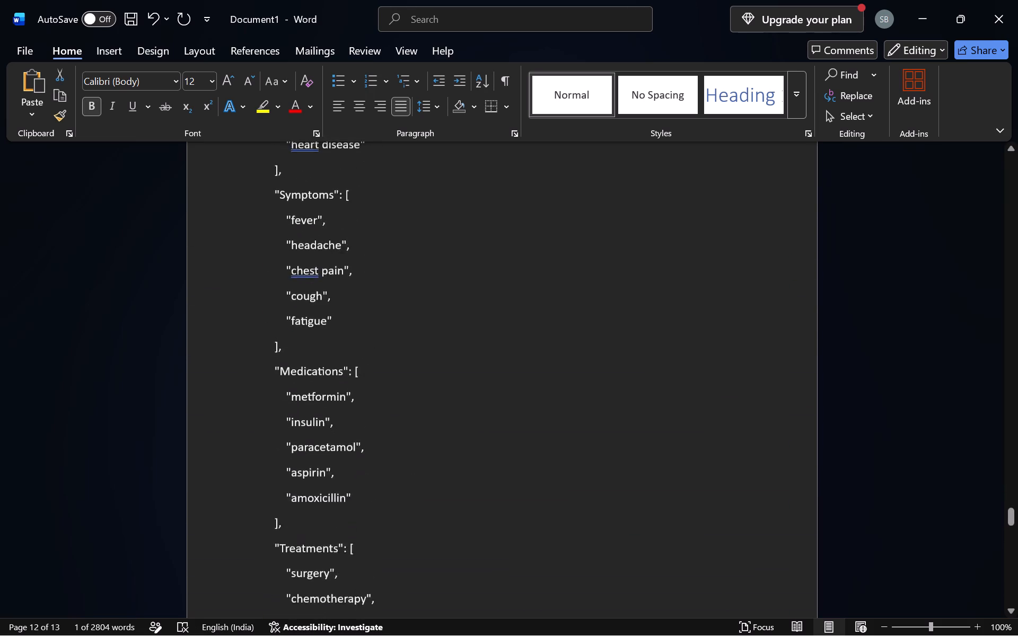
scroll(351, 373, down, 1)
scroll(351, 373, up, 2)
scroll(351, 372, down, 1)
scroll(351, 372, up, 2)
scroll(351, 371, down, 1)
scroll(351, 371, up, 5)
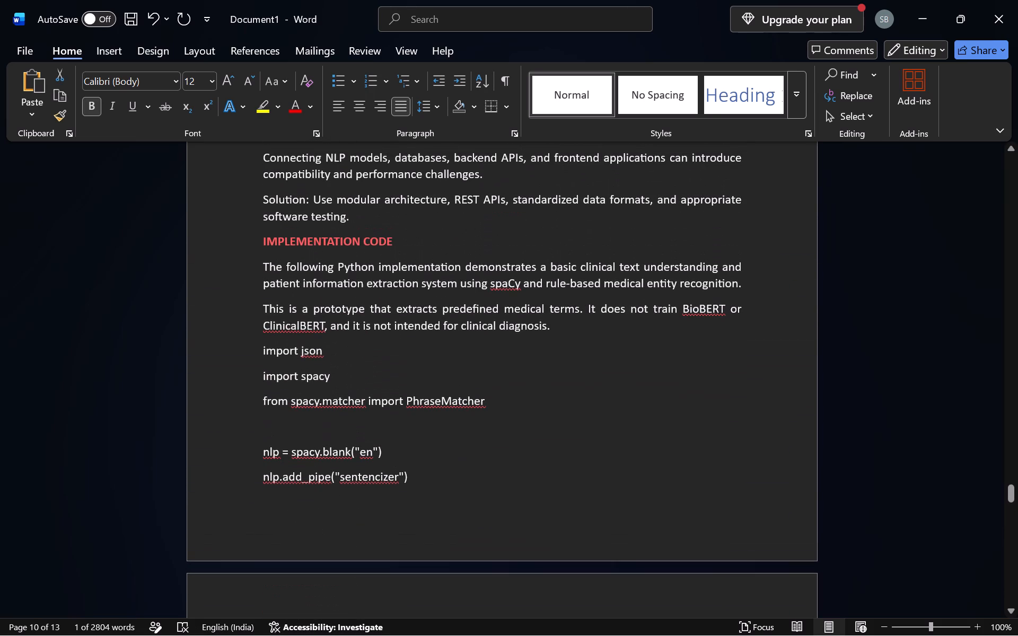
click(287, 422)
key(BackSpace)
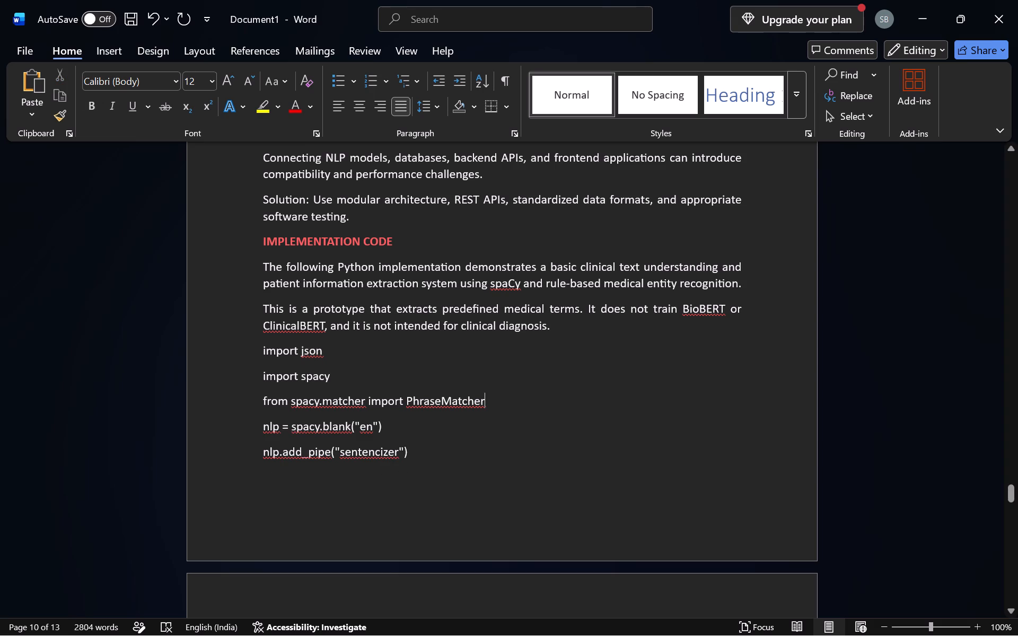
Insert a blank paragraph between the prototype description ending in "clinical diagnosis." and the import json line.
click(553, 332)
key(Return)
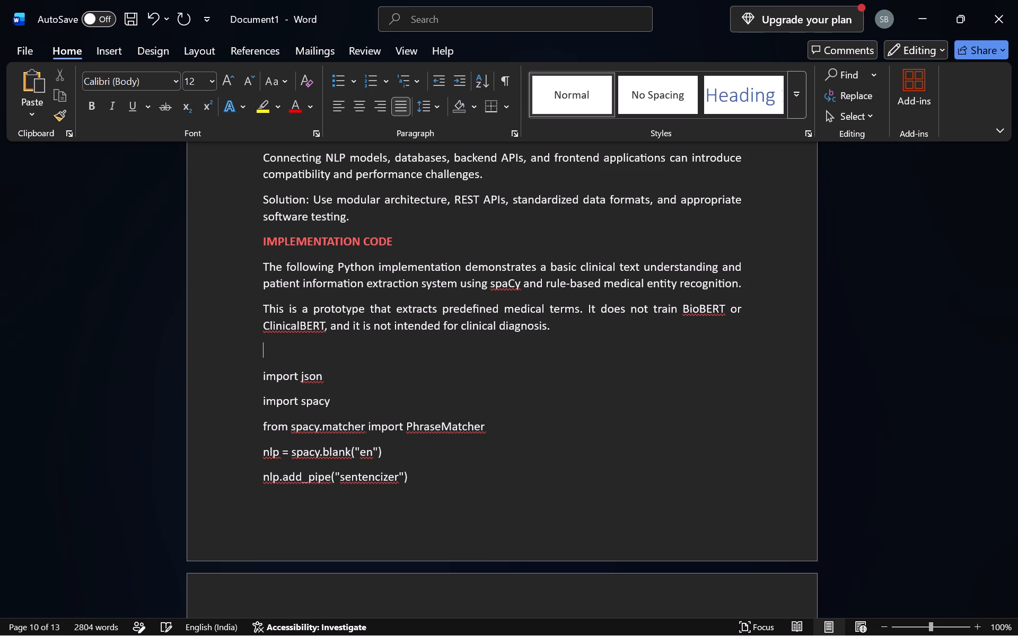
Colour the POTENTIAL CHALLENGES AND SOLUTIONS heading red.
scroll(552, 332, up, 3)
scroll(497, 332, up, 4)
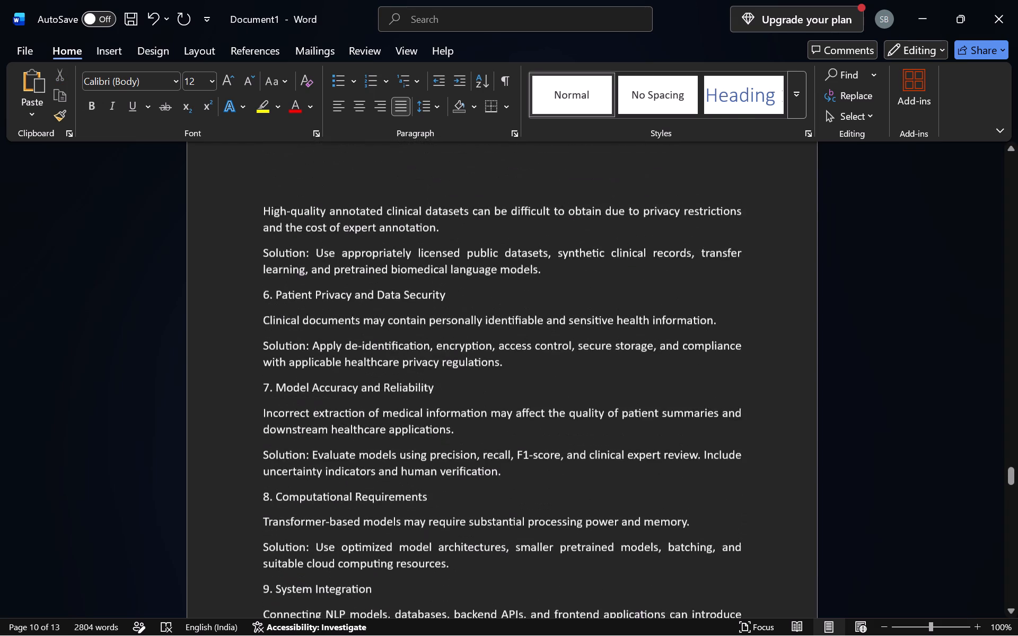
scroll(496, 332, up, 10)
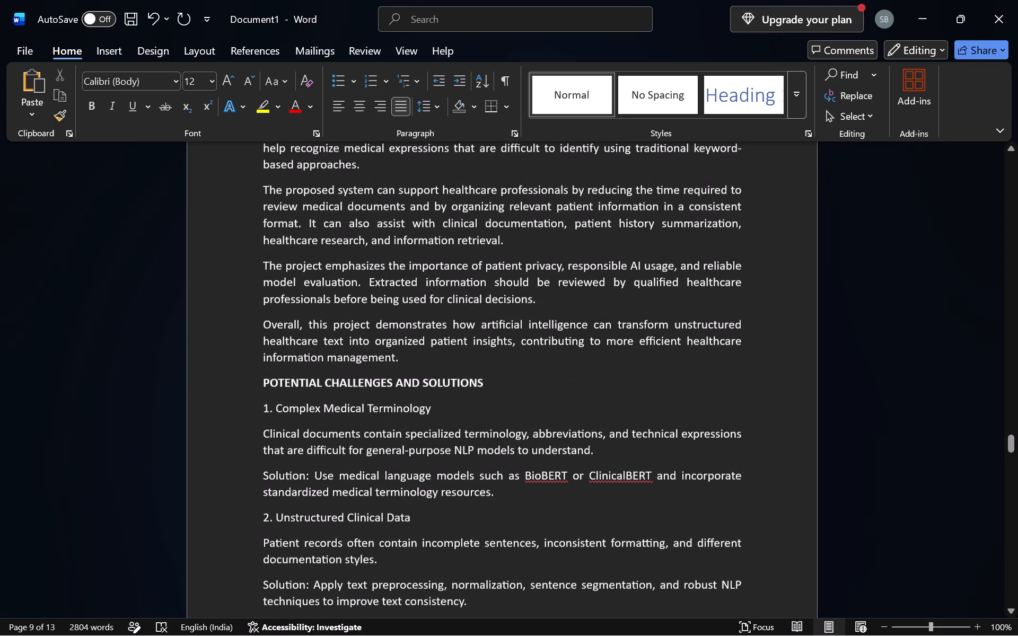
drag(482, 381, 201, 384)
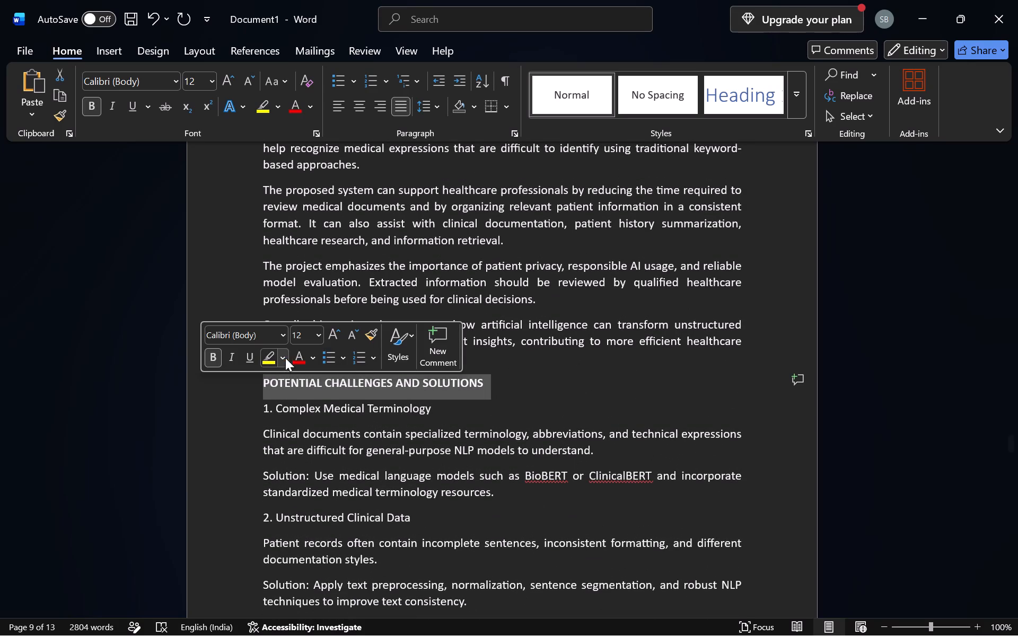
click(301, 358)
Colour the 4. IMPLEMENTATION GUIDELINES heading red.
scroll(419, 588, up, 10)
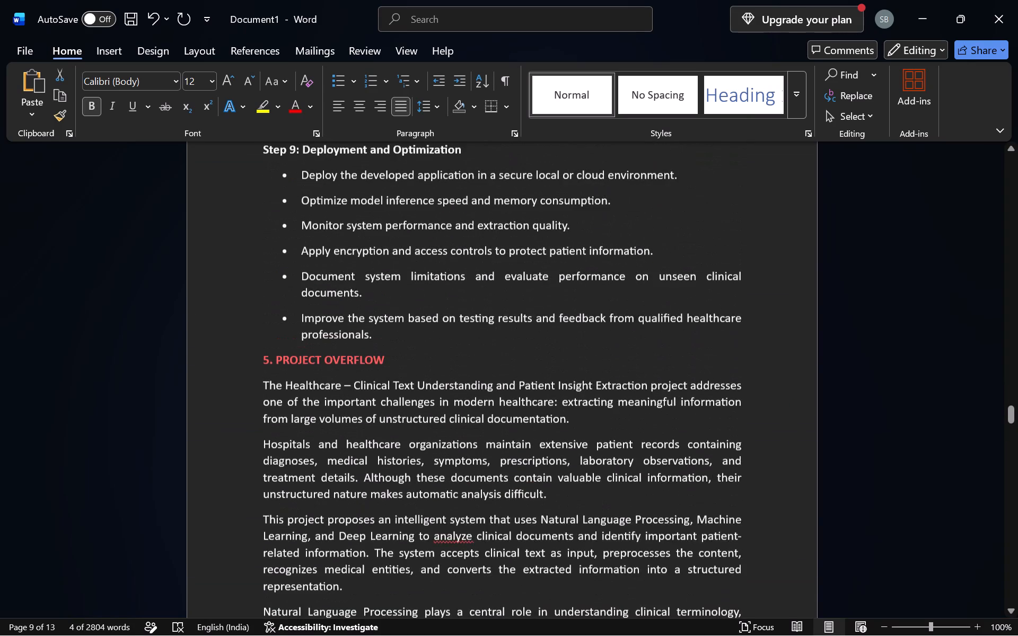
scroll(401, 502, up, 9)
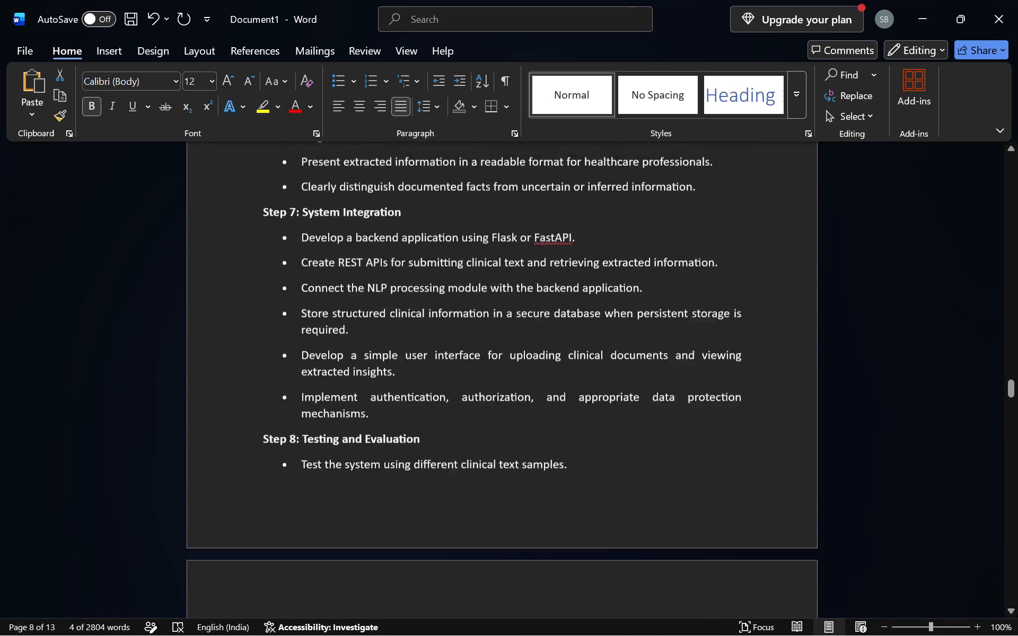
scroll(401, 502, up, 18)
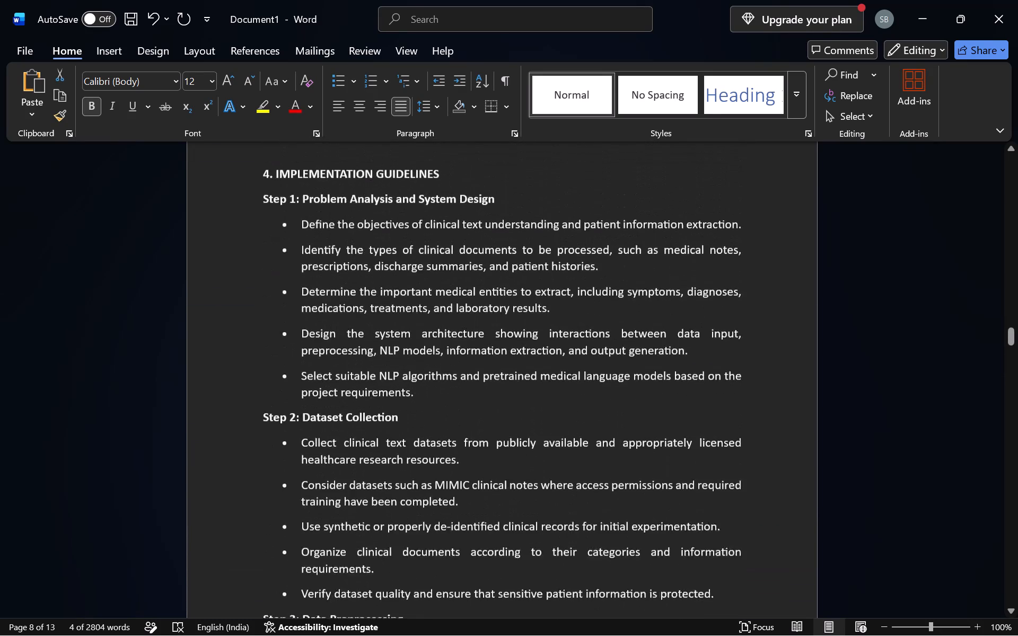
scroll(401, 502, up, 2)
drag(440, 414, 243, 420)
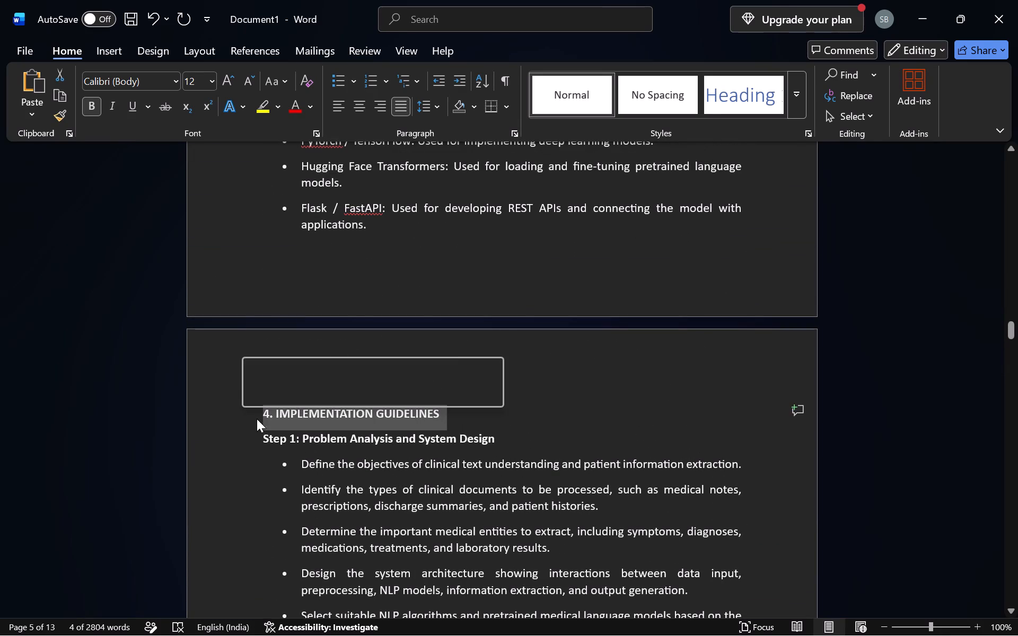
click(337, 393)
Colour the 2. PREREQUISITES AND REQUIREMENTS heading red.
scroll(354, 474, up, 8)
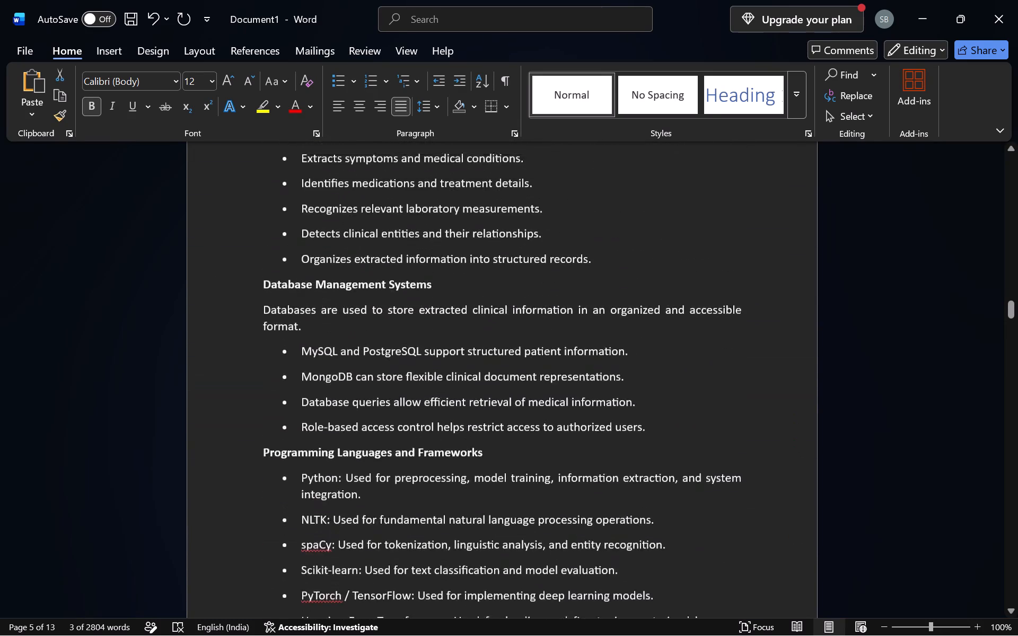
scroll(354, 474, up, 11)
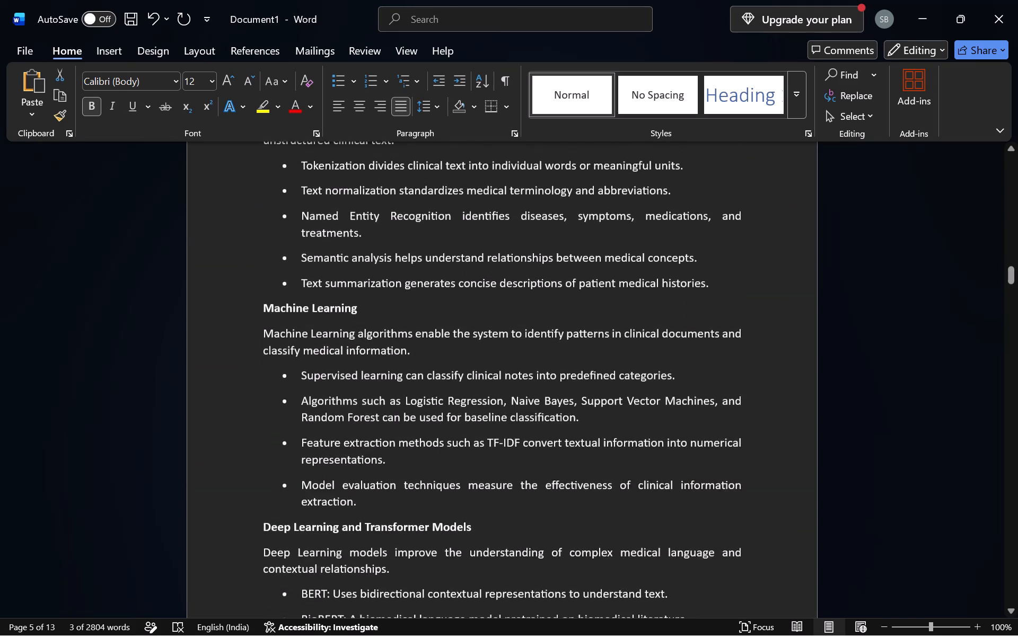
scroll(354, 474, up, 13)
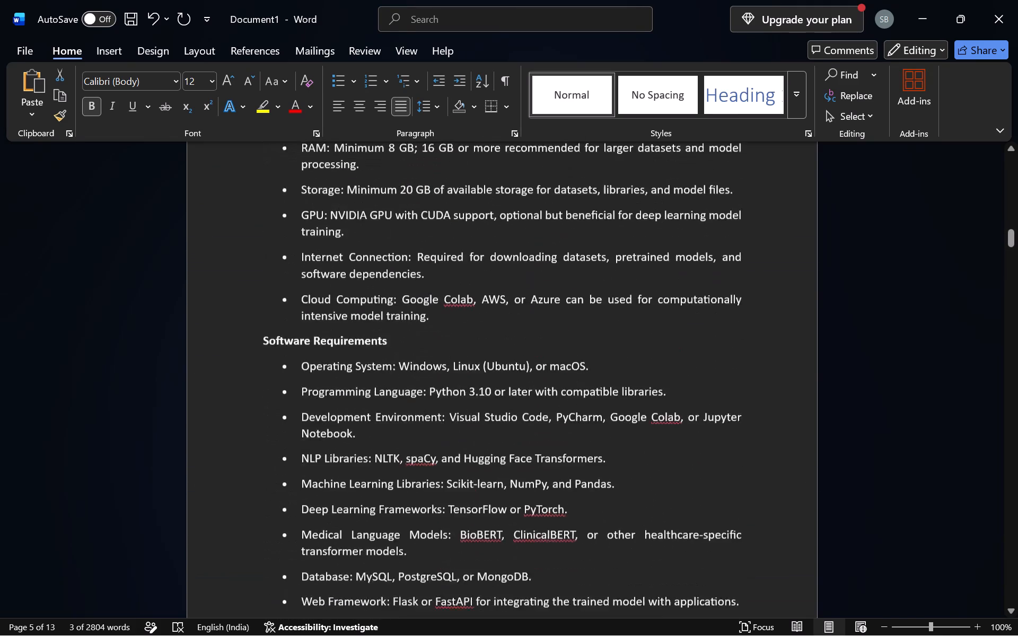
scroll(354, 474, up, 10)
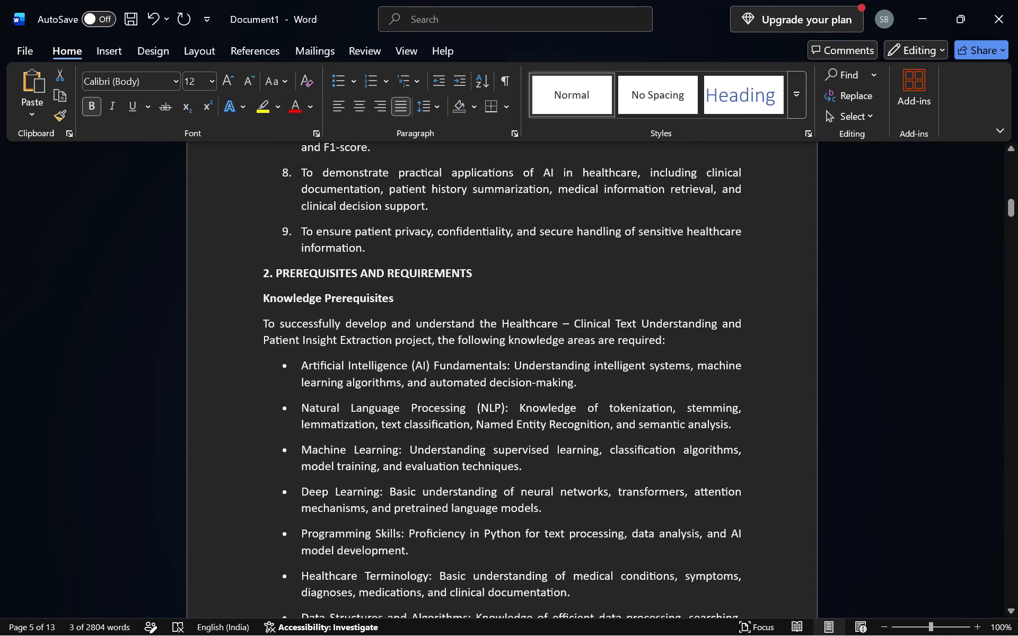
drag(478, 275, 259, 289)
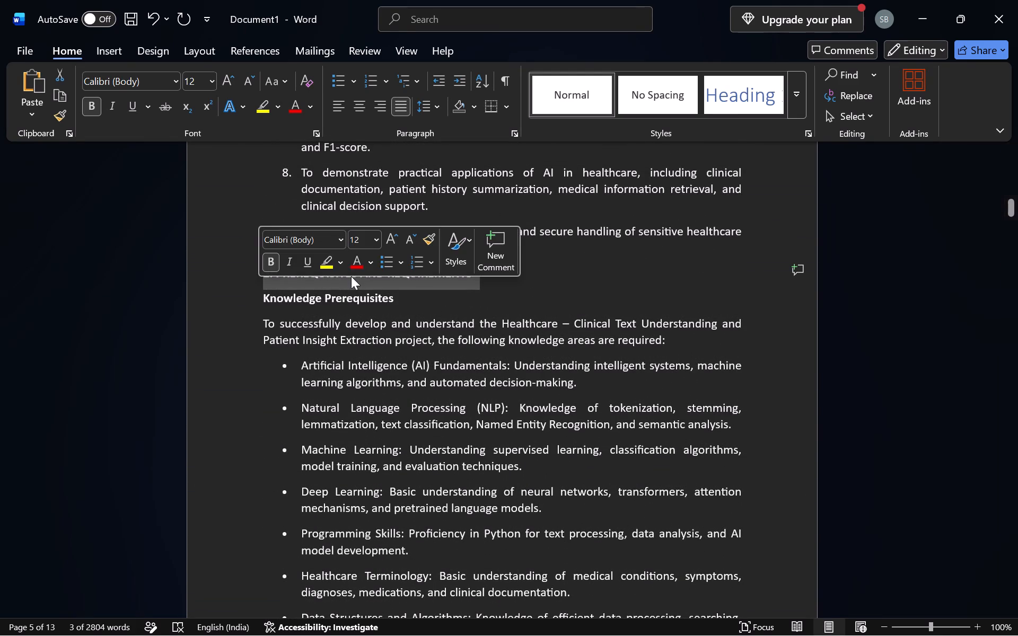
click(351, 263)
Colour the 1. OBJECTIVES heading red.
scroll(393, 419, up, 11)
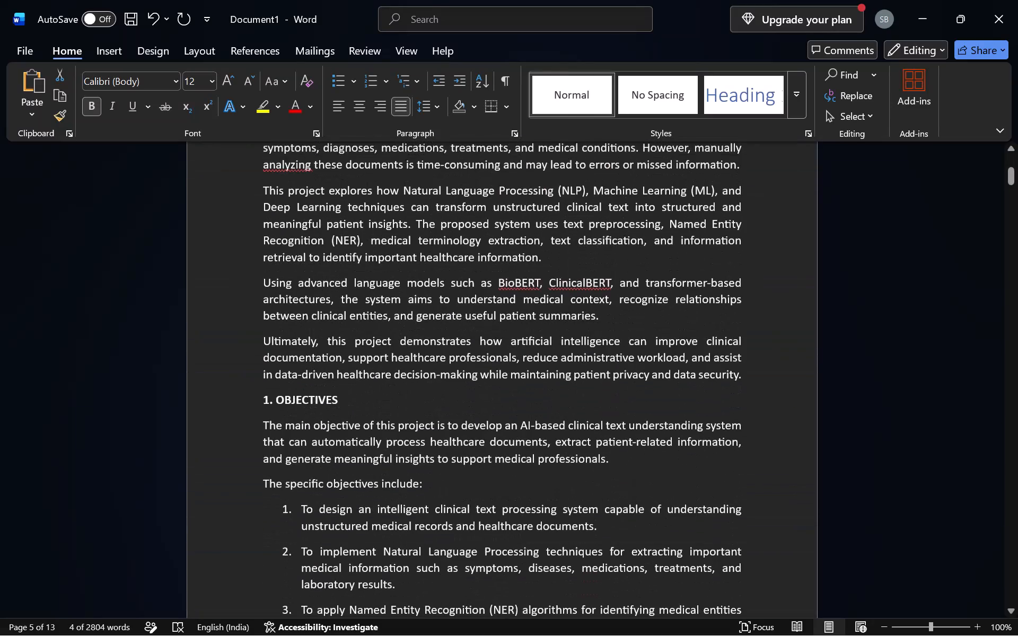
drag(381, 414, 227, 412)
click(319, 386)
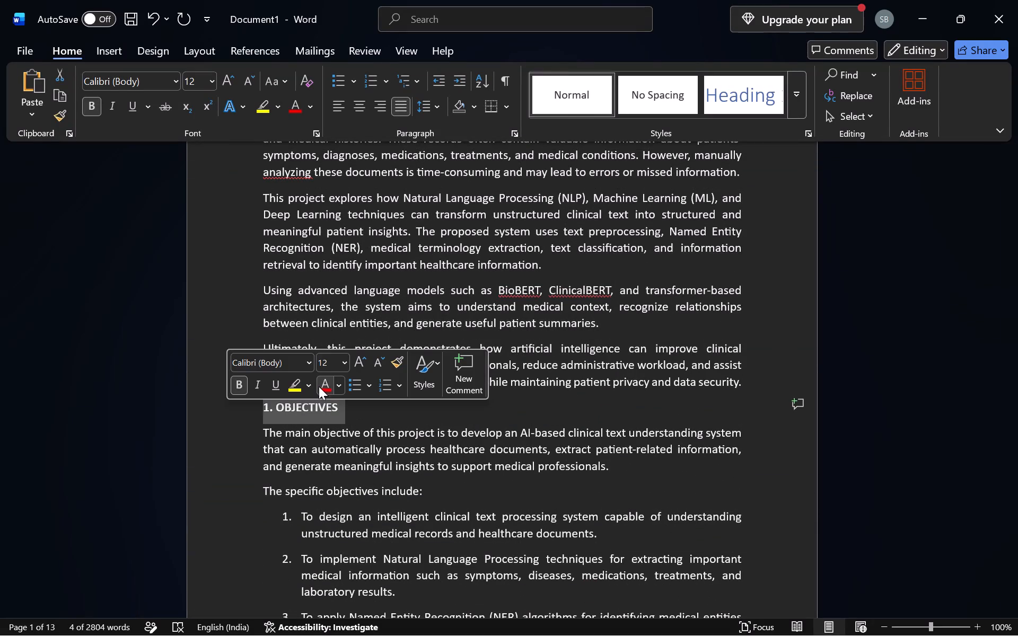
Review the heading colours and layout from the Objectives section through the Prerequisites and Requirements section.
scroll(344, 477, up, 5)
scroll(344, 477, down, 8)
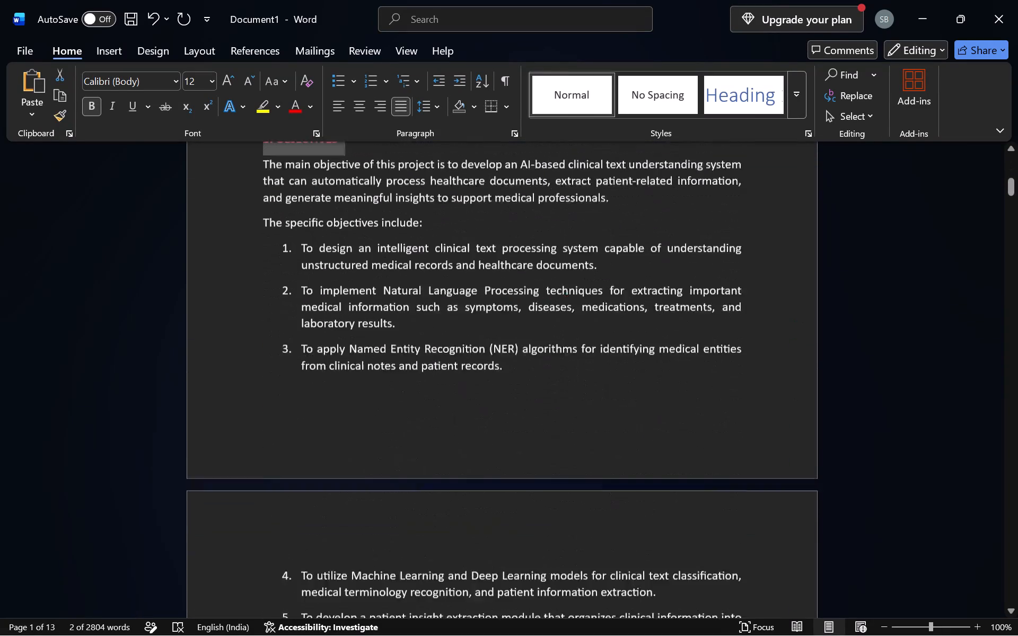
scroll(317, 322, up, 1)
scroll(317, 324, down, 9)
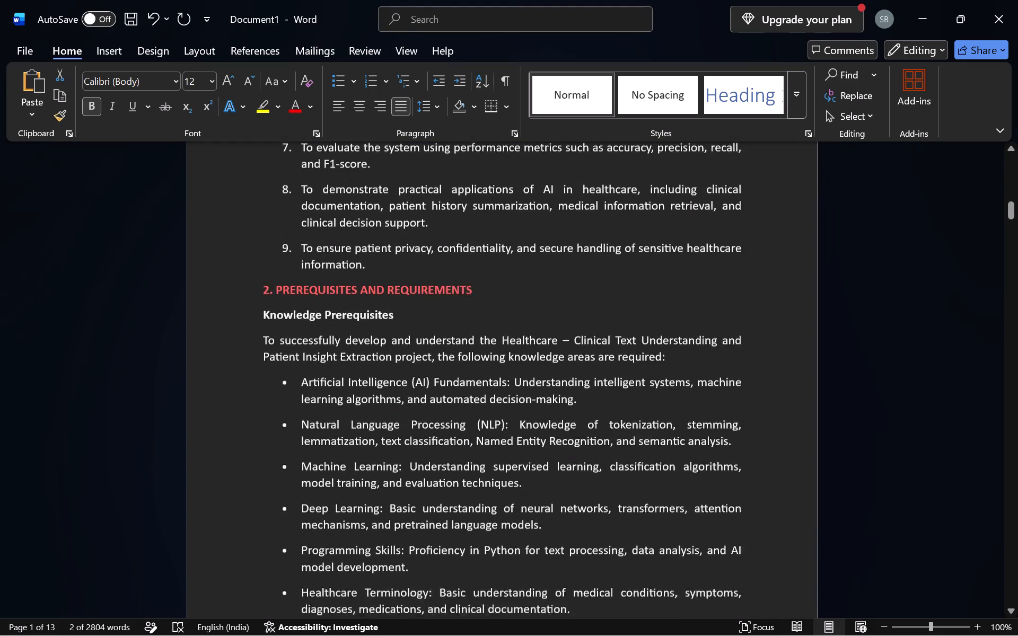
scroll(317, 324, down, 3)
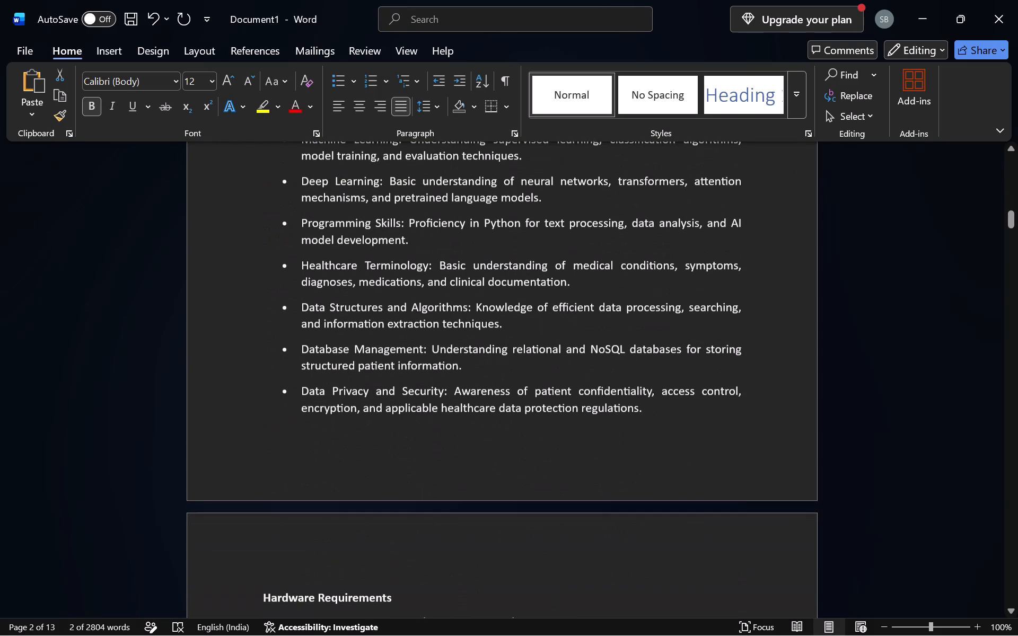
scroll(317, 324, down, 7)
scroll(442, 553, up, 10)
scroll(443, 551, down, 1)
scroll(443, 551, up, 3)
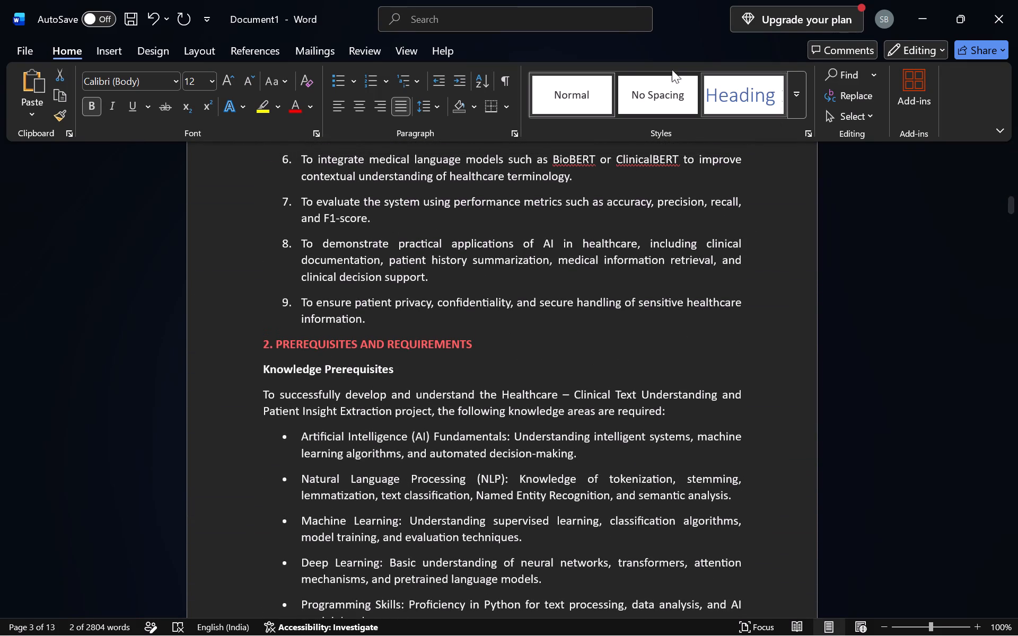
click(146, 53)
click(102, 51)
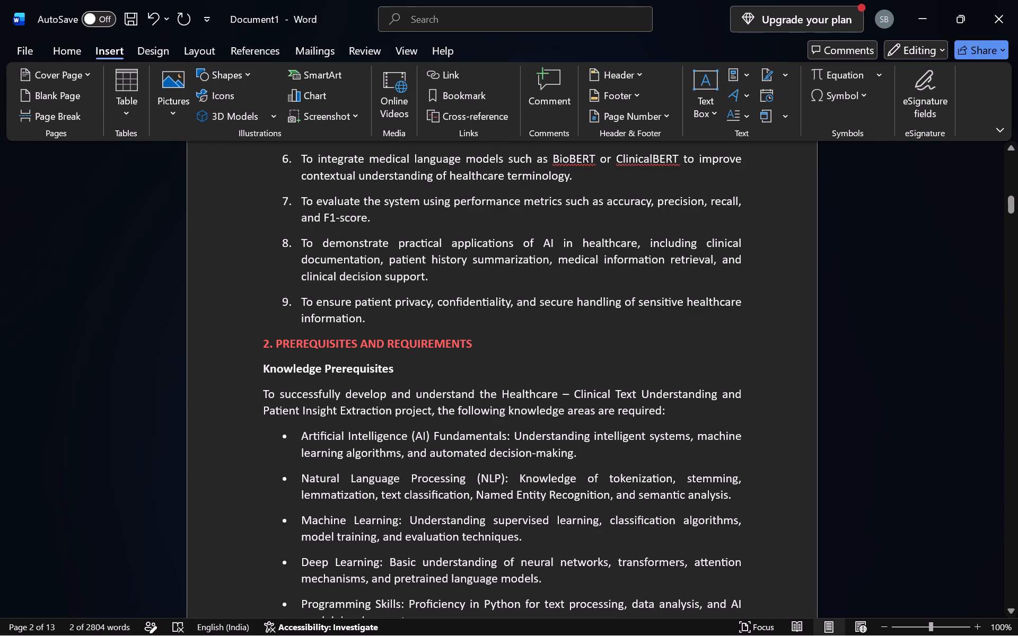
Copy the entire contents of the formatted healthcare report in Document1.
click(476, 265)
key(ctrl+a)
key(ctrl+c)
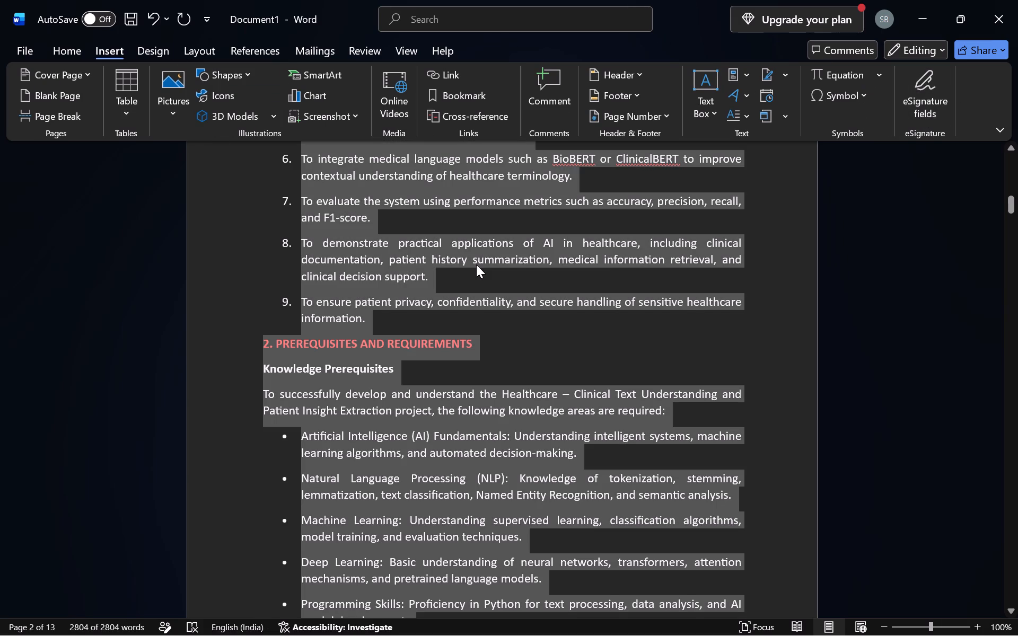
key(ctrl+c)
Switch to the ncdl_cep document and delete its old report text, from the Topic heading through the final "Overall" paragraph.
key(alt+Tab)
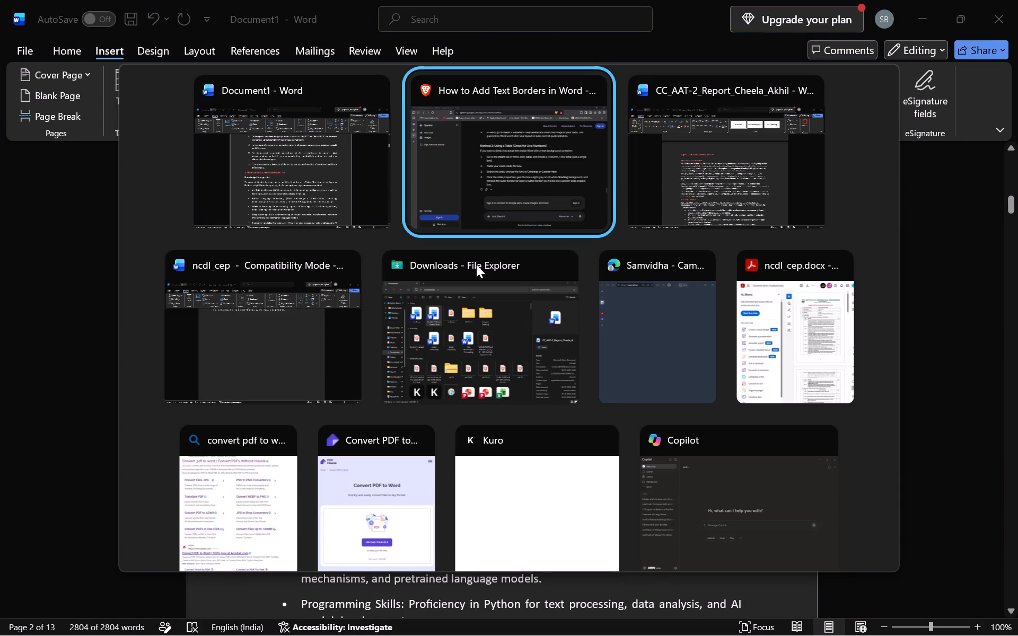
key(alt+Tab)
key(alt+Tab)
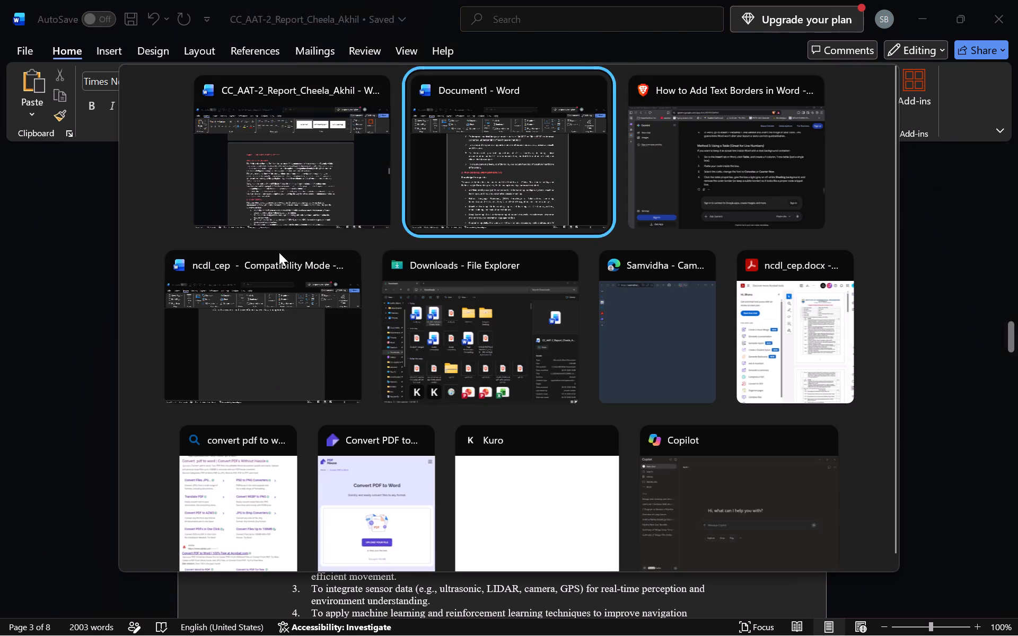
key(alt+Tab)
key(alt+Tab)
scroll(312, 271, up, 4)
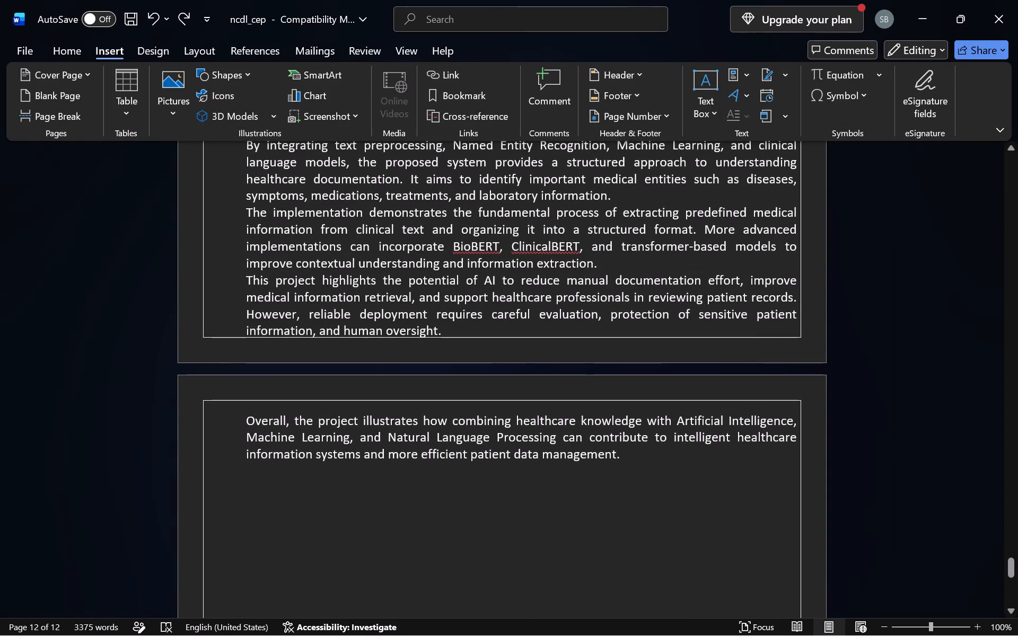
drag(667, 473, 251, 0)
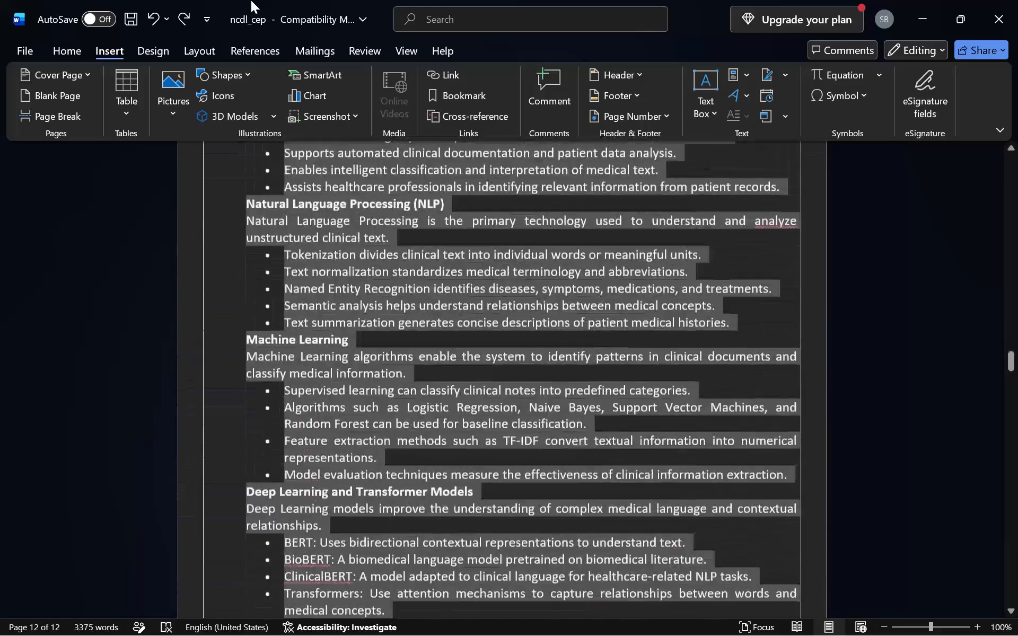
drag(251, 0, 275, 254)
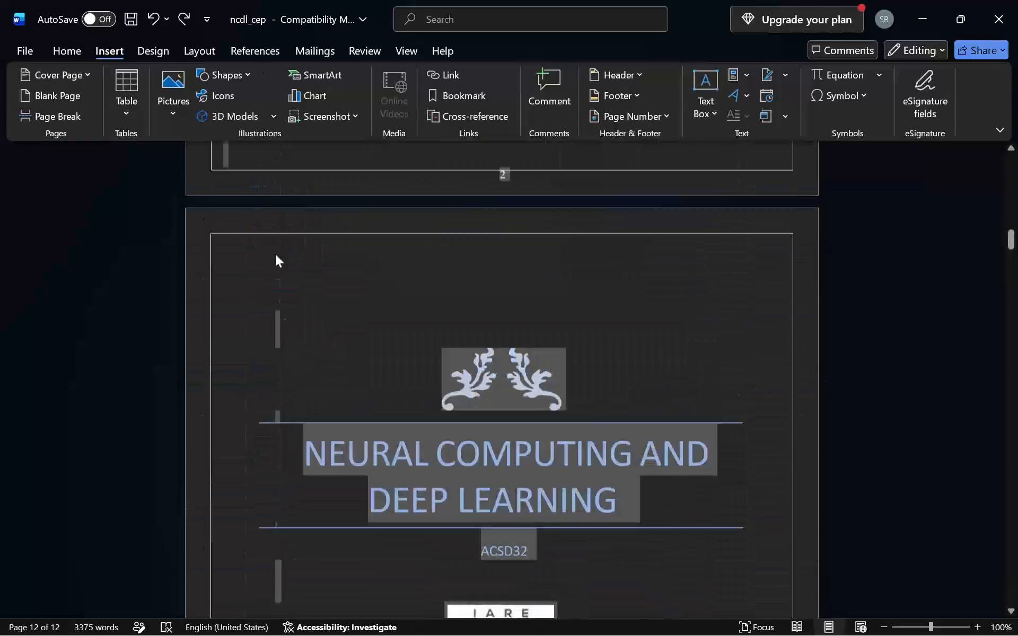
drag(275, 254, 244, 635)
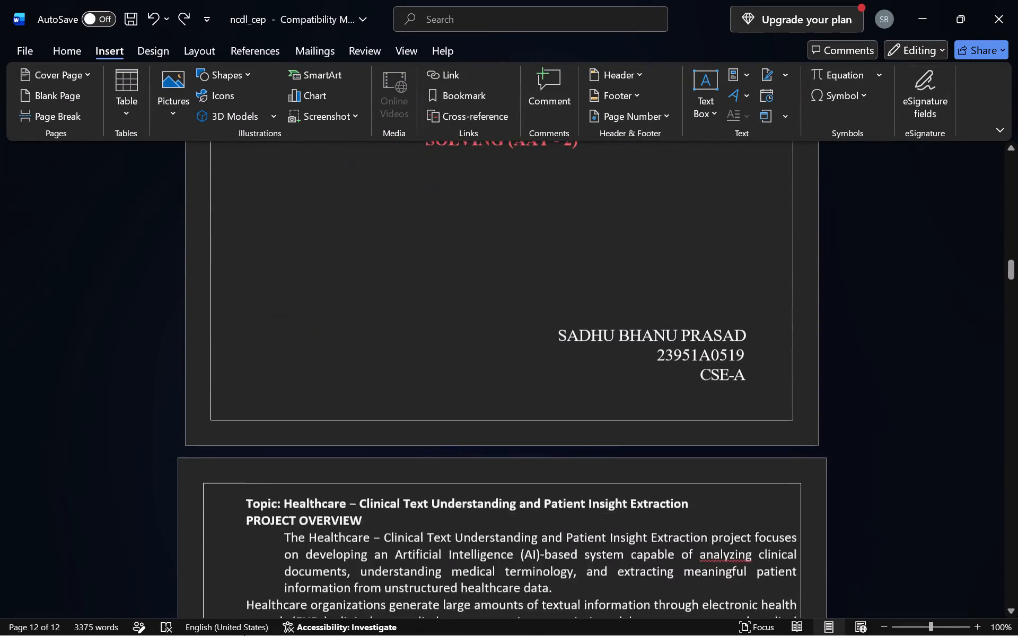
drag(244, 635, 209, 392)
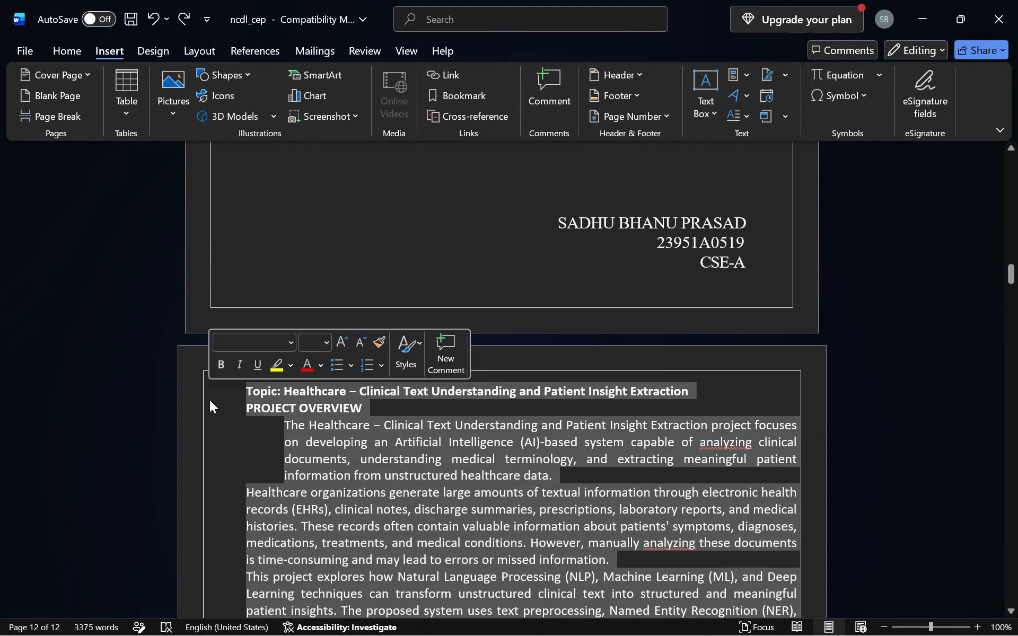
key(BackSpace)
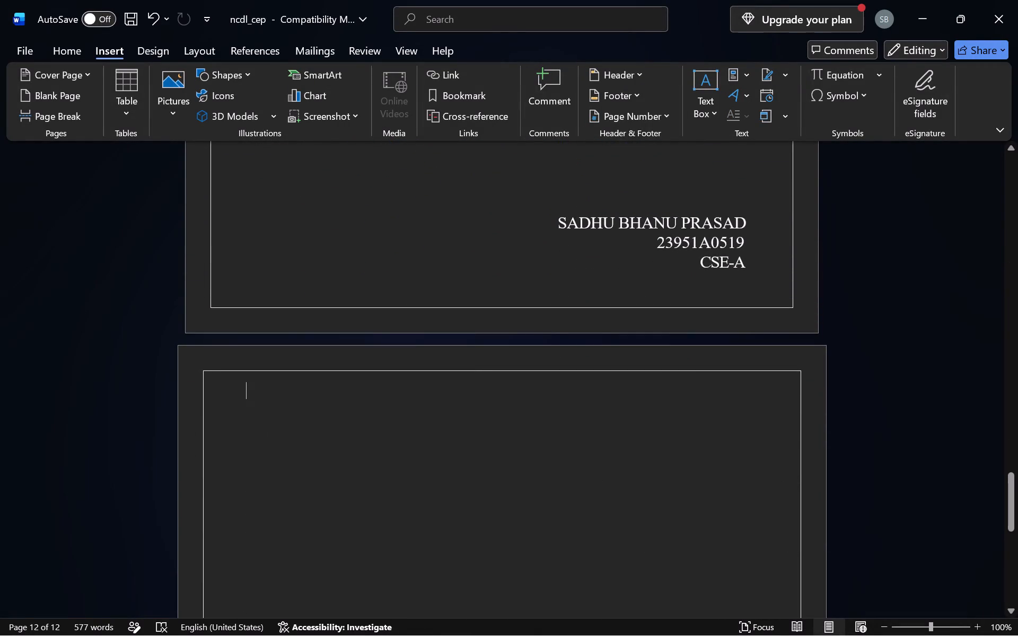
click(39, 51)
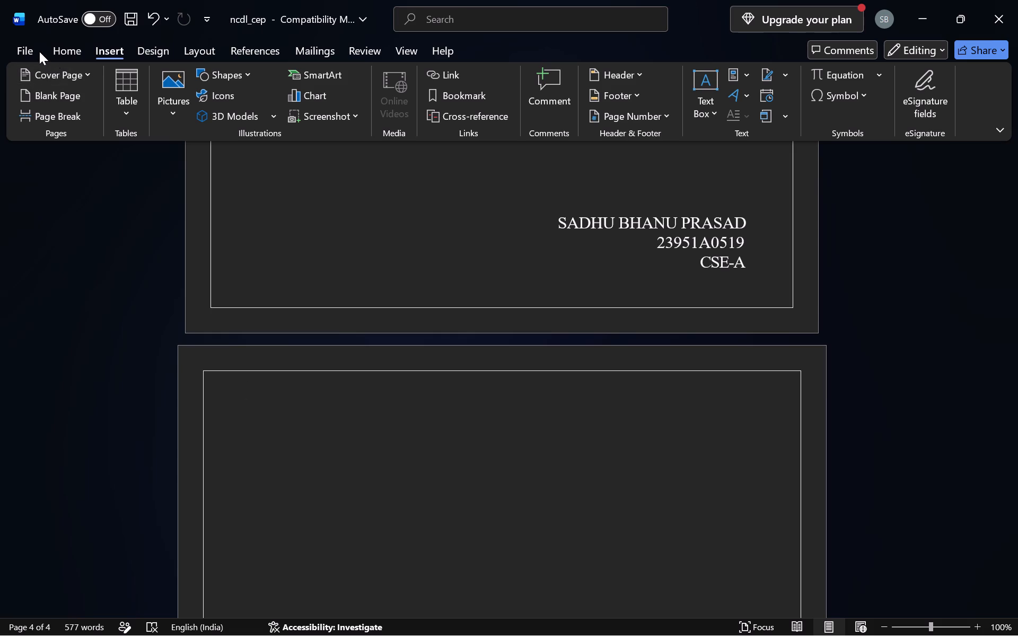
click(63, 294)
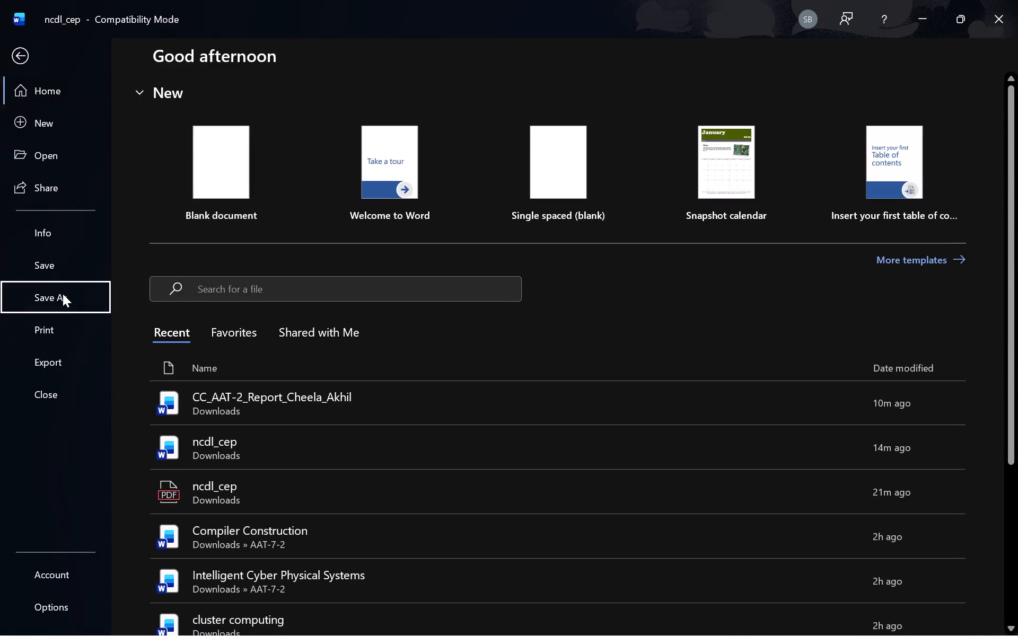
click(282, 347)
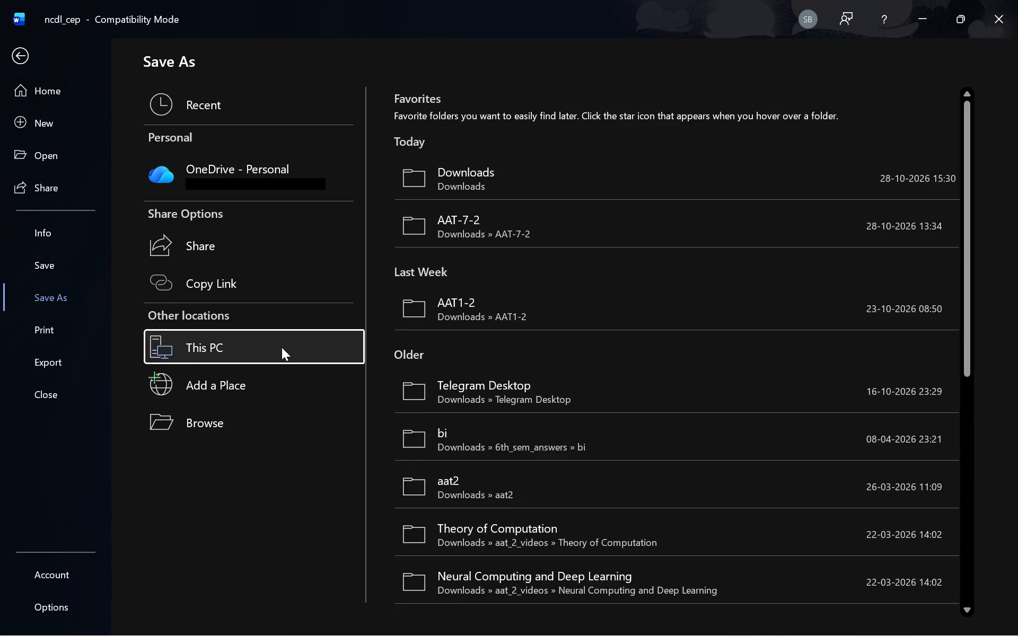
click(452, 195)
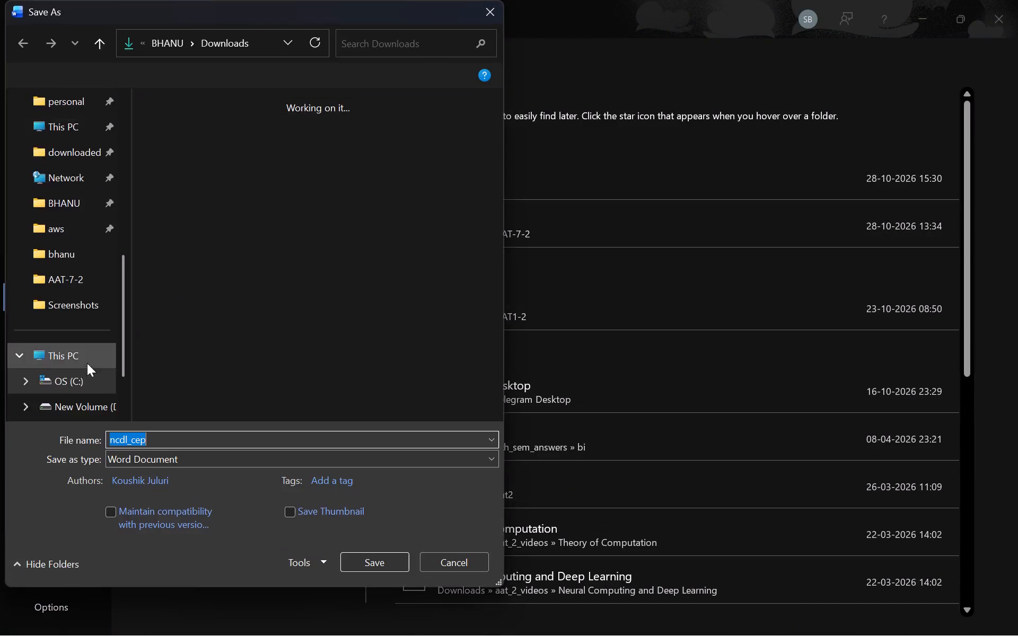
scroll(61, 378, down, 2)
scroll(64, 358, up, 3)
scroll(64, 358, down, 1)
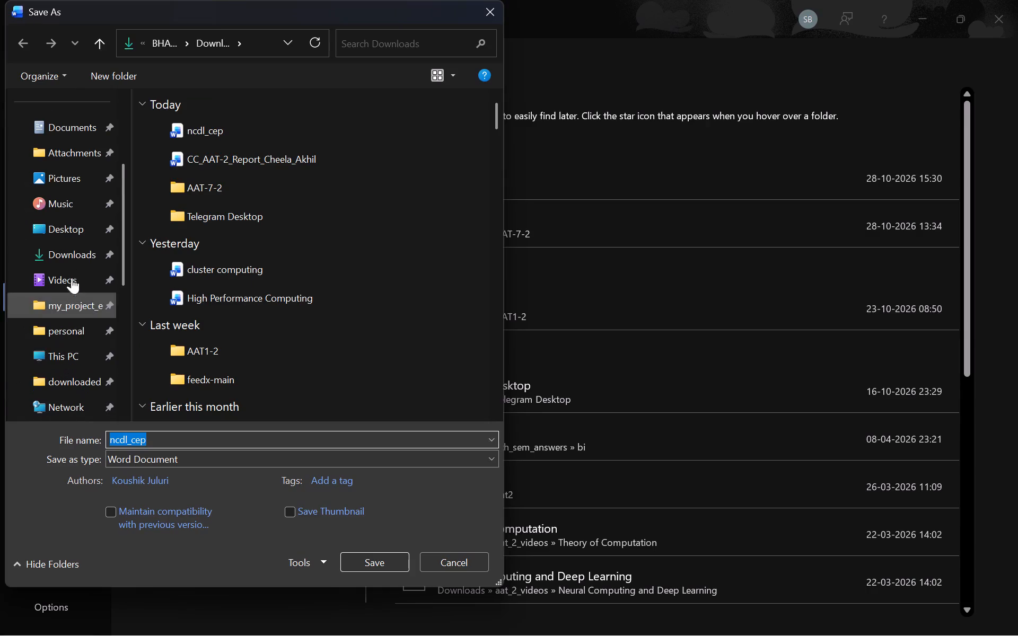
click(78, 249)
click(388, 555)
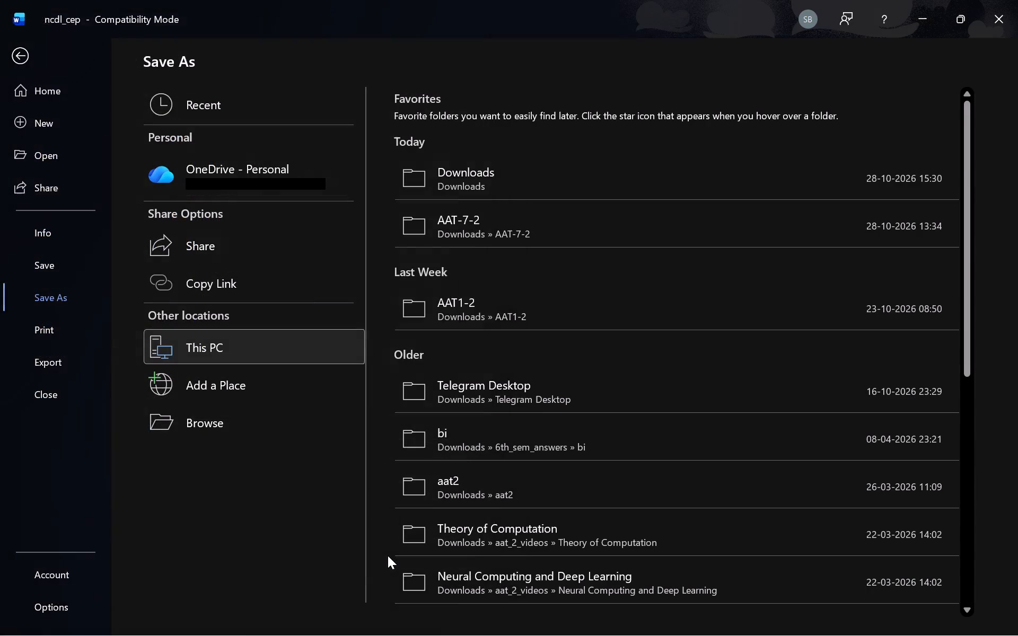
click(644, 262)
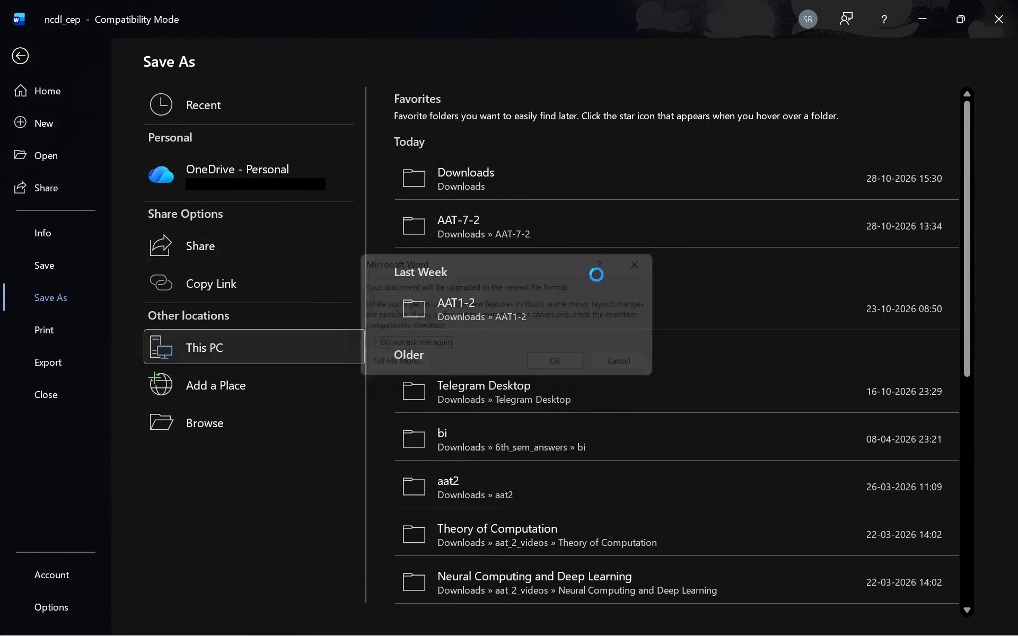
Save ncdl_cep as a PDF in the Downloads folder, replacing the existing PDF of the same name.
click(300, 339)
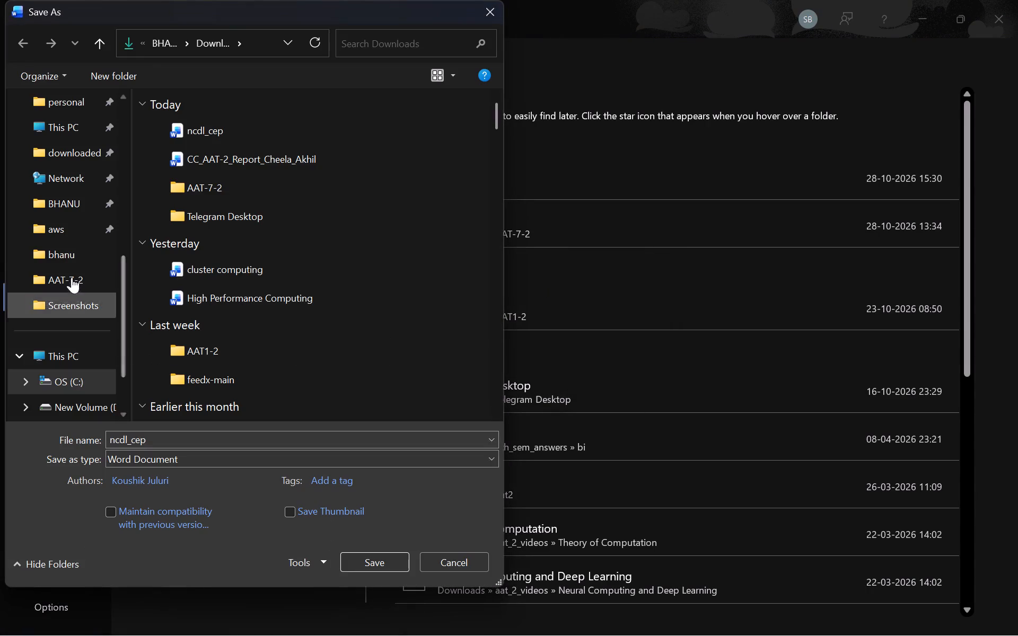
scroll(77, 198, up, 2)
click(67, 327)
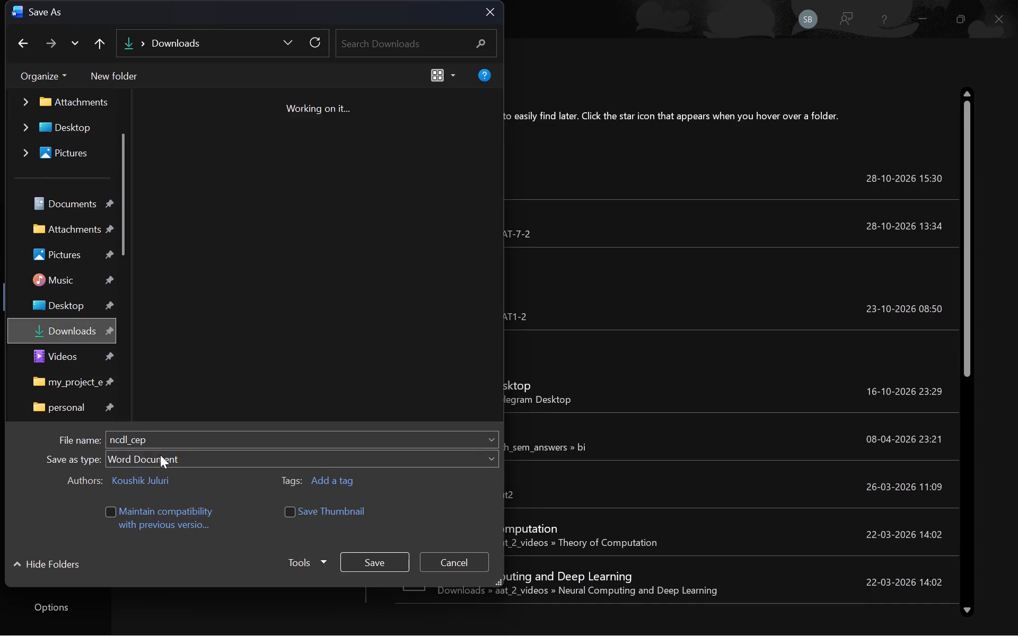
click(160, 455)
click(208, 312)
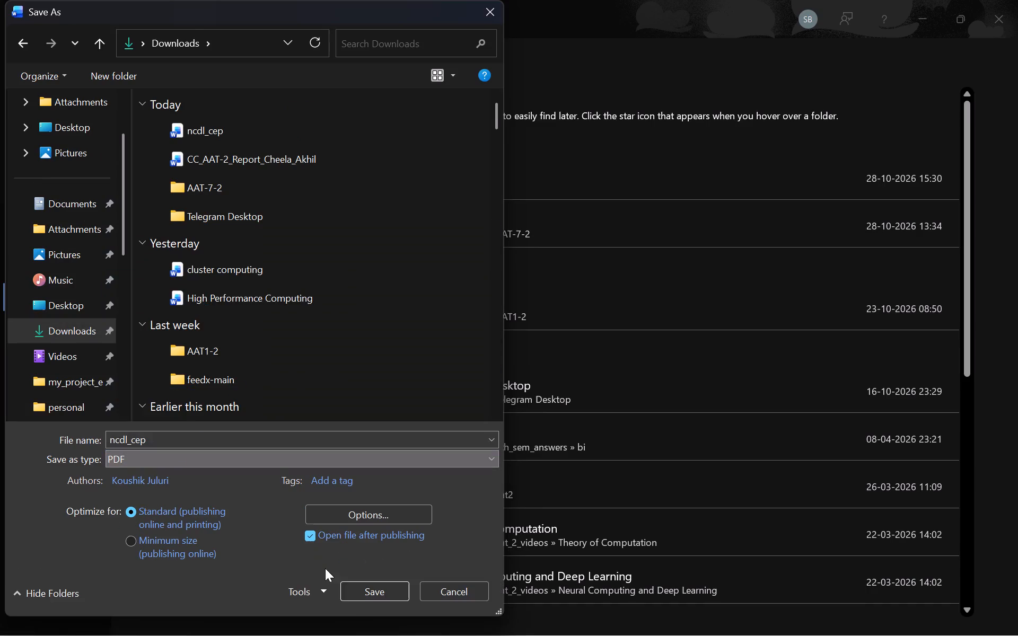
click(342, 589)
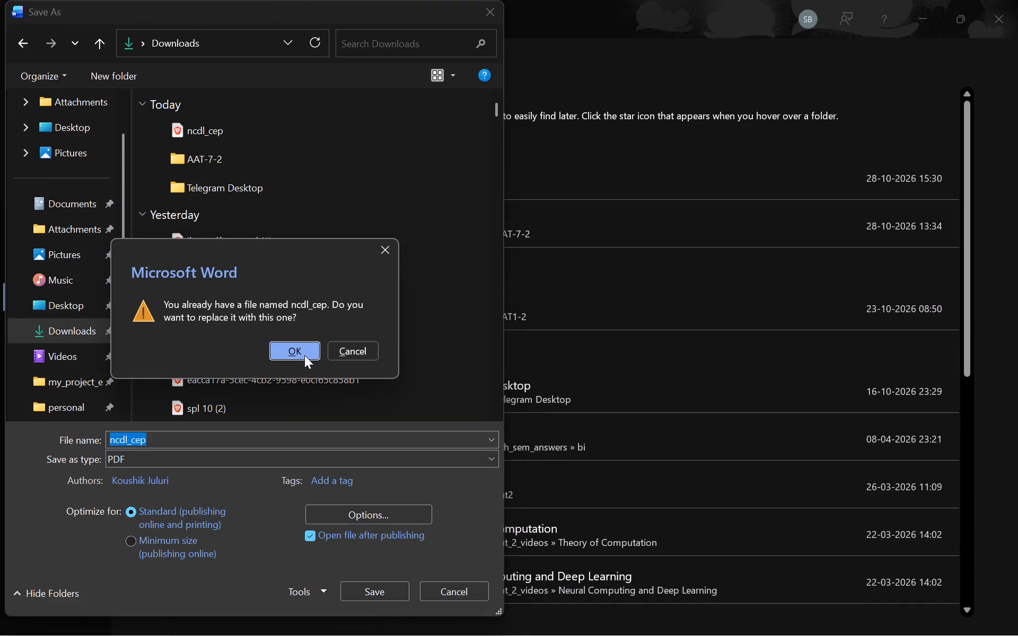
click(304, 355)
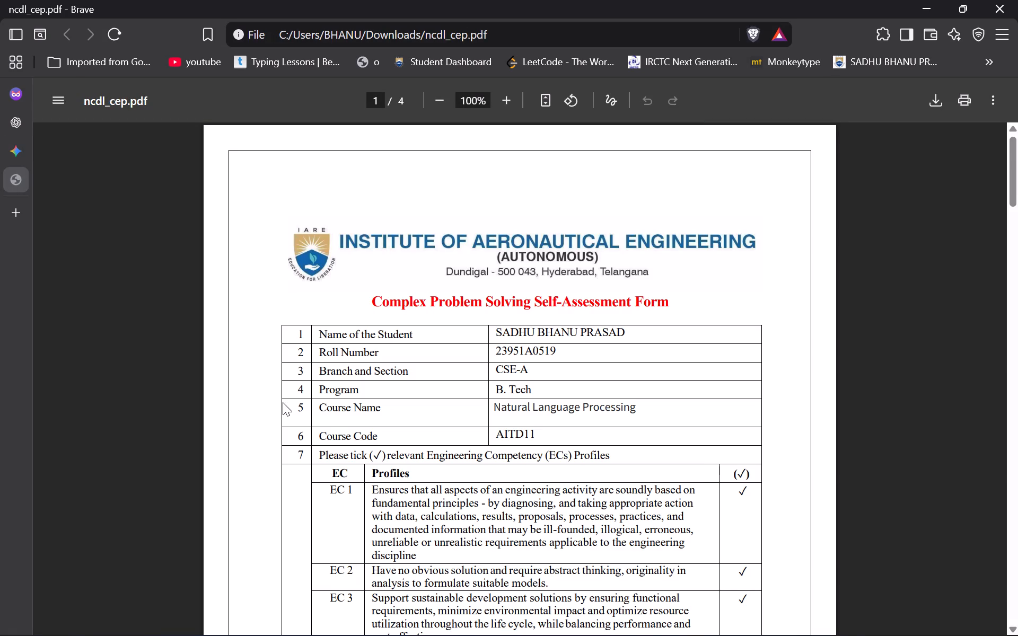
Delete the title NEURAL COMPUTING AND DEEP LEARNING from the cover page of the ncdl_cep Word document.
scroll(283, 402, down, 13)
scroll(283, 402, up, 1)
key(alt+Tab)
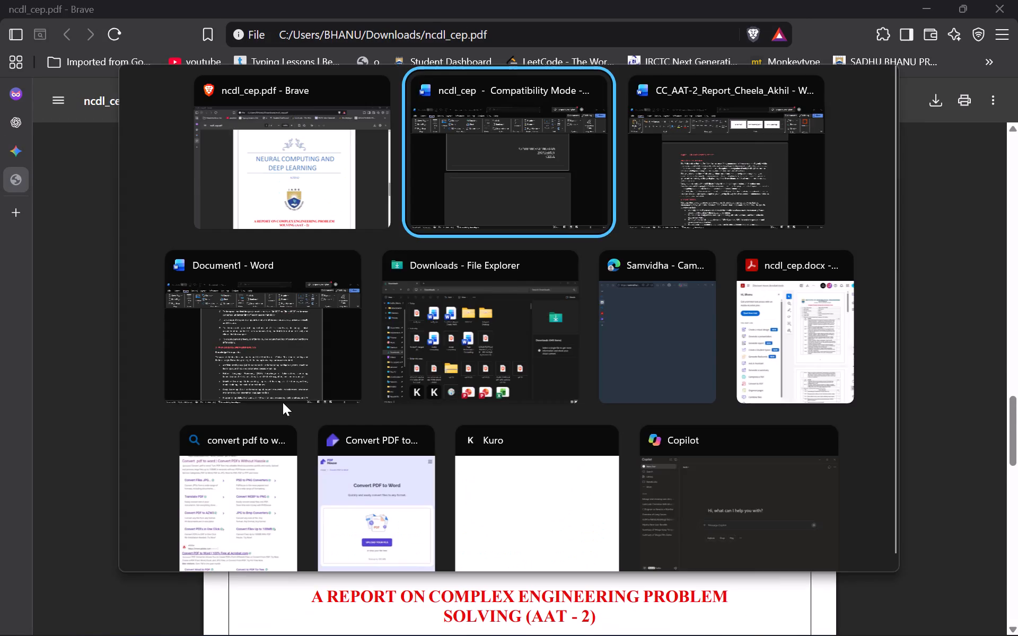
scroll(282, 404, up, 8)
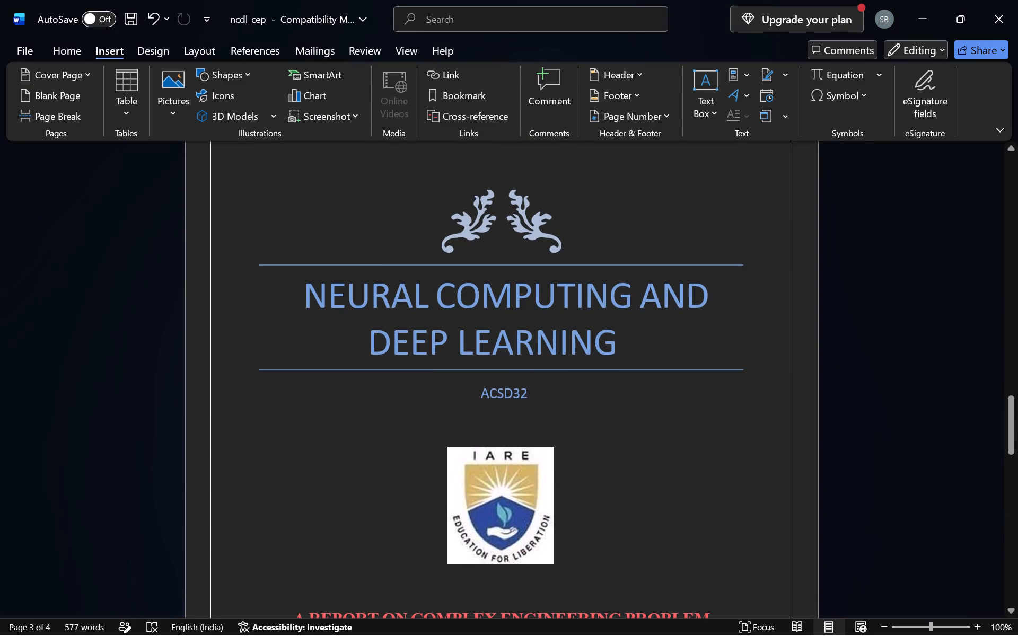
drag(637, 342, 361, 312)
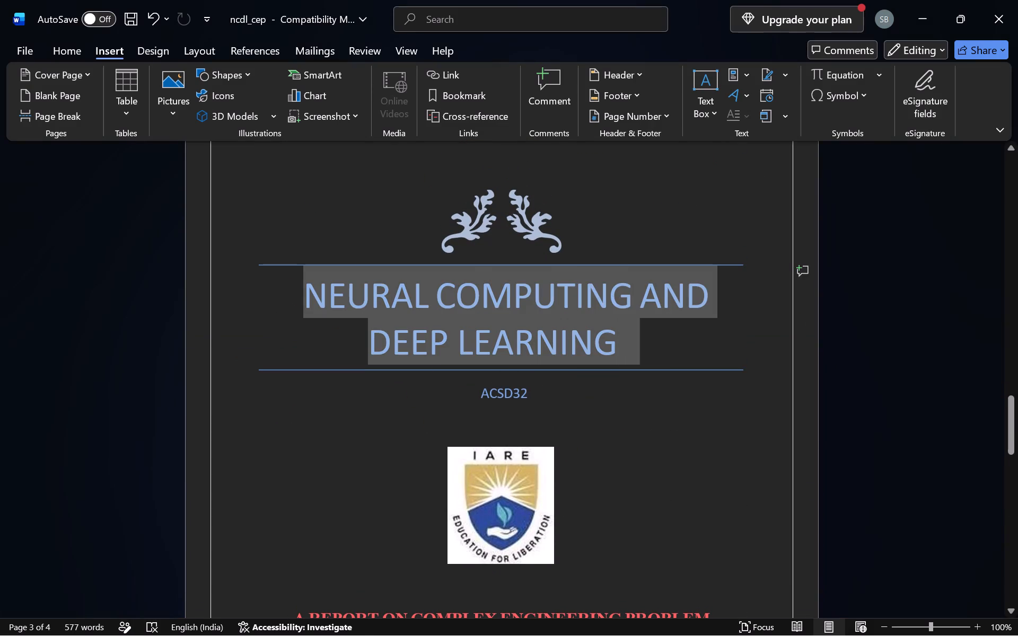
key(BackSpace)
Switch to the Samvidha student portal in Edge and sign in with the prefilled credentials.
key(alt+Tab)
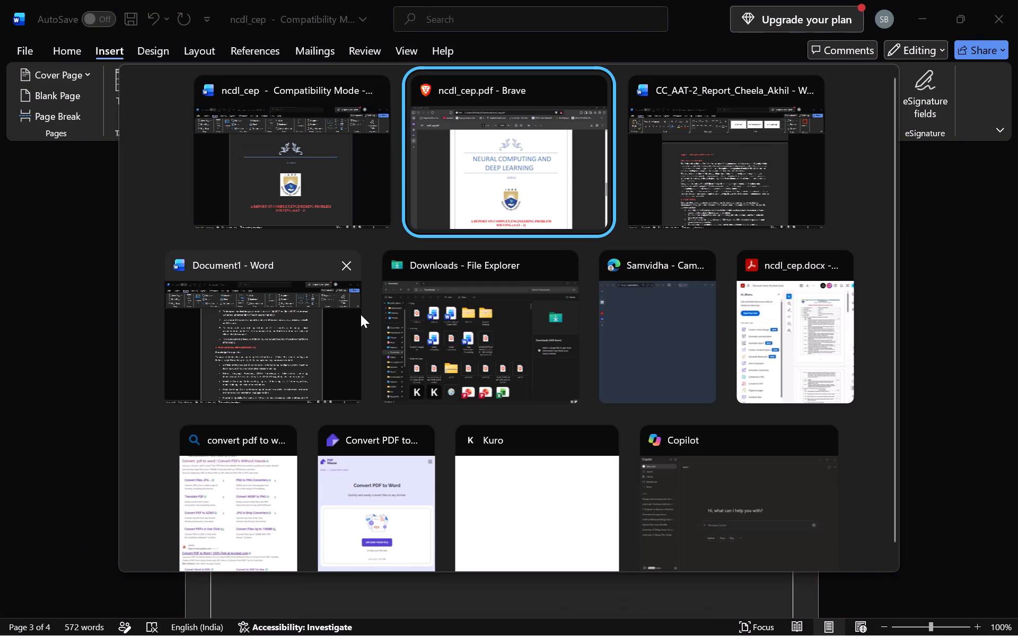
key(alt+Tab)
key(alt+Tab)
key(alt+Tab)
key(alt+Tab)
key(alt+Tab)
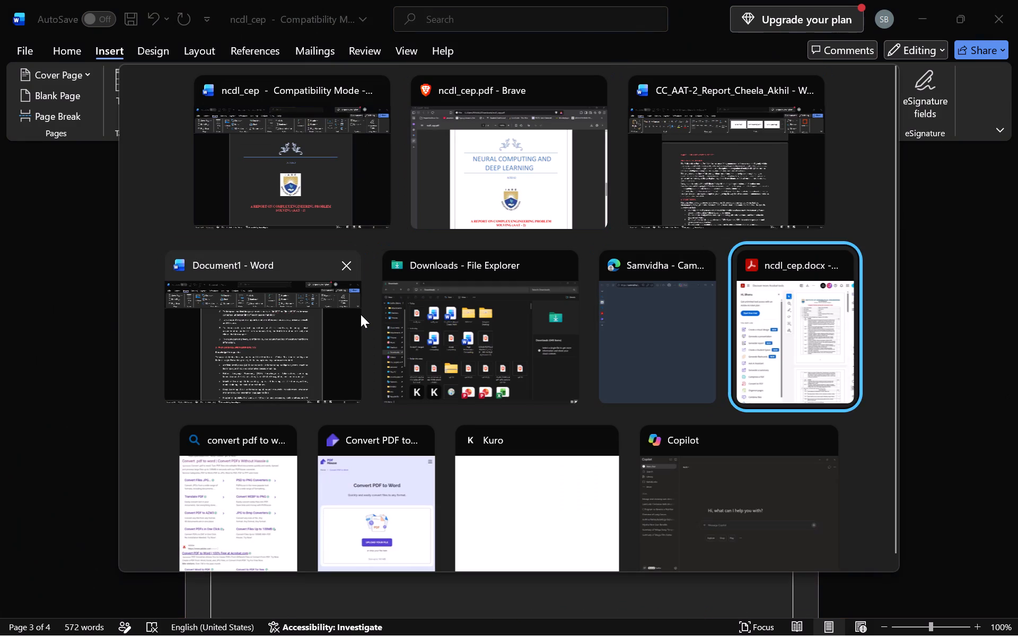
key(alt+Tab)
key(alt+Tab)
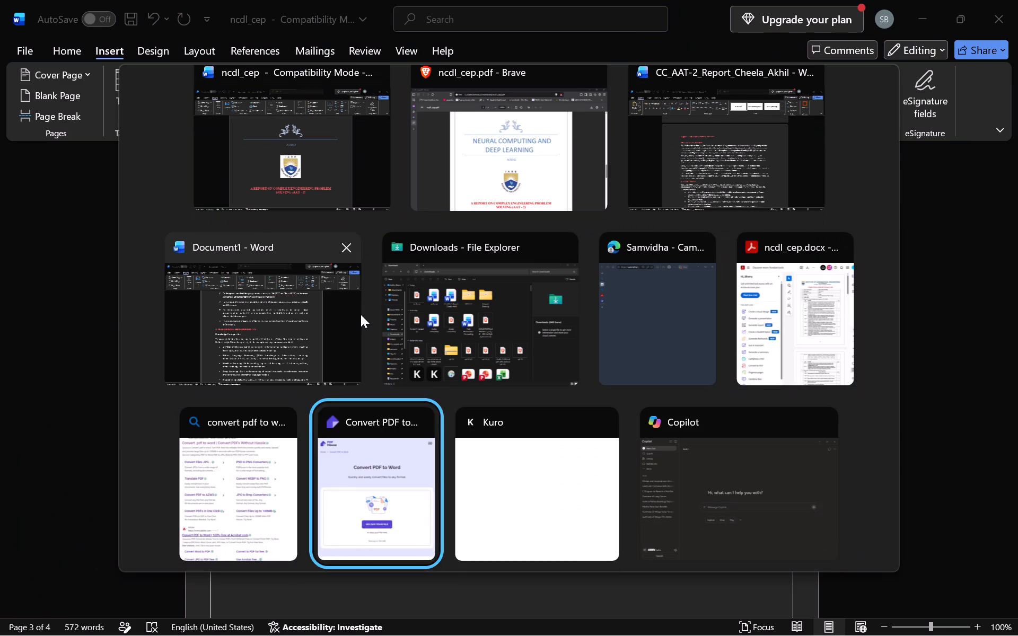
key(alt+Tab)
key(alt+Tab)
key(alt+Tab)
key(alt+Tab)
key(alt+Tab)
key(alt+Tab)
key(alt+Tab)
key(alt+Tab)
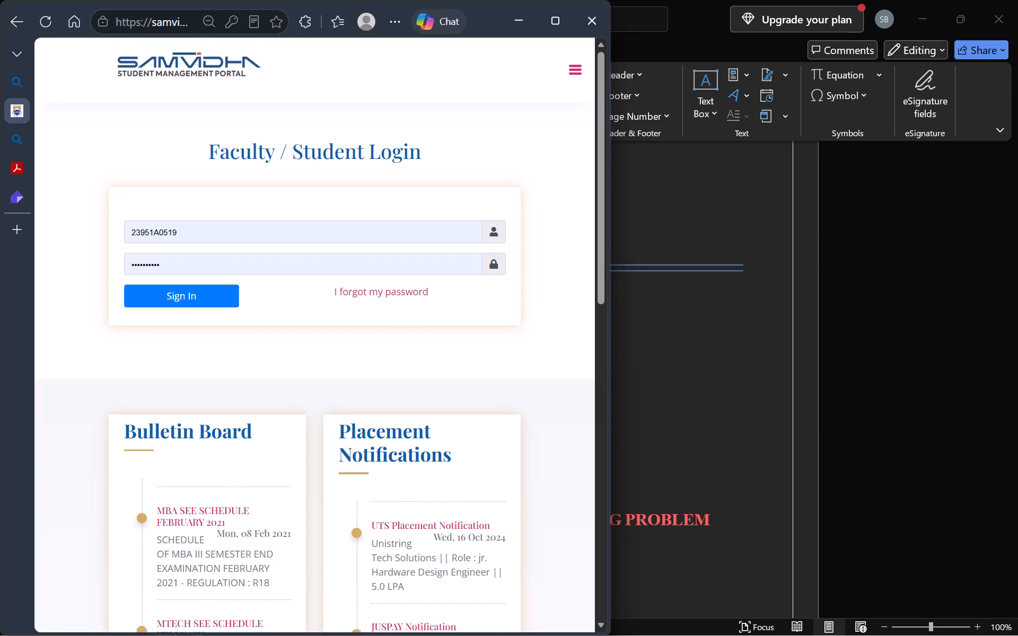
click(180, 288)
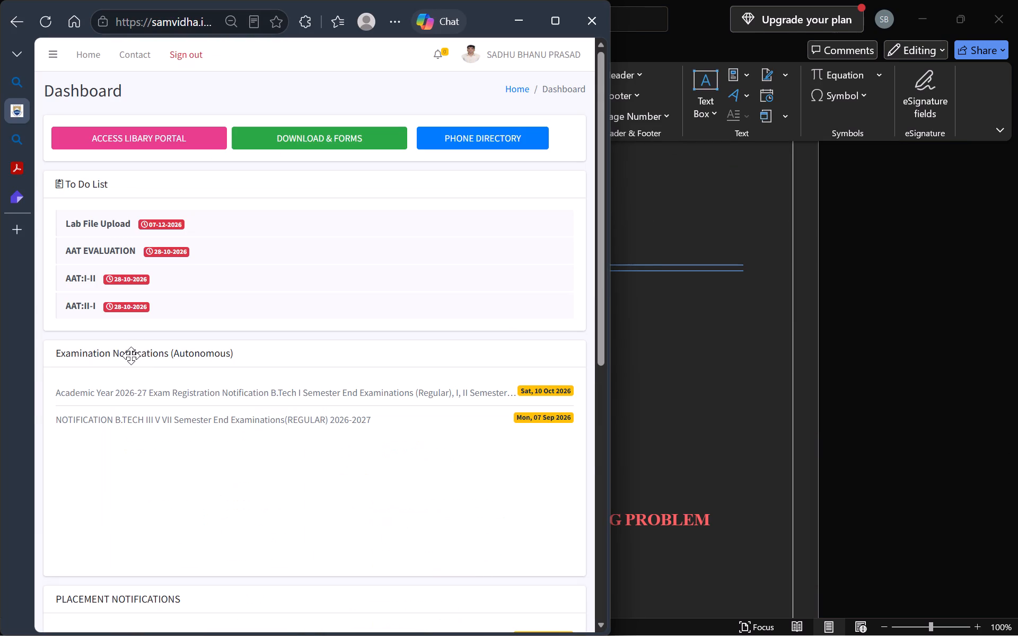
Go to the AAT-I upload page and get the case study question for Natural Language Processing.
click(56, 59)
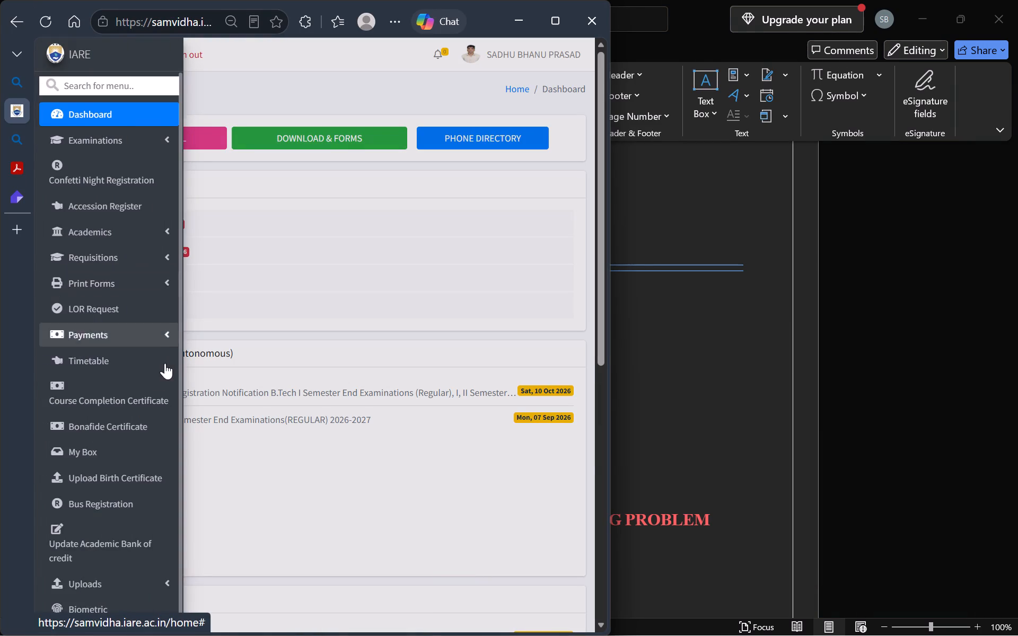
scroll(157, 372, down, 5)
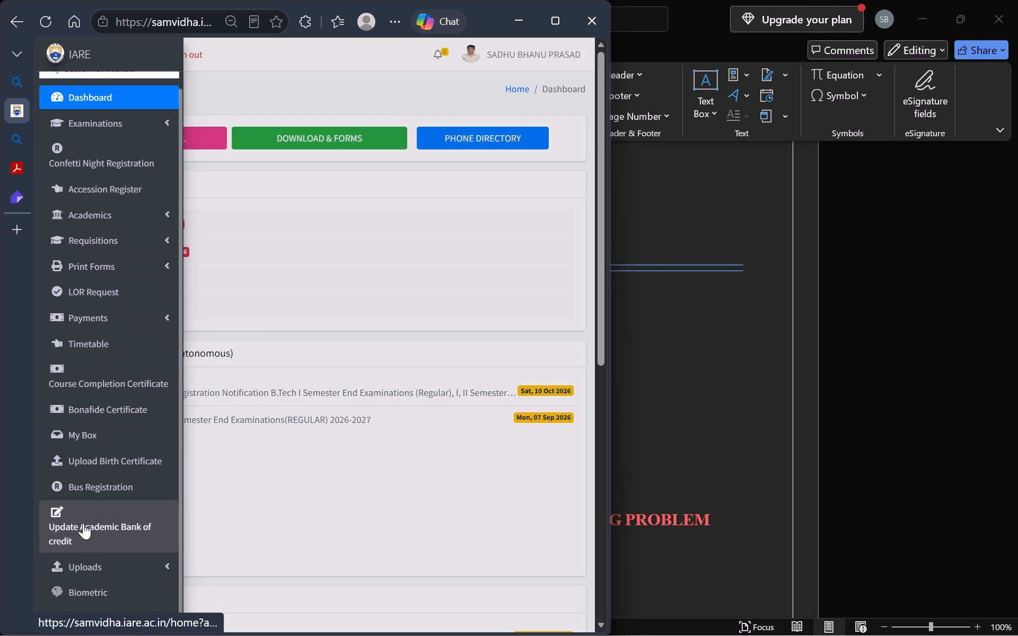
click(131, 569)
scroll(131, 568, down, 5)
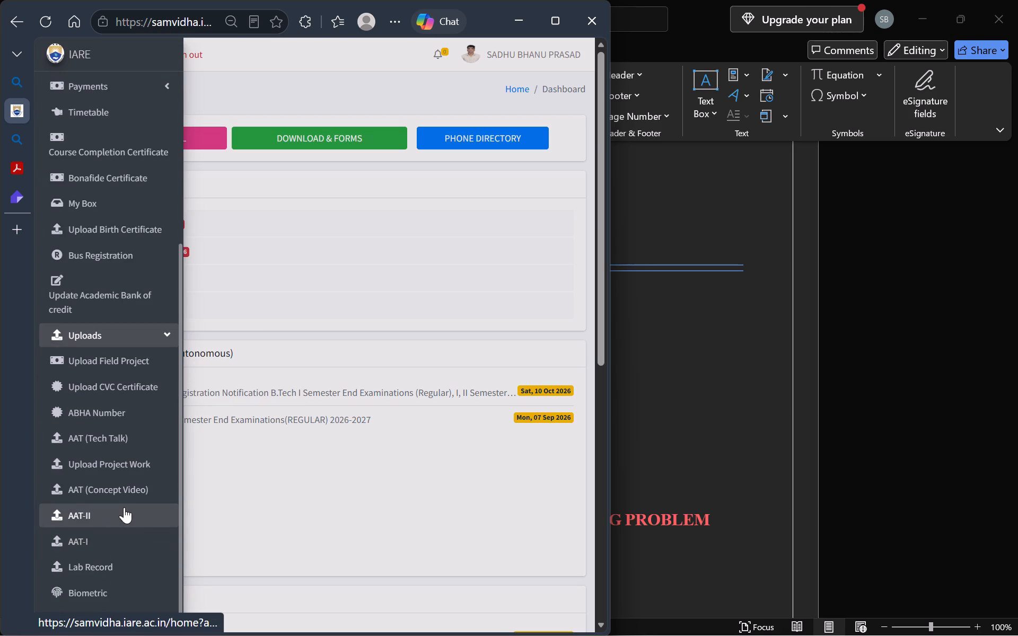
click(114, 538)
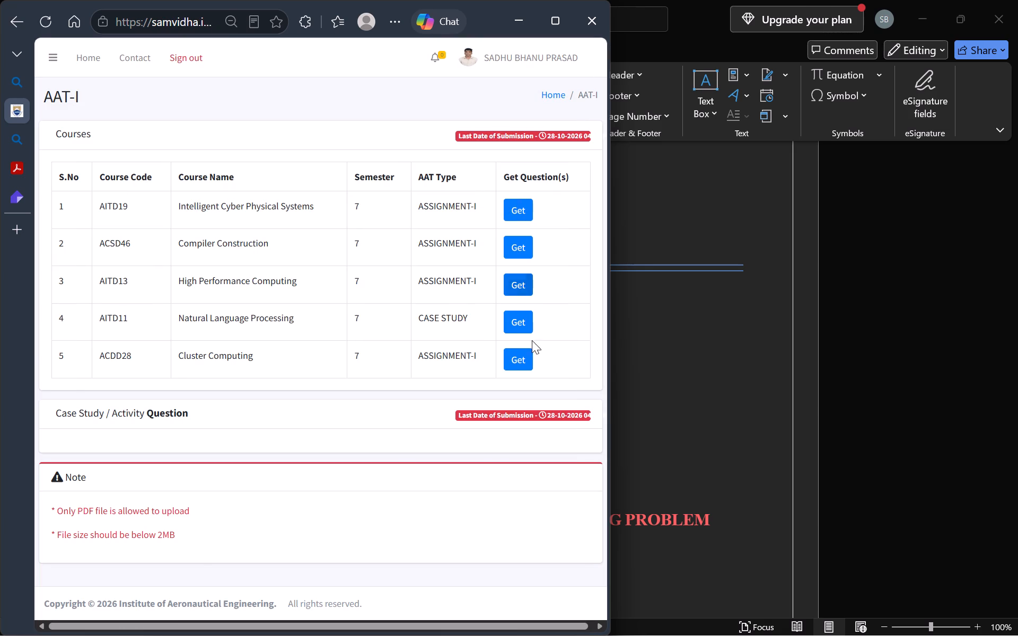
click(516, 326)
scroll(480, 386, down, 2)
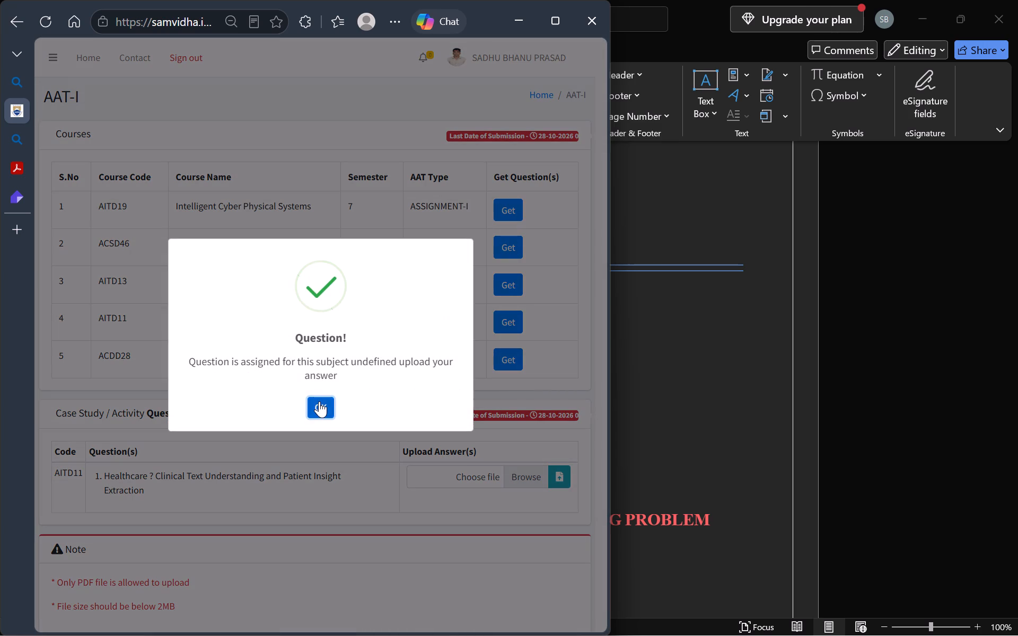
click(319, 401)
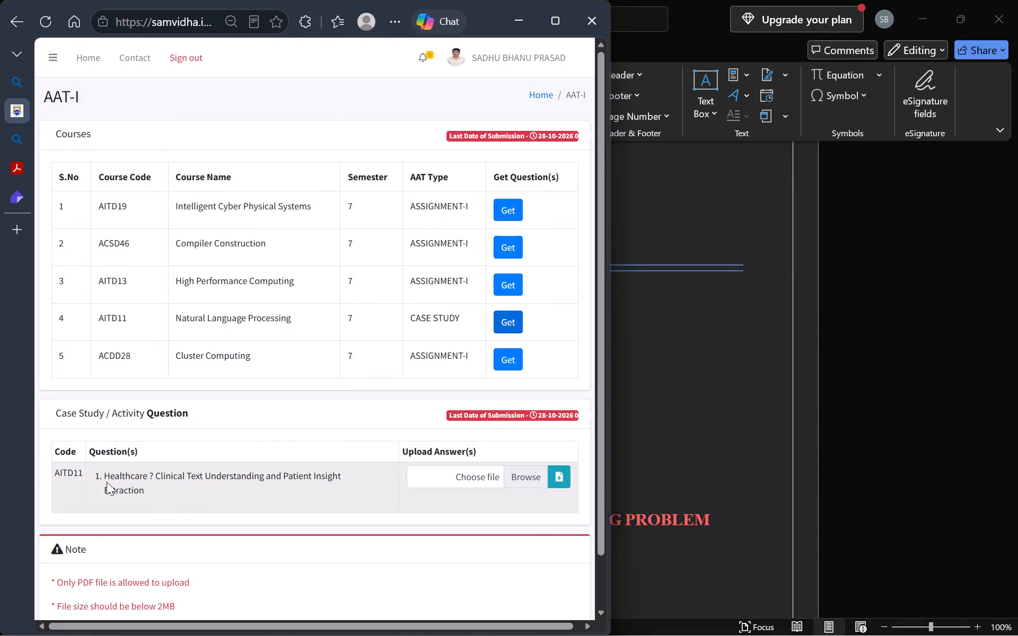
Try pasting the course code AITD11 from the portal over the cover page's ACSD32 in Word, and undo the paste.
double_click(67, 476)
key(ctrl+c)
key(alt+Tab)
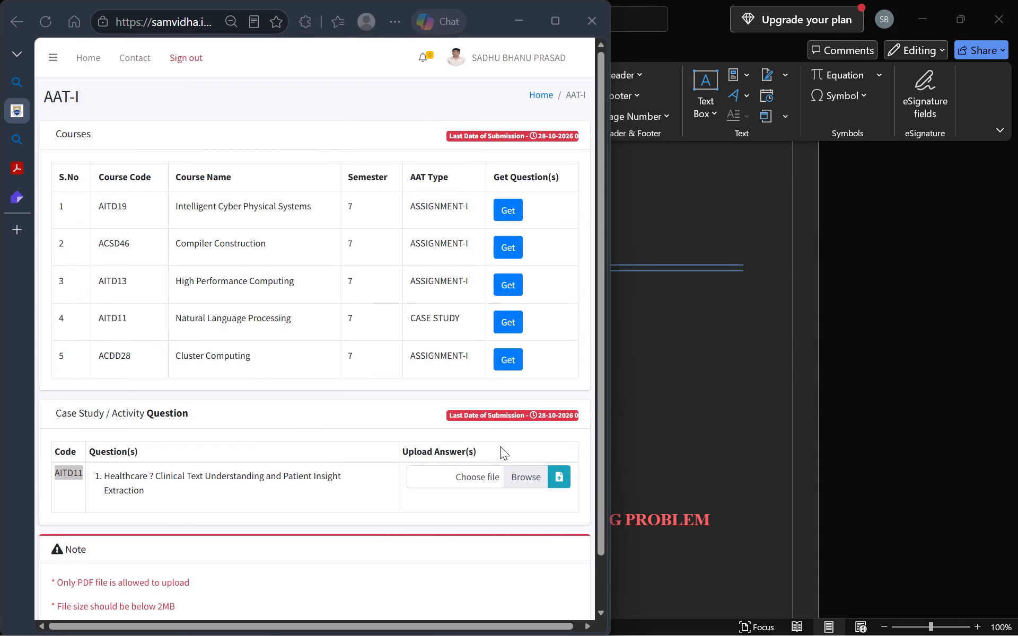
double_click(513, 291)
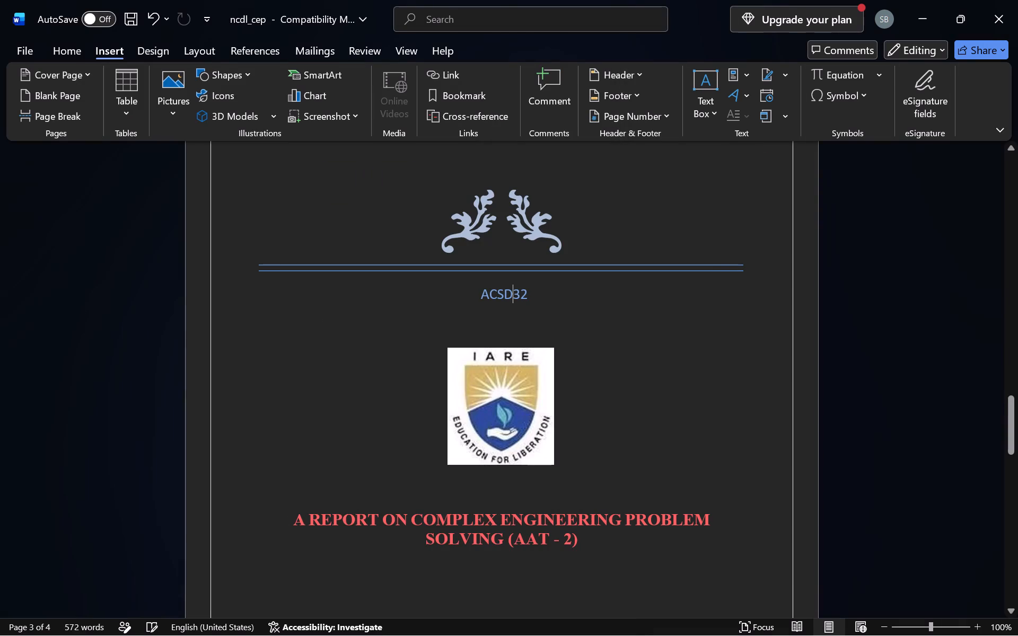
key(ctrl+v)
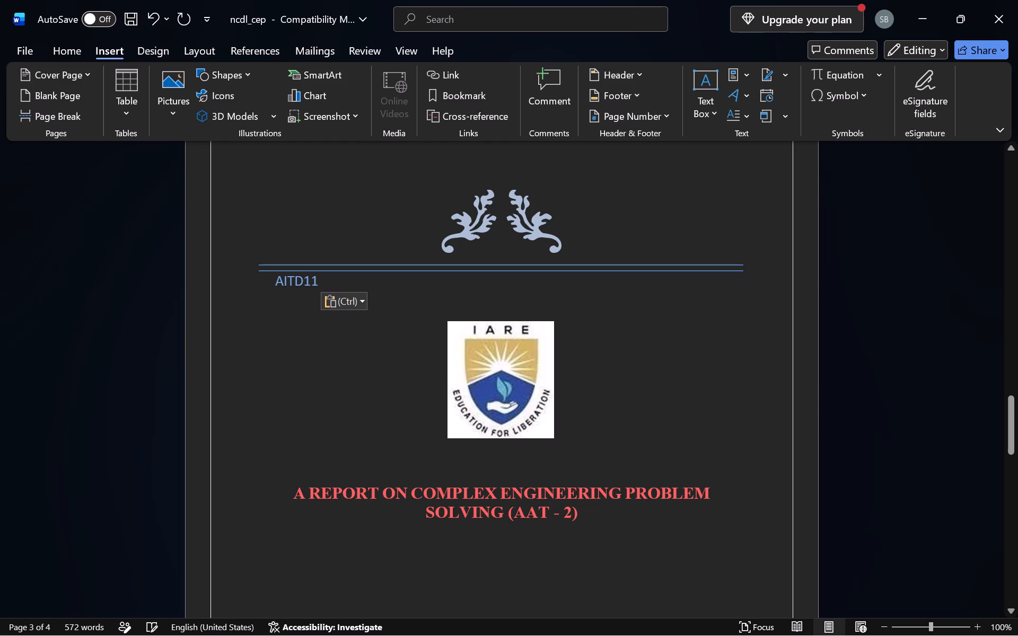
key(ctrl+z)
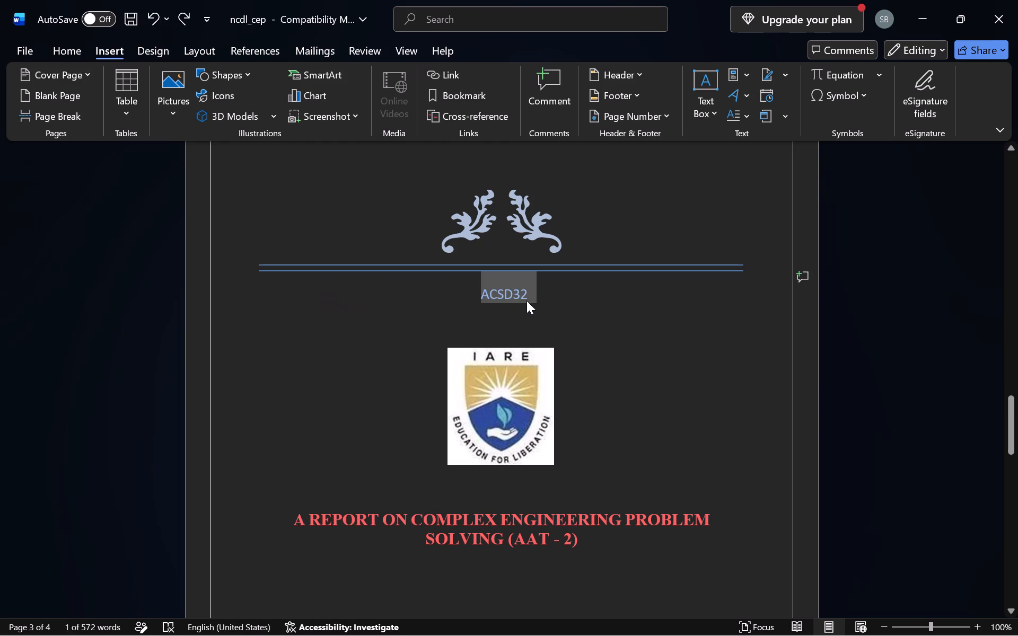
Replace the course code ACSD32 on the Word document's cover page with AITD11, keeping the existing leading letter A.
key(Down)
key(Up)
key(BackSpace)
key(BackSpace)
key(BackSpace)
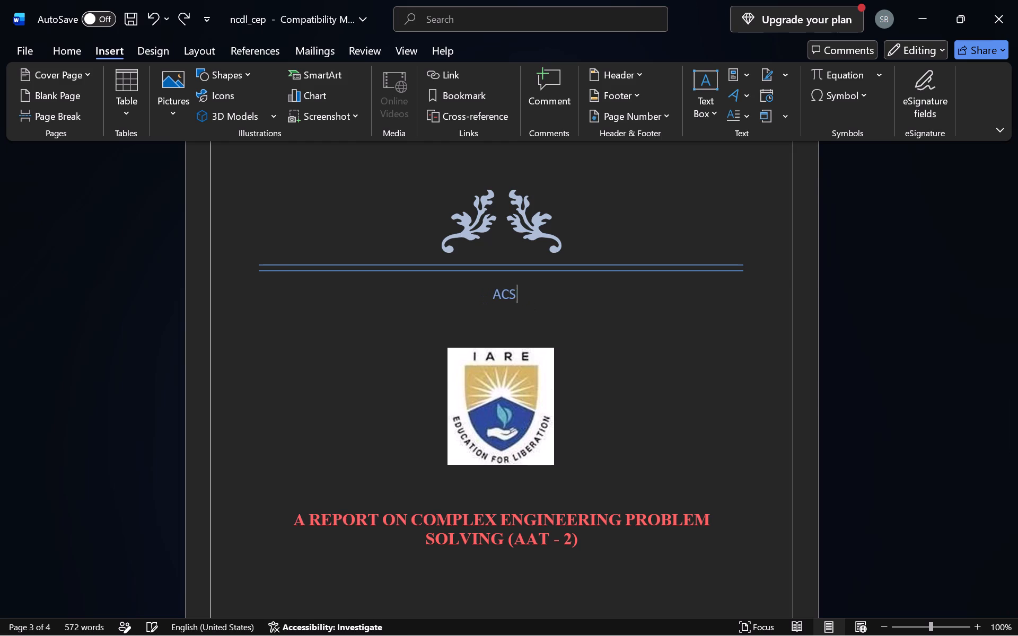
key(BackSpace)
key(BackSpace)
key(alt+Tab)
key(alt+Tab)
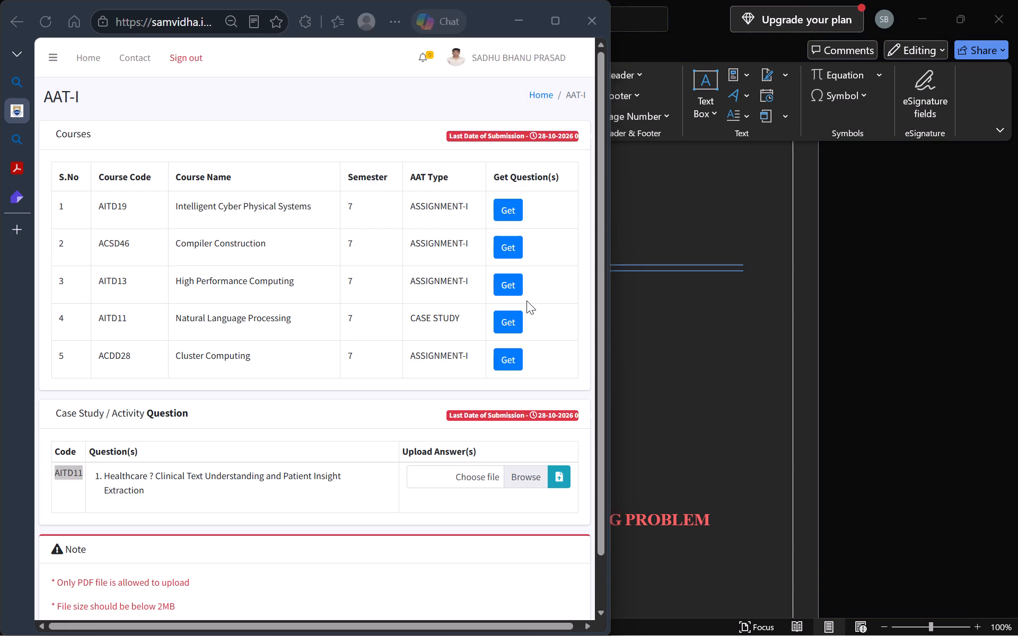
key(shift+i)
key(BackSpace)
key(i)
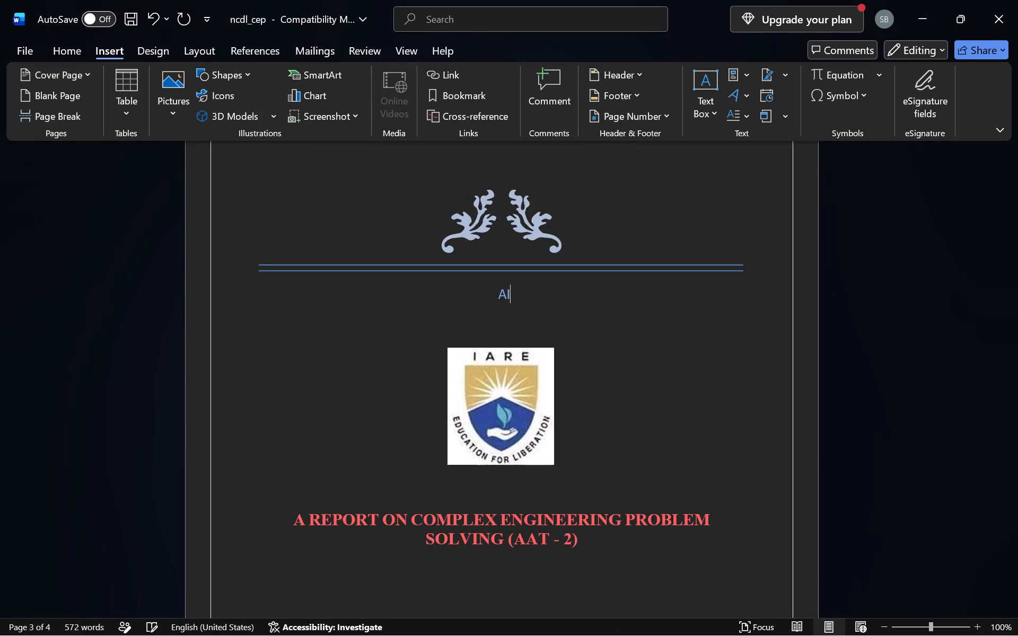
text(TD)
key(alt+Tab)
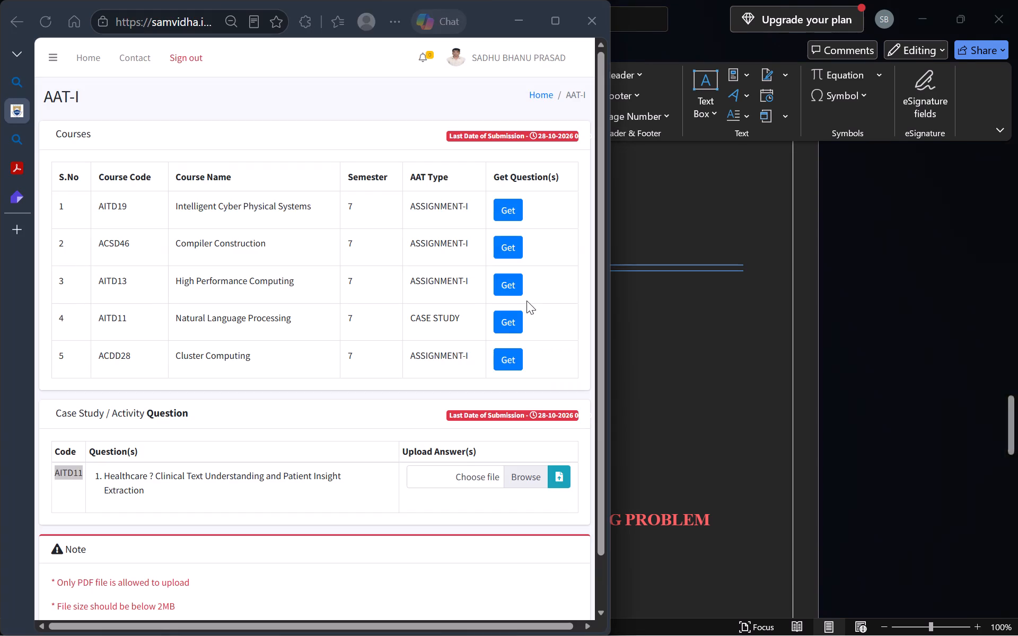
key(alt+Tab)
text(11)
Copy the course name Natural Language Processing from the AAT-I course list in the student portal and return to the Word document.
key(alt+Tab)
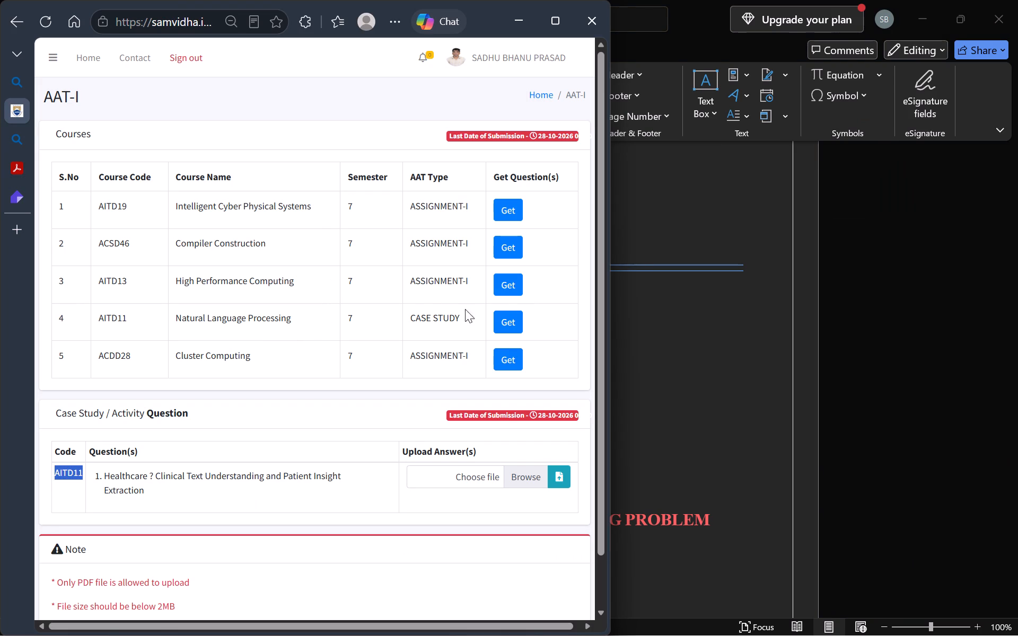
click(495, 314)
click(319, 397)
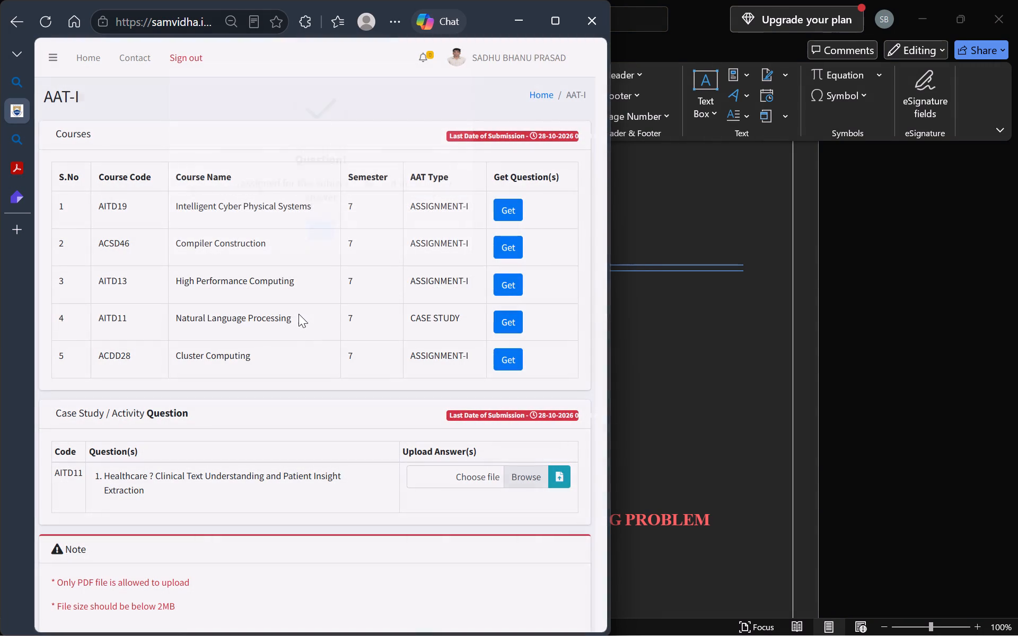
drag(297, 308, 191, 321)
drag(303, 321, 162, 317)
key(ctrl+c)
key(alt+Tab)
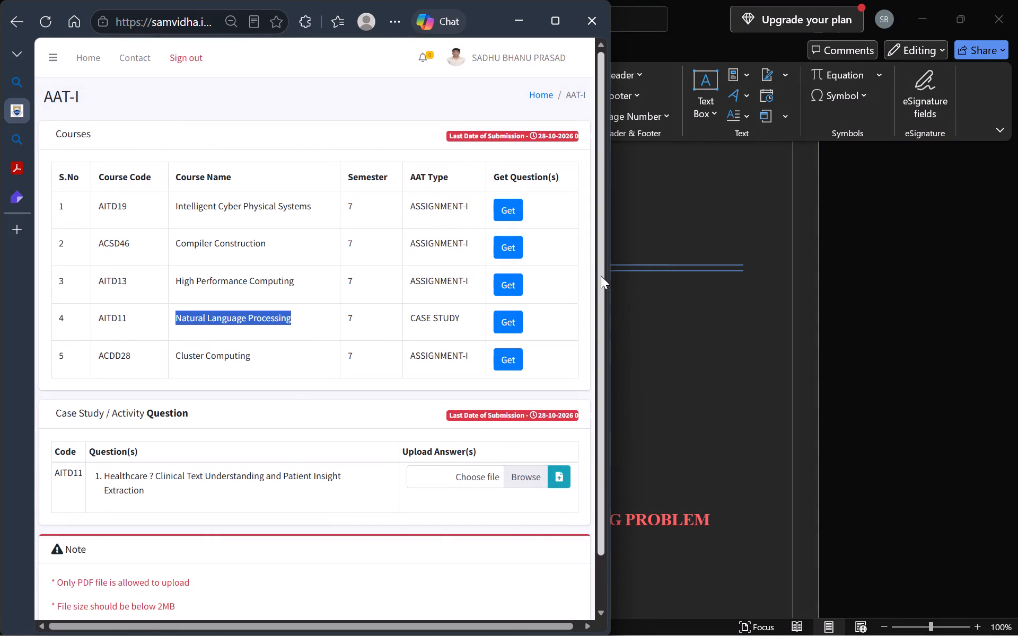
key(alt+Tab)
Undo the recent cover page edits back to the point where the original title Neural Computing and Deep Learning is still in place.
click(454, 265)
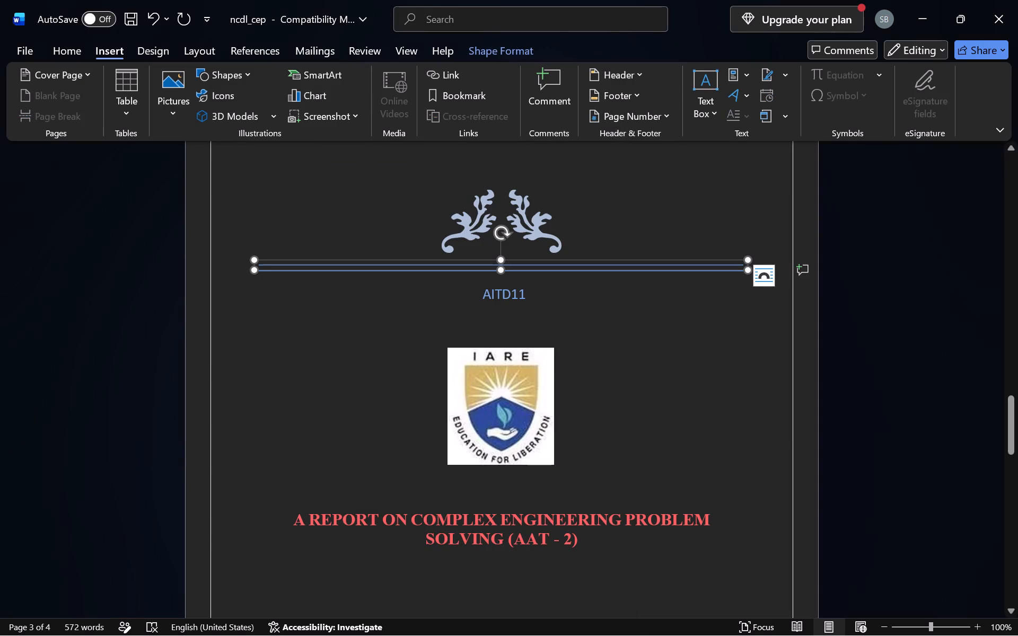
key(ctrl+z)
key(ctrl+z)
key(ctrl+z)
key(ctrl+z)
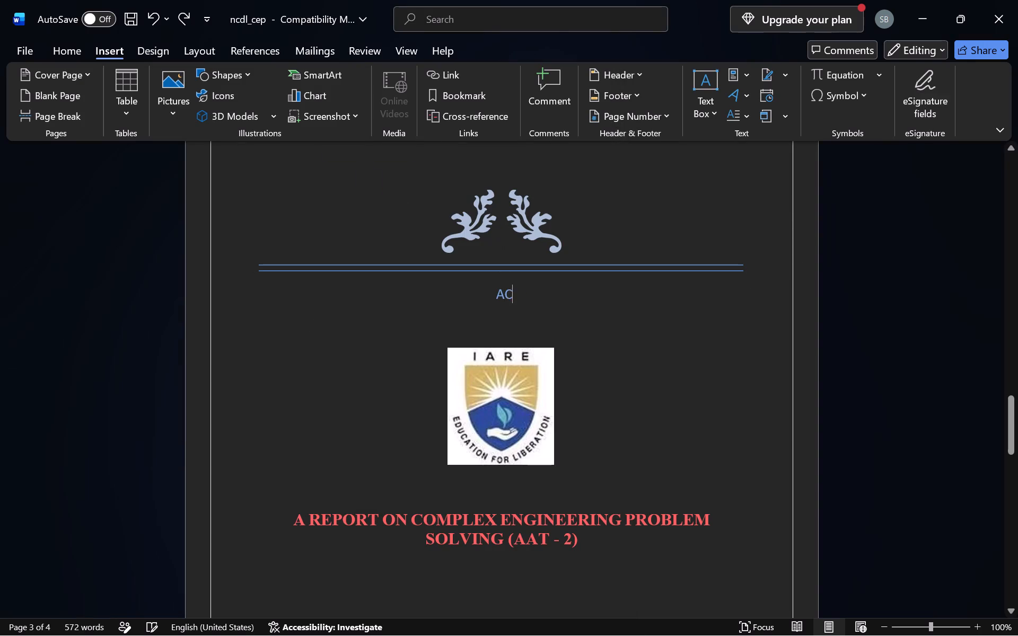
key(ctrl+z)
key(ctrl+z)
key(ctrl+z)
key(ctrl+z)
key(ctrl+z)
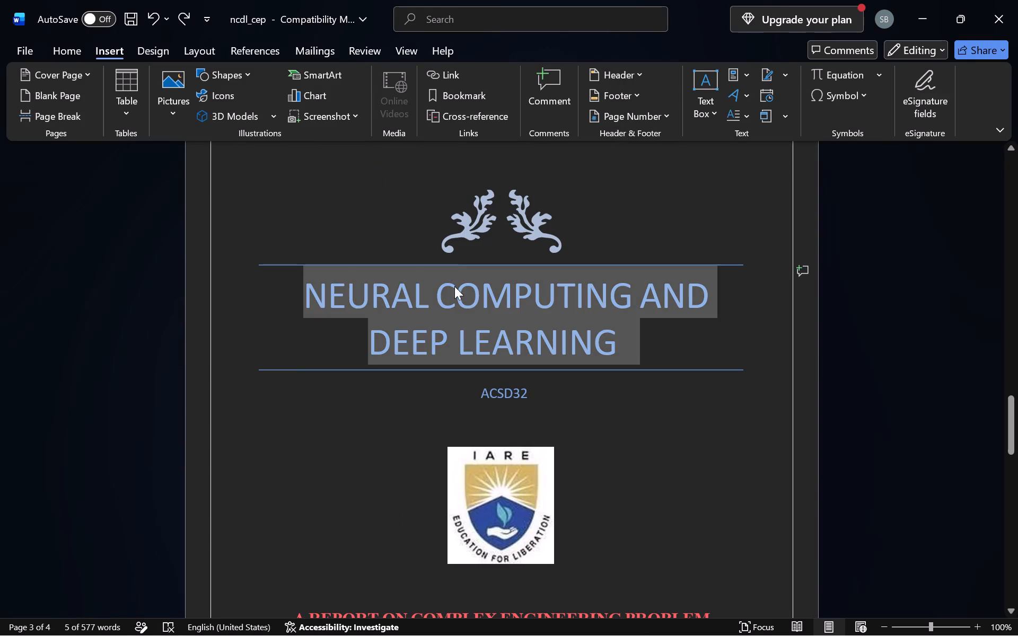
Replace the cover page title with NATURAL LANGUAGE PROCESSING in capitals on two lines, after trying a paste of the copied name.
key(n)
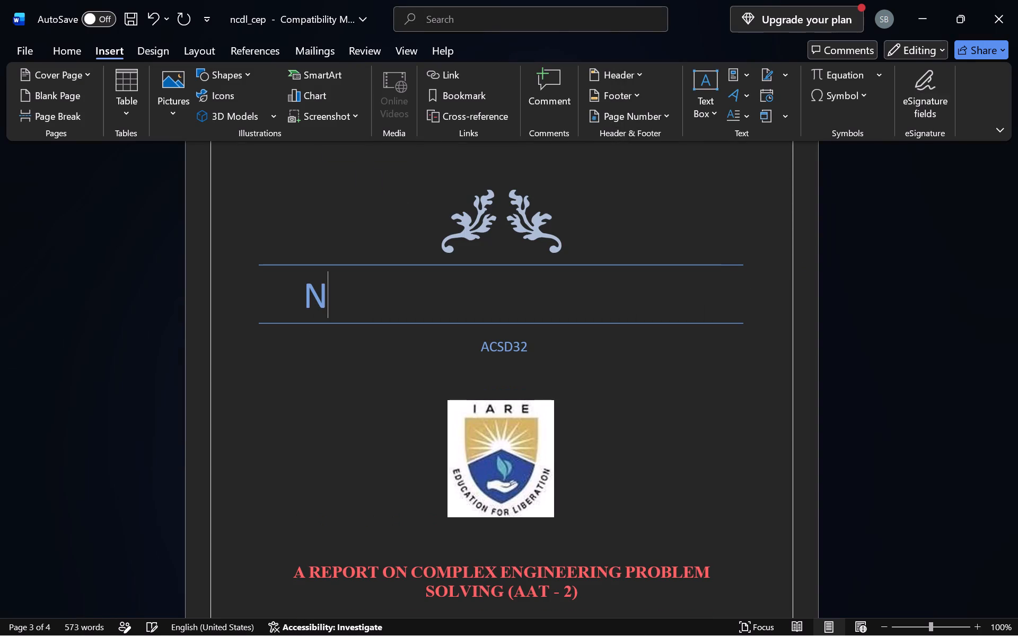
key(BackSpace)
key(ctrl+v)
key(ctrl+z)
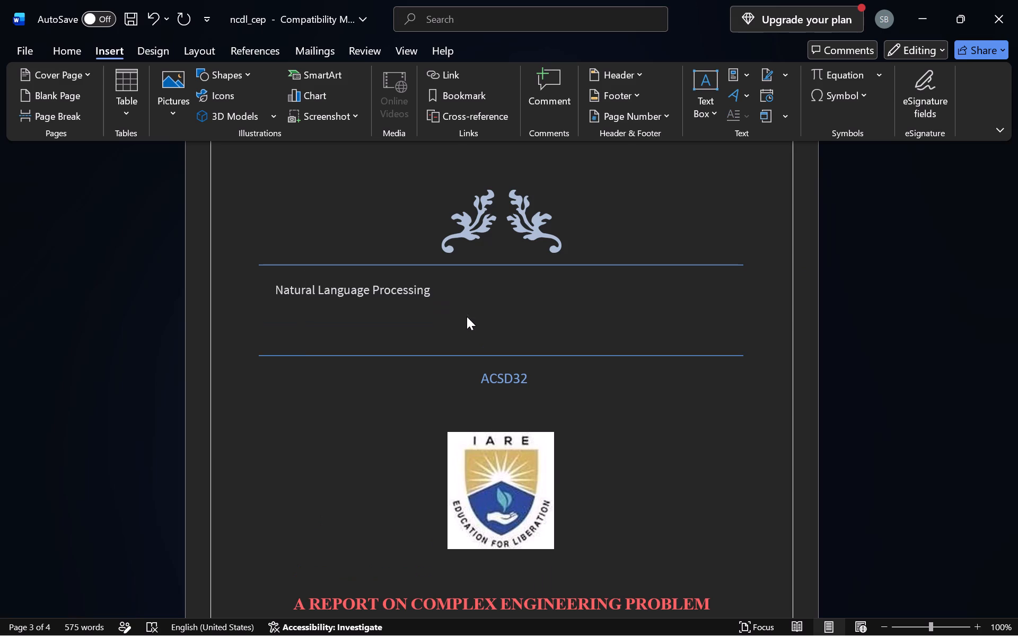
text(NATURAL LANGUAGE)
key(space)
key(Return)
text(PROCESSING)
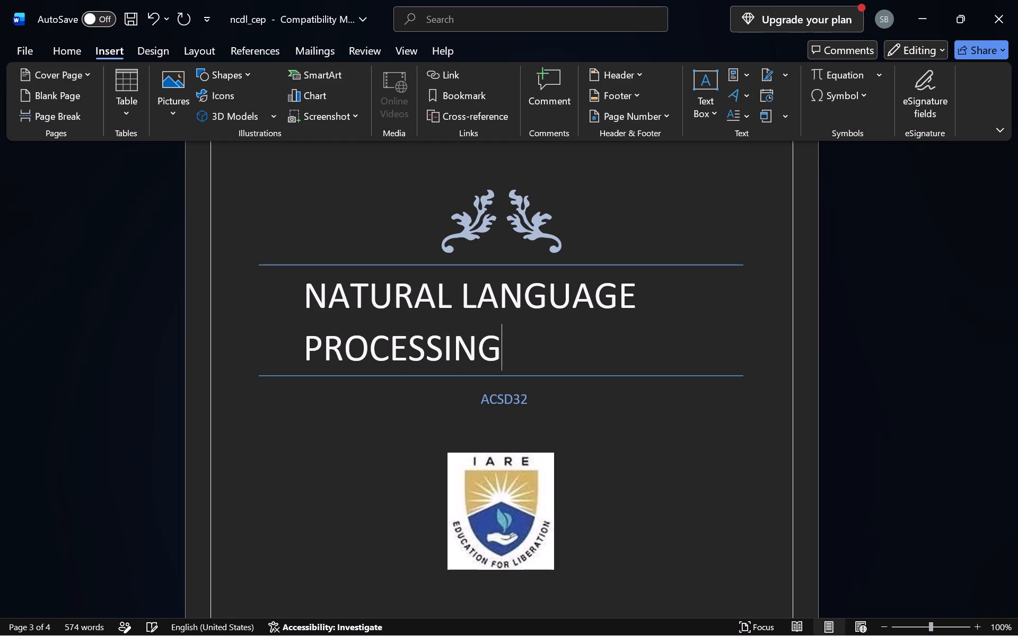
Indent both lines of the cover page title with leading spaces so they sit roughly centred above the course code.
click(303, 342)
key(space)
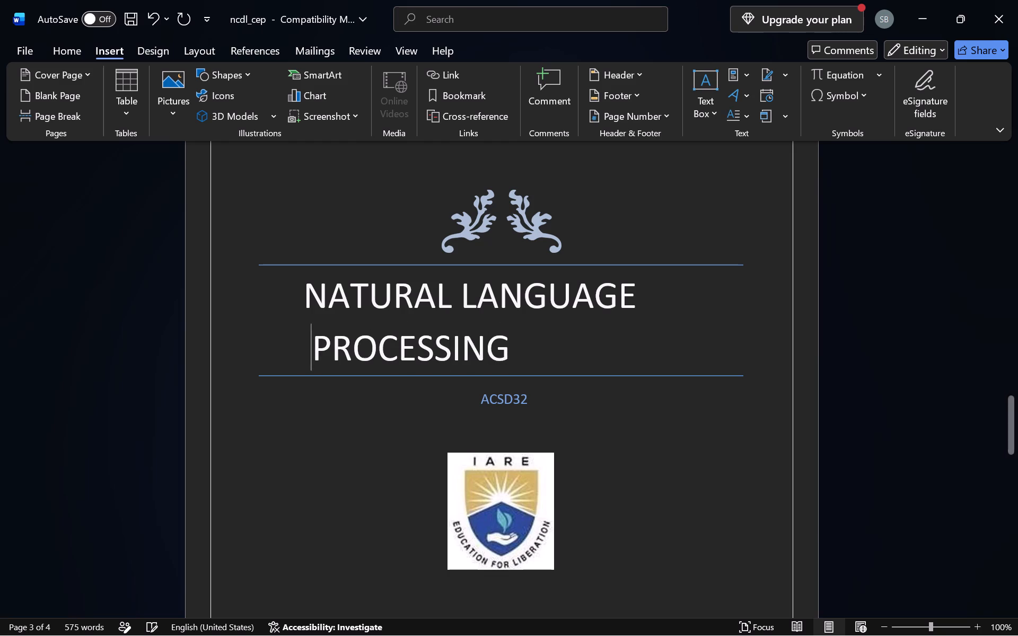
key(space)
key(space)
key(space)
key(space)
key(space)
key(space)
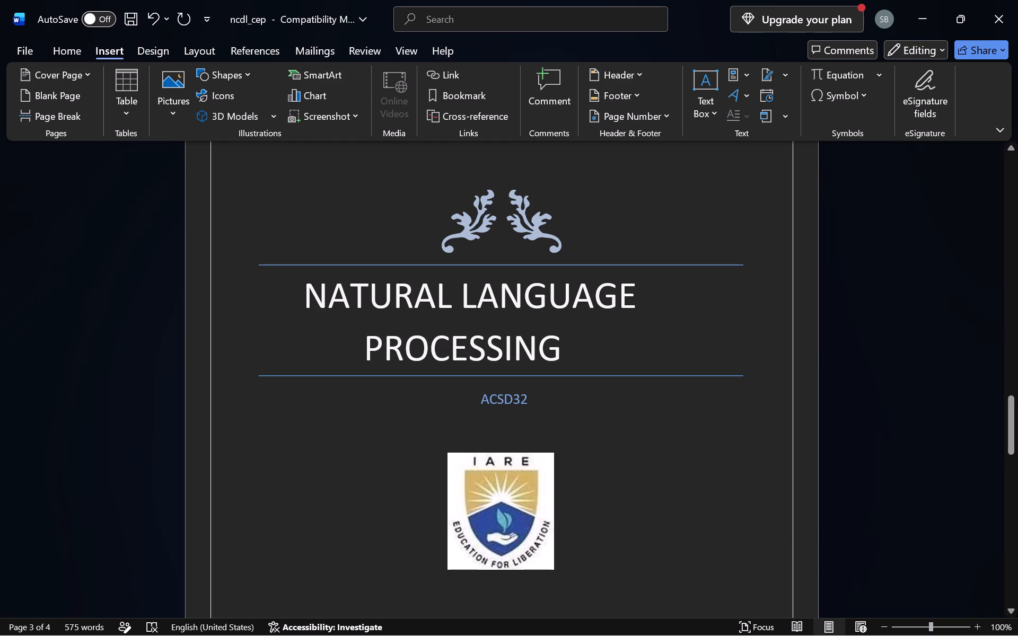
click(300, 292)
key(space)
key(space)
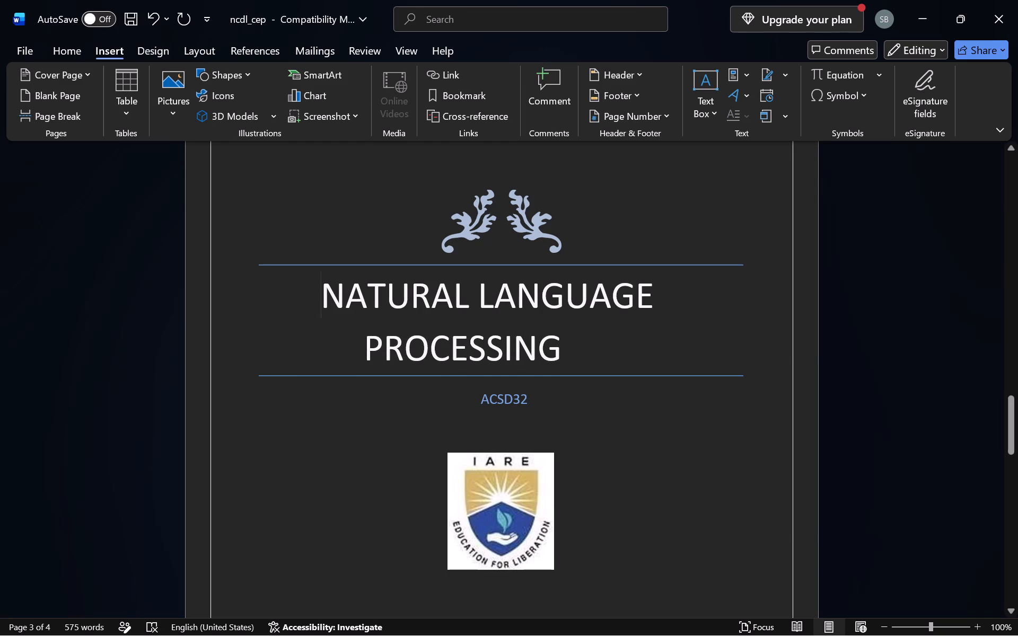
click(364, 352)
key(space)
key(space)
key(space)
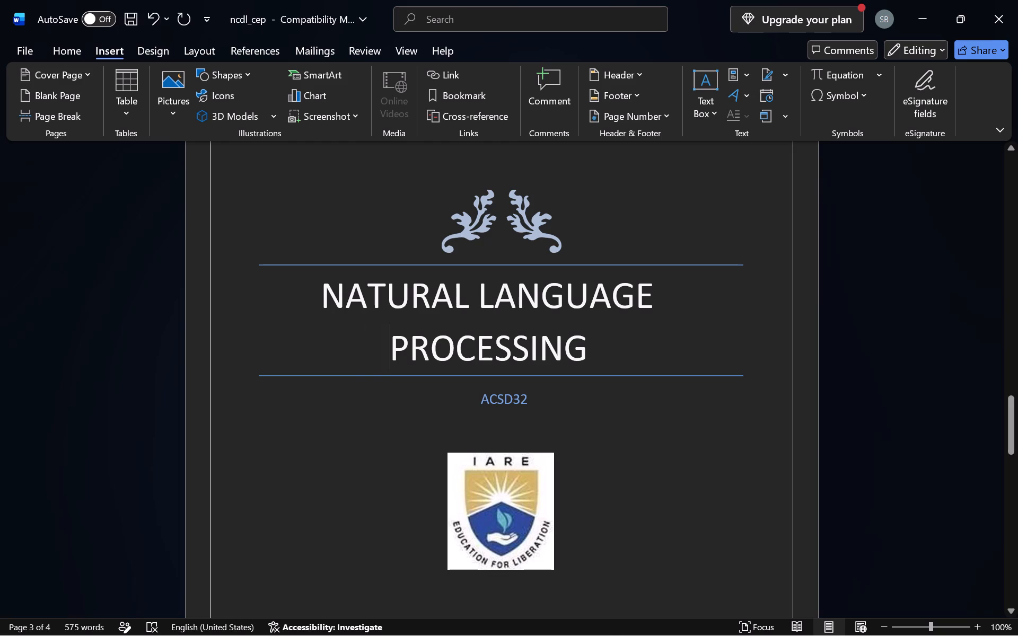
Replace the course code ACSD32 below the cover page title with AITD11, checking it against the student portal.
key(alt+Tab)
key(alt+Tab)
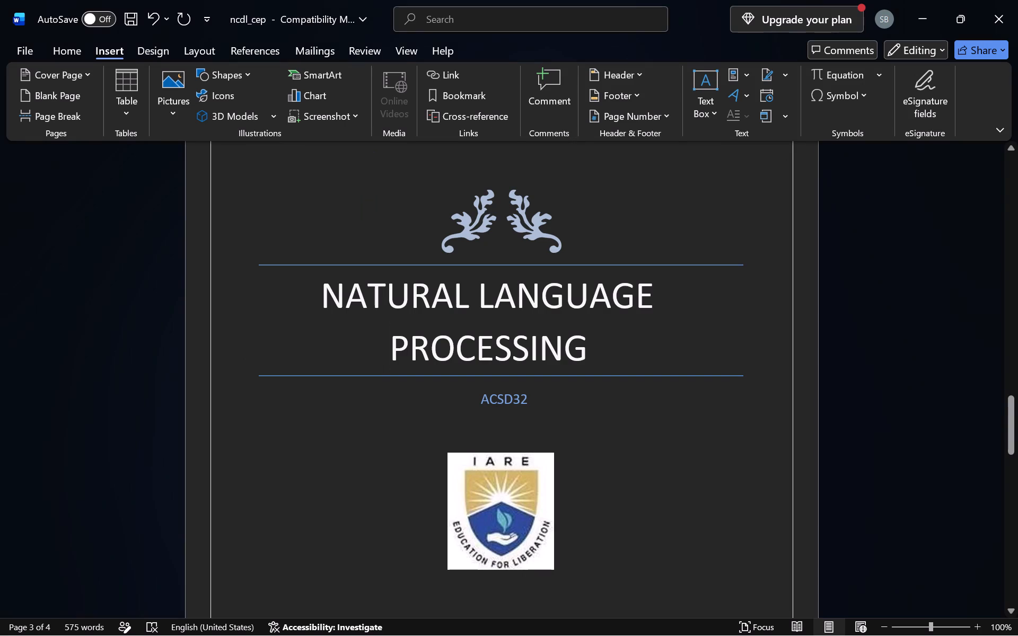
click(530, 396)
key(BackSpace)
key(BackSpace)
key(BackSpace)
key(BackSpace)
key(BackSpace)
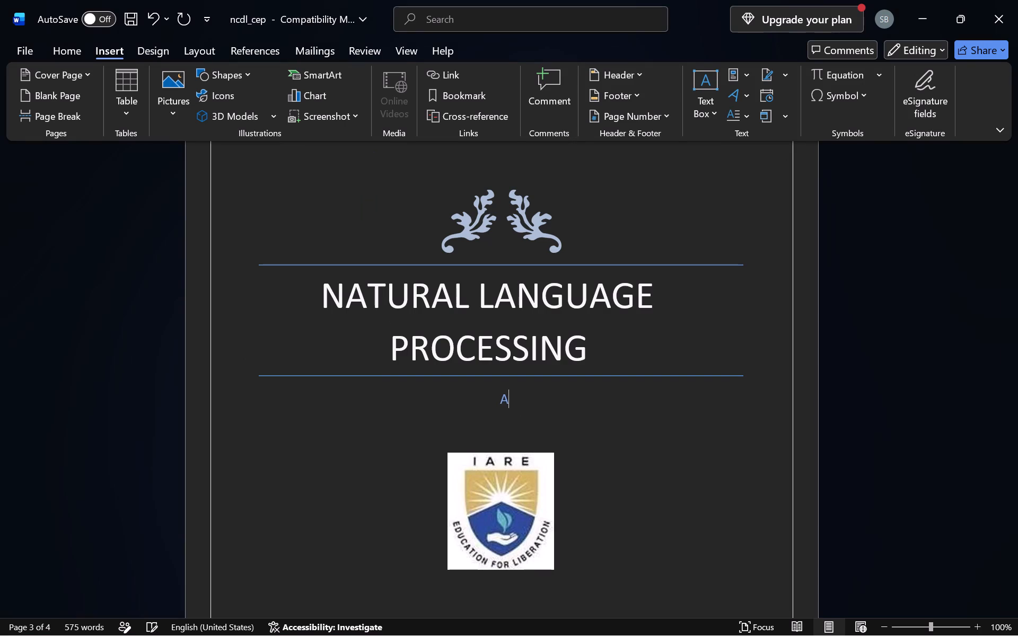
text(IT)
key(alt+Tab)
key(alt+Tab)
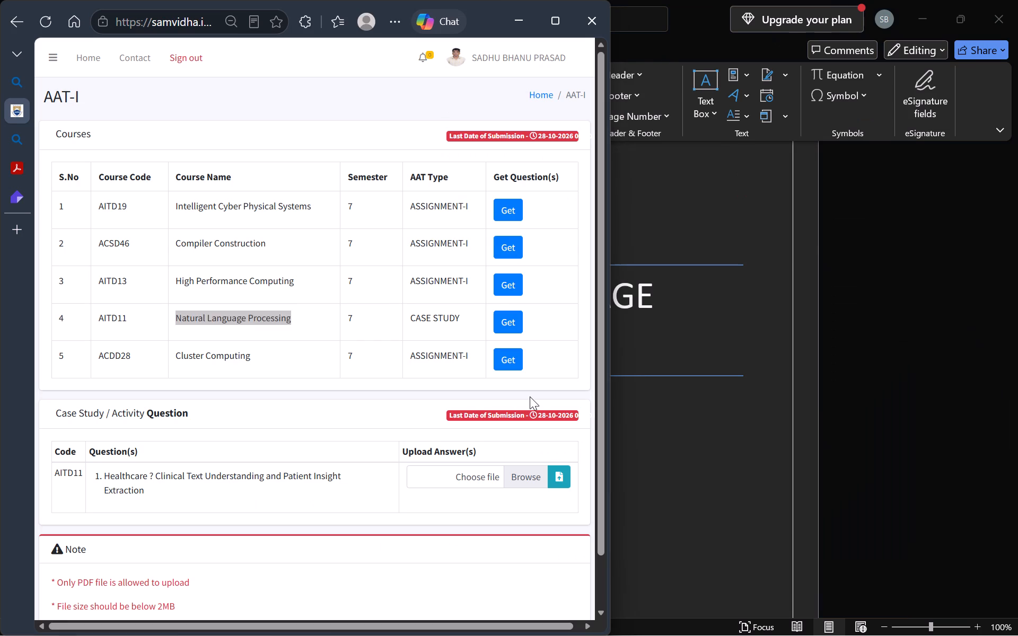
text(D11)
Save the document as a PDF named ncdl_cep in the Downloads folder, replacing the existing file.
scroll(600, 367, down, 5)
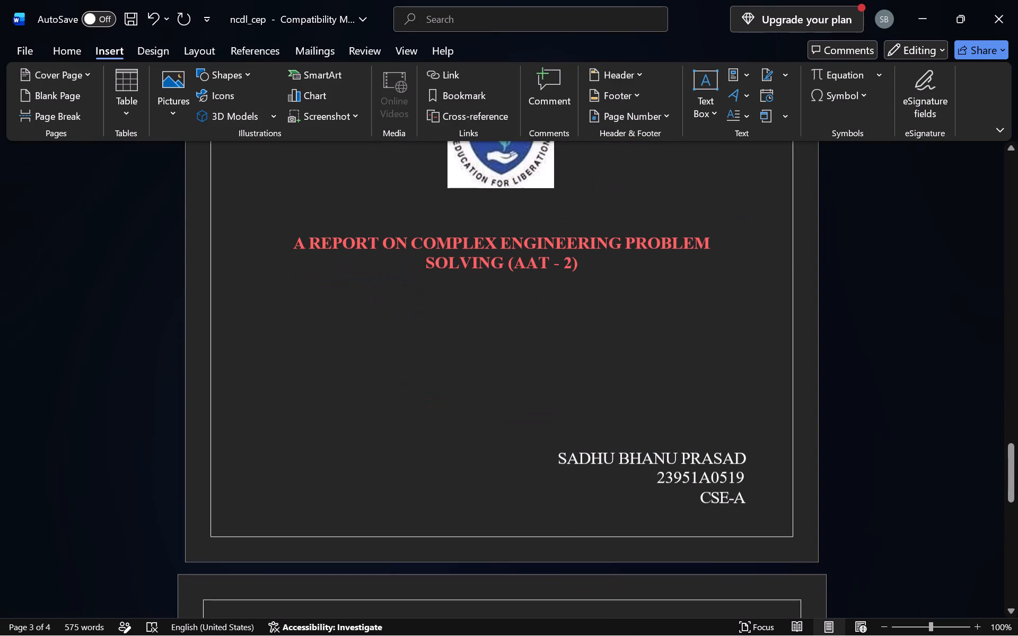
scroll(564, 335, down, 7)
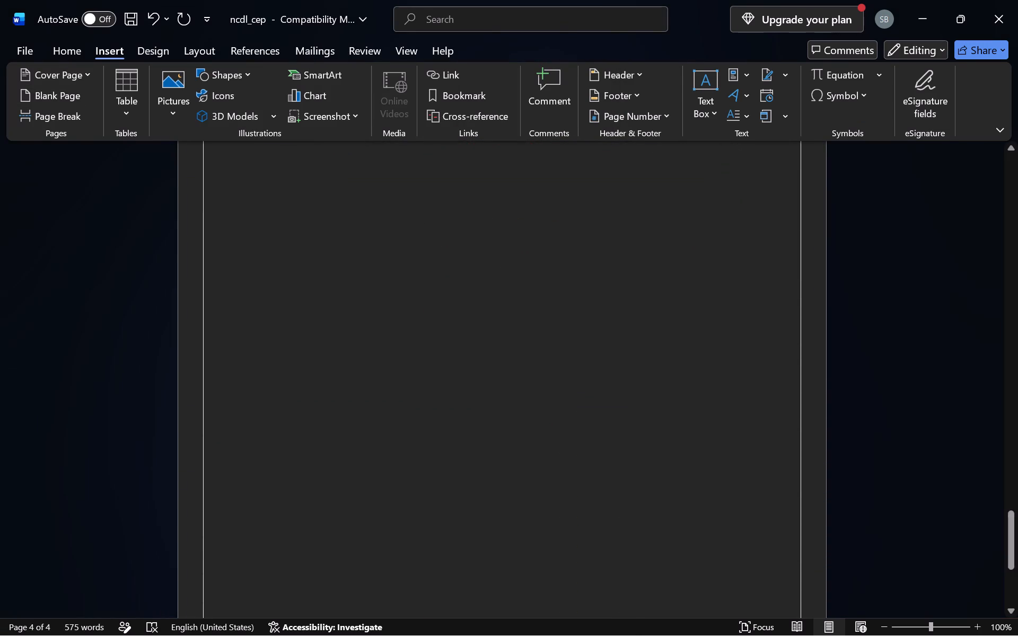
scroll(532, 347, up, 6)
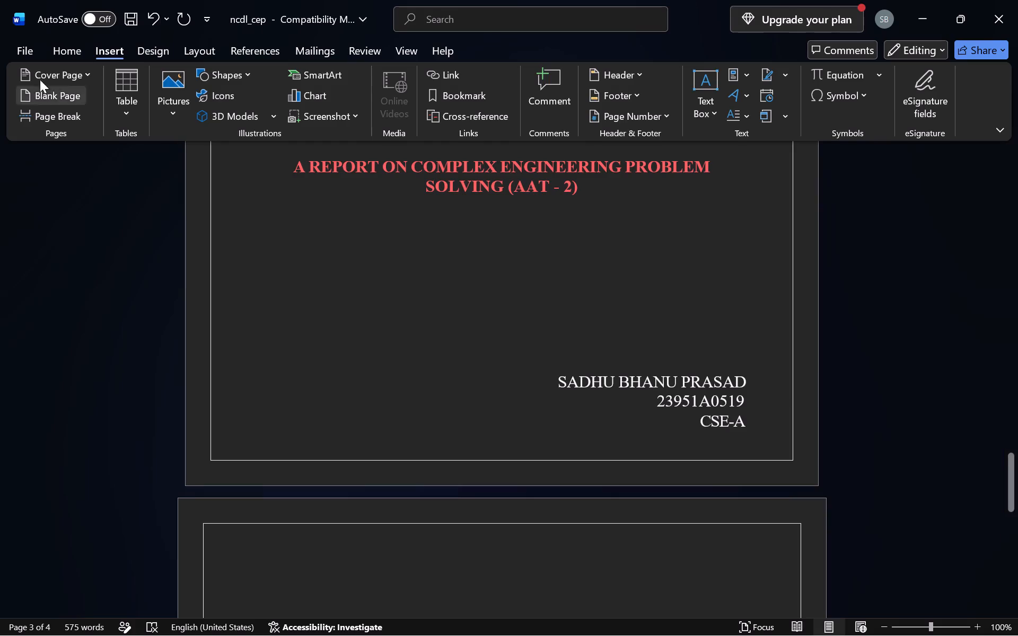
click(32, 54)
click(63, 303)
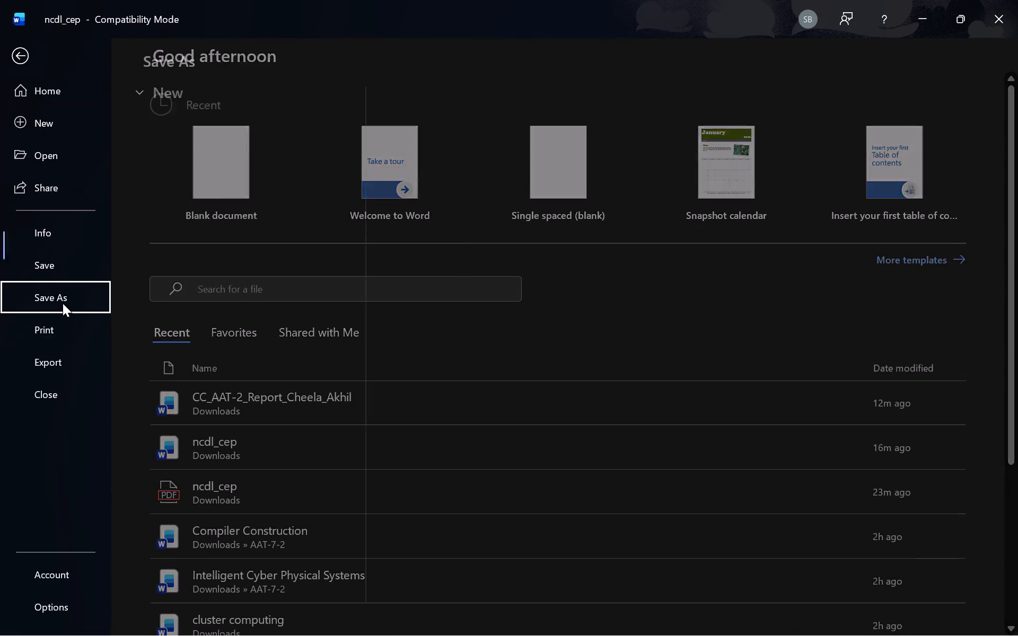
double_click(465, 164)
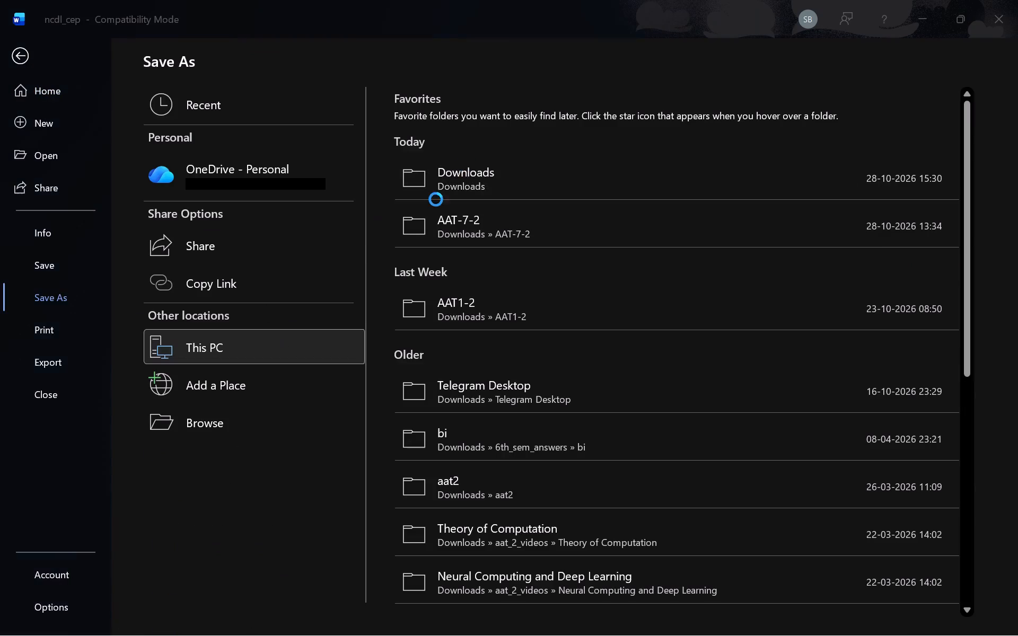
scroll(66, 274, up, 2)
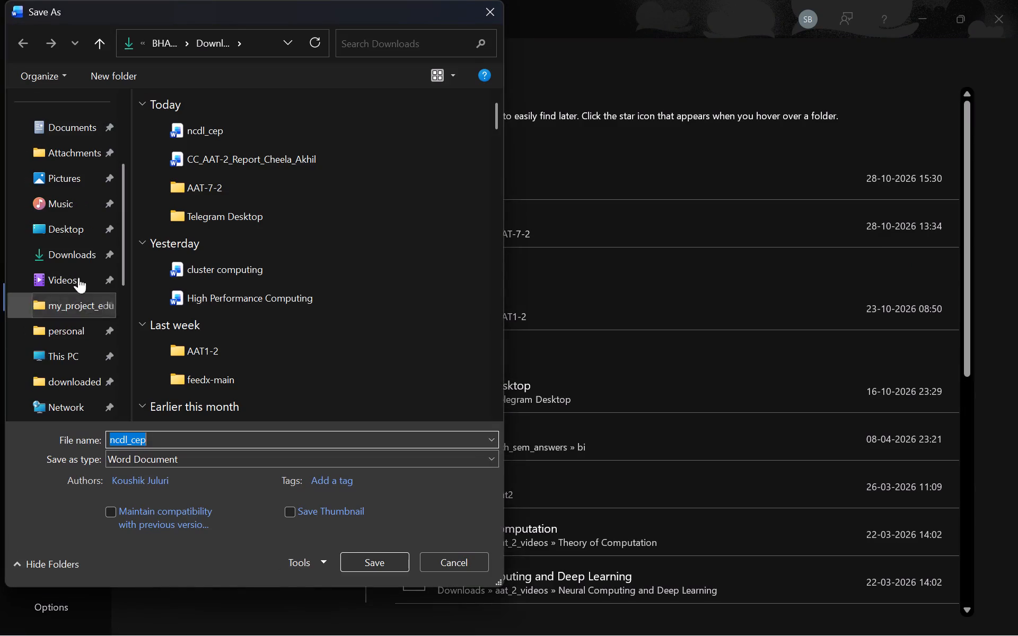
click(79, 249)
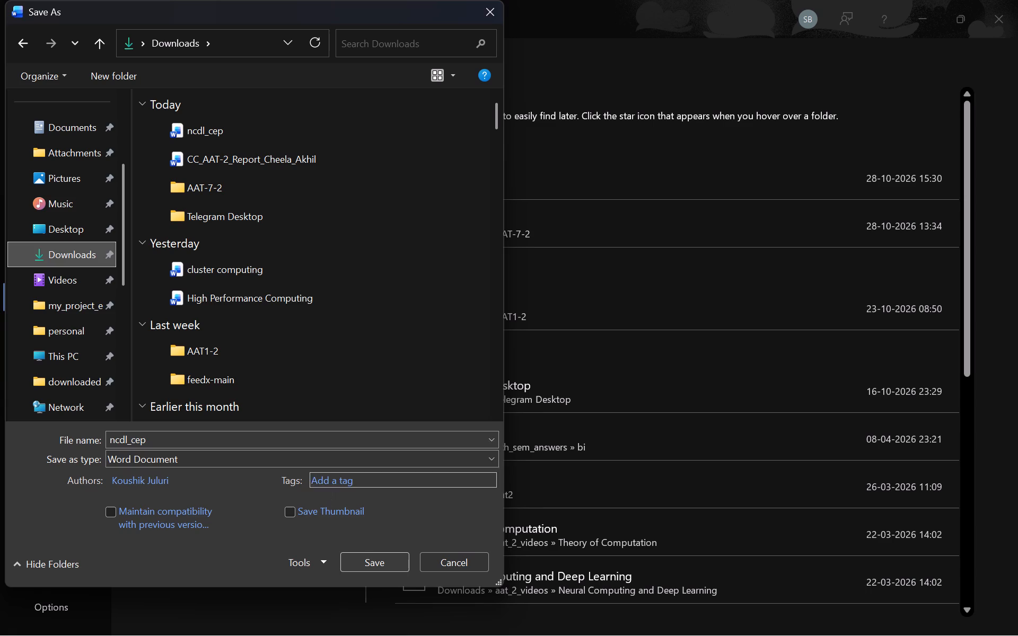
click(308, 466)
click(248, 317)
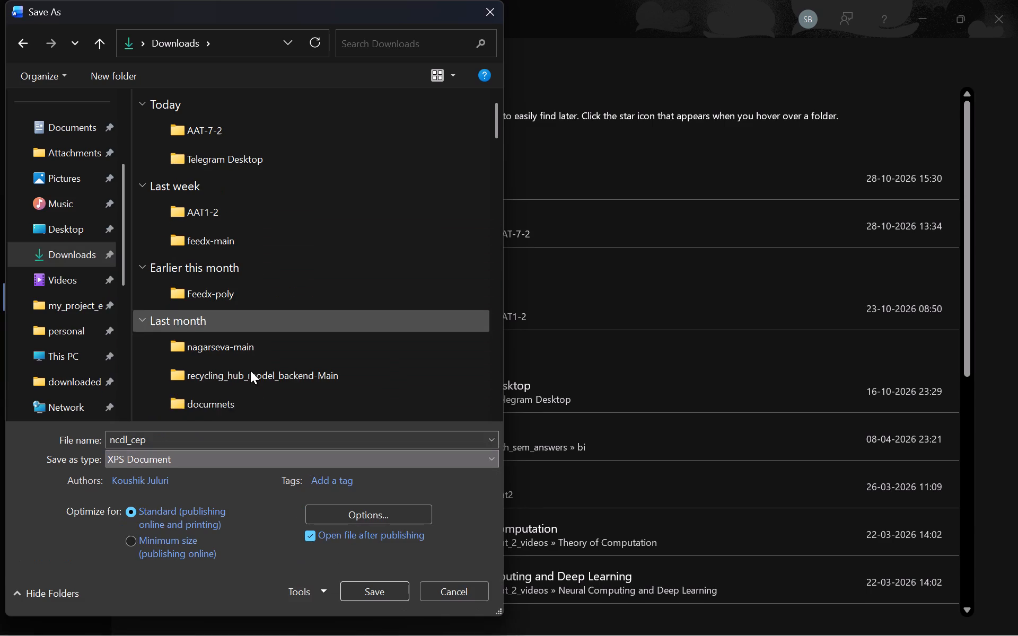
click(231, 449)
click(229, 449)
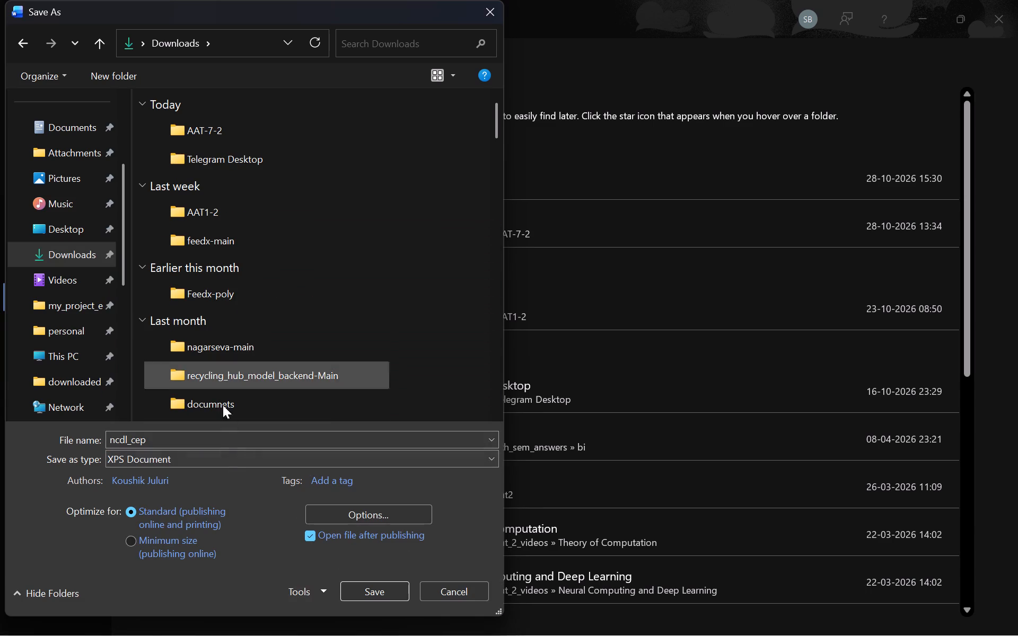
click(208, 460)
click(199, 312)
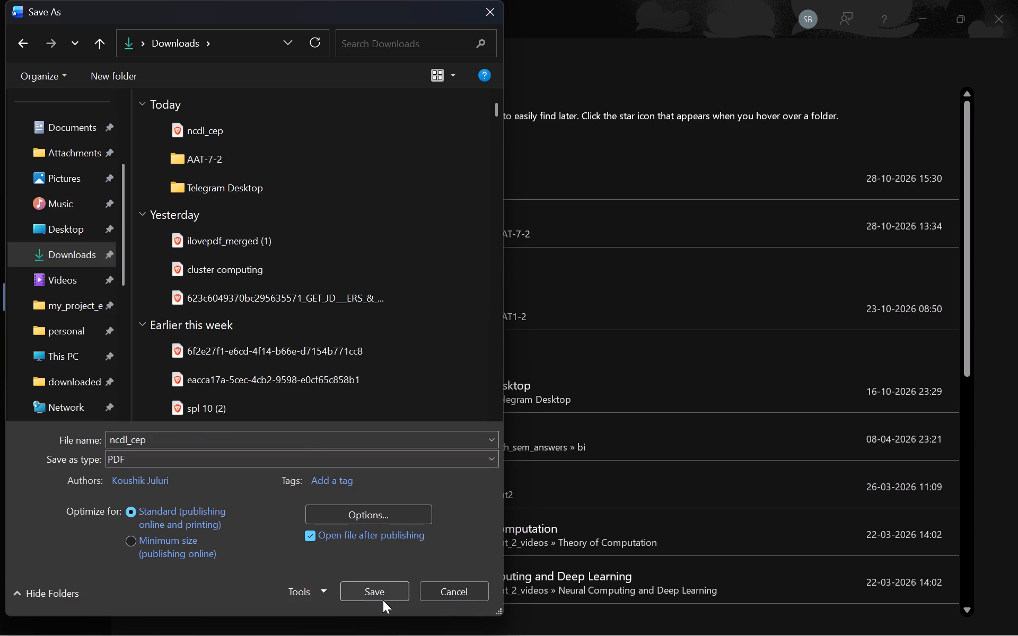
click(383, 596)
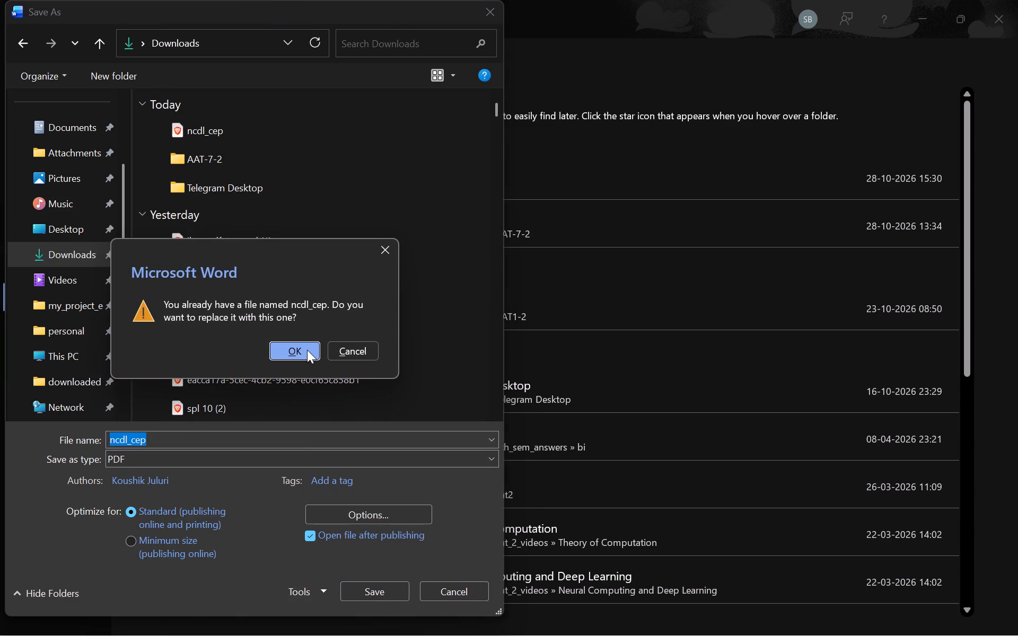
click(307, 350)
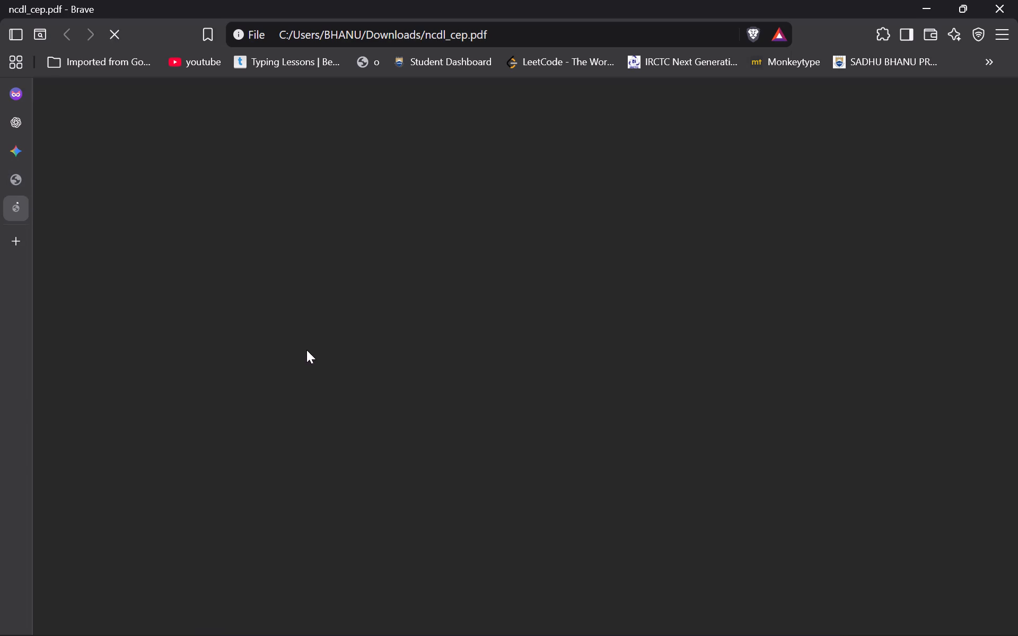
Review all pages of the exported ncdl_cep PDF in Brave, including the self-assessment form, the cover page and the last page.
scroll(575, 411, down, 8)
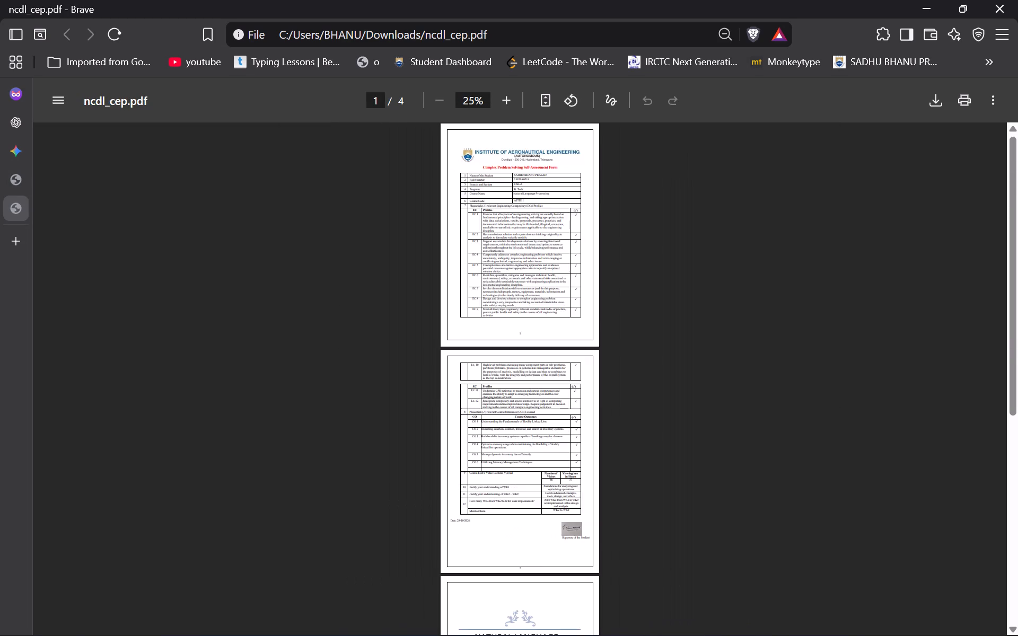
scroll(575, 412, down, 4)
key(alt+Tab)
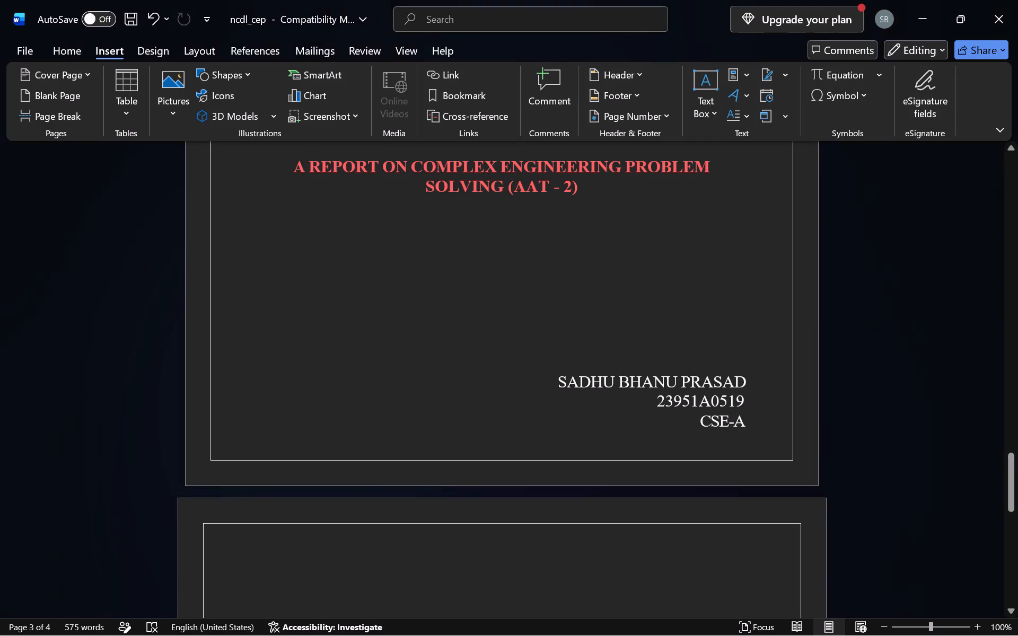
key(alt+Tab)
scroll(588, 384, up, 2)
ctrl+scroll(588, 383, up, 1)
scroll(588, 383, up, 3)
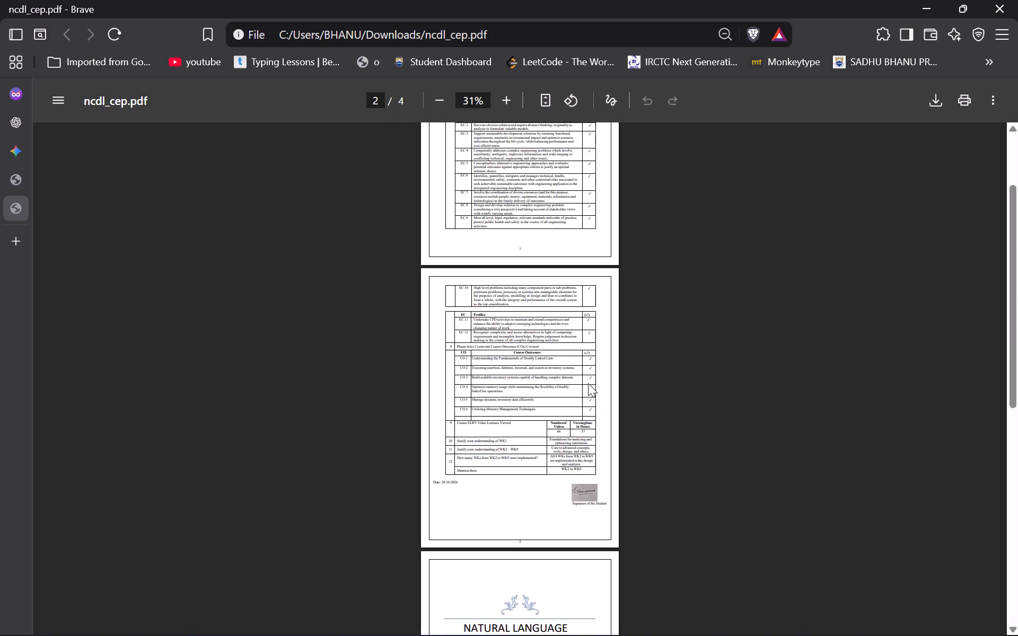
ctrl+scroll(588, 383, down, 1)
ctrl+scroll(588, 383, up, 2)
scroll(588, 383, up, 4)
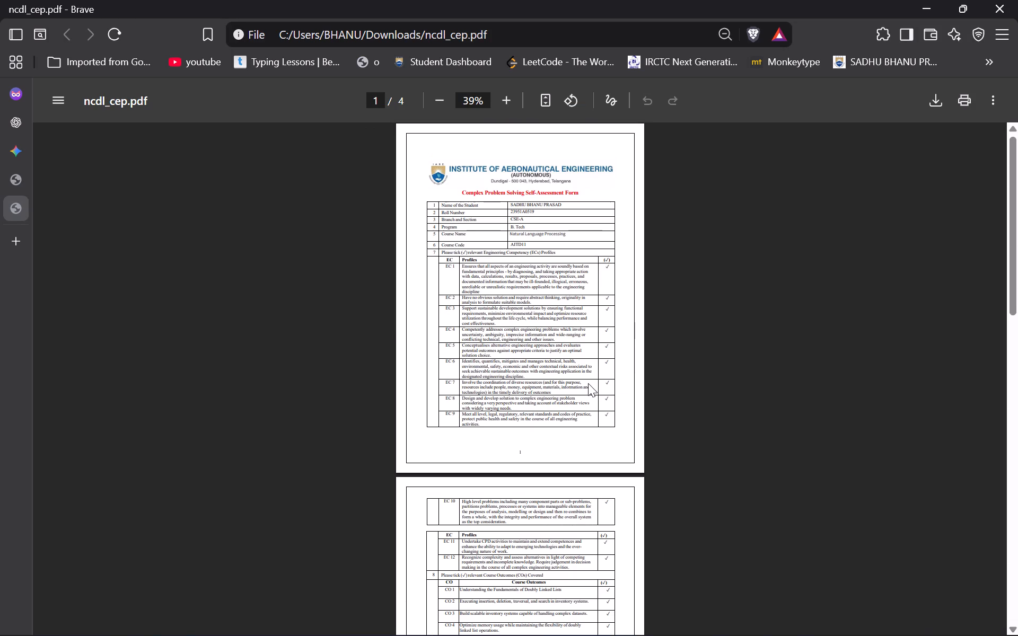
scroll(588, 383, down, 9)
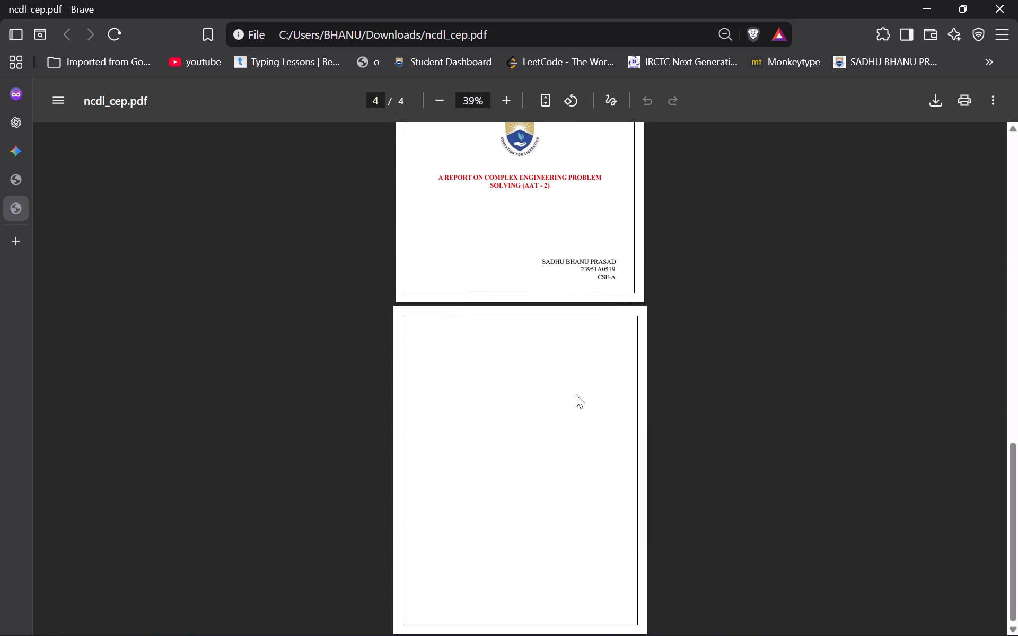
scroll(584, 339, up, 4)
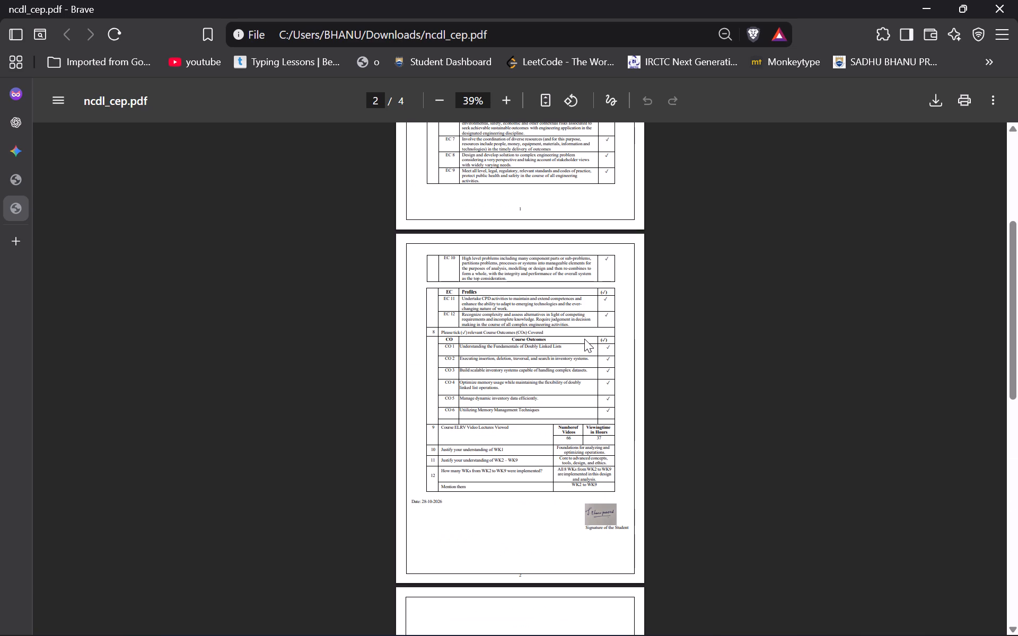
scroll(598, 412, down, 1)
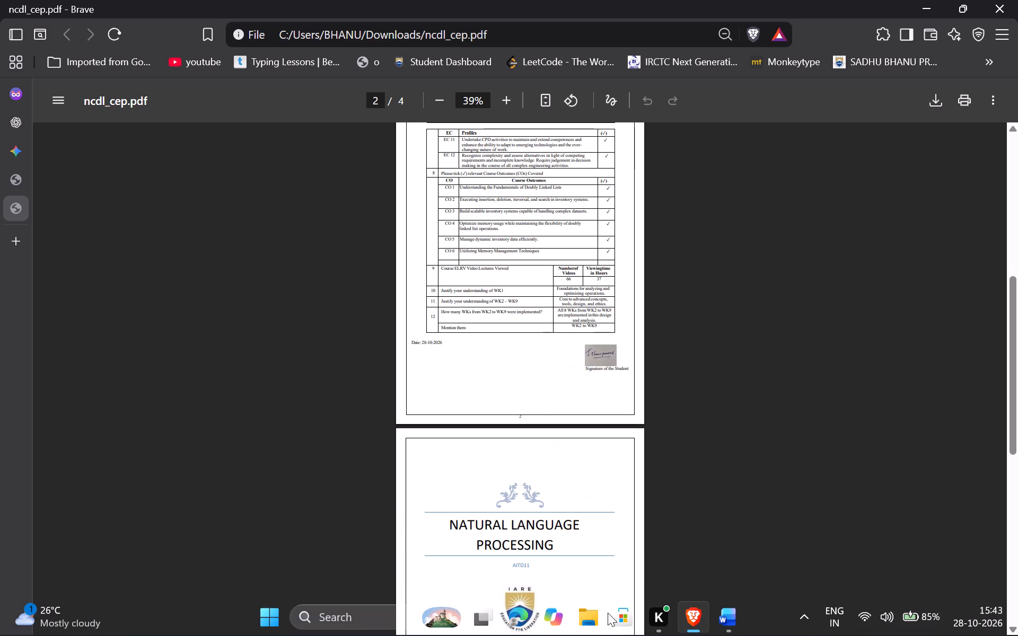
Switch to Document1 in Word and apply a Box page border to the whole document.
scroll(493, 497, down, 6)
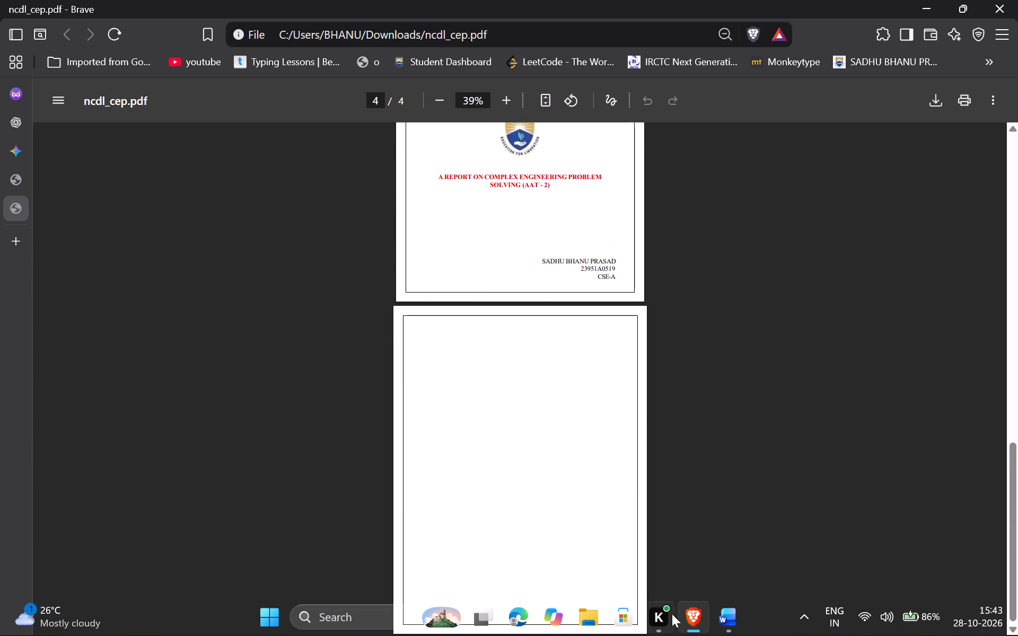
click(742, 629)
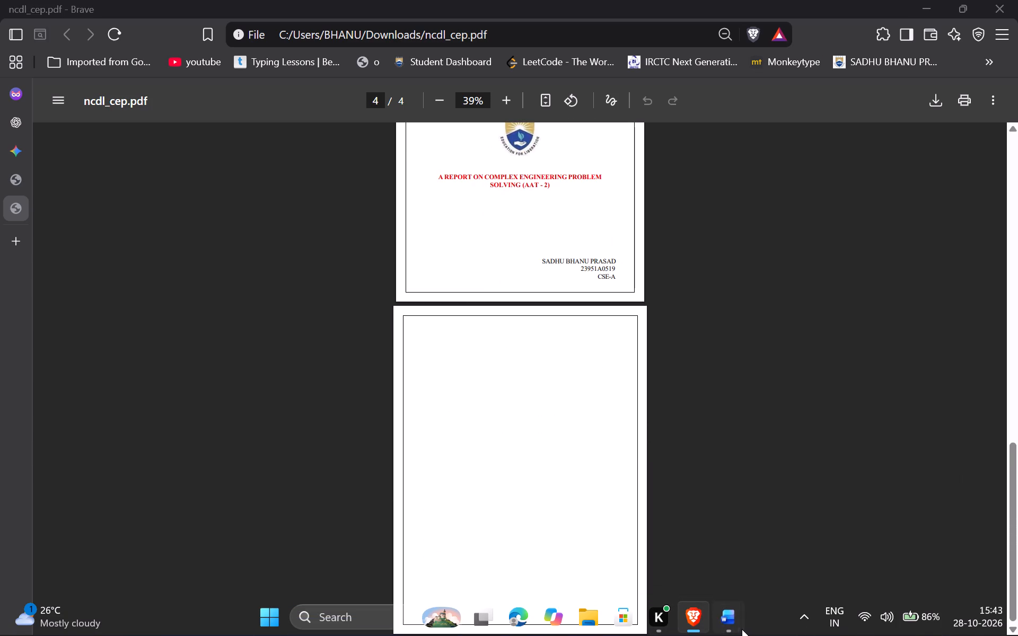
click(726, 616)
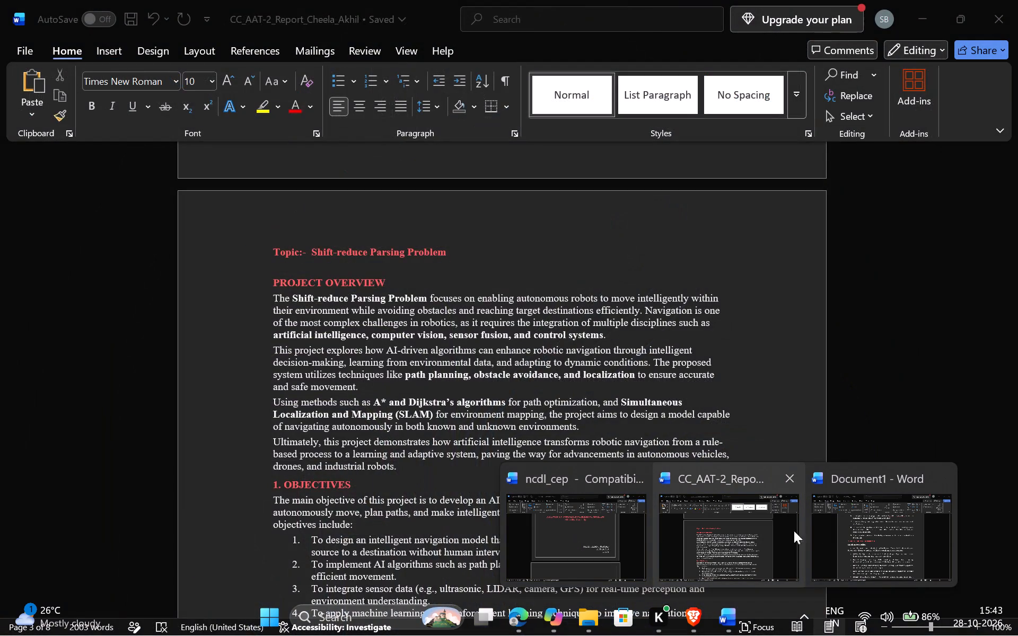
click(840, 525)
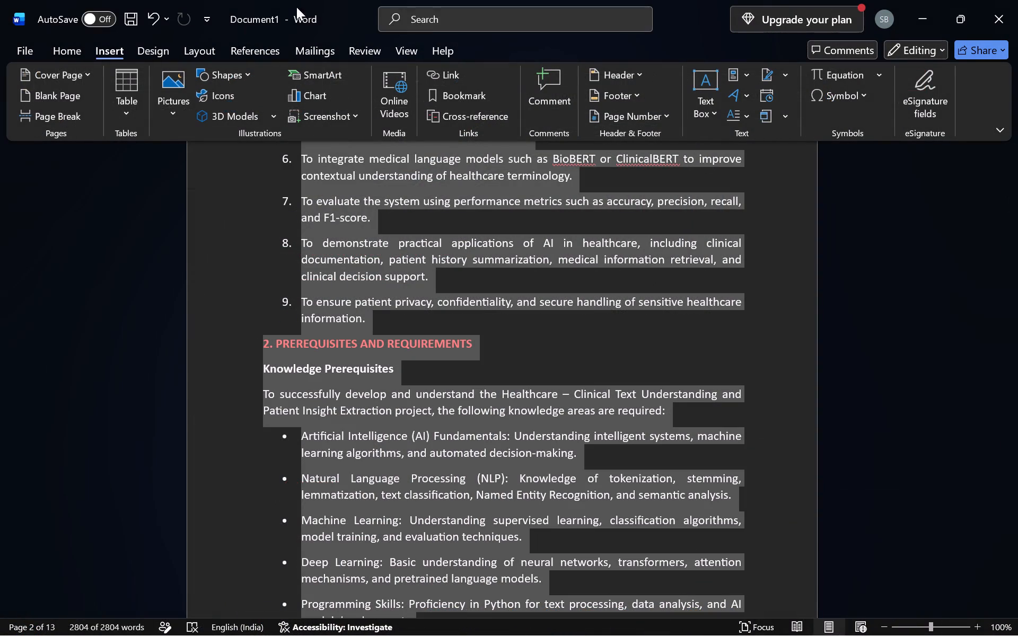
click(136, 154)
click(157, 39)
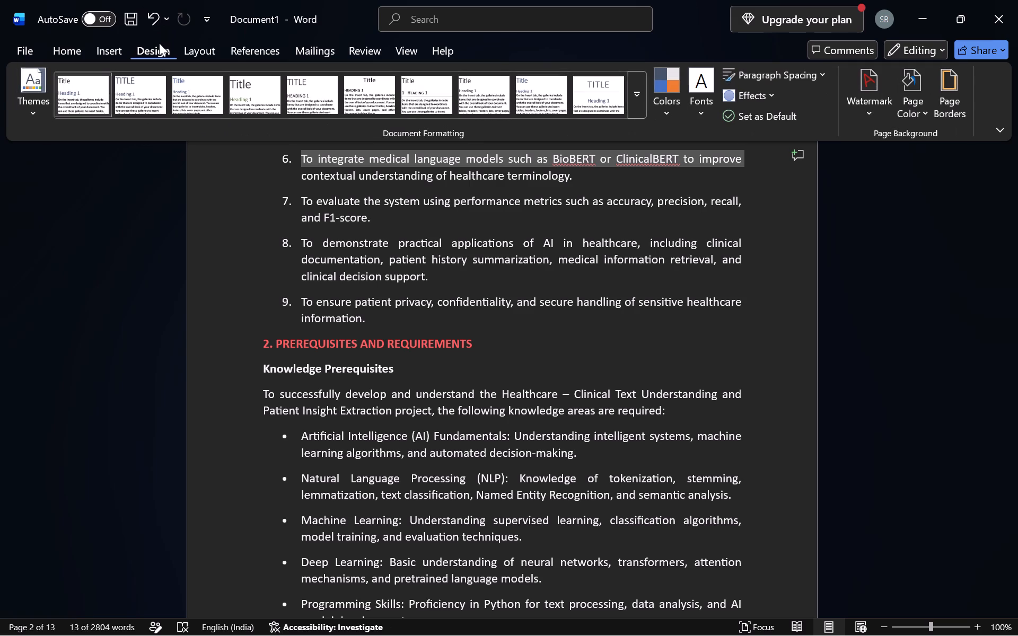
click(955, 102)
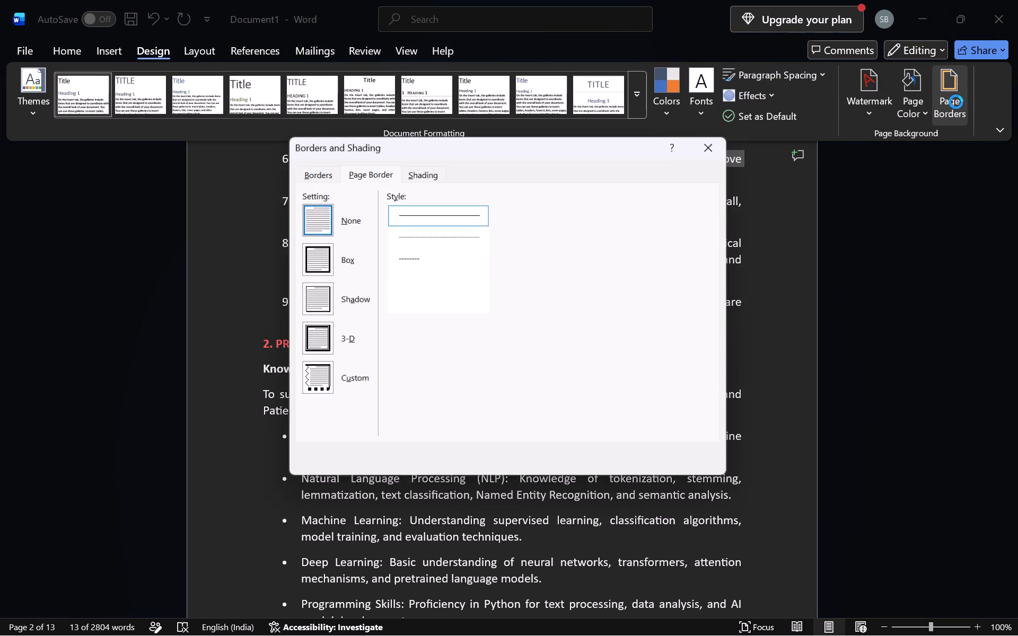
click(306, 252)
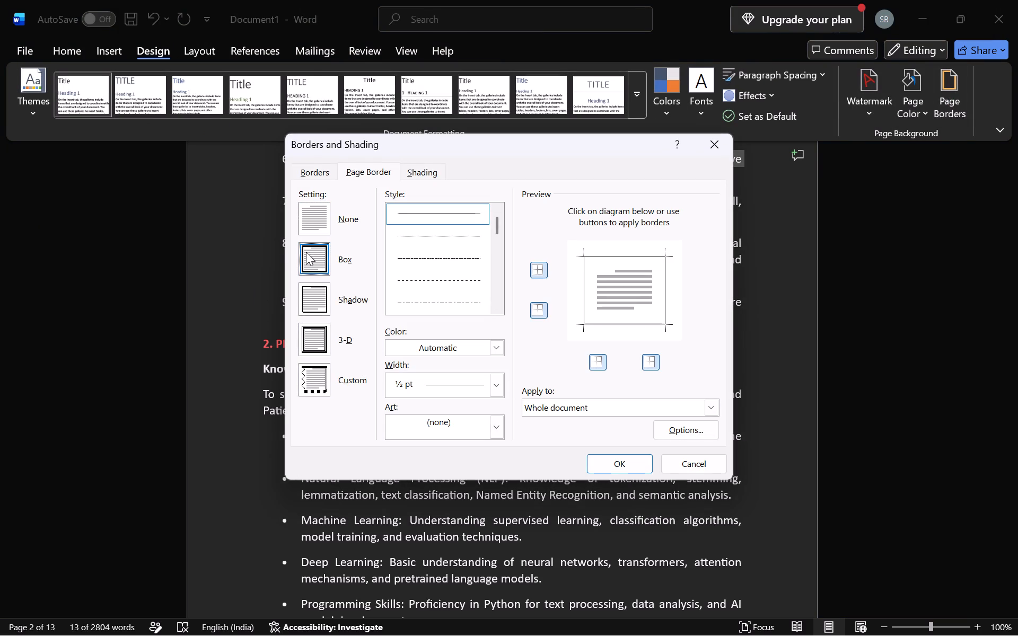
click(608, 471)
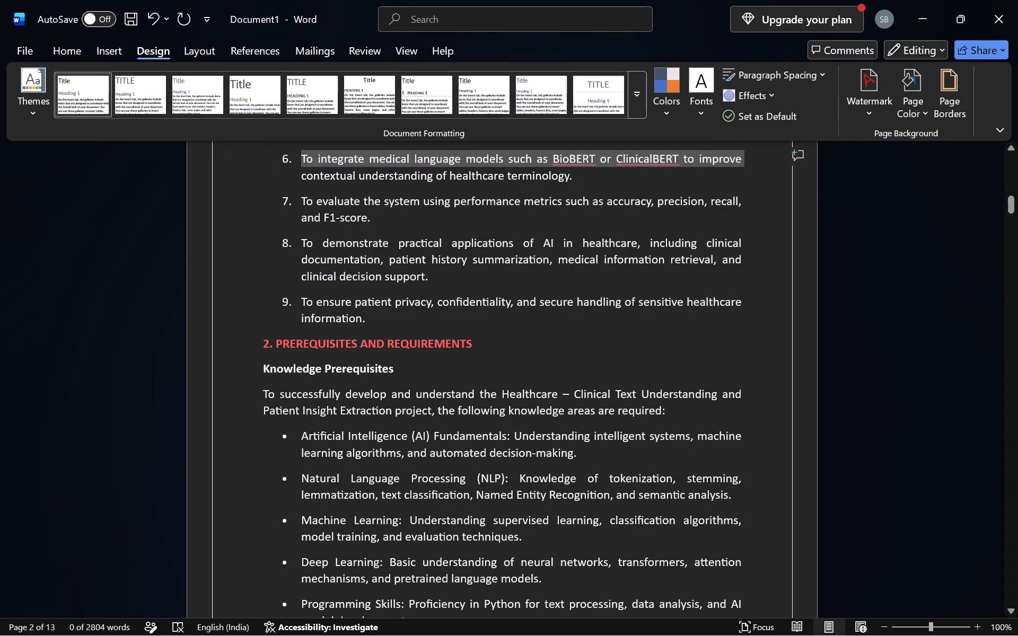
scroll(605, 469, down, 18)
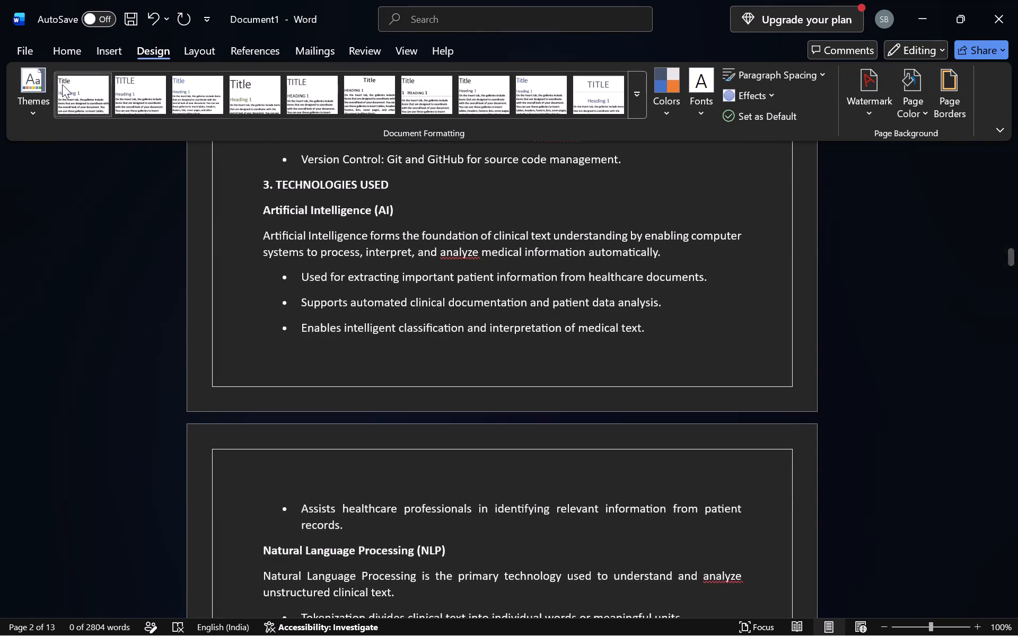
Save Document1 as a PDF named 2 in the Downloads folder, replacing the existing file.
click(29, 51)
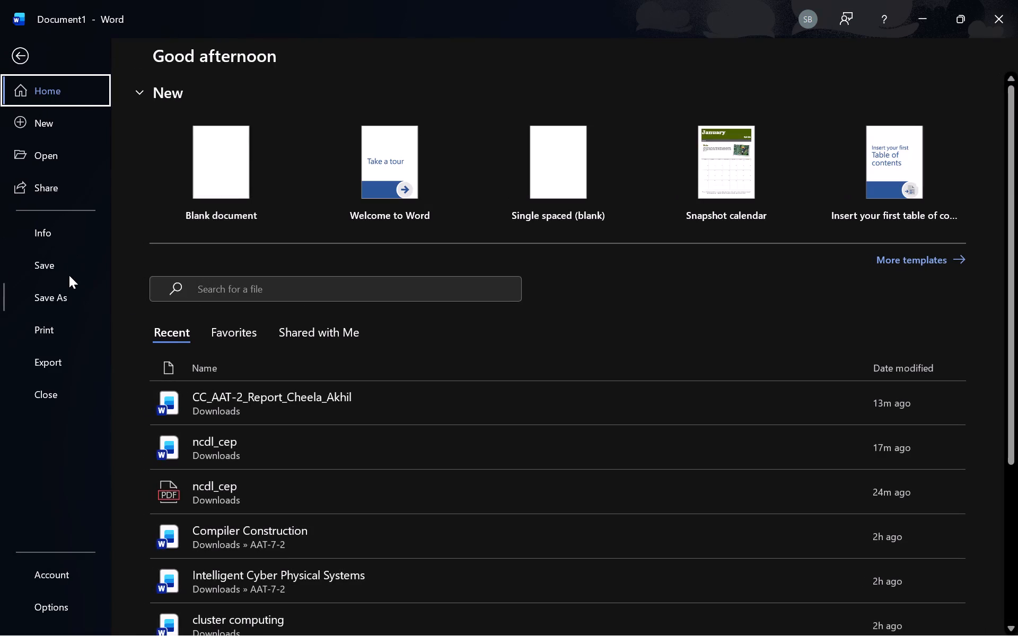
click(69, 275)
click(77, 309)
click(80, 293)
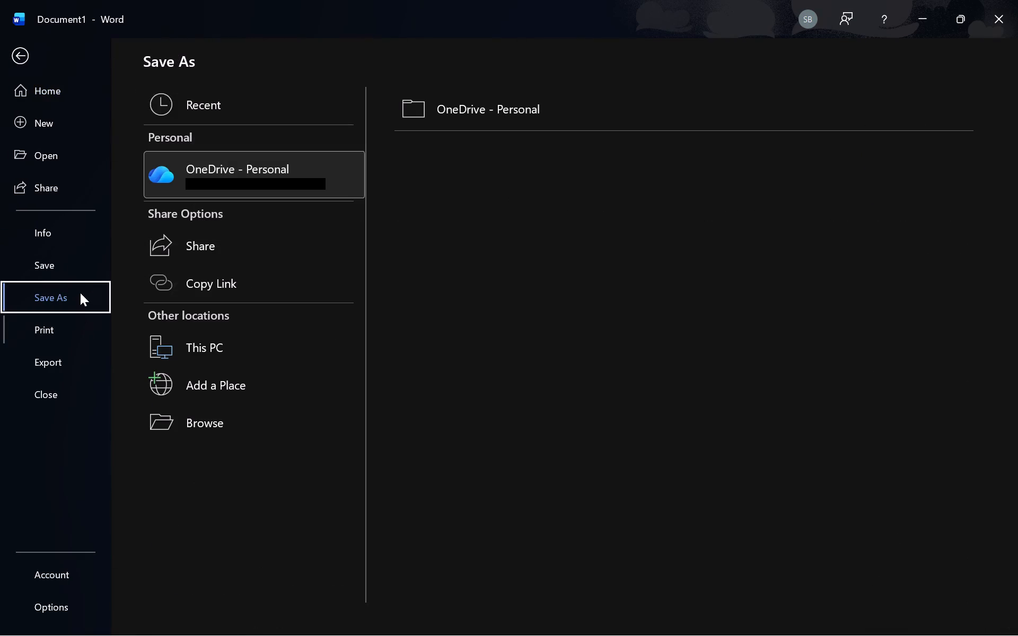
click(222, 353)
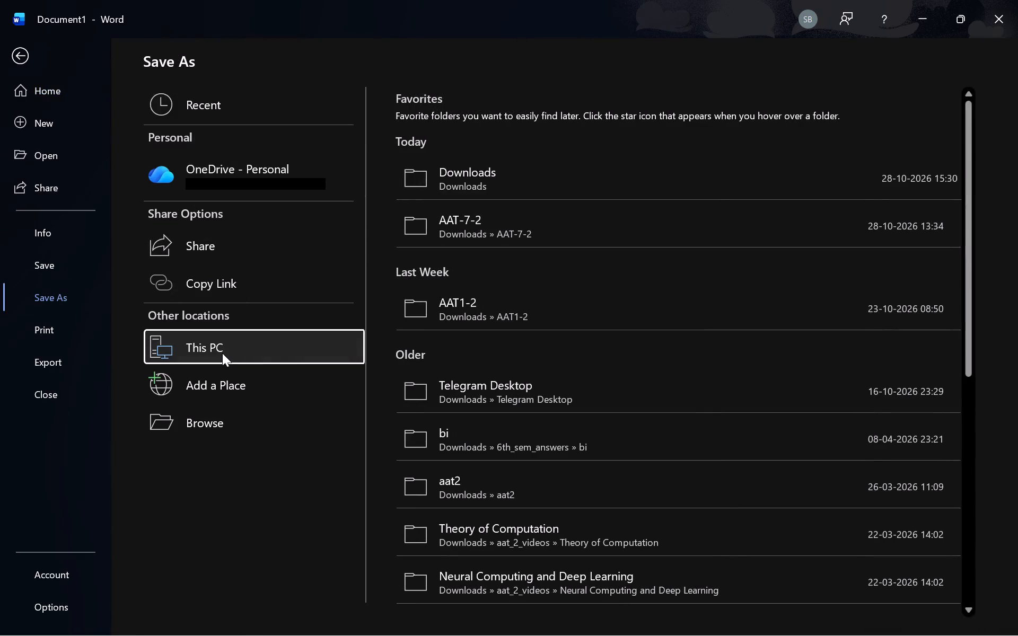
click(545, 188)
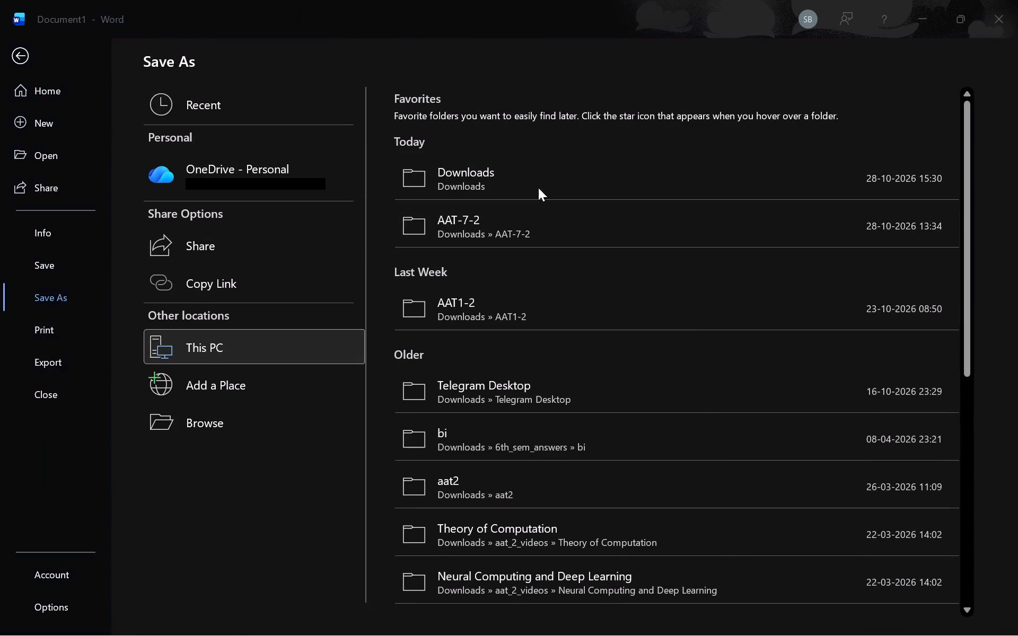
scroll(66, 257, up, 3)
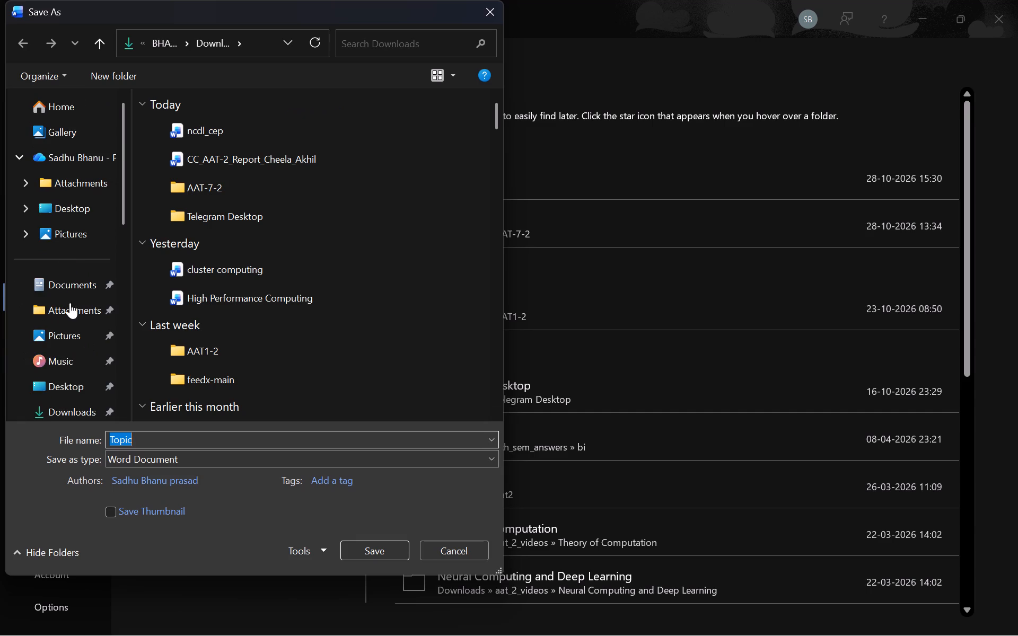
click(66, 403)
click(210, 439)
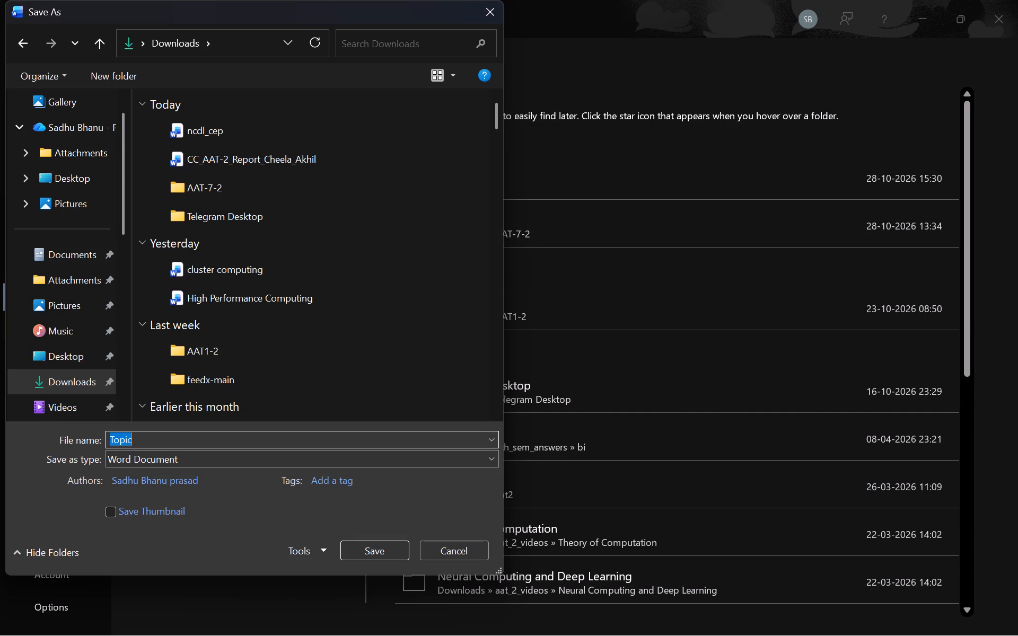
key(2)
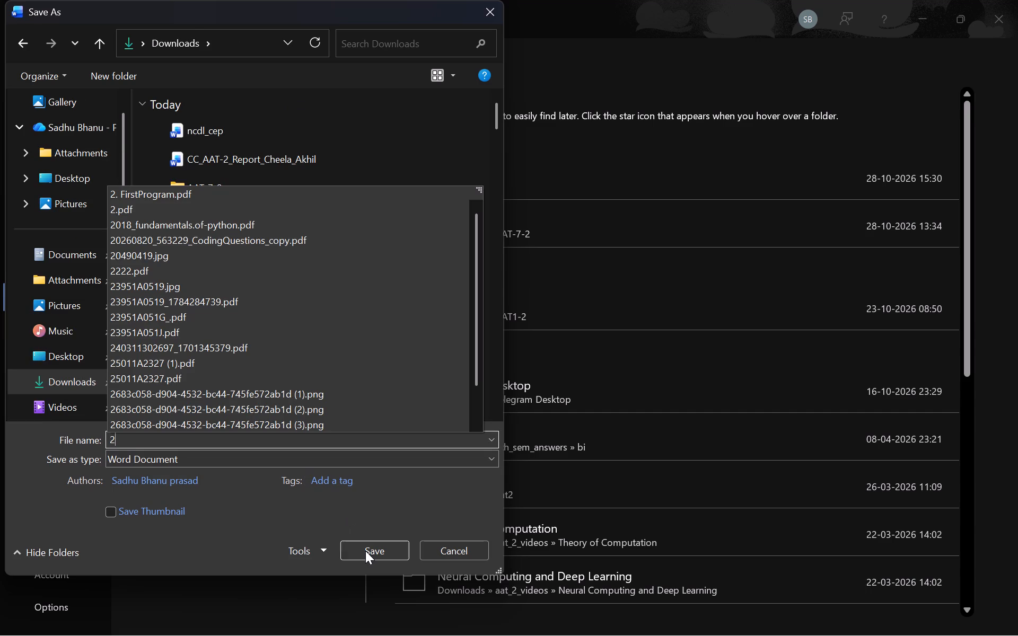
click(357, 465)
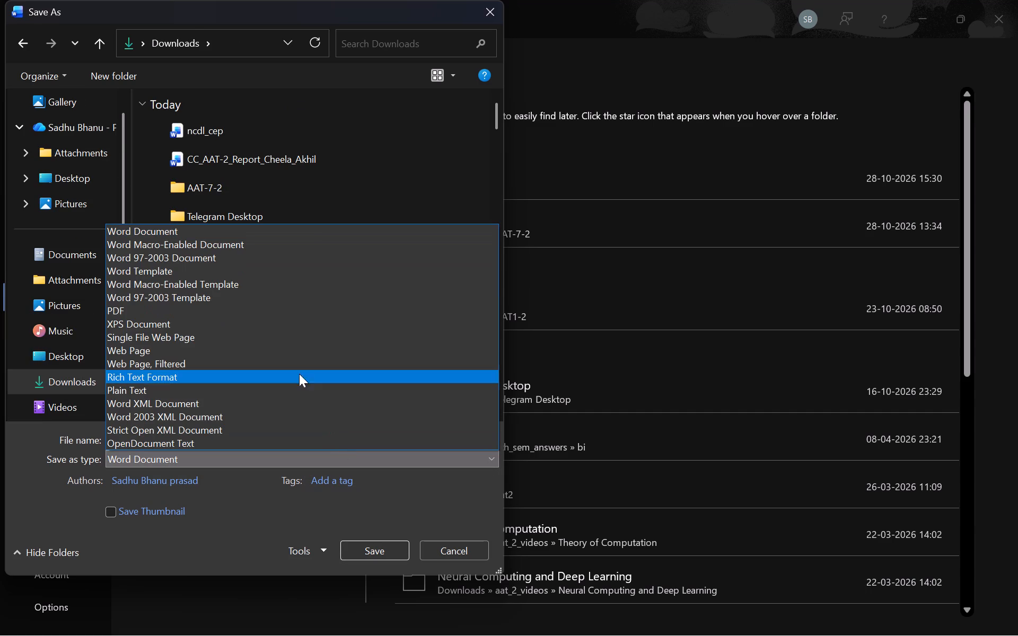
click(291, 313)
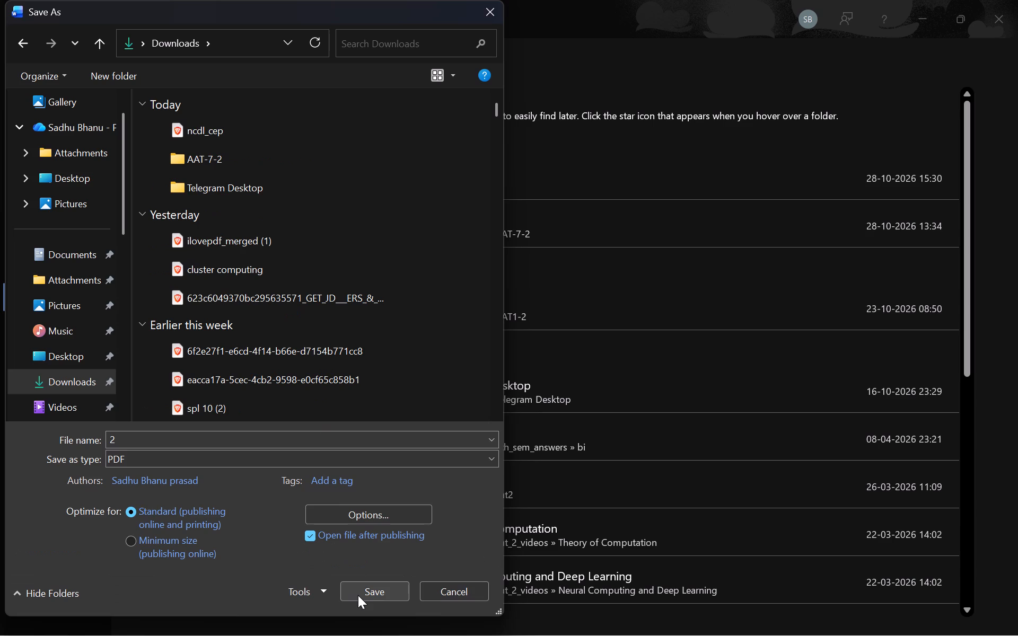
click(358, 595)
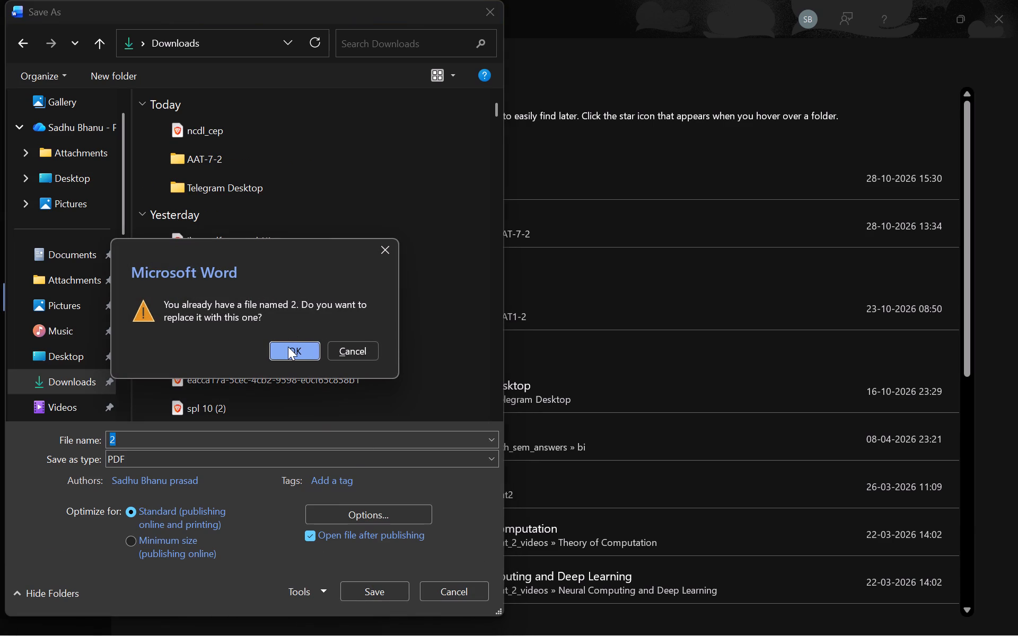
click(150, 440)
double_click(370, 596)
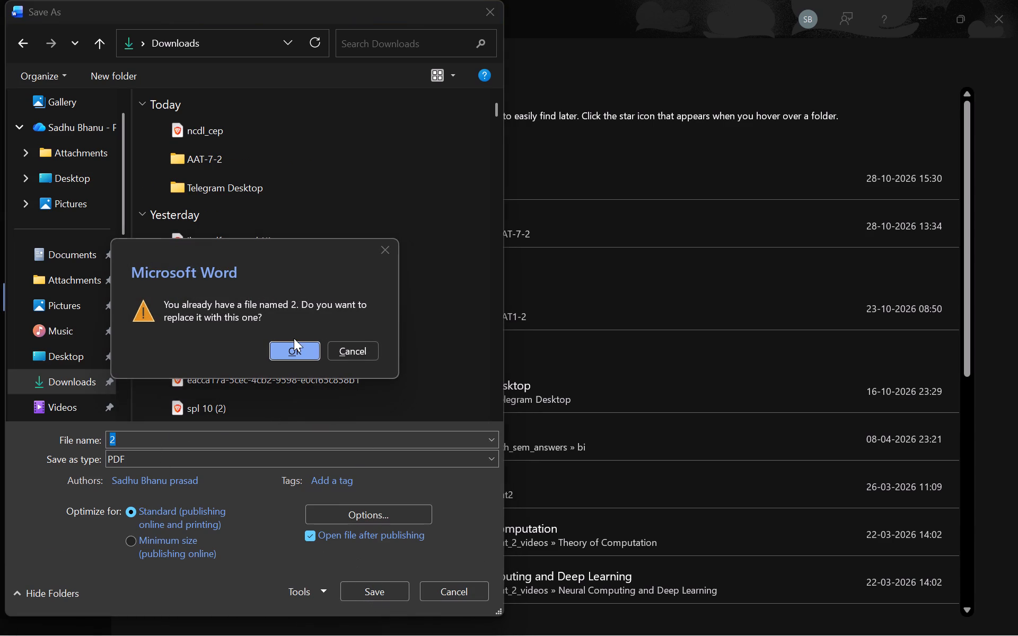
click(294, 338)
click(296, 343)
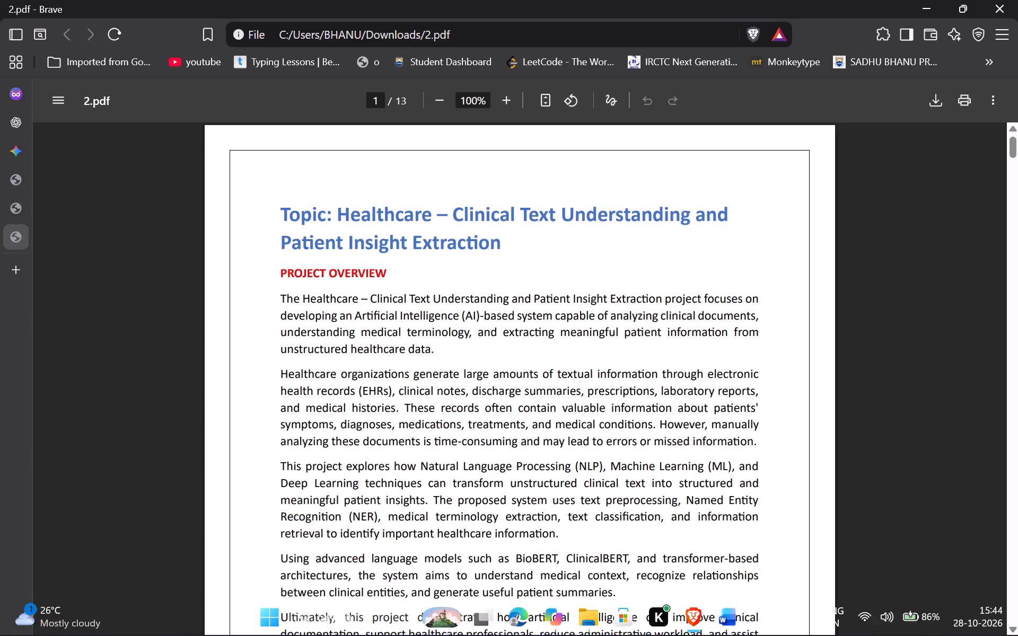
Review the exported 2.pdf in Brave from the project overview through to the conclusion page, examining the content and page borders.
ctrl+scroll(519, 499, down, 4)
scroll(519, 499, down, 5)
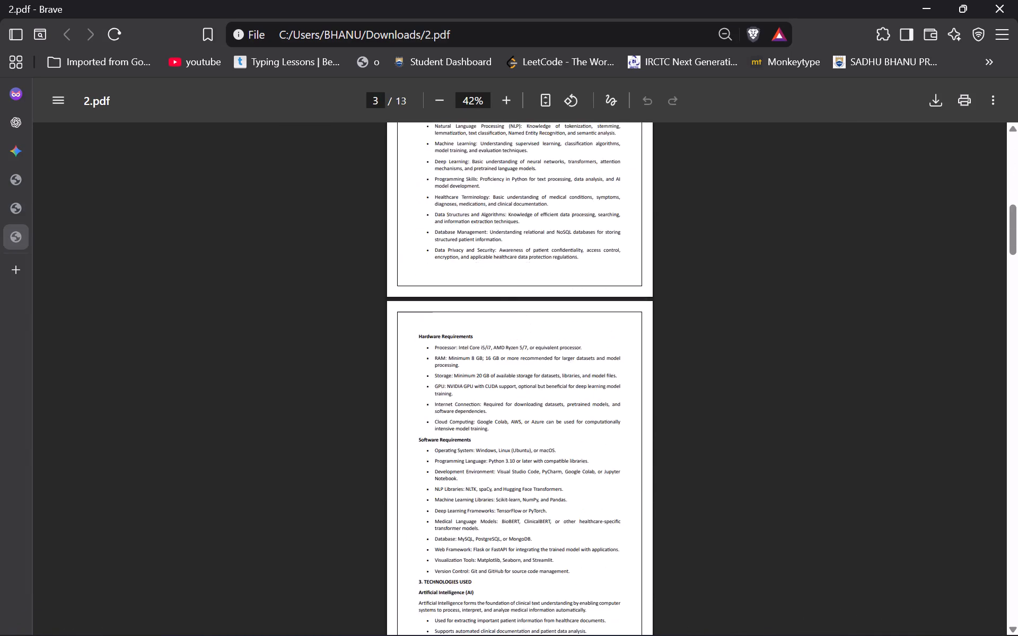
scroll(519, 499, down, 20)
scroll(519, 499, down, 2)
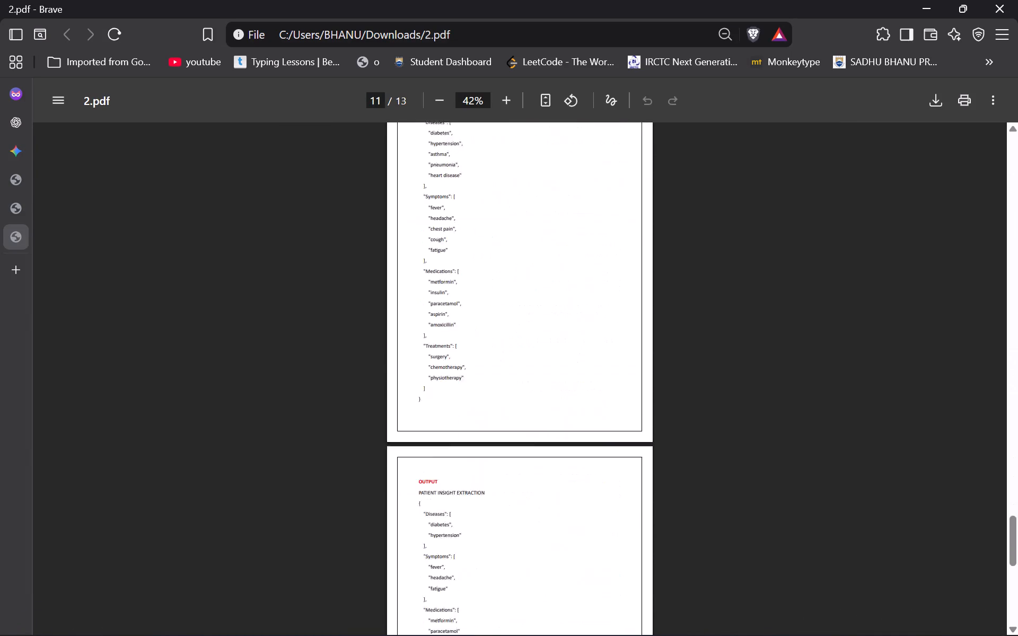
scroll(519, 499, down, 8)
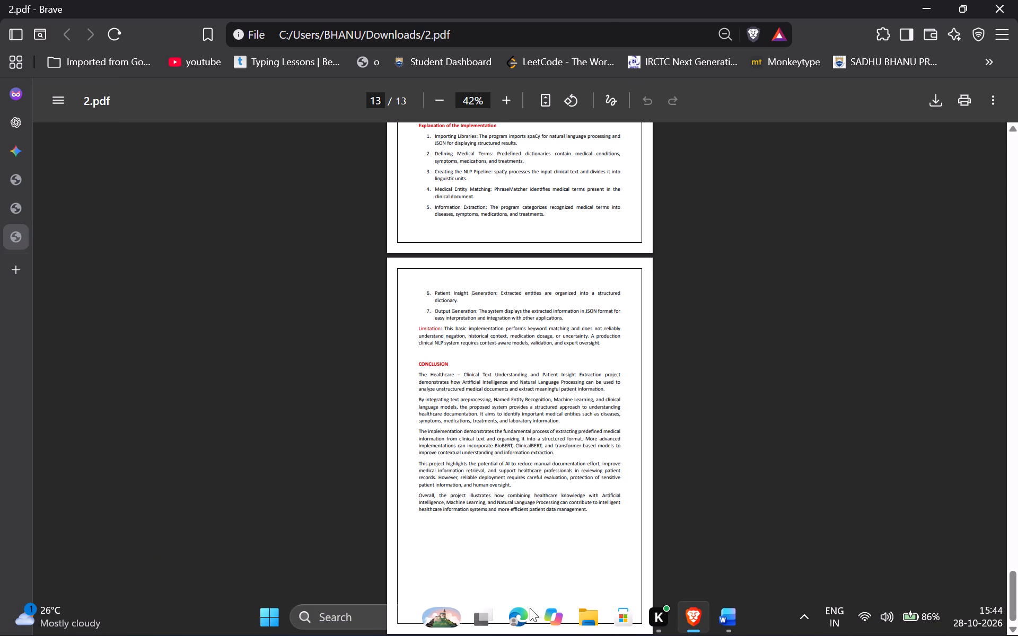
Switch to Edge, search the web for "CHANGE THE ORDR OF PDF" and open Adobe's Rearrange PDF Pages result.
click(530, 608)
click(24, 232)
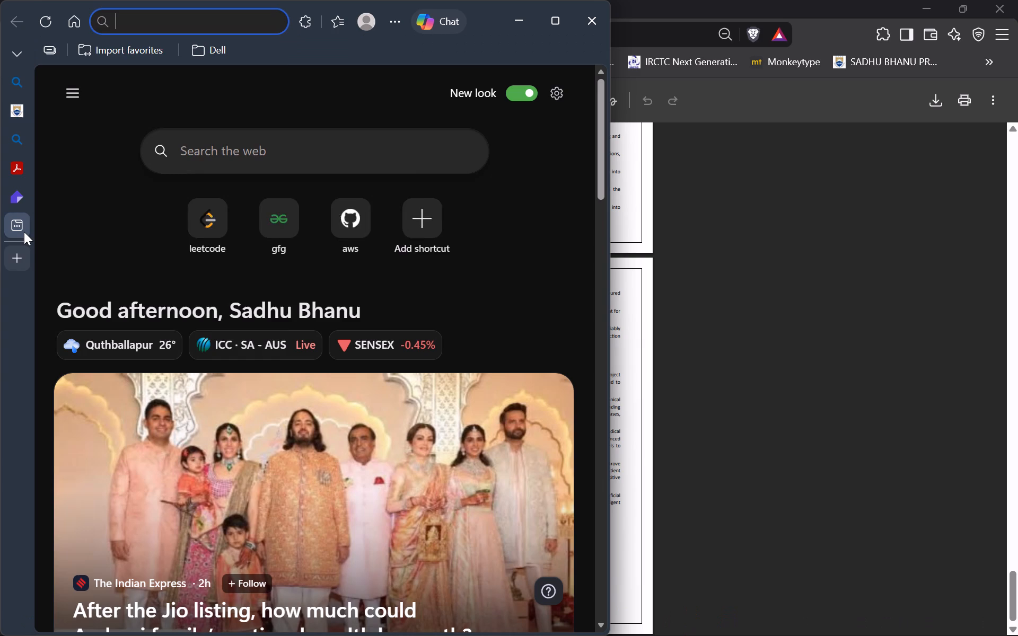
text(CHANGE THE ORDEWR)
key(space)
key(BackSpace)
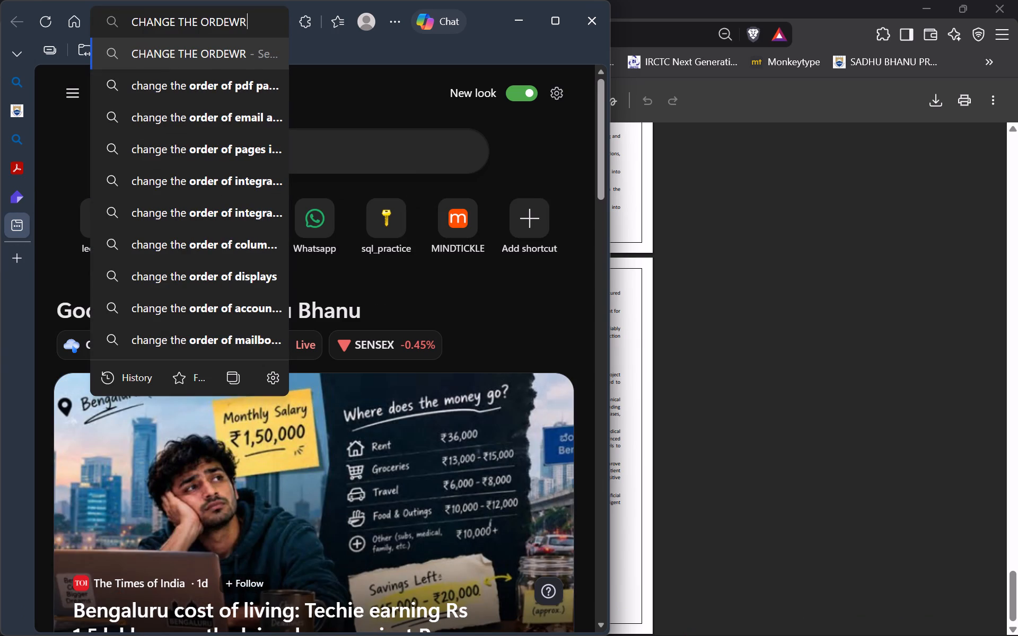
key(BackSpace)
key(BackSpace)
key(BackSpace)
text(R OF PDF)
key(Return)
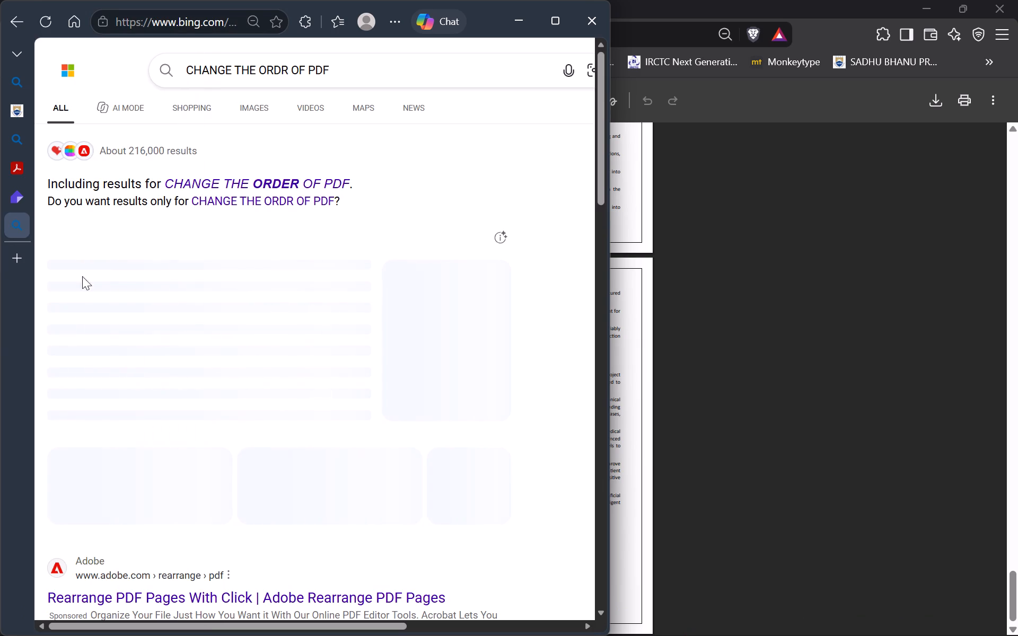
click(169, 600)
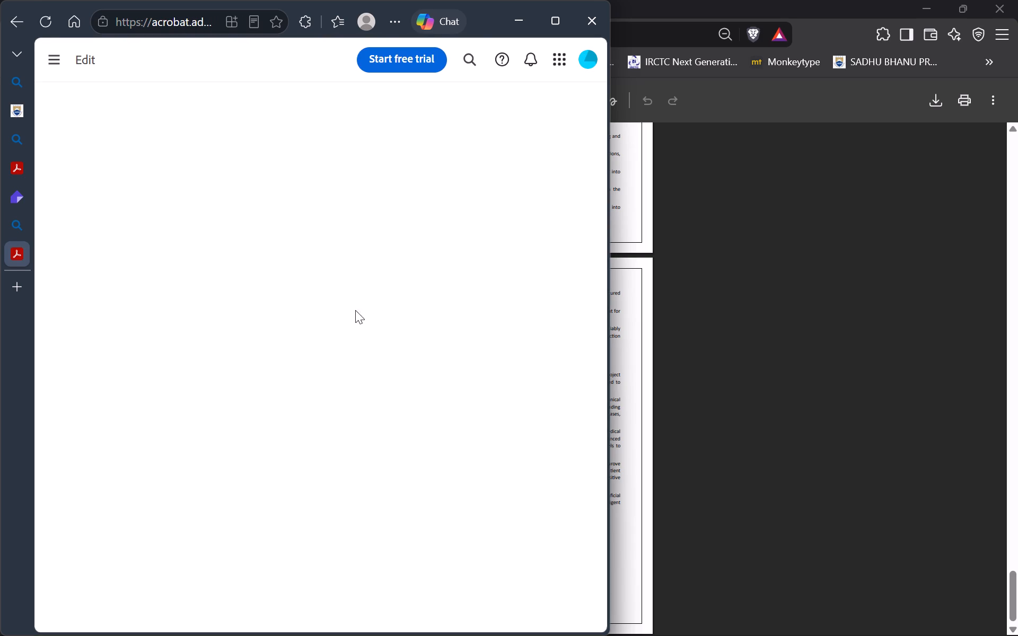
Load the ncdl_cep PDF from the Downloads folder into Acrobat's Reorder pages tool.
click(323, 391)
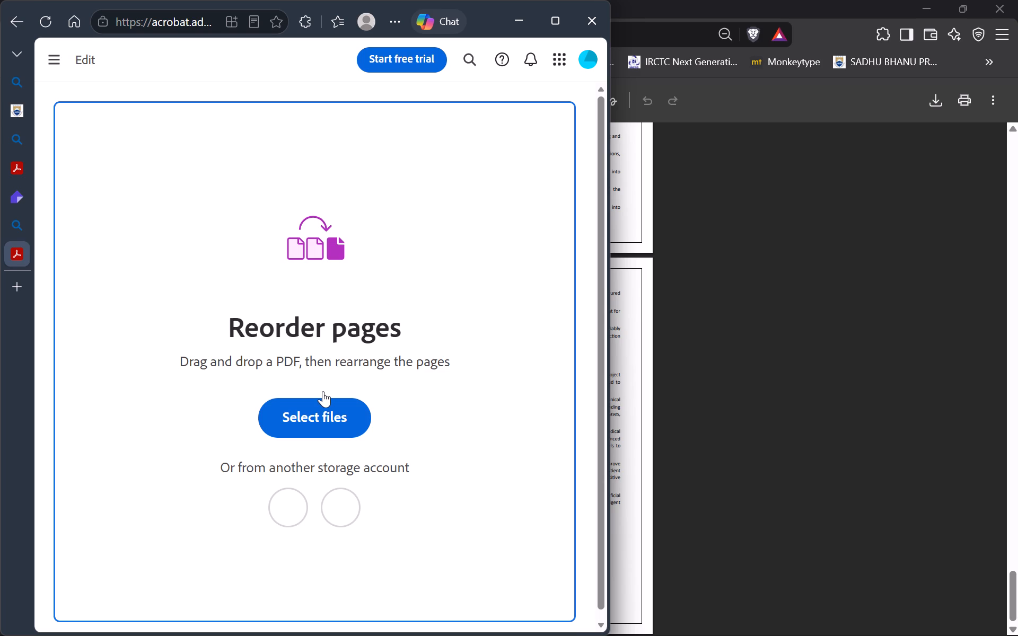
click(335, 408)
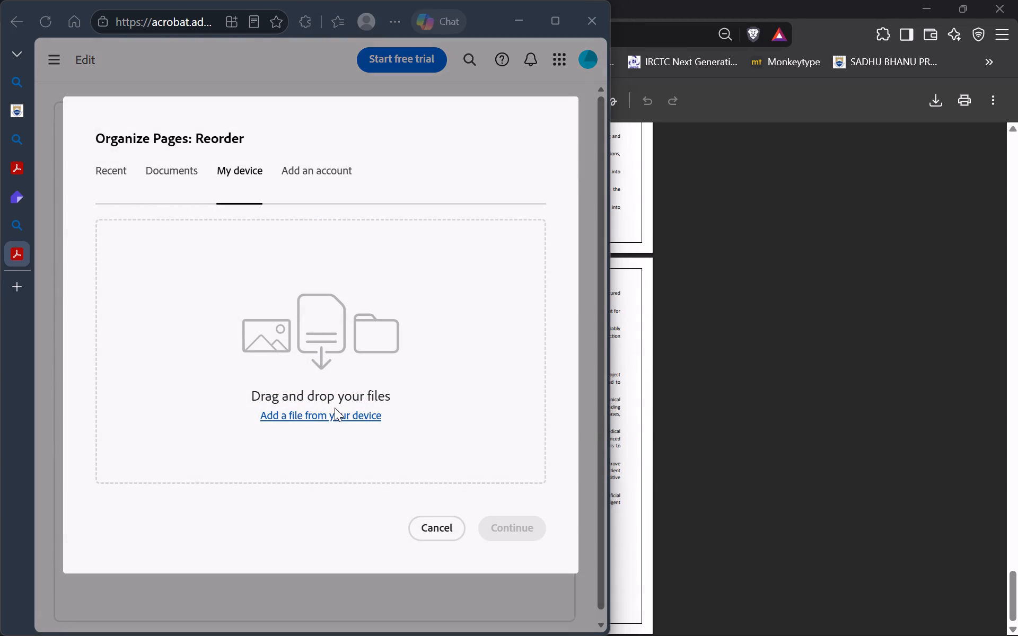
click(482, 121)
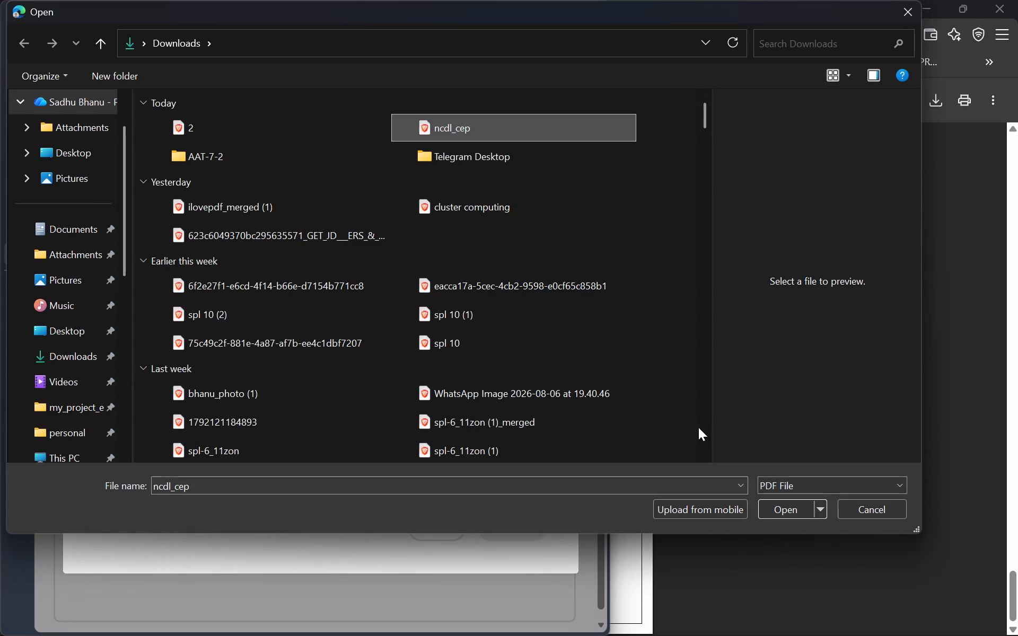
click(792, 517)
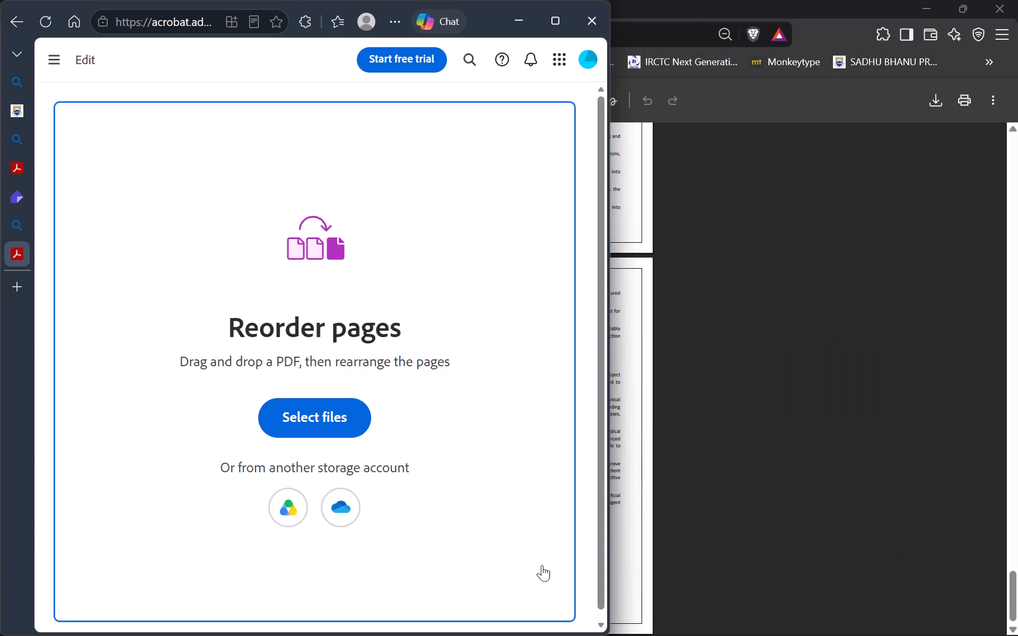
scroll(445, 507, down, 1)
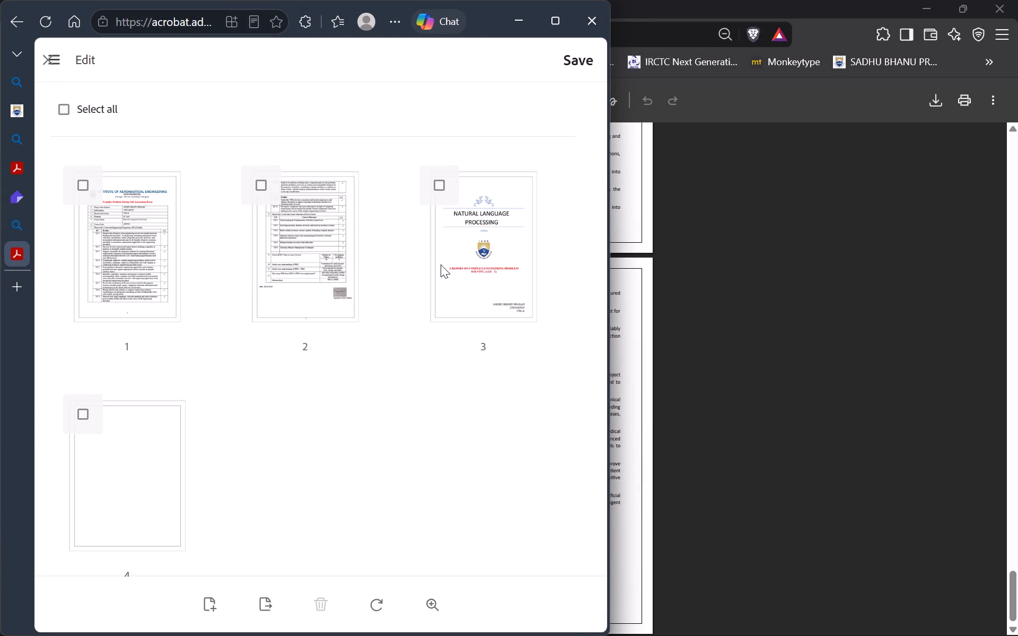
Move the Natural Language Processing cover page, page 3, in front of page 1.
drag(440, 263, 38, 270)
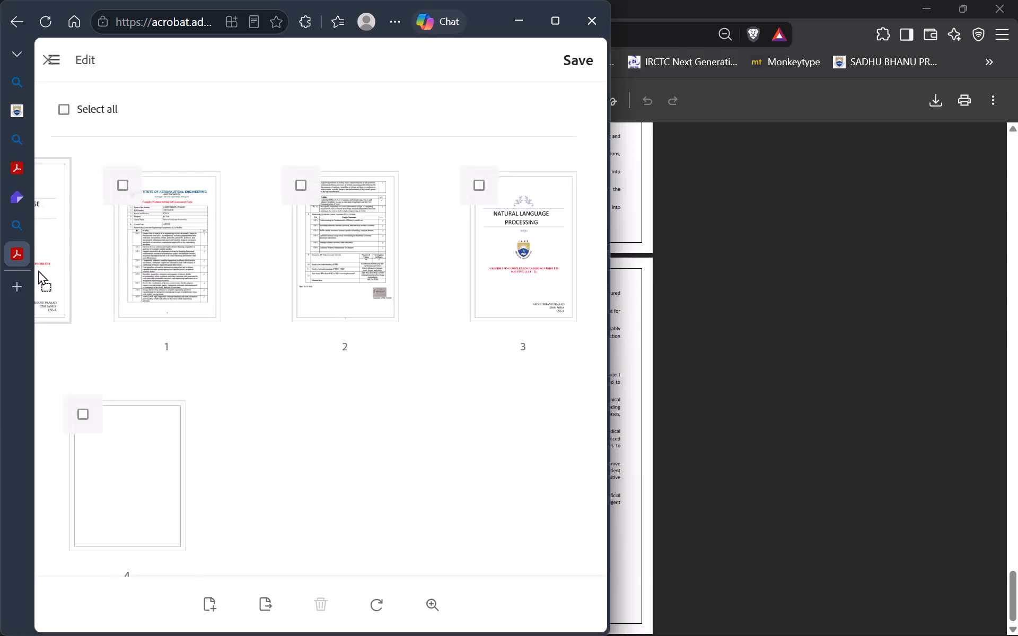
Drop the Natural Language Processing cover page in front of page 1 and save the new page order.
drag(38, 270, 43, 271)
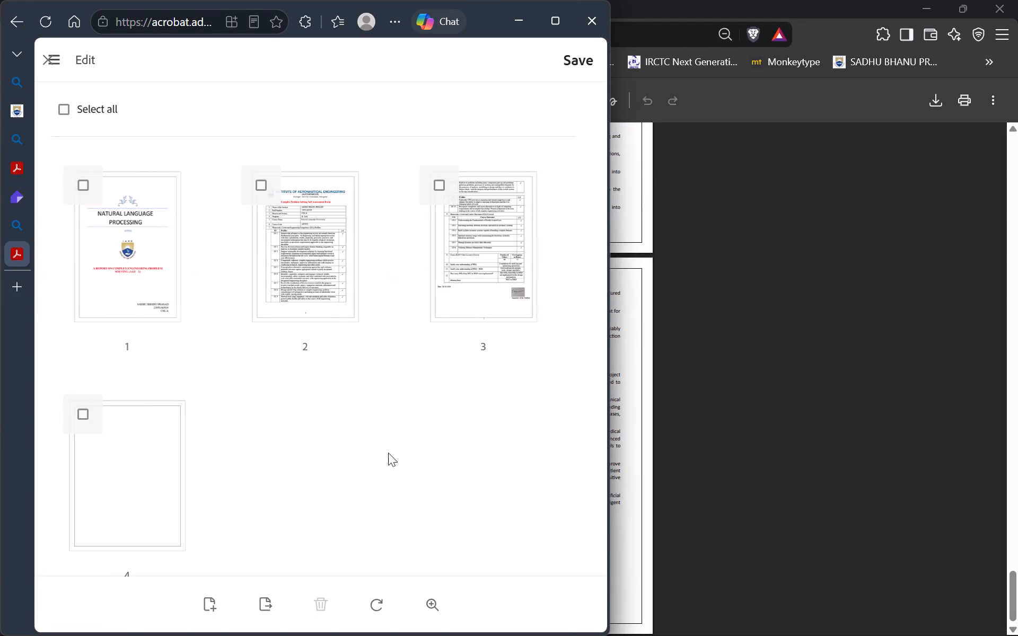
click(567, 61)
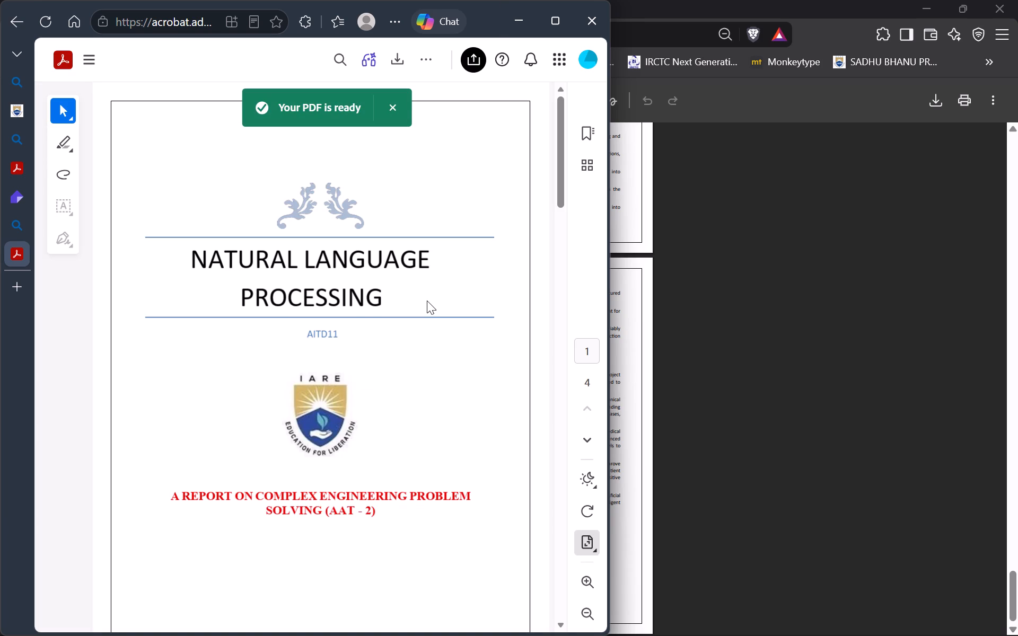
Check the page order of the saved PDF and download it in its current, uncompressed PDF form.
scroll(426, 301, up, 3)
scroll(425, 299, down, 6)
scroll(425, 298, up, 2)
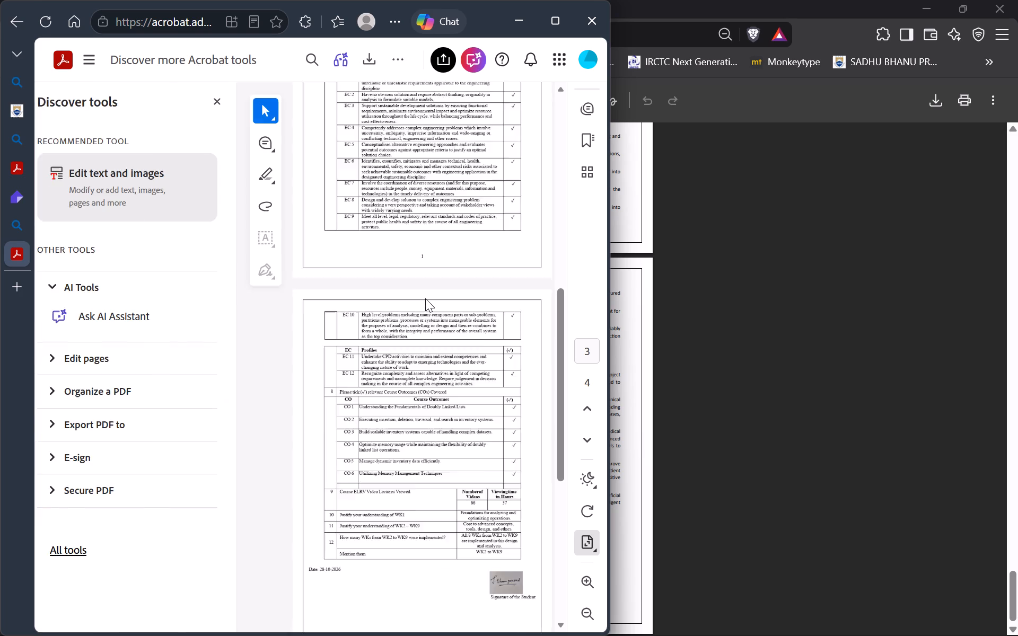
scroll(425, 298, up, 1)
scroll(425, 298, down, 2)
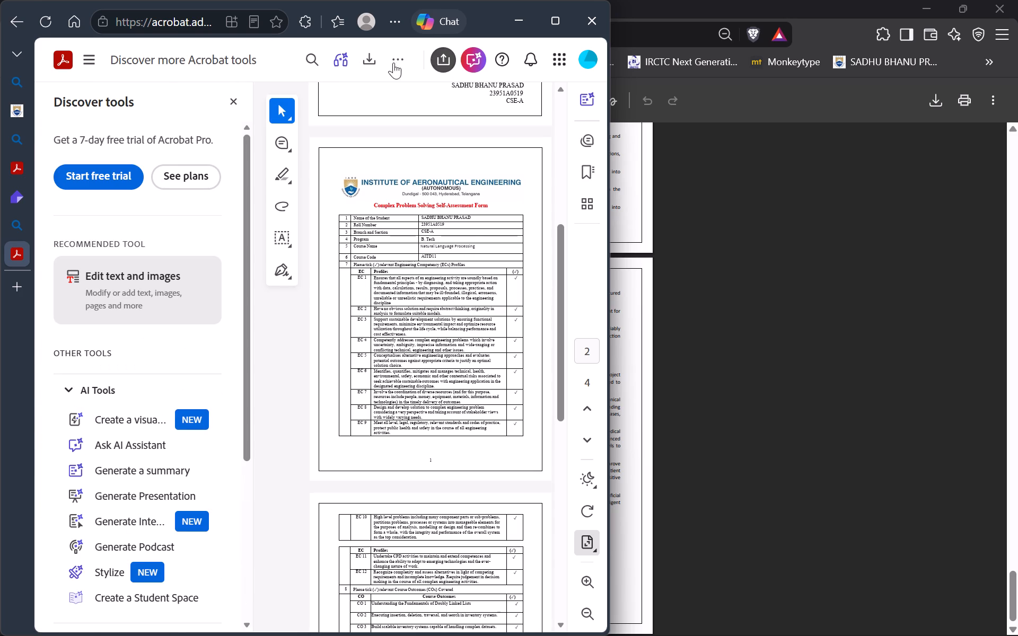
click(366, 60)
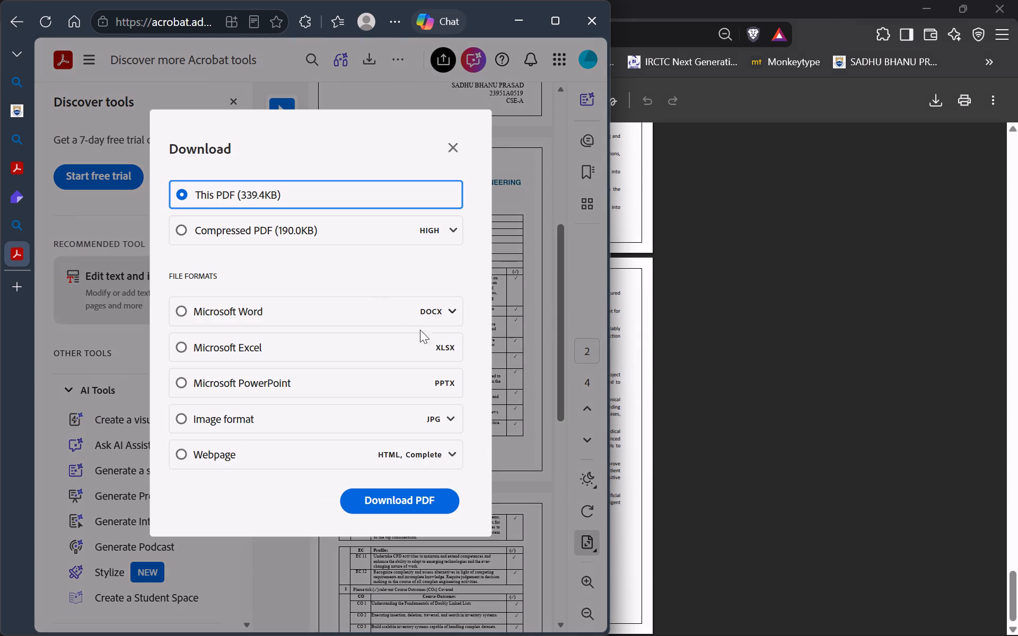
click(423, 503)
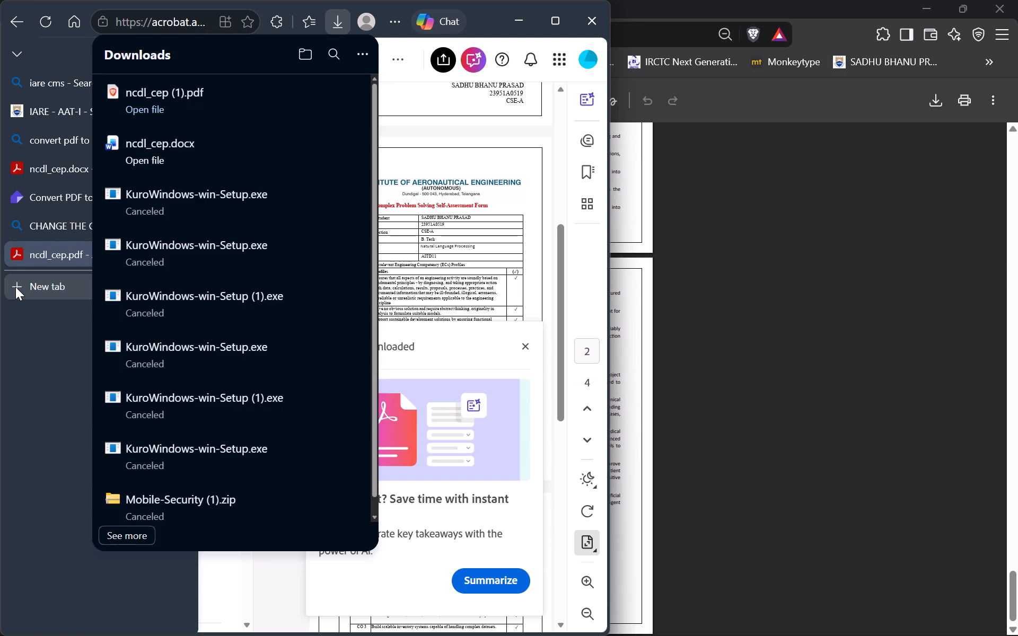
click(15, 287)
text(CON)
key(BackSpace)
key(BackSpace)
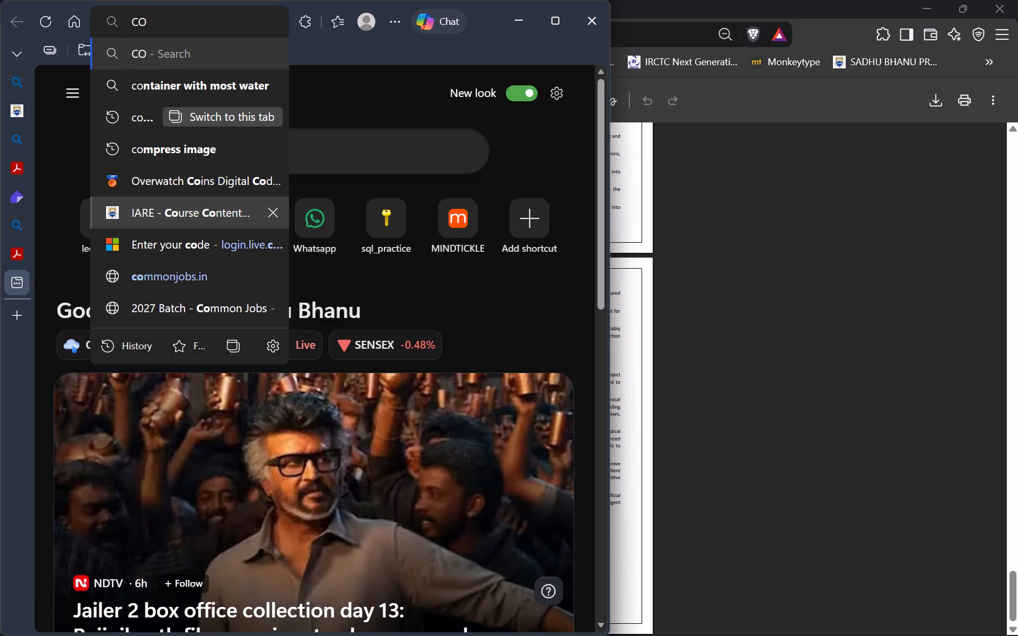
Examine the blank last page of the reordered PDF in Acrobat and the options available for it.
click(27, 244)
scroll(366, 295, down, 3)
click(531, 345)
scroll(504, 385, down, 3)
click(504, 385)
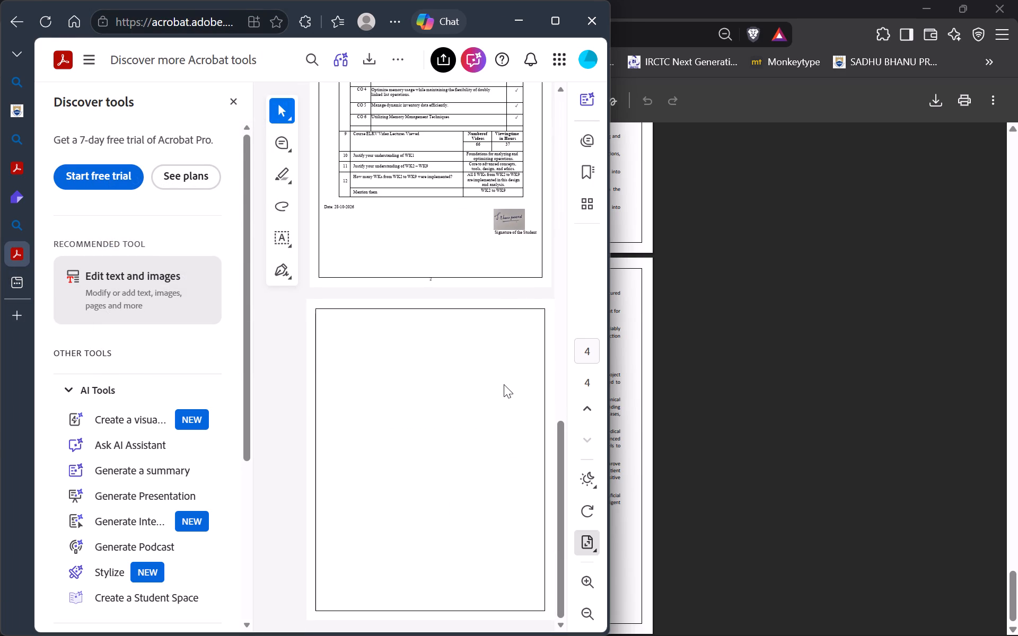
right_click(504, 384)
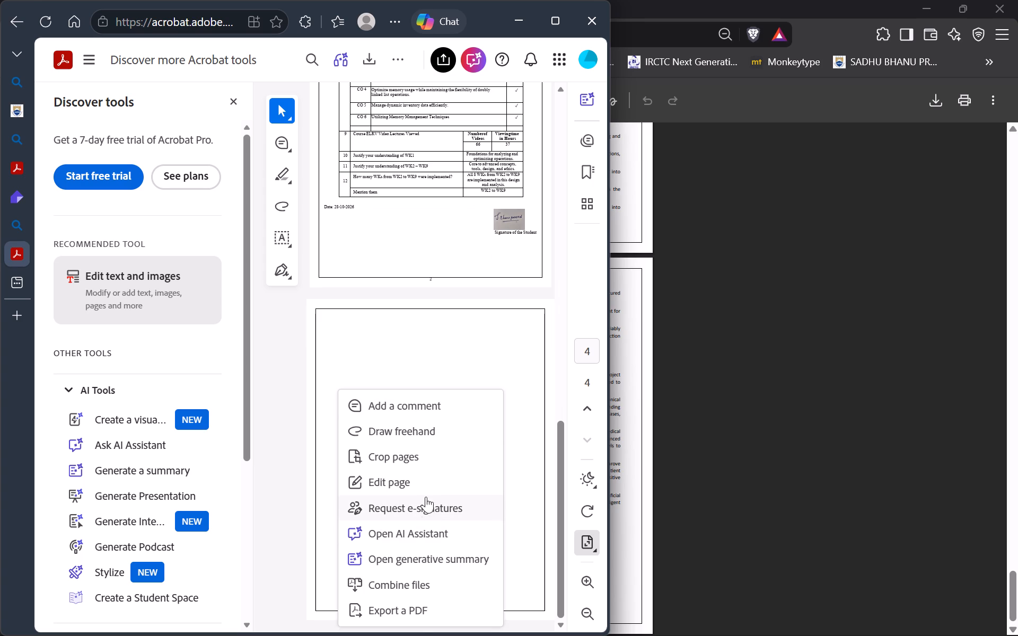
click(14, 217)
Search the web for "REMOVE A PAGE IN PDF" and open iLovePDF's page removal tool.
click(17, 284)
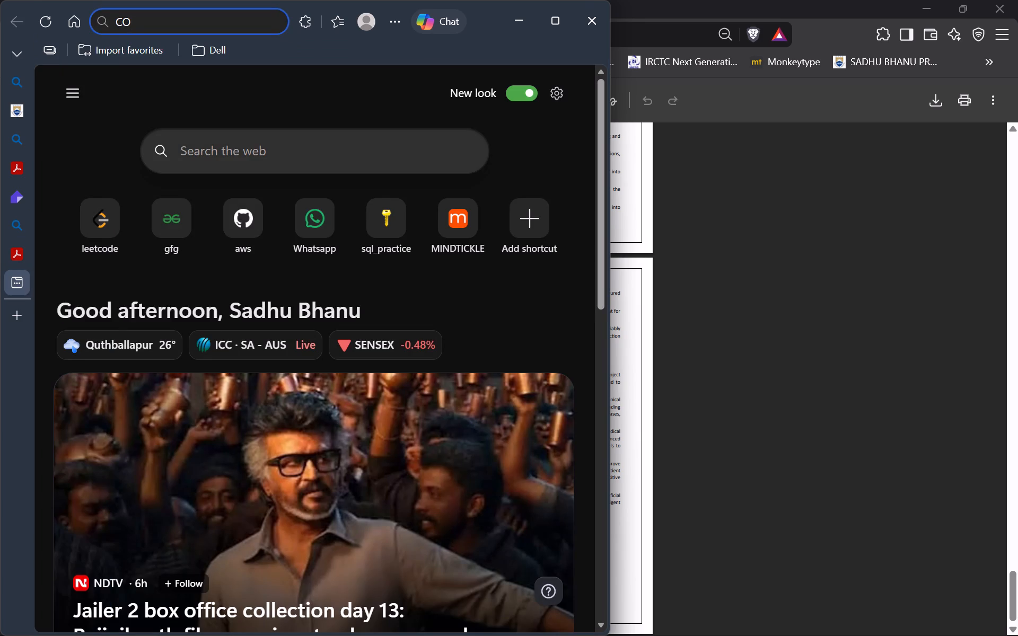
key(BackSpace)
key(BackSpace)
key(BackSpace)
text(REMOVE A PAFE)
key(BackSpace)
key(BackSpace)
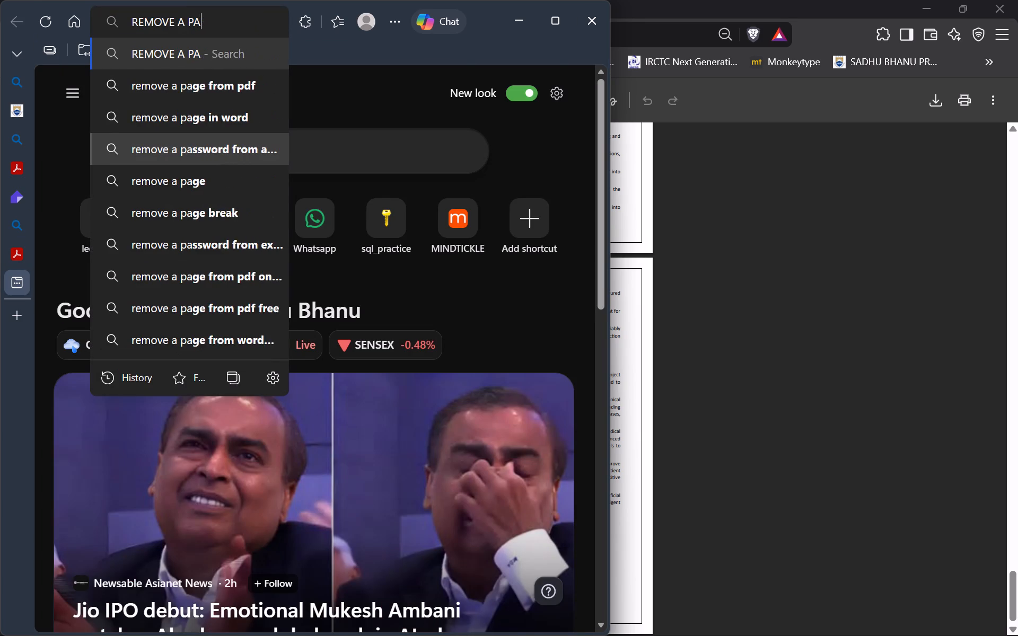
text(GE IN F)
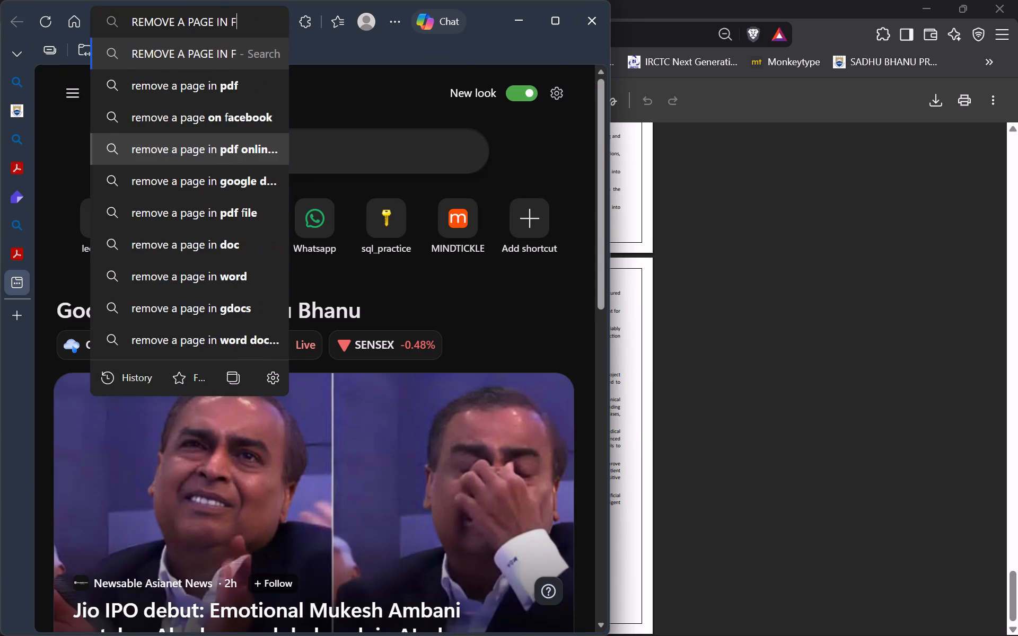
key(BackSpace)
text(PDF)
key(Return)
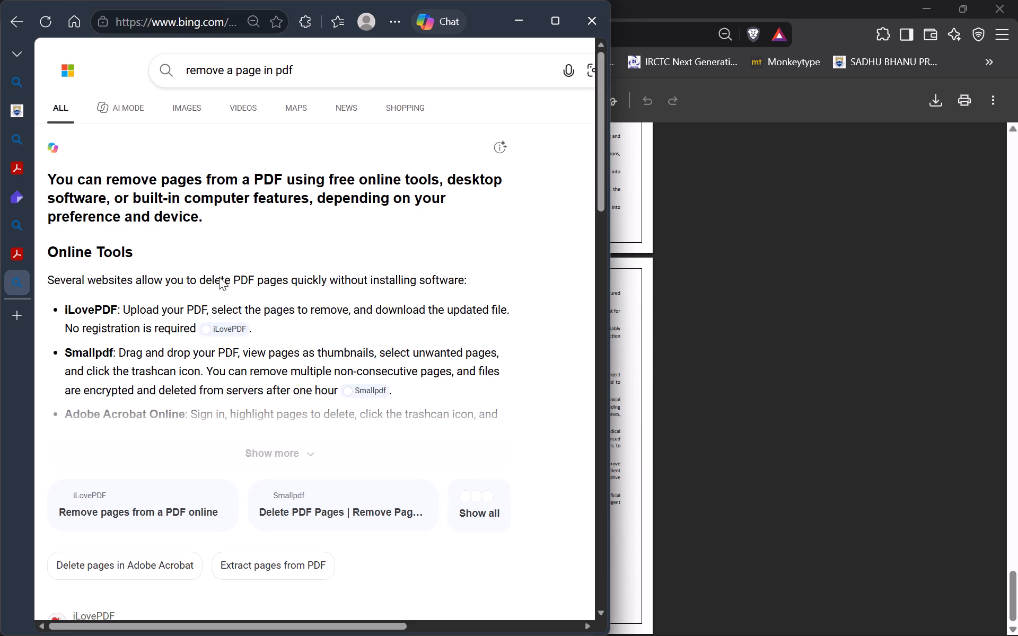
scroll(177, 329, down, 2)
click(150, 336)
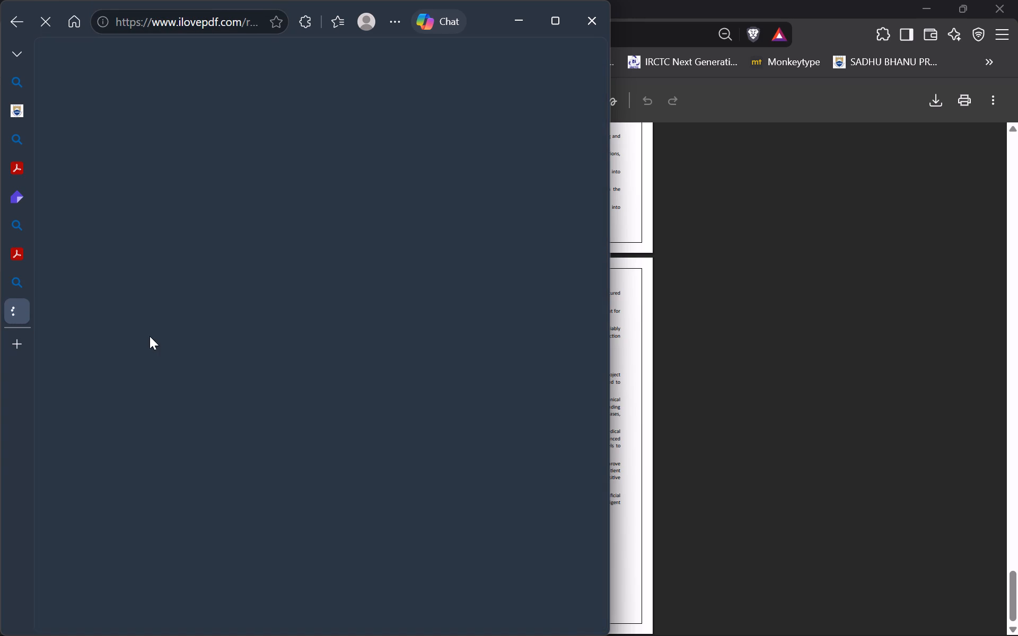
Load the ncdl_cep (1) PDF from the Downloads folder into iLovePDF's page removal tool.
click(308, 250)
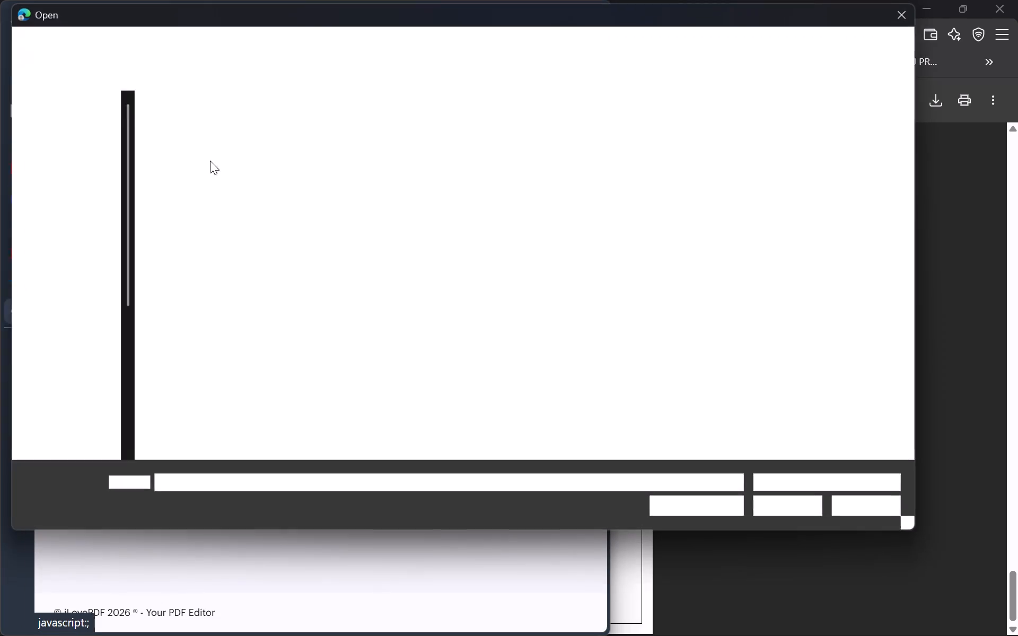
click(262, 125)
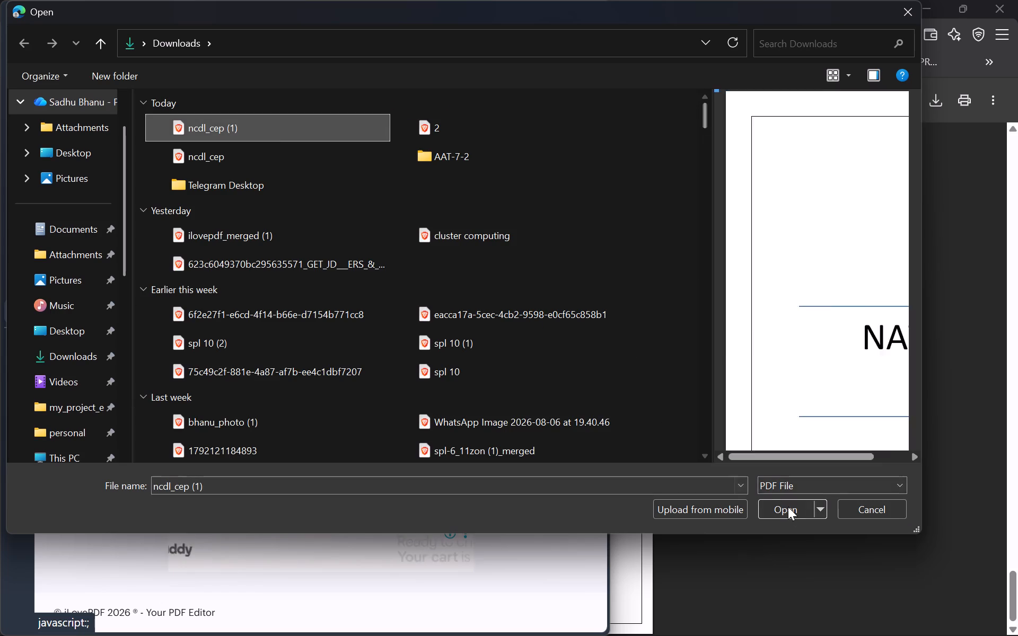
click(790, 510)
Remove the blank page 4 from the PDF and download the resulting file.
click(477, 306)
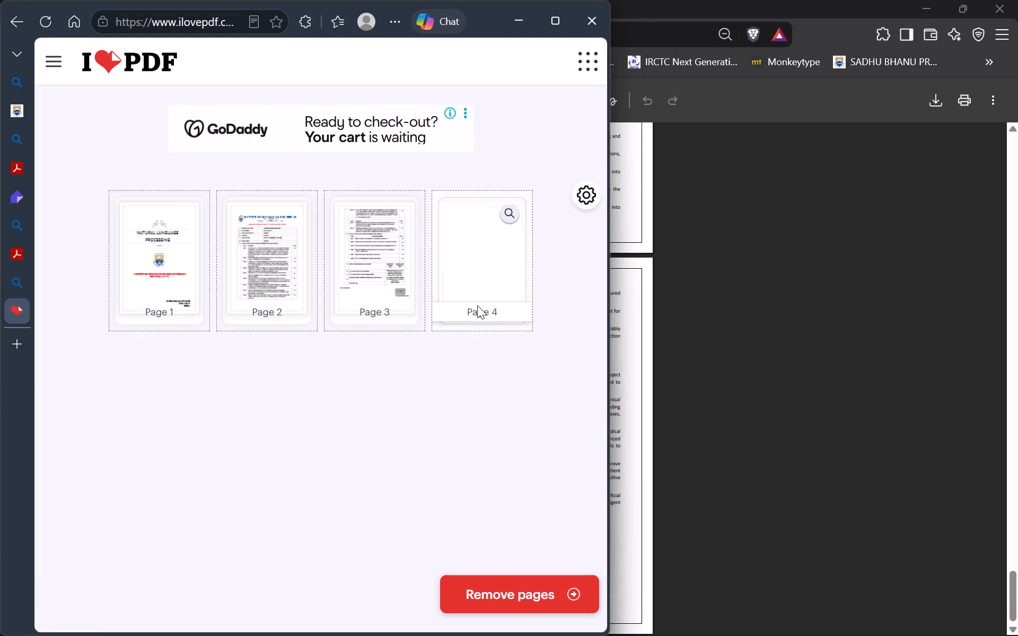
click(498, 594)
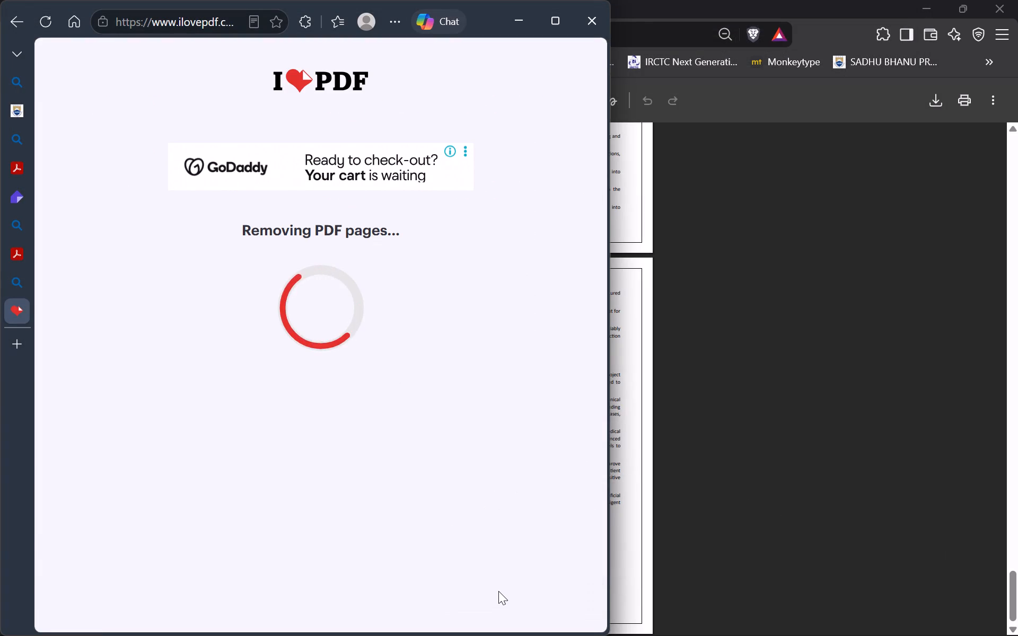
click(355, 209)
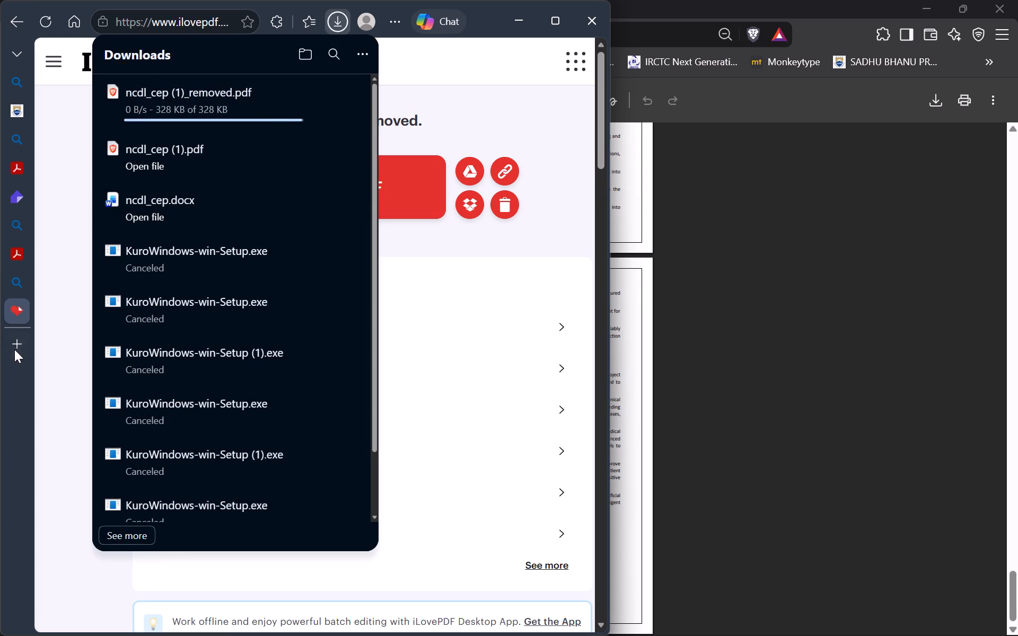
Search the web for "COMBINE PDF" in a new tab and open iLovePDF's Merge PDF result.
click(14, 349)
text(COMI)
key(BackSpace)
text(BINE PDF)
key(Return)
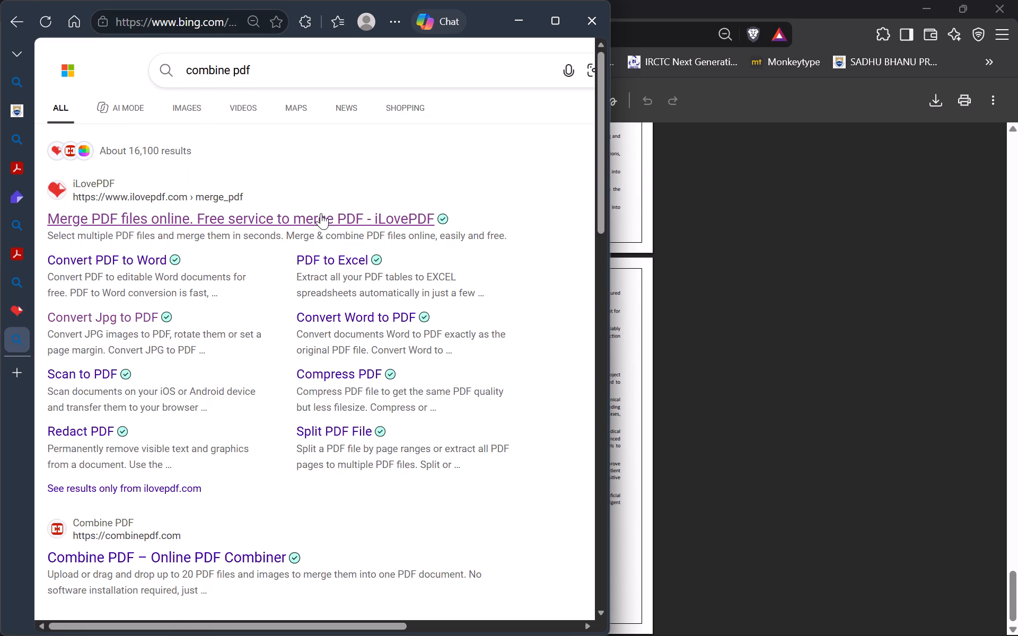
click(321, 213)
Load the ncdl_cep (1)_removed PDF from the Downloads folder into iLovePDF's merge tool.
click(320, 213)
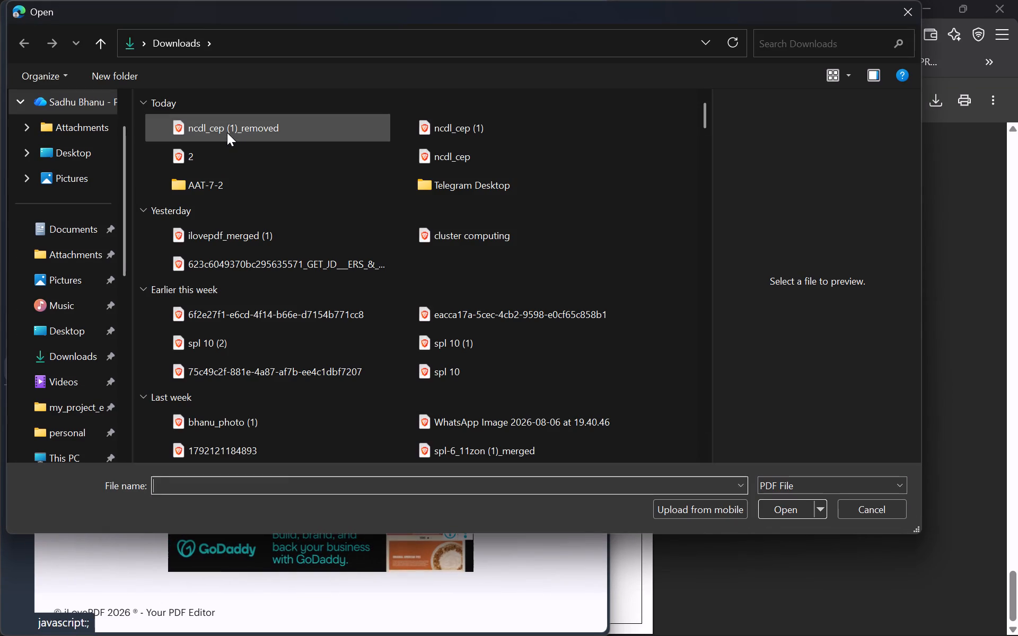
click(227, 132)
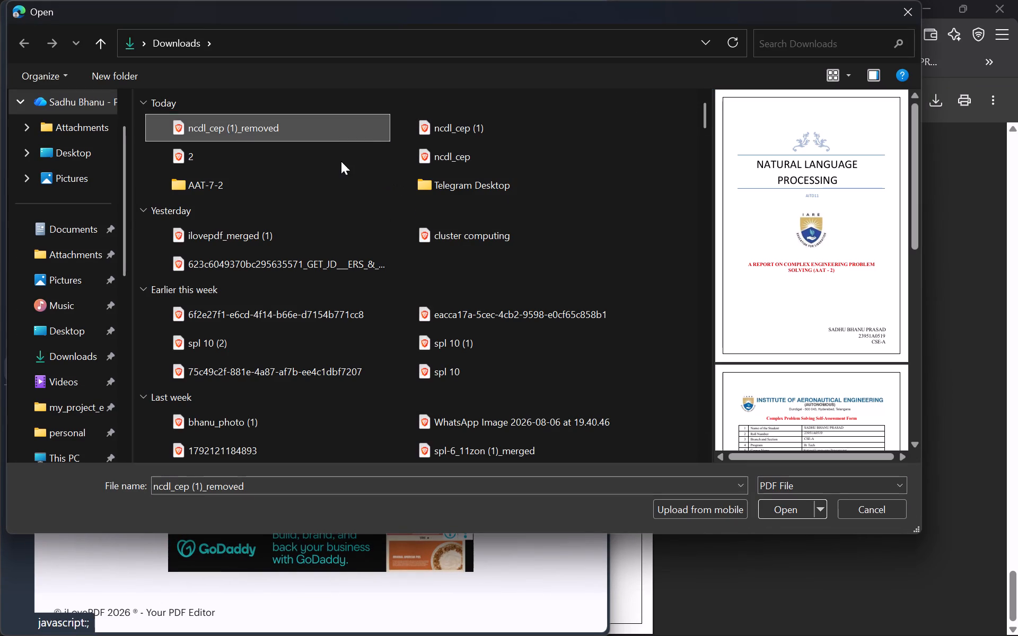
click(341, 161)
click(340, 118)
Load the ncdl_cep (1)_removed PDF and add the PDF named 2 from the Downloads folder as the second file to merge.
click(784, 506)
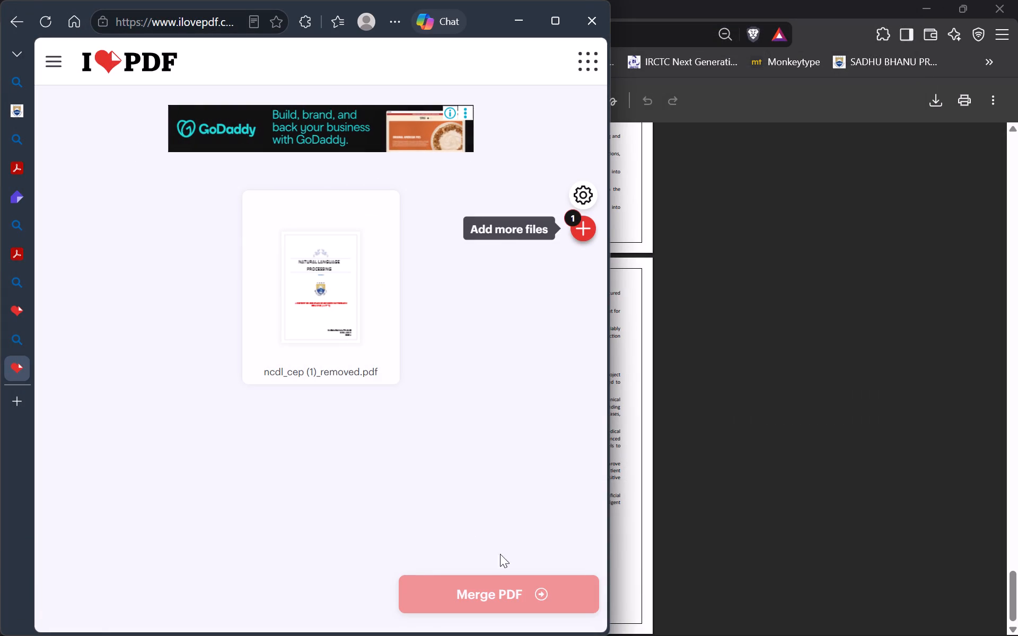
click(589, 221)
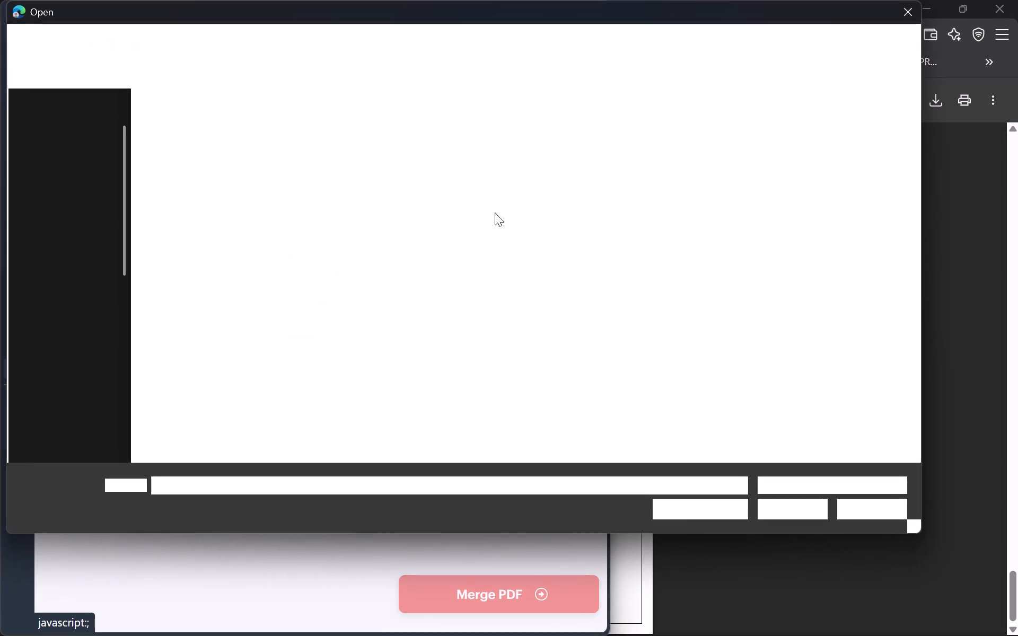
click(308, 156)
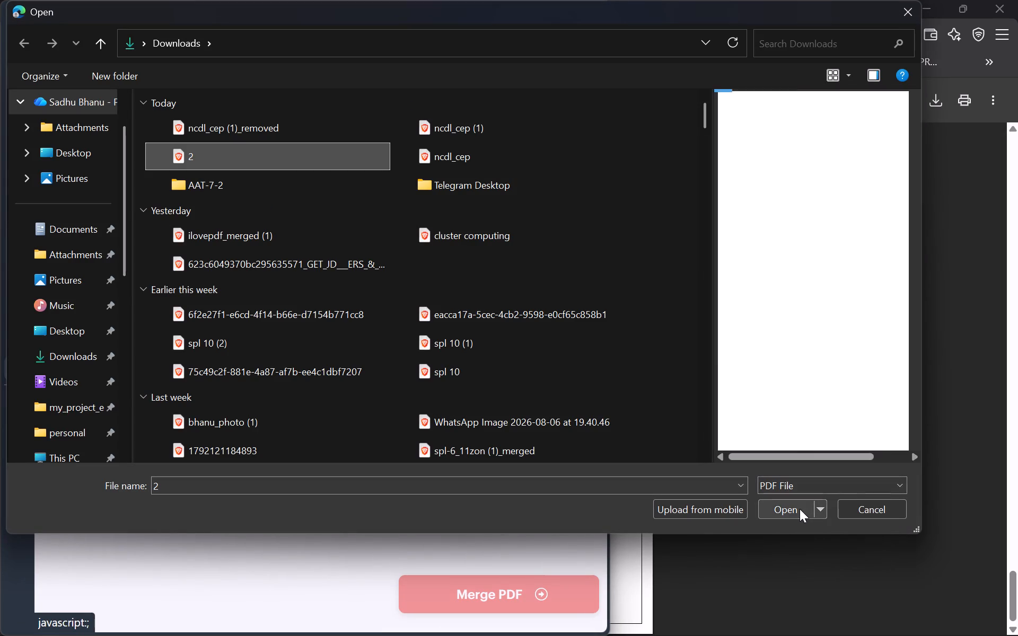
click(792, 509)
Merge the two loaded PDFs and download the merged file.
click(477, 592)
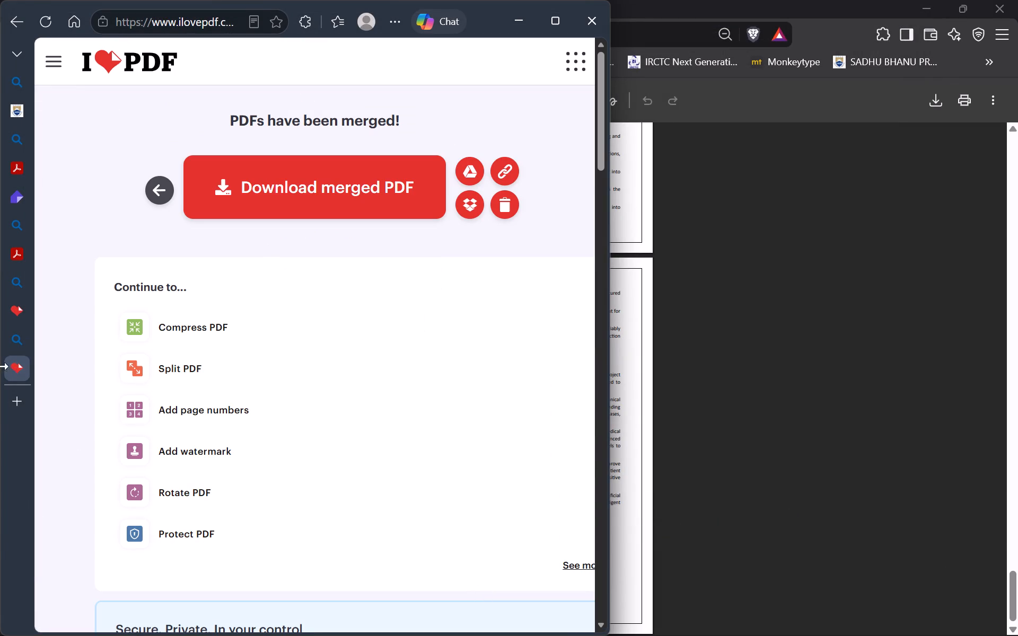
click(261, 185)
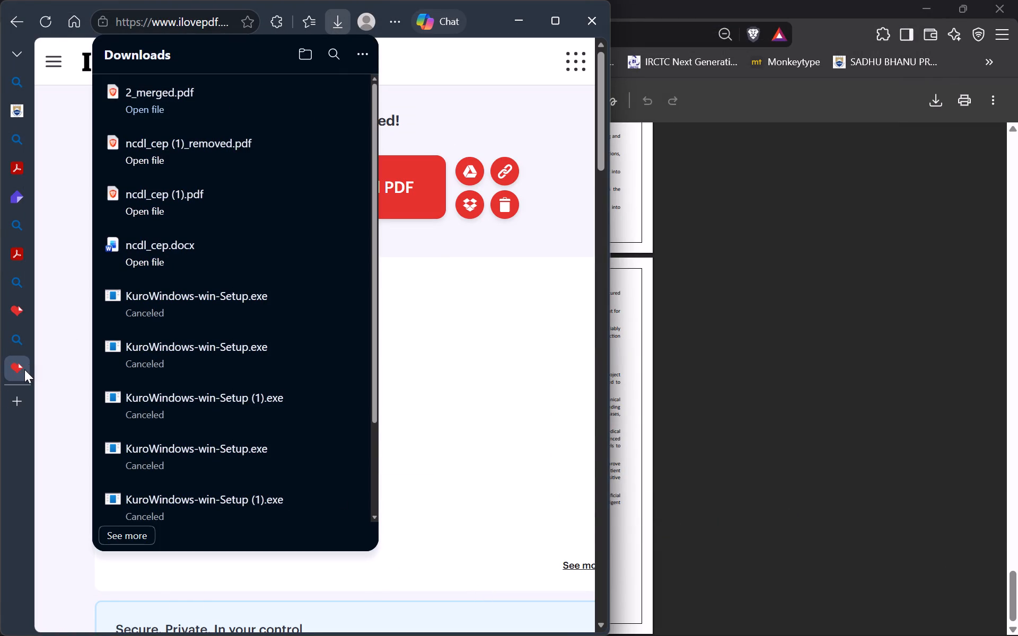
Open WhatsApp Web in a new tab.
click(17, 399)
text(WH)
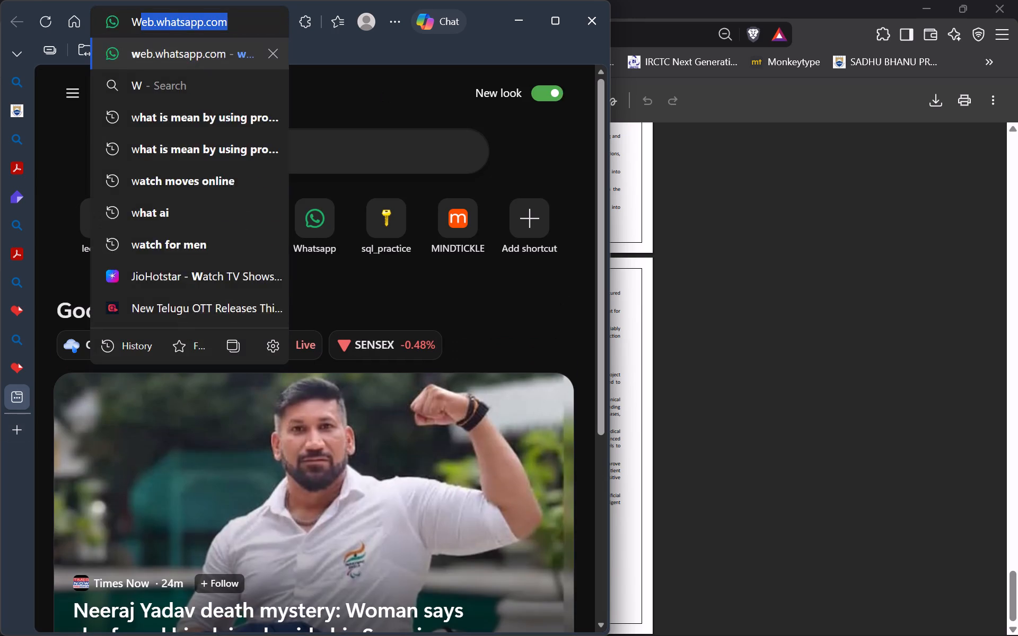
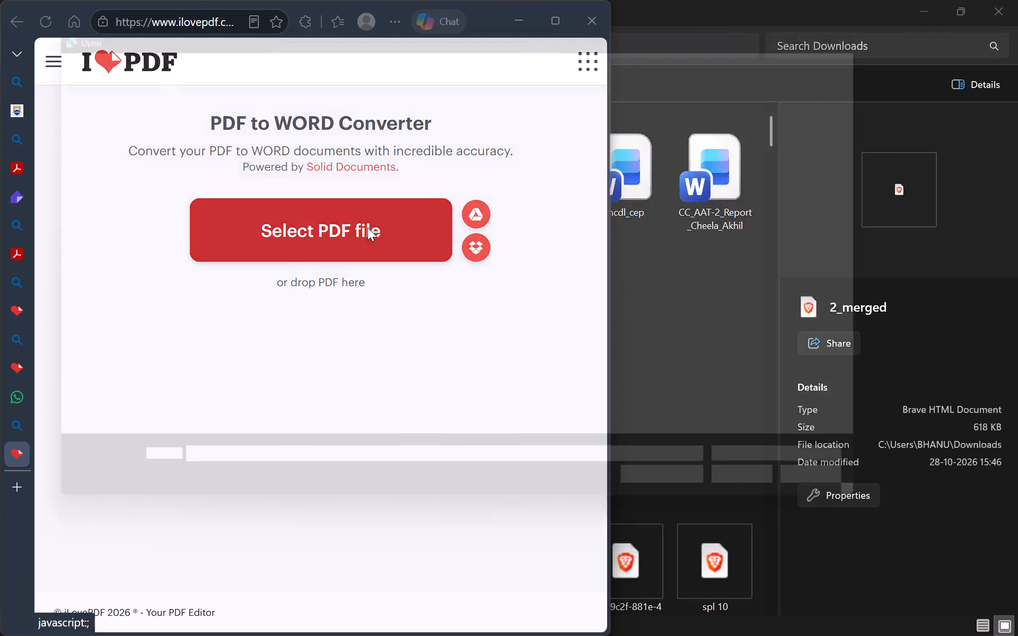
Convert the 2_merged PDF from the Downloads folder to a Word document with iLovePDF and download it.
click(176, 122)
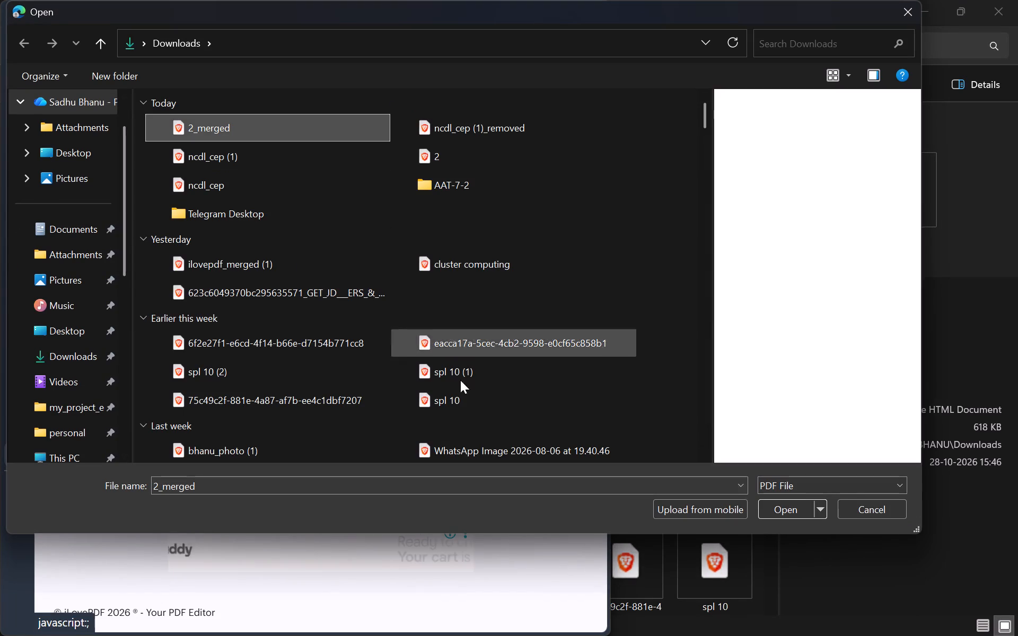
click(780, 506)
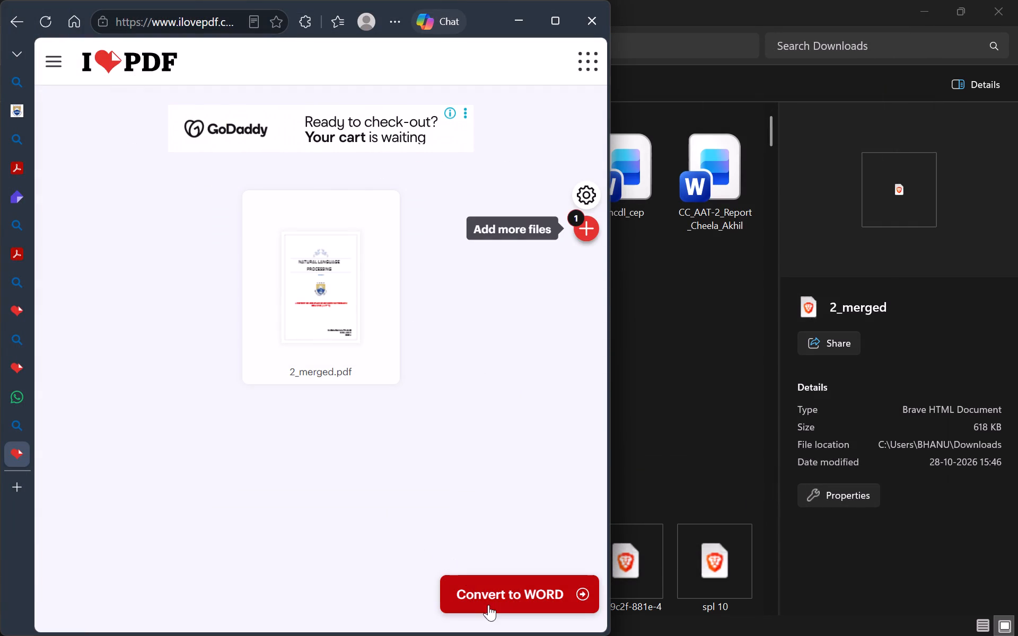
click(488, 605)
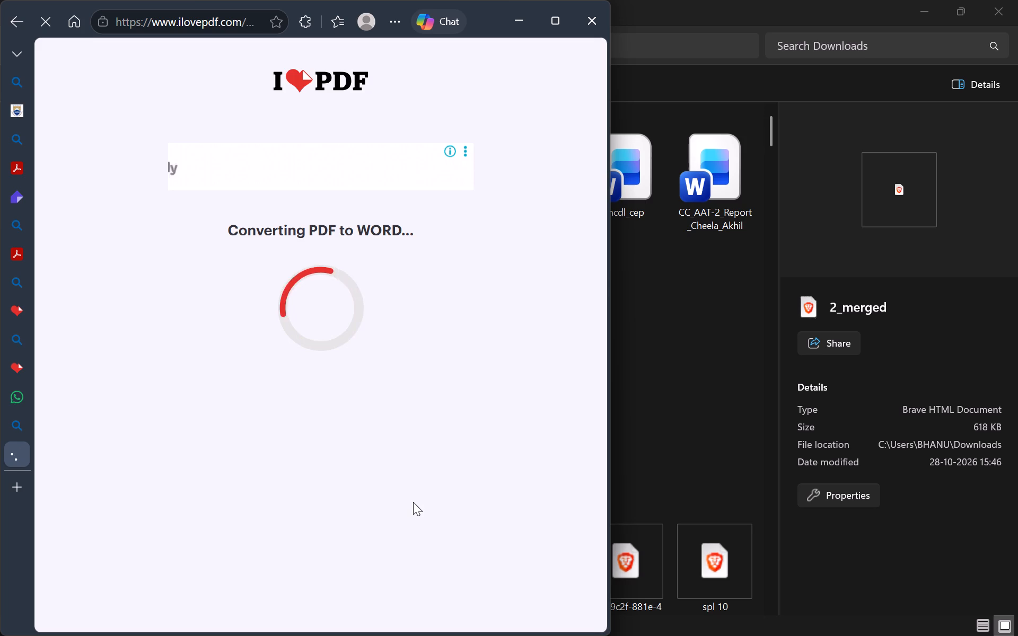
click(376, 211)
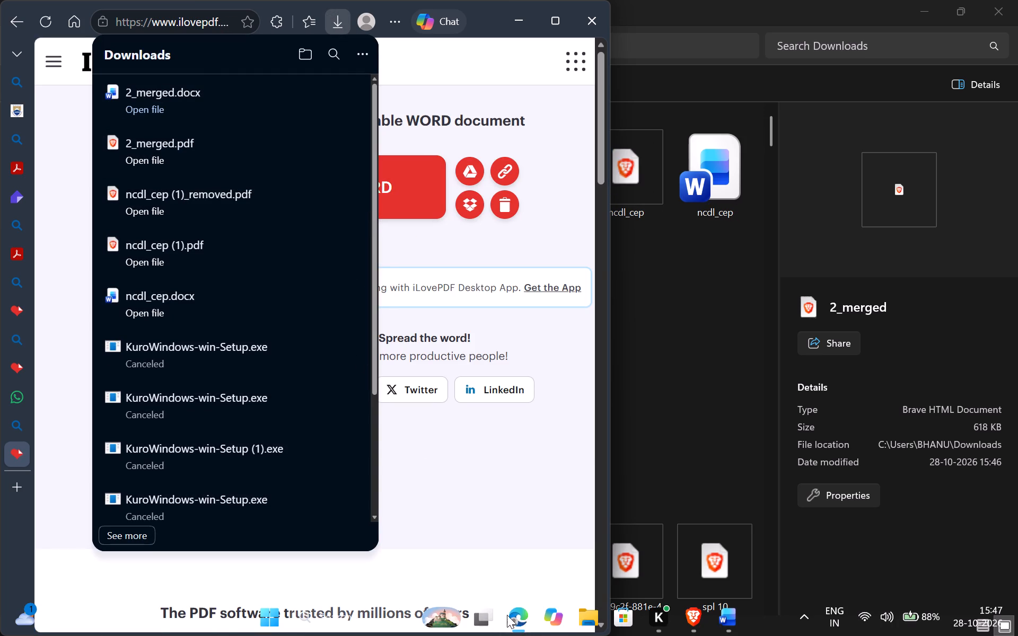
Open the converted 2_merged Word document from the Downloads folder and enable editing.
click(593, 619)
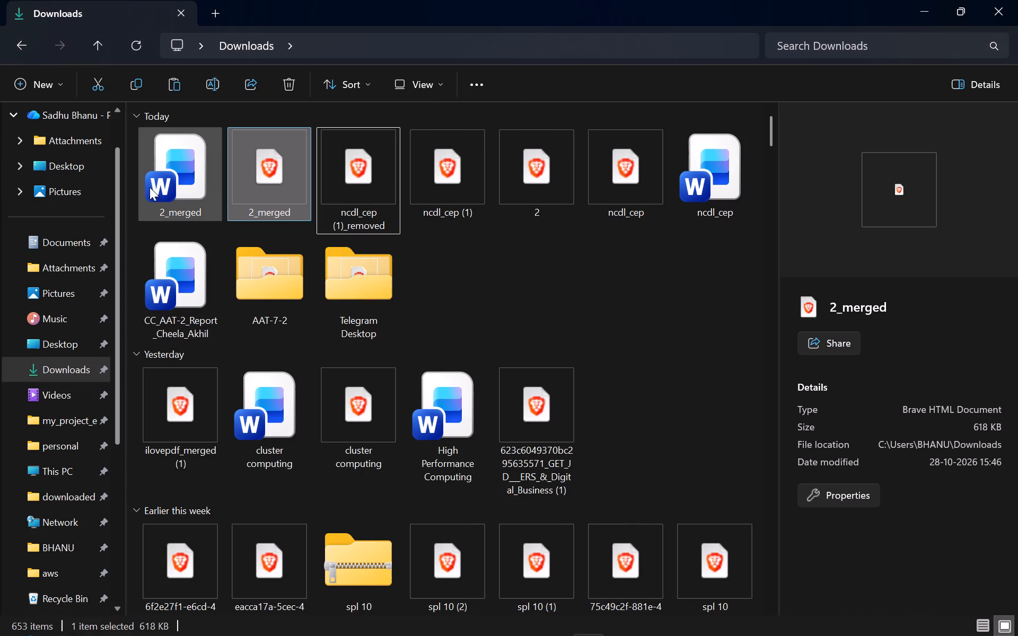
double_click(155, 187)
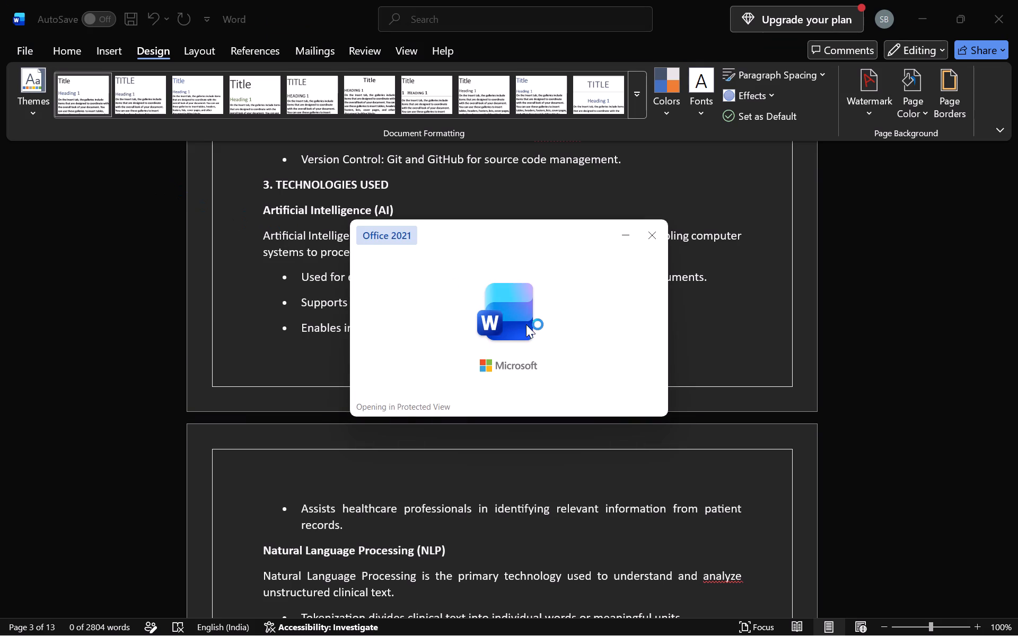
scroll(523, 328, down, 5)
click(639, 69)
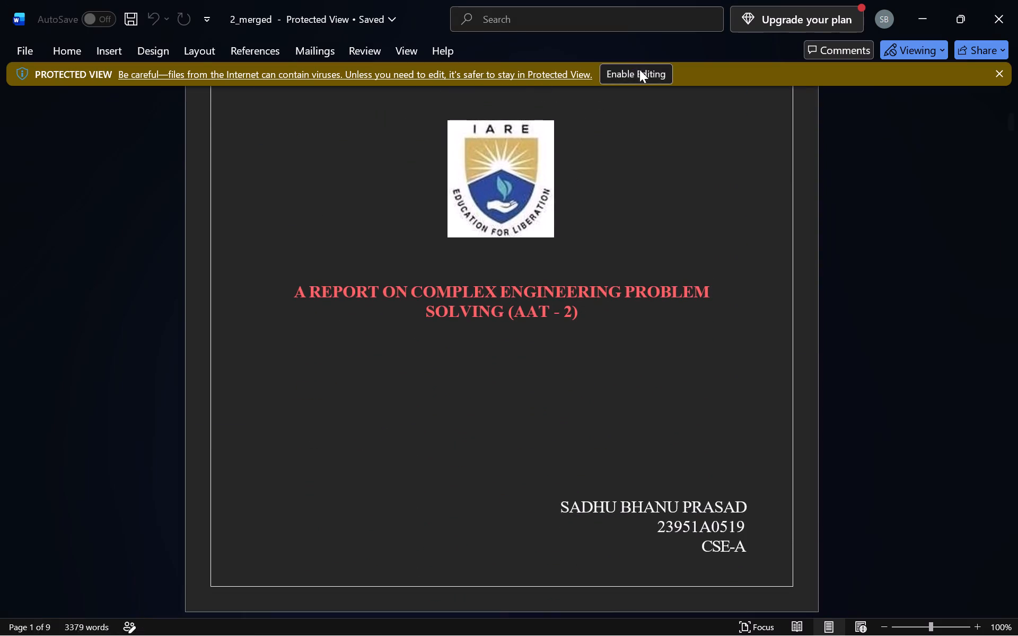
Replace the cover title line "A REPORT ON COMPLEX ENGINEERING PROBLEM" with "CASE STUDY", keeping "SOLVING (AAT - 2)" on its own line.
scroll(559, 344, down, 6)
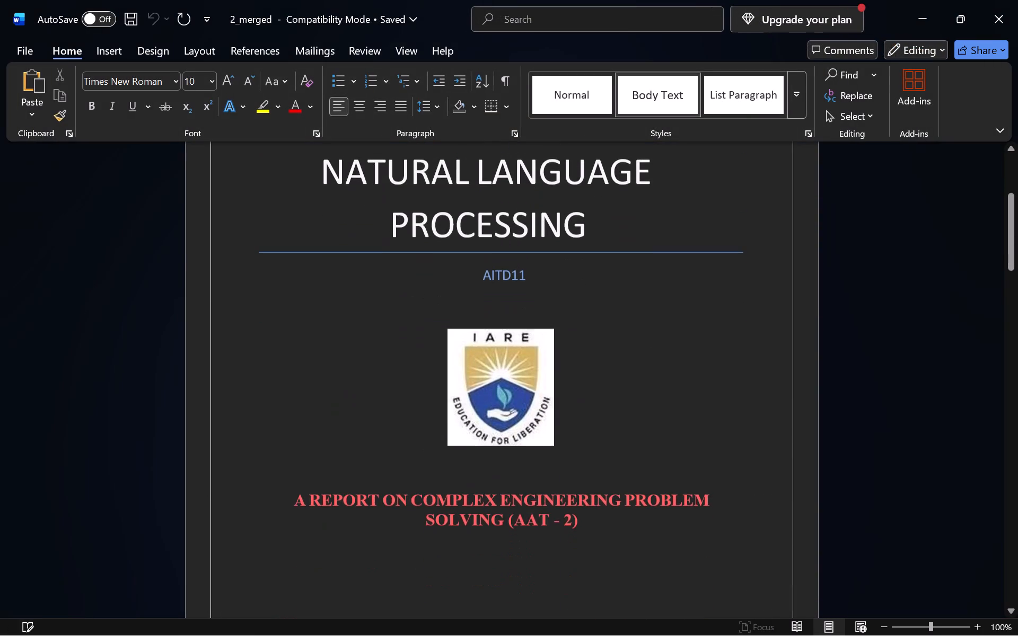
drag(710, 269, 429, 275)
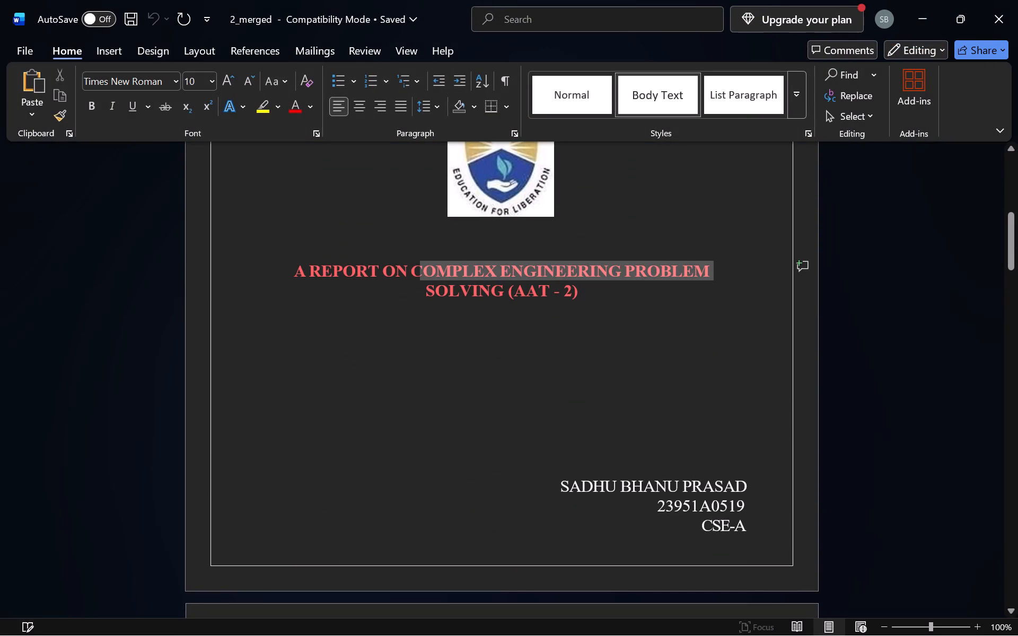
drag(429, 275, 294, 271)
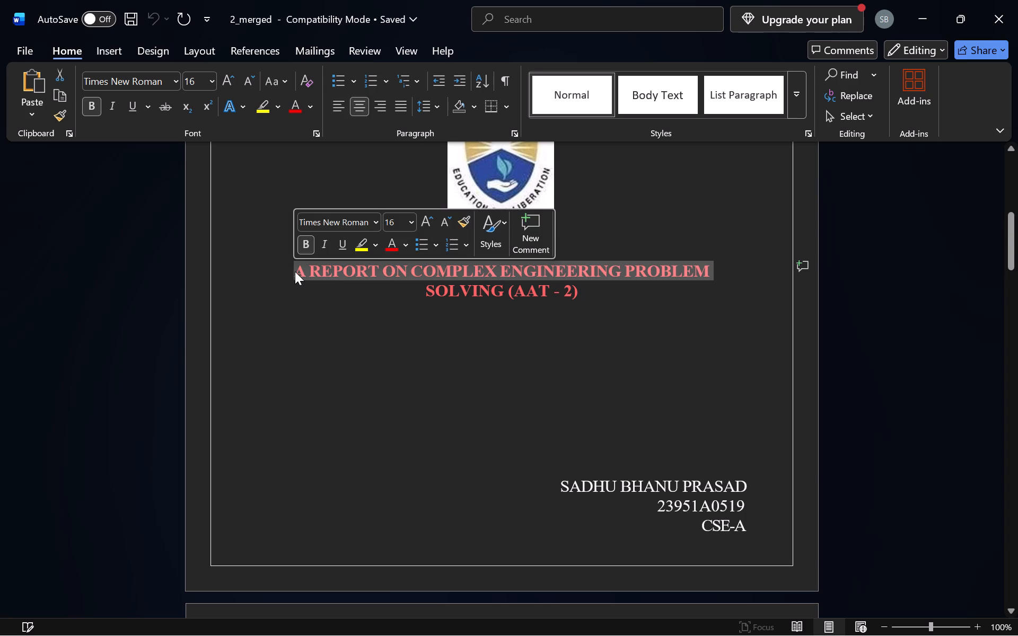
key(c)
key(a)
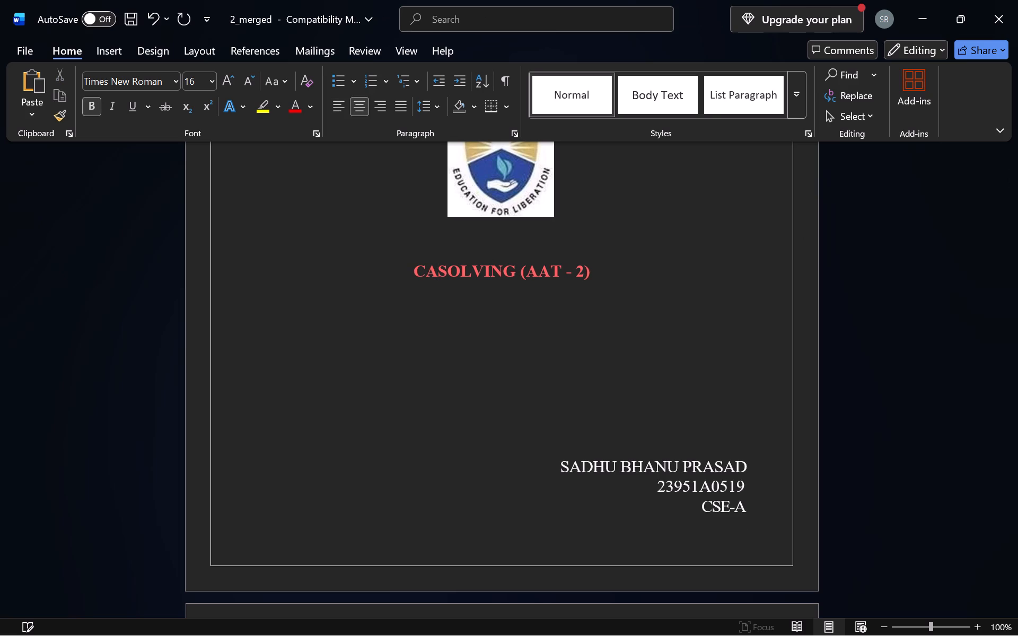
text(SE STUDY)
key(space)
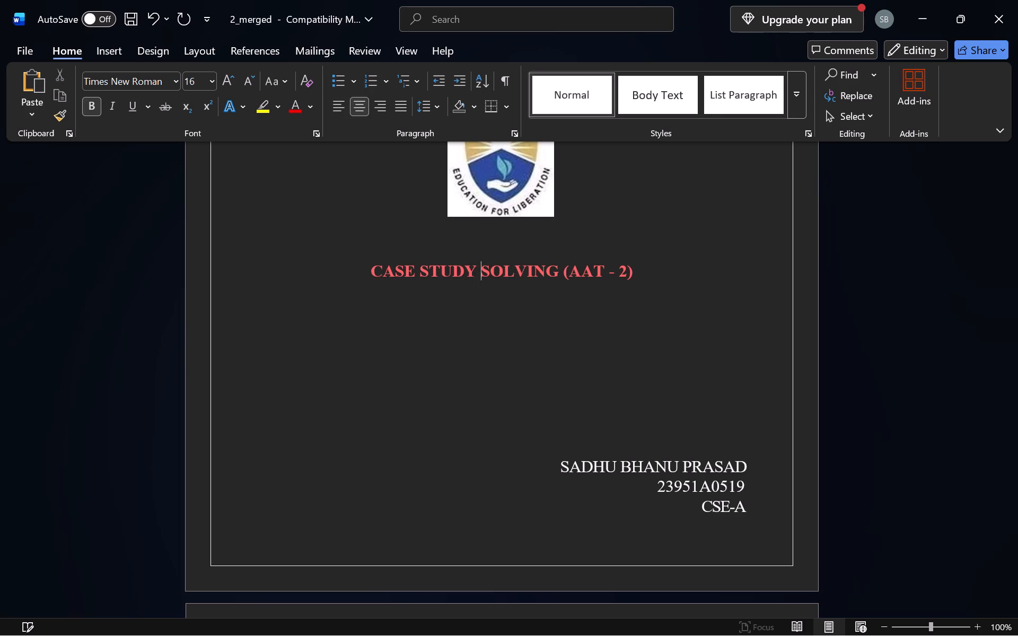
key(Return)
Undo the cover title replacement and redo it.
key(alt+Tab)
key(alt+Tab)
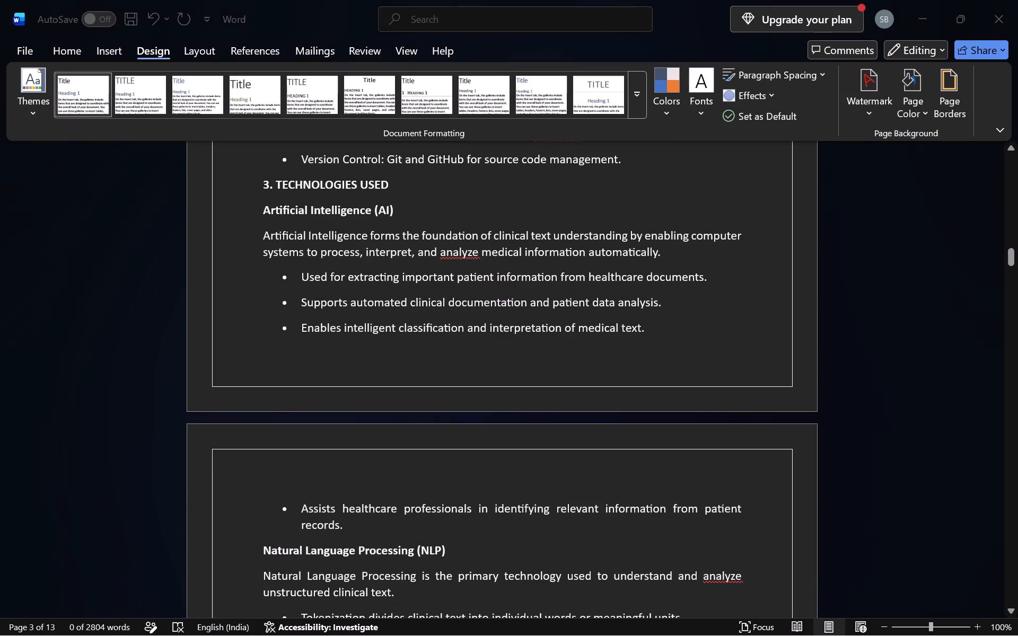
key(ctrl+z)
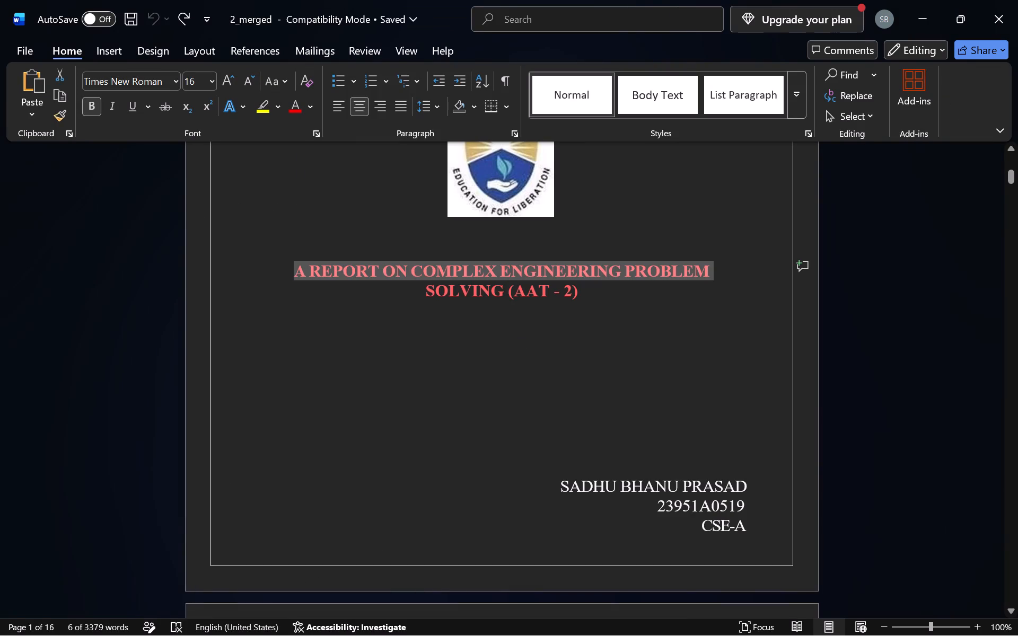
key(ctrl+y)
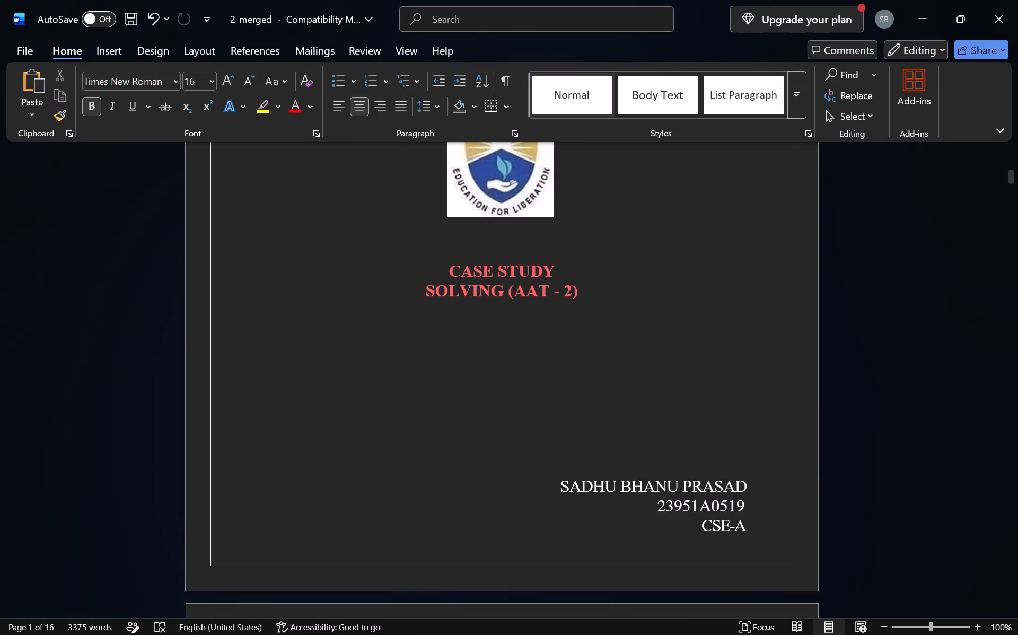
Review the 2_merged document from the cover through the self-assessment form to the start of the healthcare report.
key(alt+Tab)
key(alt+Tab)
scroll(518, 332, down, 6)
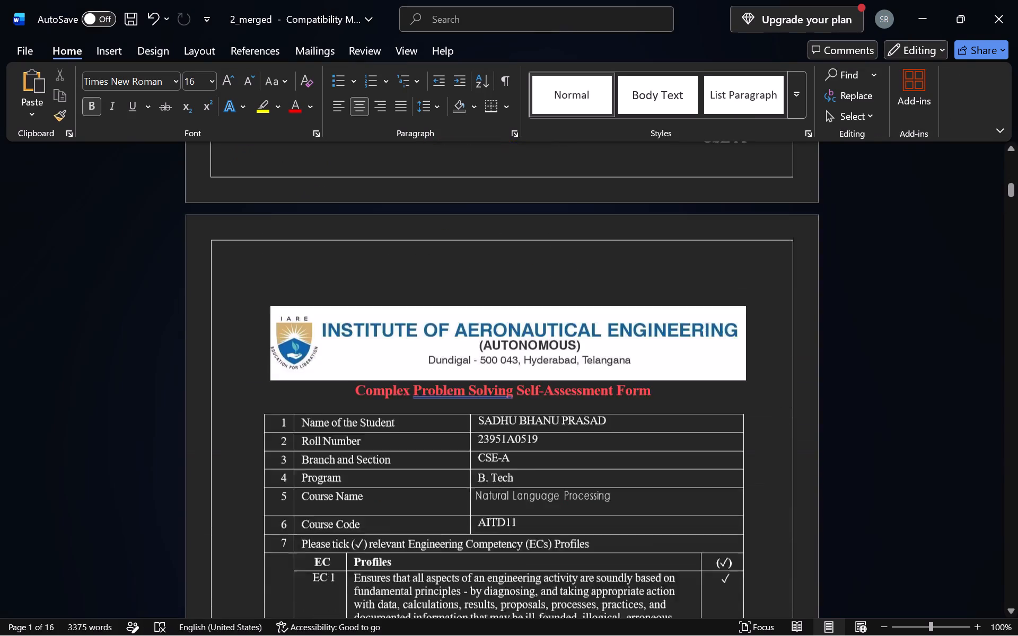
scroll(518, 331, down, 2)
scroll(518, 331, down, 20)
scroll(518, 331, down, 1)
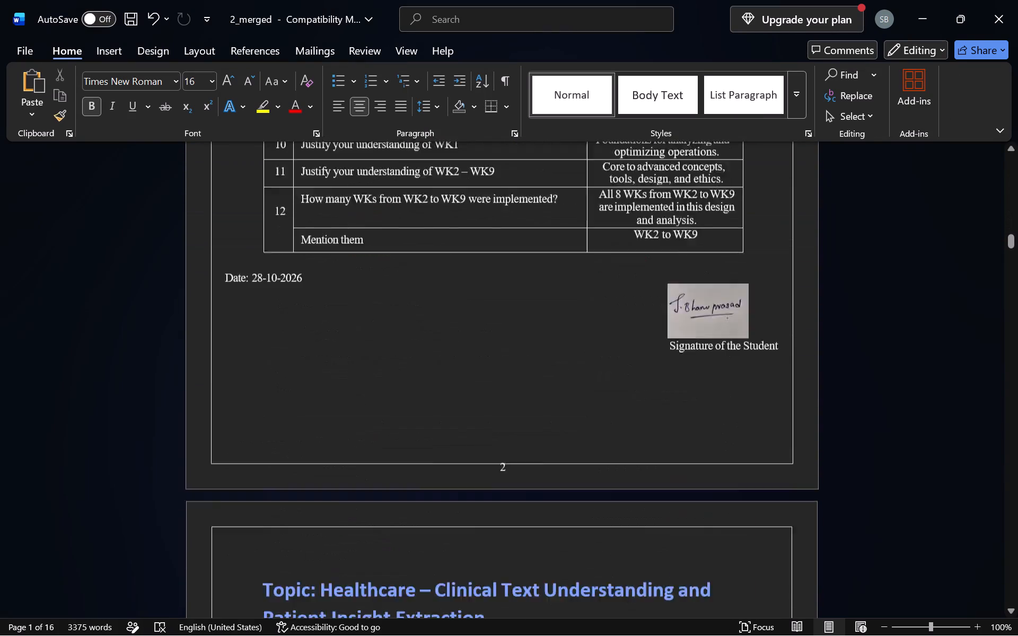
scroll(518, 331, down, 2)
scroll(518, 331, up, 6)
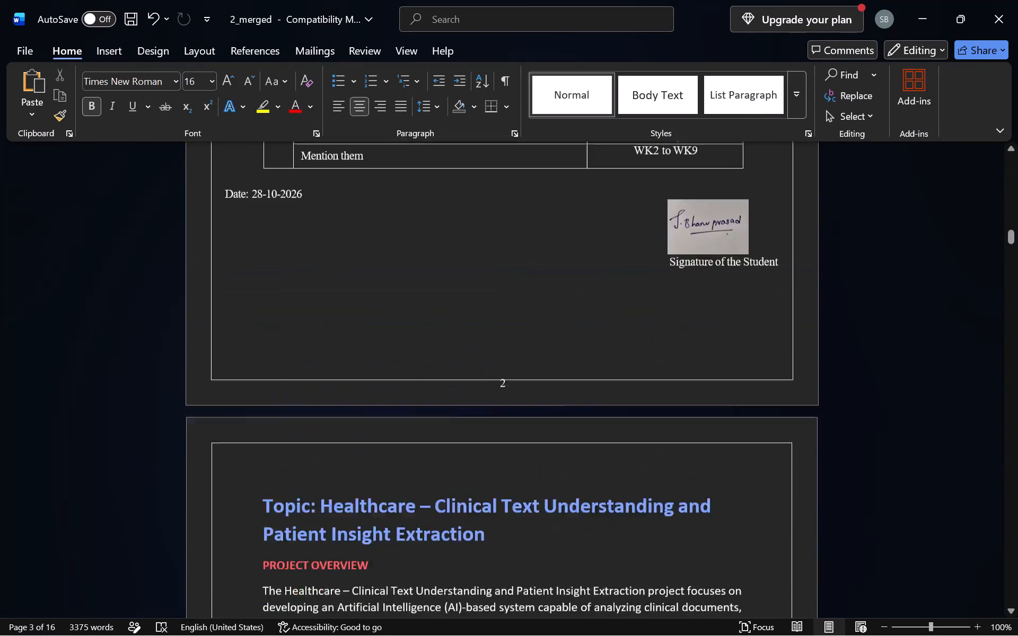
scroll(518, 331, up, 13)
scroll(518, 331, down, 1)
scroll(518, 331, up, 2)
scroll(518, 331, down, 1)
scroll(518, 331, up, 3)
scroll(518, 331, down, 1)
scroll(518, 331, up, 4)
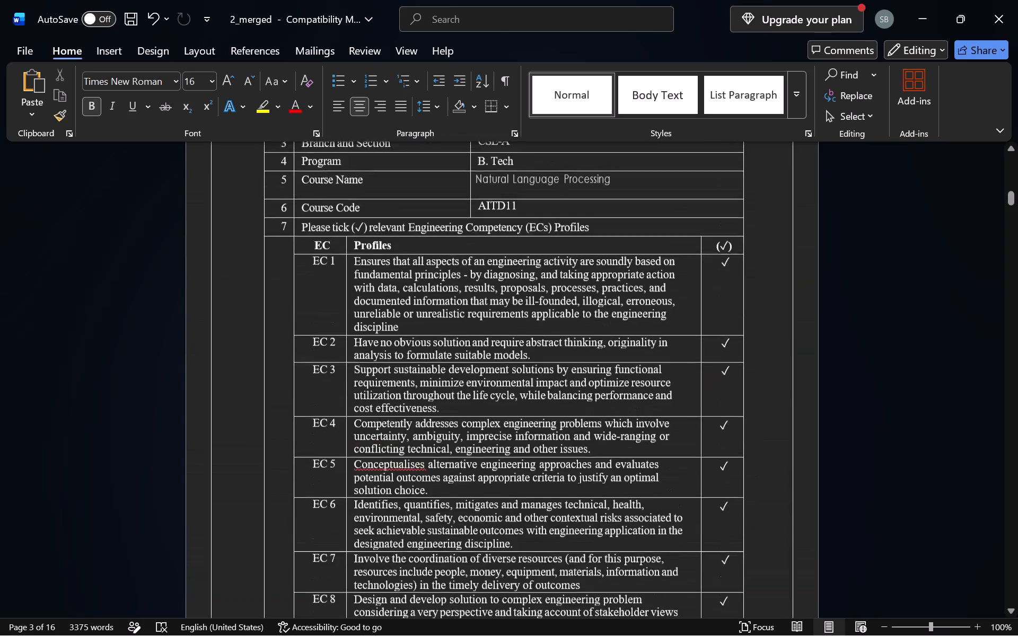
scroll(518, 331, up, 6)
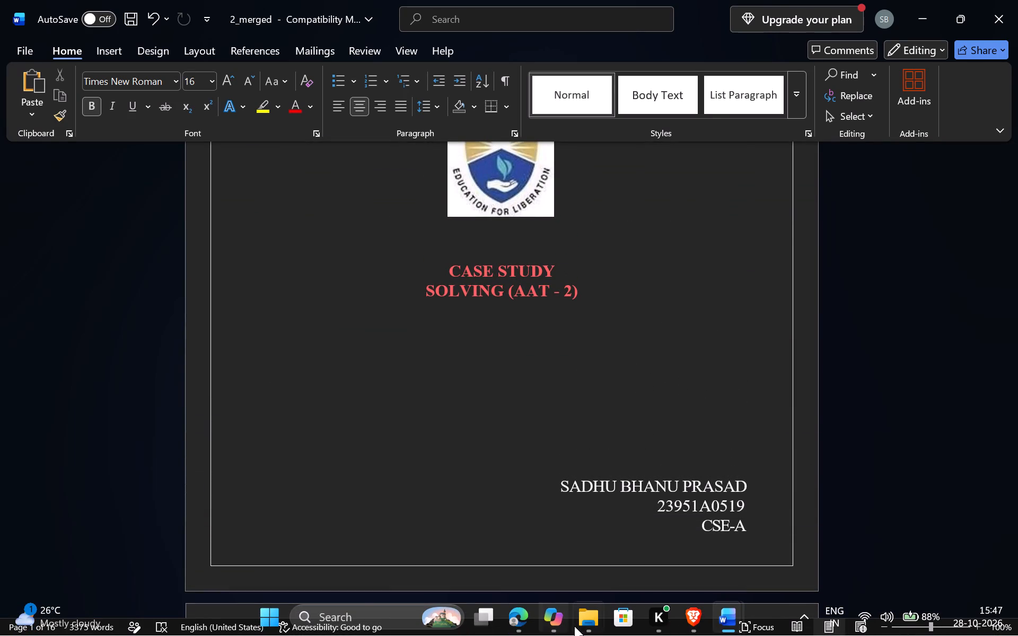
Open the CC_AAT-2 report Word document from the Downloads folder and examine its layout from the cover to the conclusion.
click(578, 624)
triple_click(185, 302)
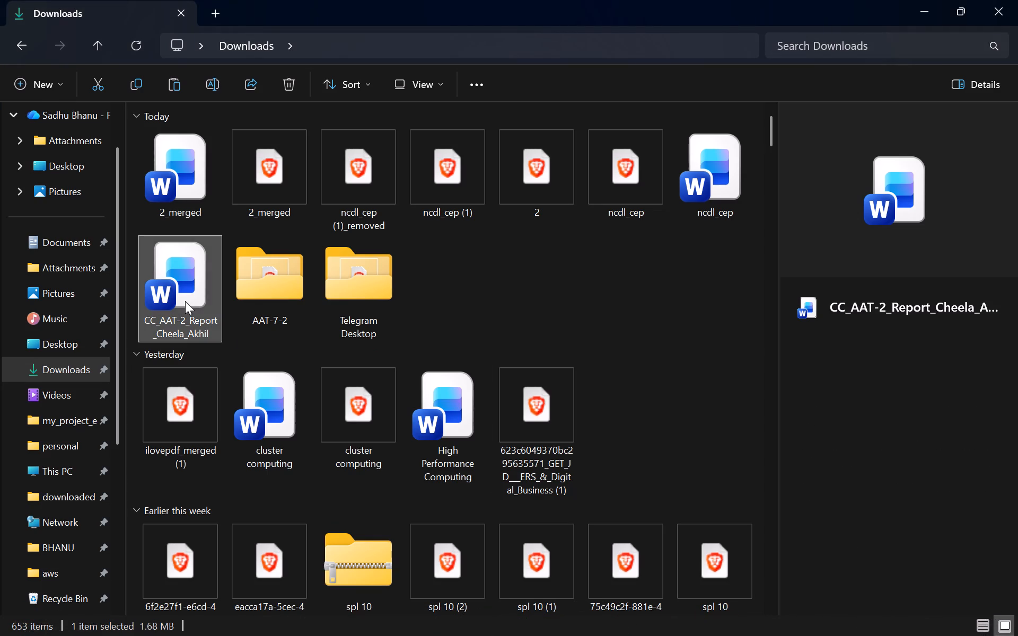
scroll(331, 401, up, 11)
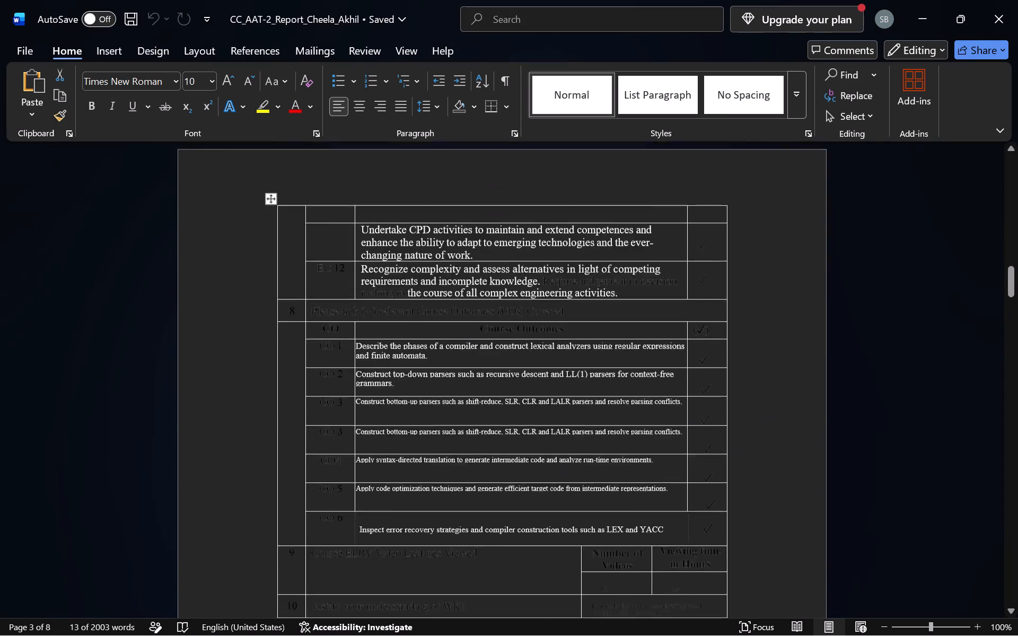
scroll(331, 400, up, 19)
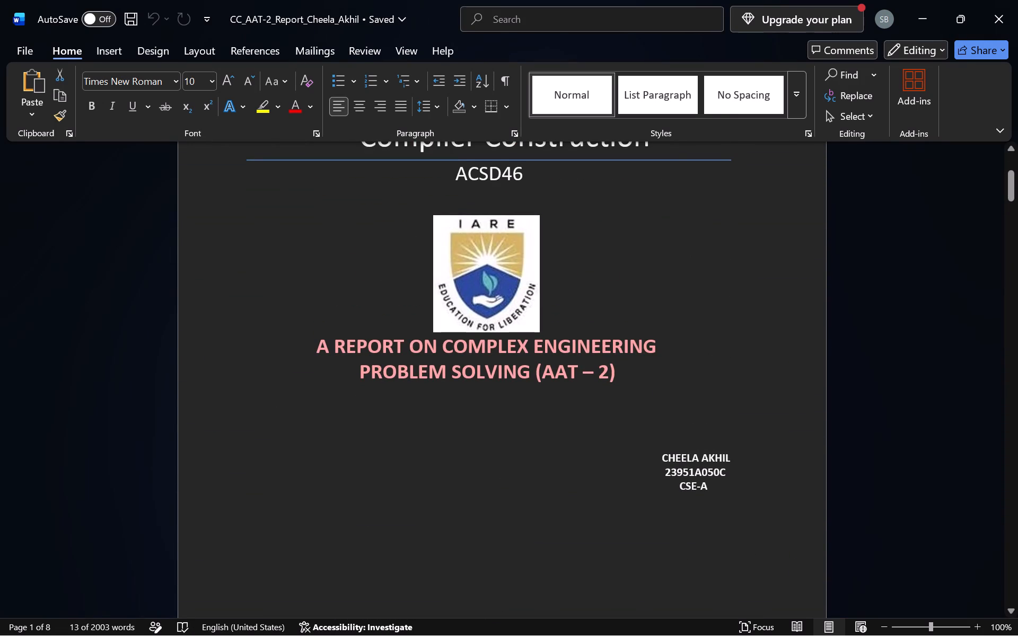
scroll(645, 362, up, 3)
scroll(645, 362, down, 2)
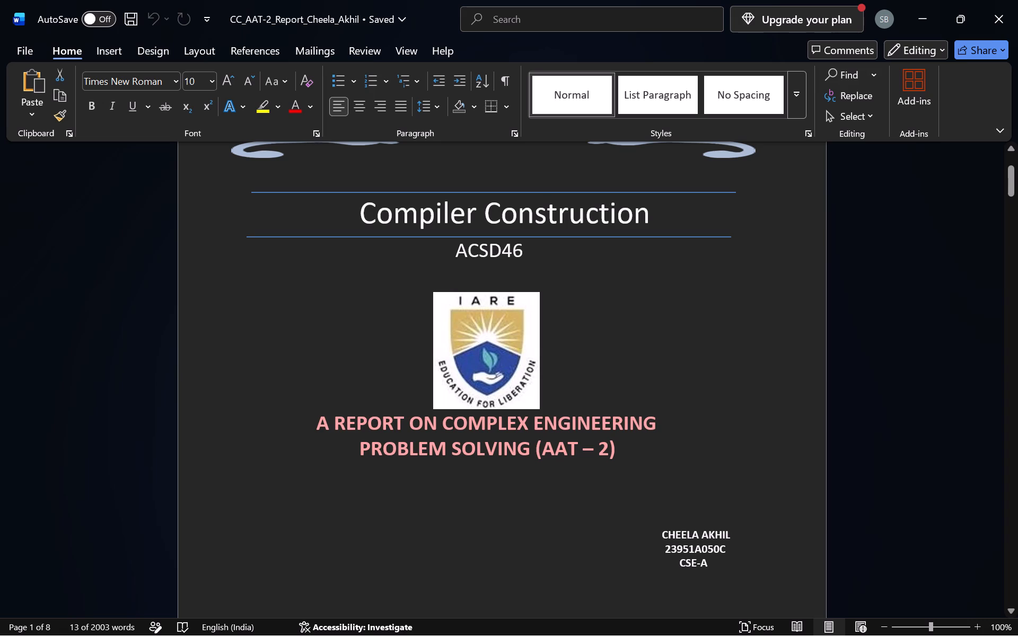
scroll(649, 372, down, 19)
scroll(652, 374, up, 1)
scroll(652, 374, down, 5)
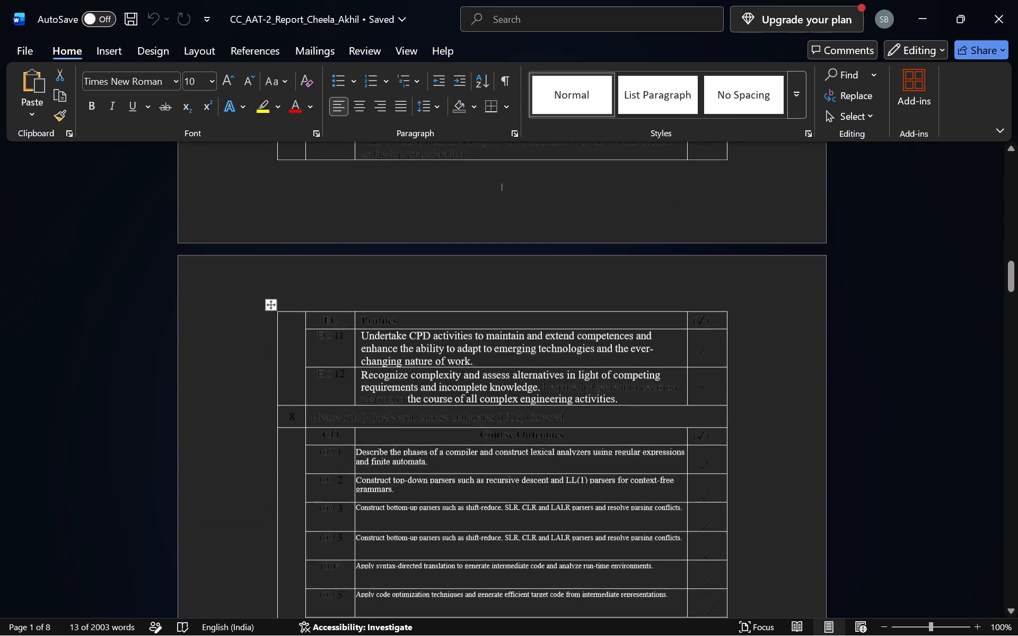
scroll(652, 374, down, 8)
scroll(652, 374, up, 1)
scroll(652, 374, down, 5)
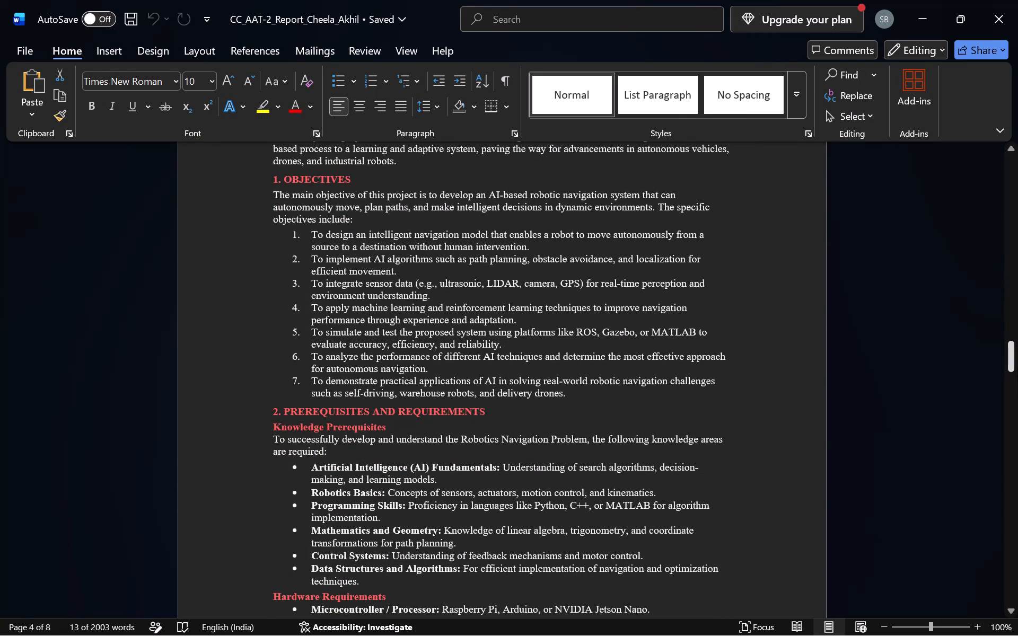
drag(1015, 354, 1011, 578)
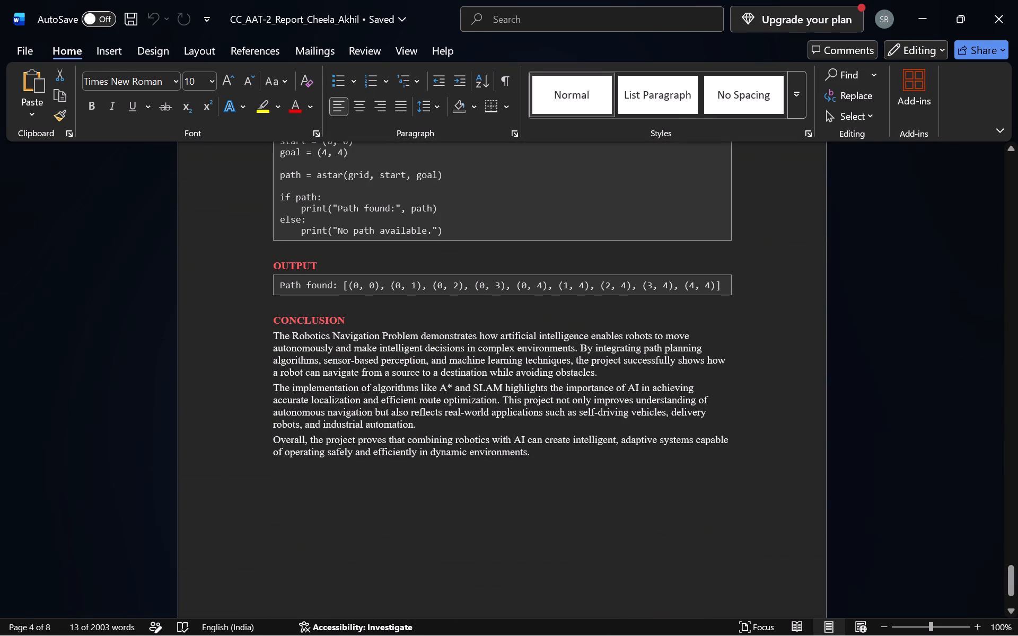
click(613, 470)
scroll(613, 470, up, 3)
scroll(613, 470, down, 1)
Select the whole code block under the IMPLEMENTATION CODE heading in the CC_AAT-2 report.
scroll(613, 470, up, 4)
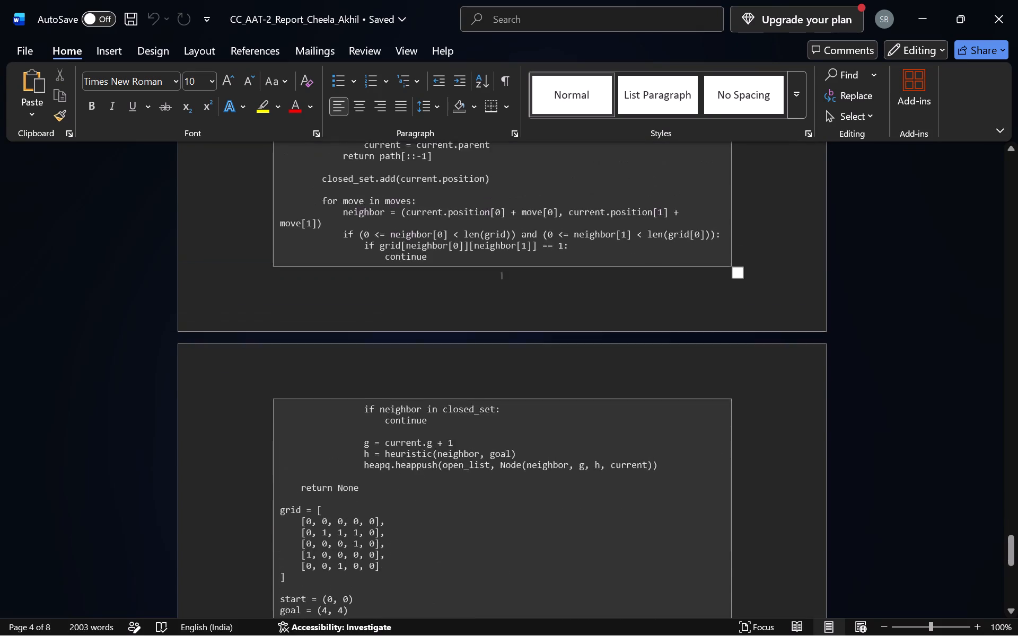
scroll(613, 470, up, 9)
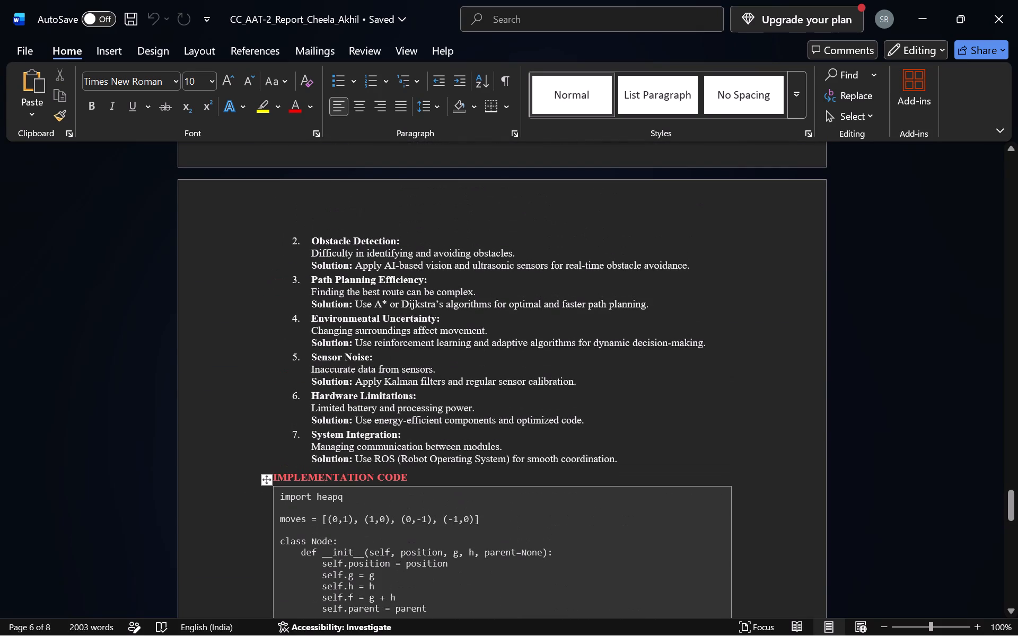
click(262, 478)
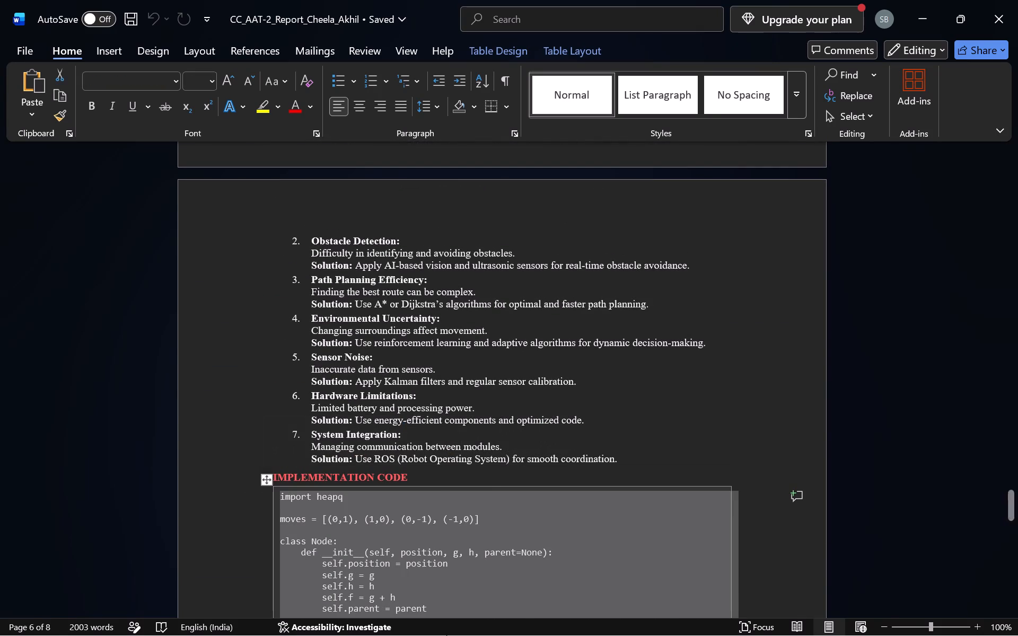
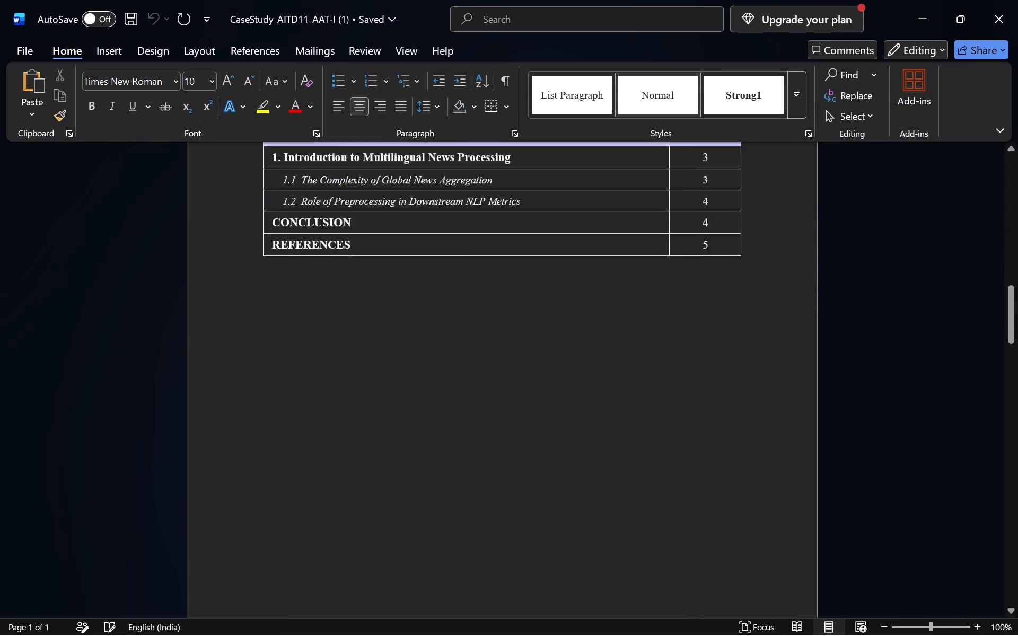
Examine the AAT-I case study document from the table of contents through the references, and return to its cover page.
scroll(511, 302, down, 19)
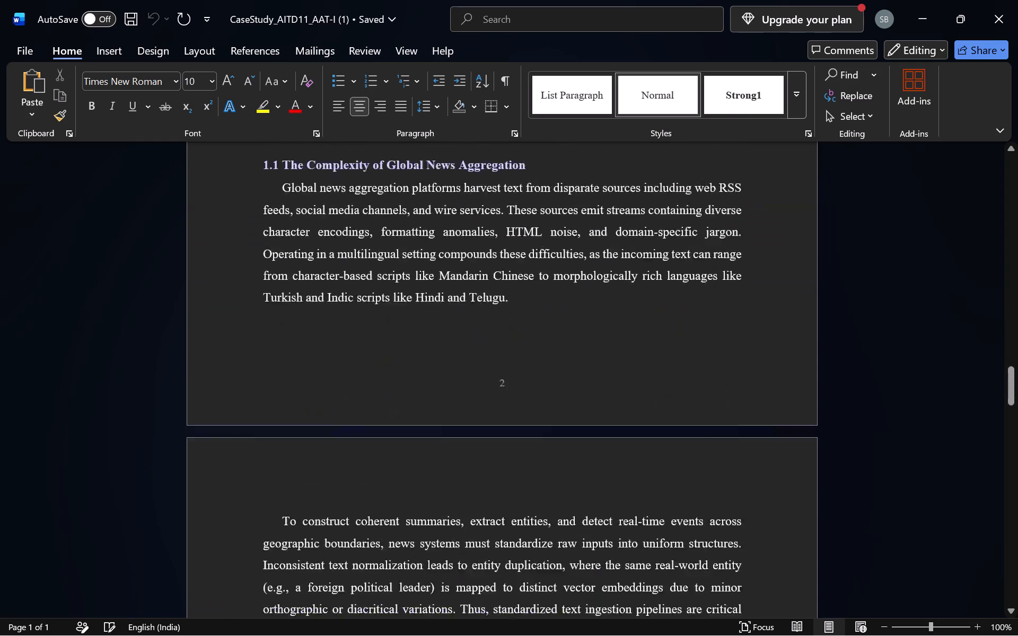
scroll(511, 297, down, 18)
scroll(511, 288, down, 8)
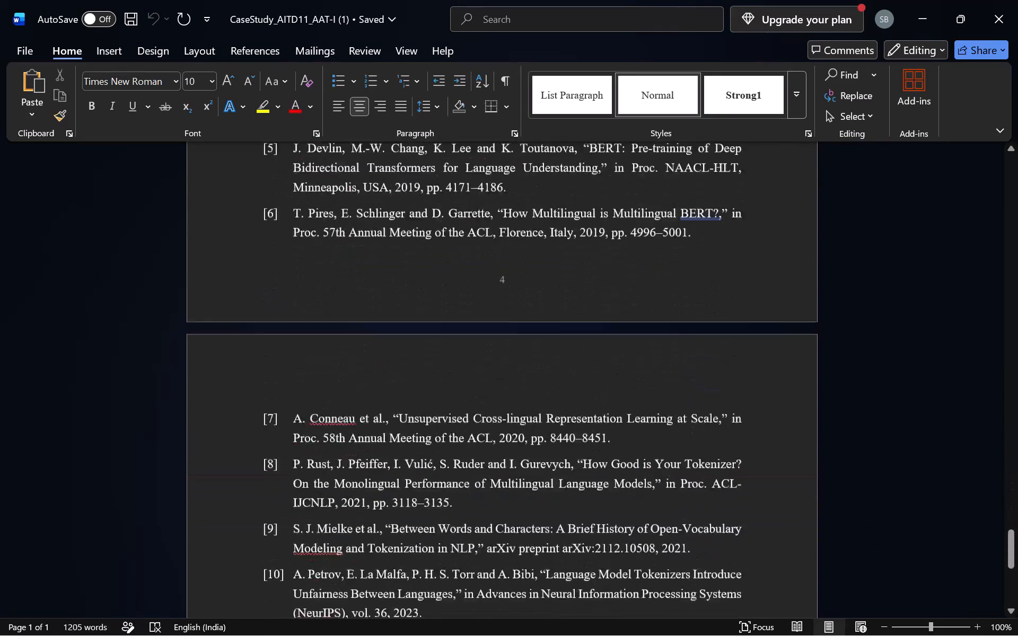
scroll(511, 288, down, 19)
scroll(508, 279, up, 8)
scroll(508, 279, down, 1)
scroll(508, 279, up, 2)
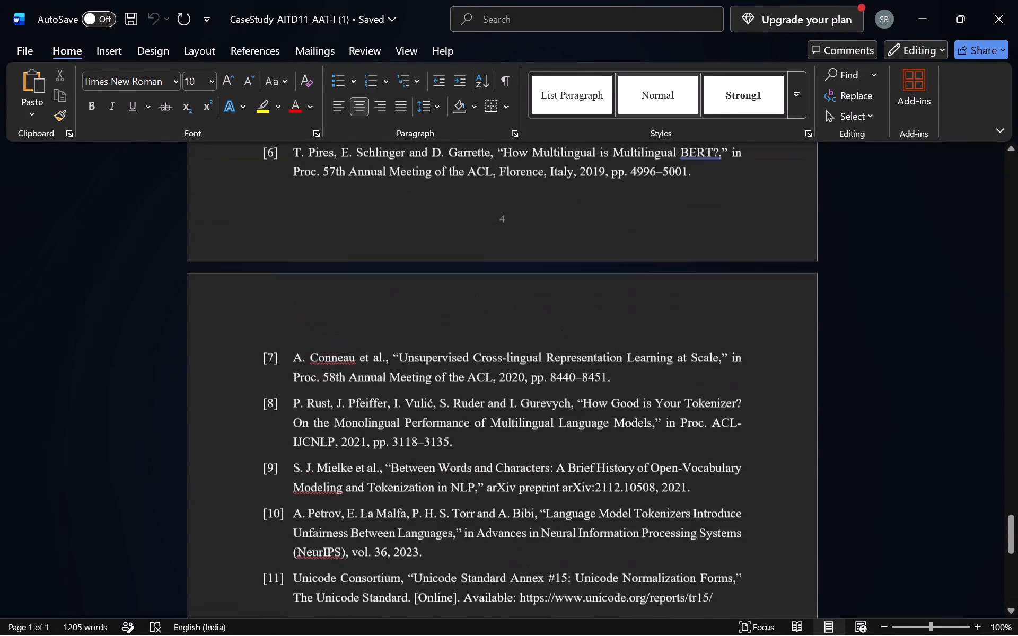
scroll(508, 279, up, 6)
scroll(508, 279, down, 1)
scroll(508, 279, up, 11)
scroll(508, 279, down, 1)
scroll(508, 279, up, 10)
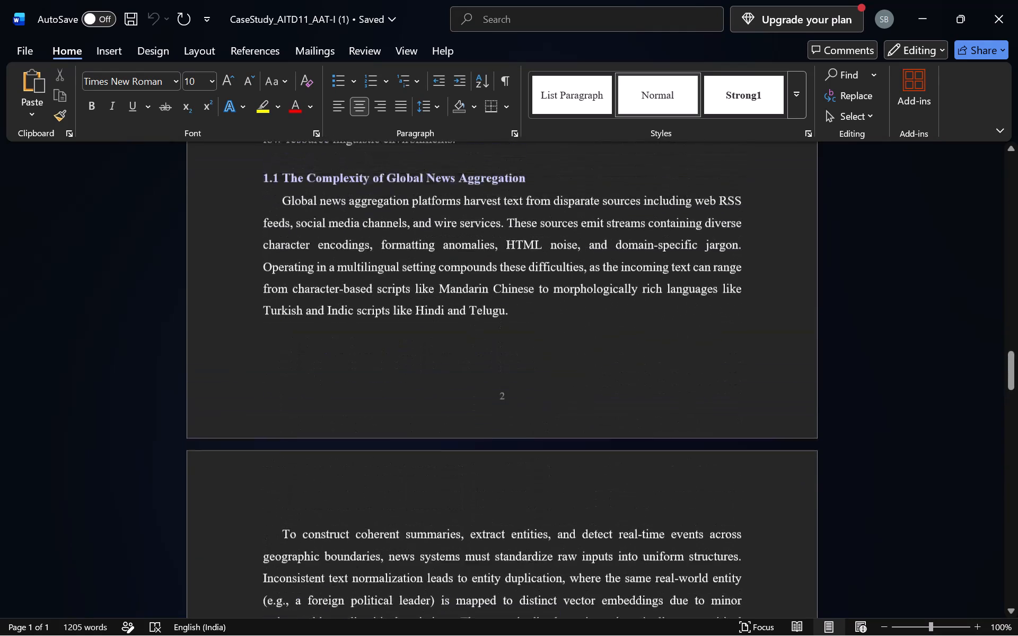
scroll(508, 279, up, 14)
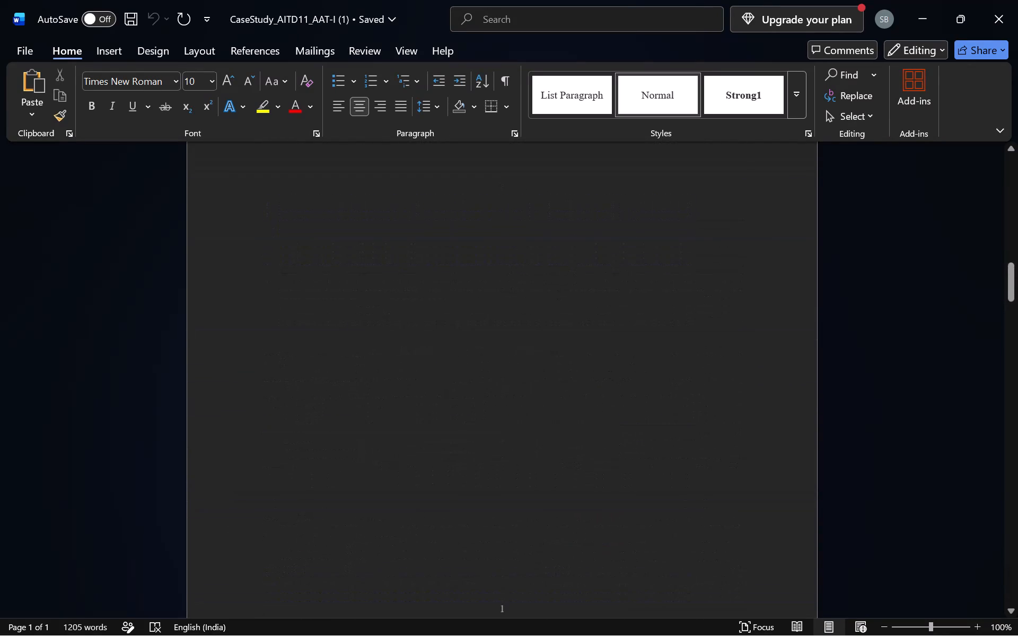
scroll(508, 279, up, 16)
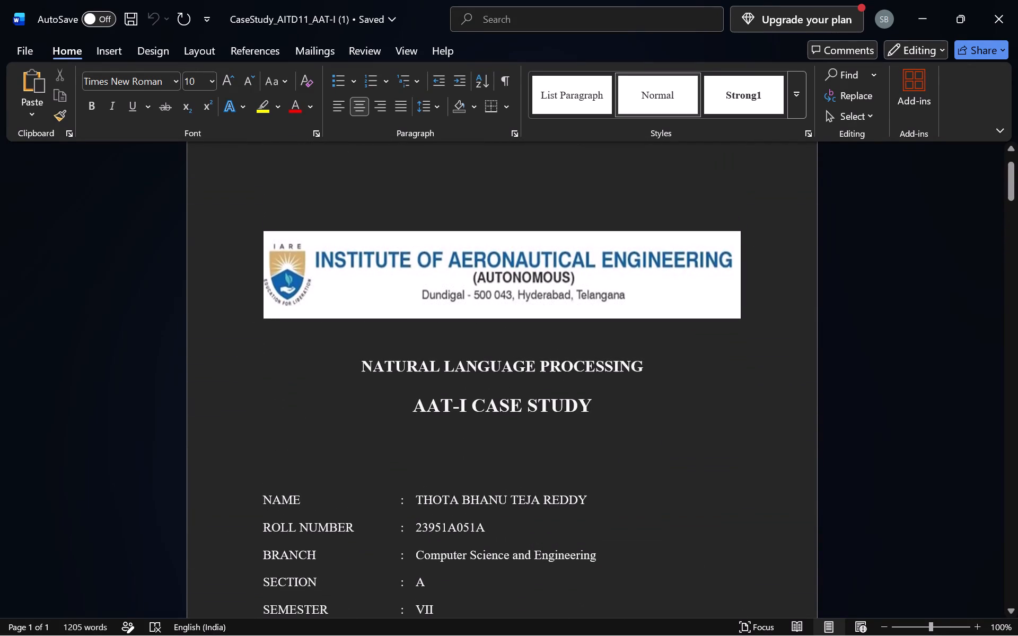
Examine the AAT-I case study document from its cover page to the table of contents.
scroll(508, 276, down, 1)
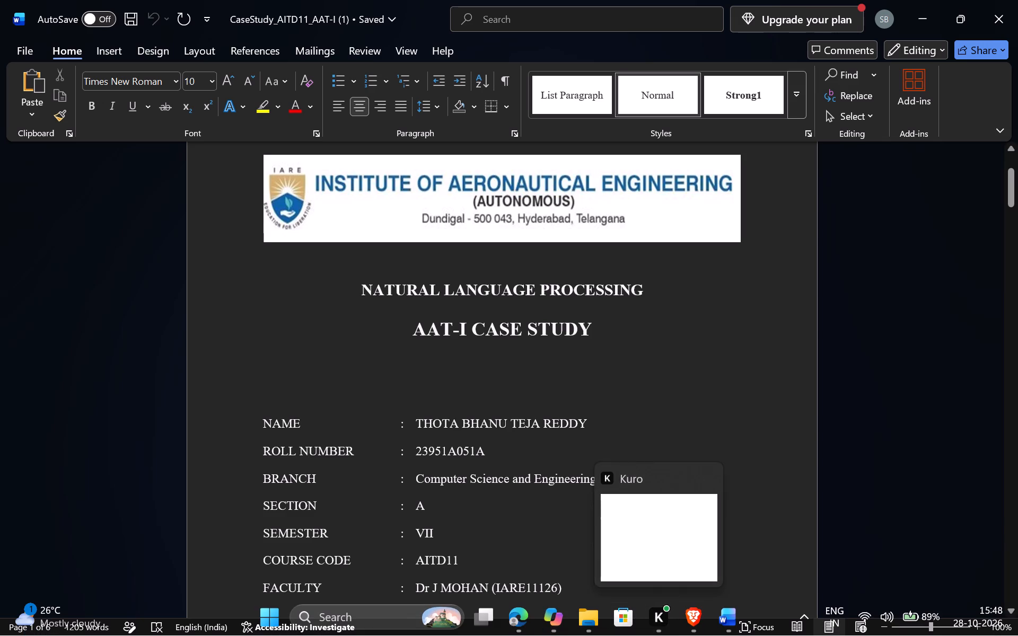
scroll(526, 534, down, 11)
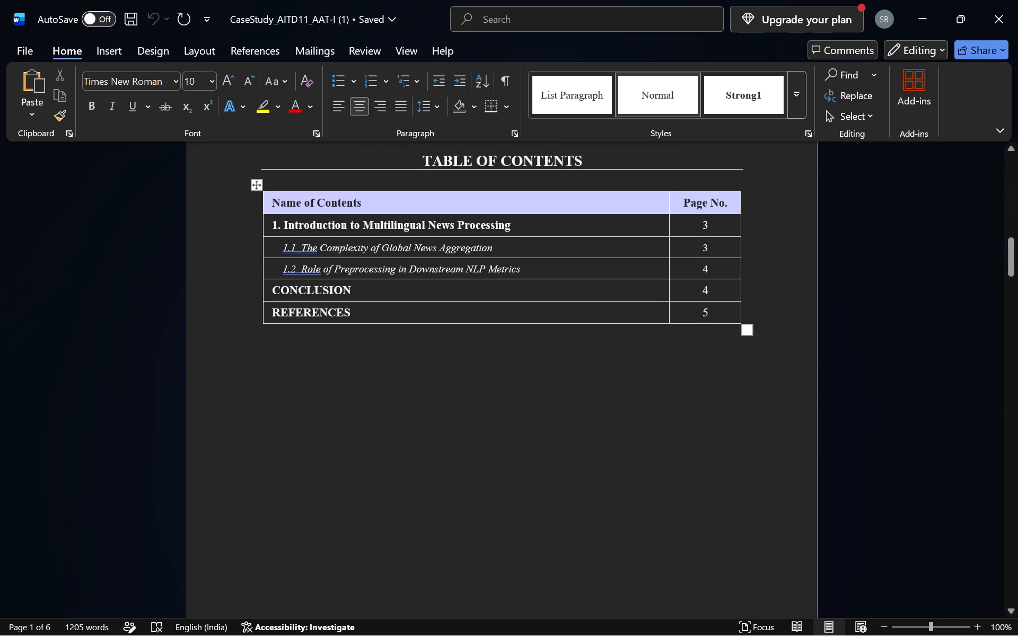
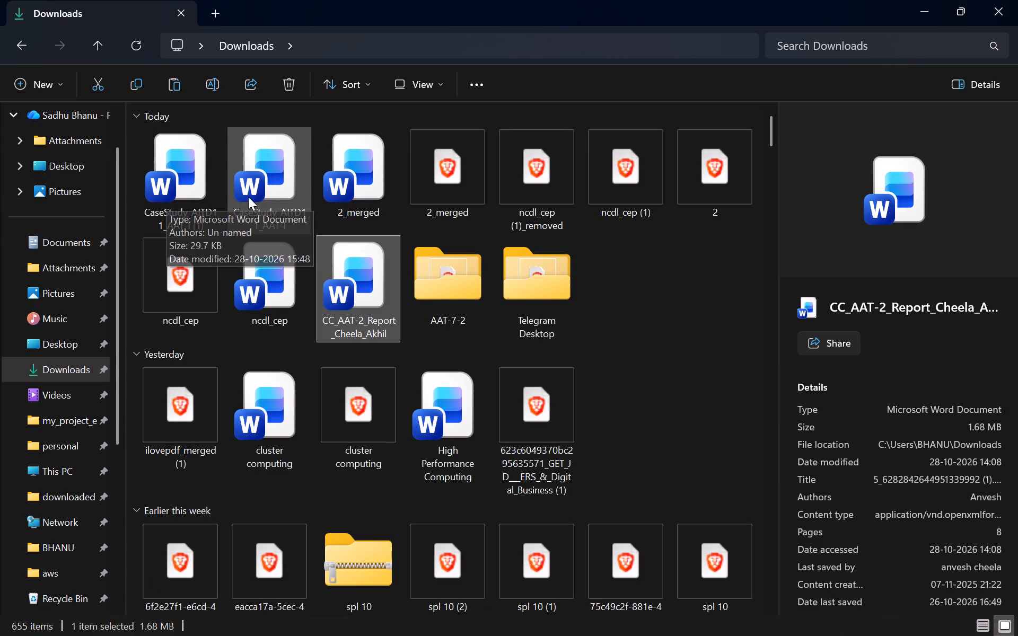
Open the 2_merged Word document from the Downloads folder and examine its Natural Language Processing cover page.
double_click(352, 193)
scroll(542, 399, down, 1)
scroll(542, 399, up, 7)
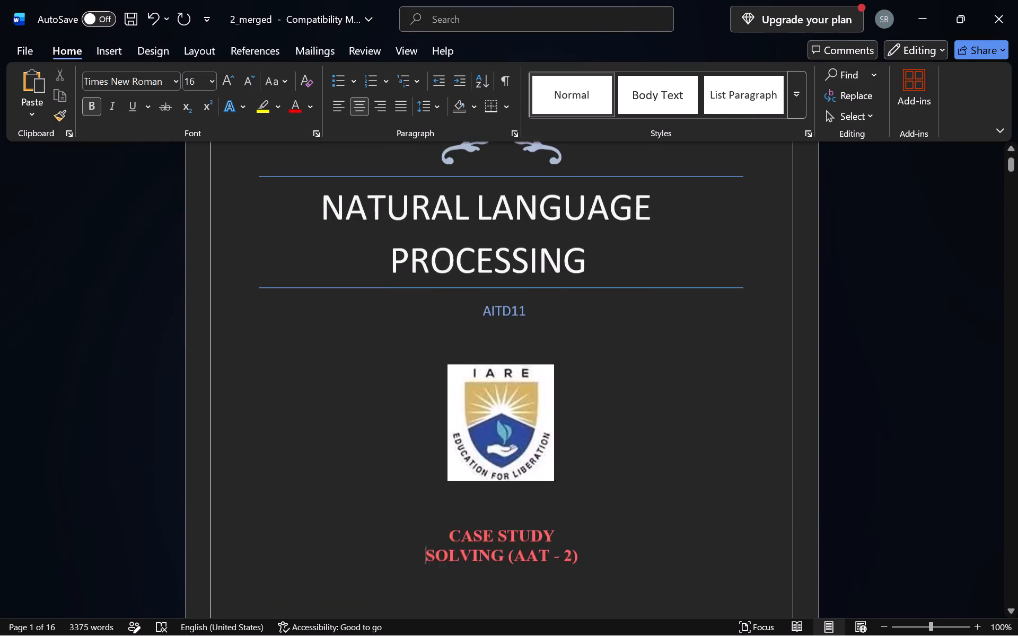
scroll(542, 399, up, 3)
scroll(542, 399, down, 2)
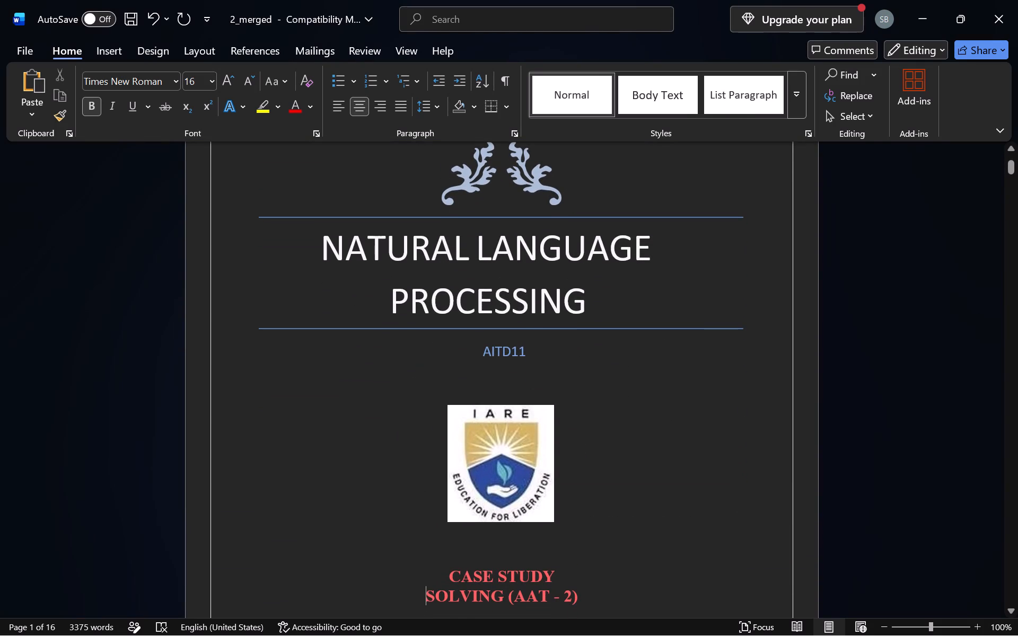
Switch from the 2_merged document to the open WhatsApp browser window.
key(alt+Tab)
key(alt+Tab)
key(alt+Tab)
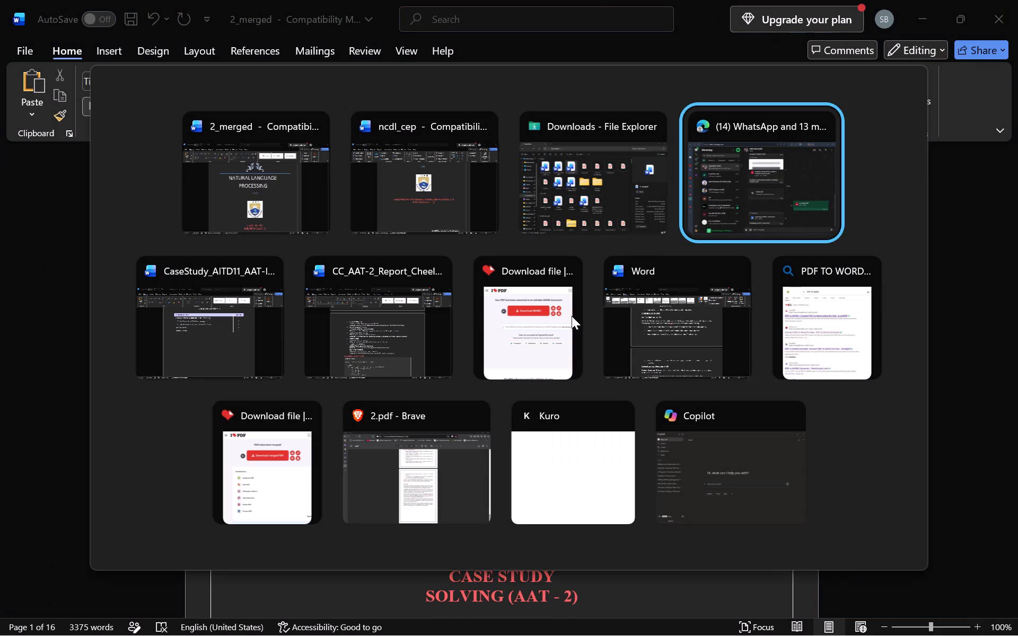
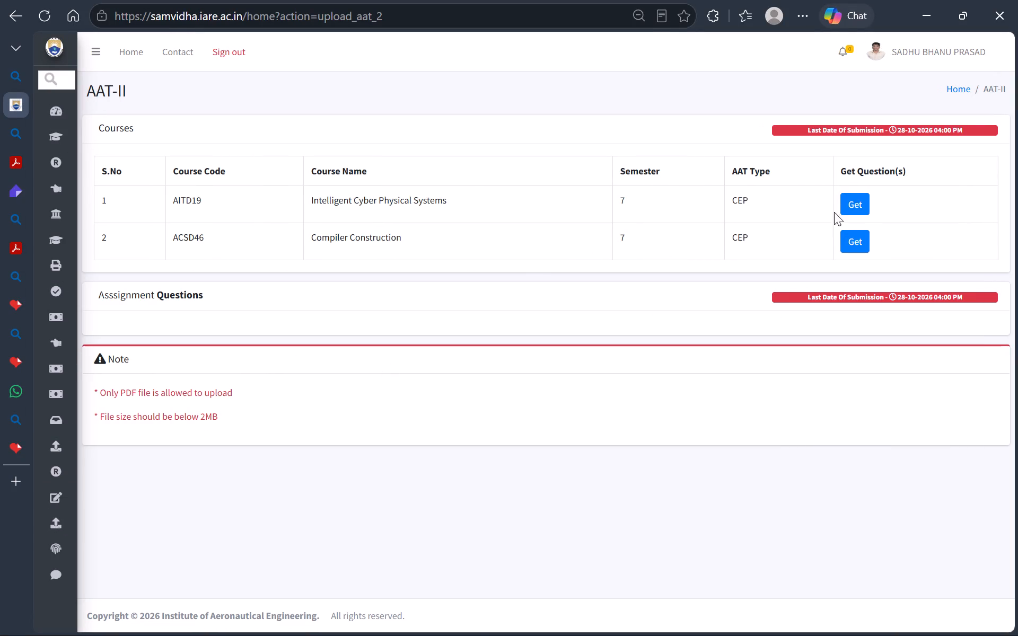
Get the AAT-II question for Compiler Construction (ACSD46) and copy its full text.
click(853, 228)
click(850, 241)
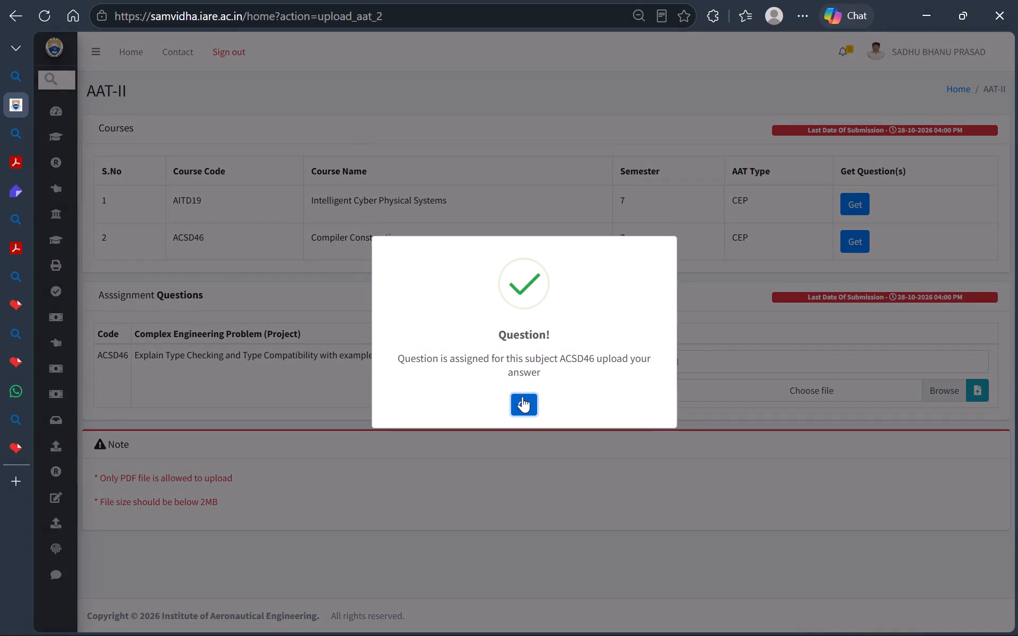
click(522, 396)
drag(428, 361, 274, 359)
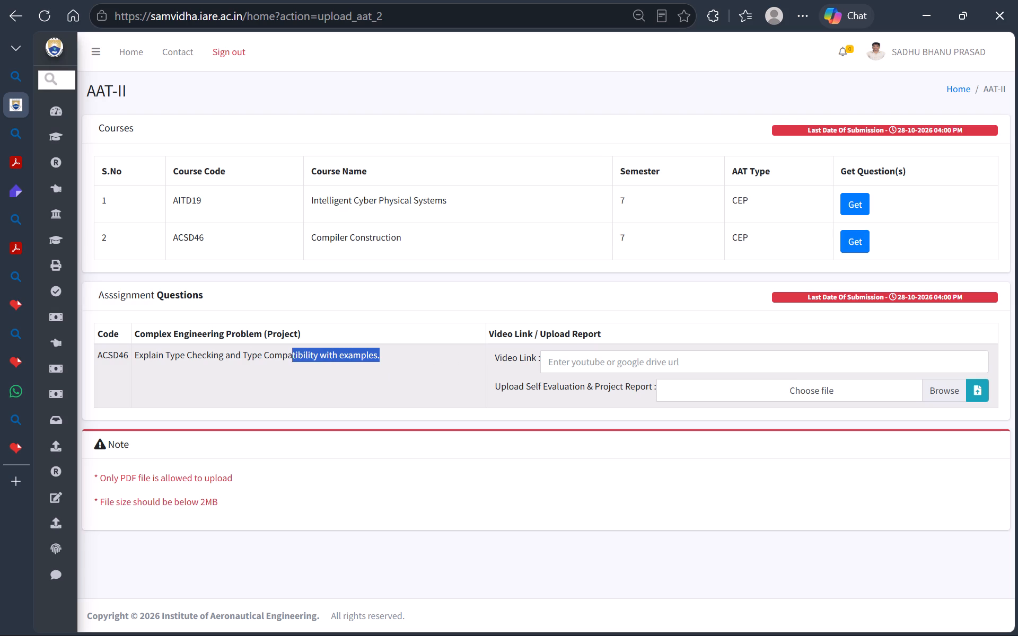
drag(274, 359, 134, 354)
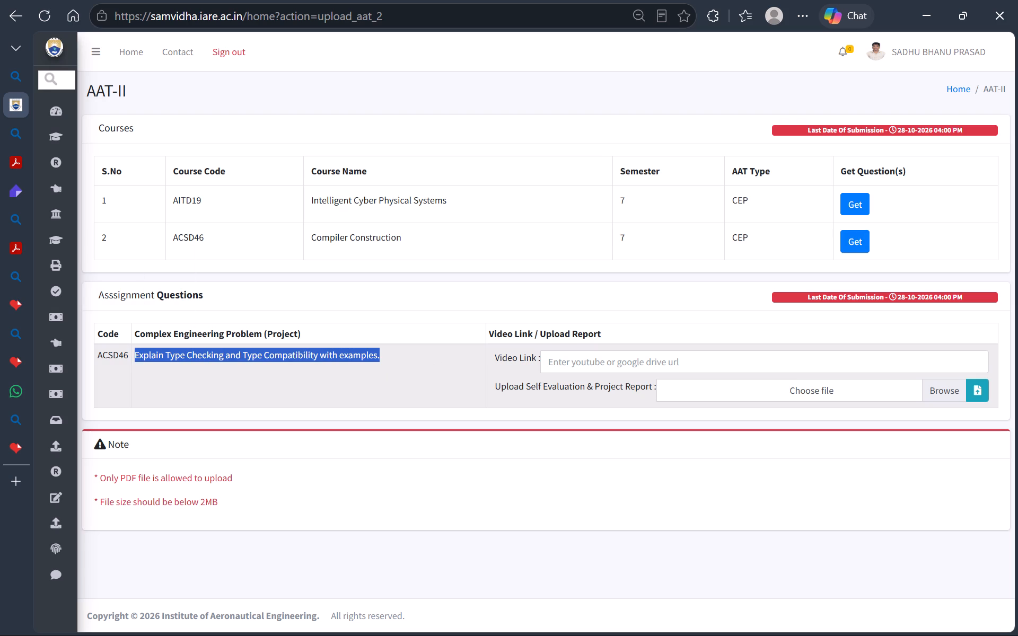
key(ctrl+c)
key(ctrl+c)
key(alt+Tab)
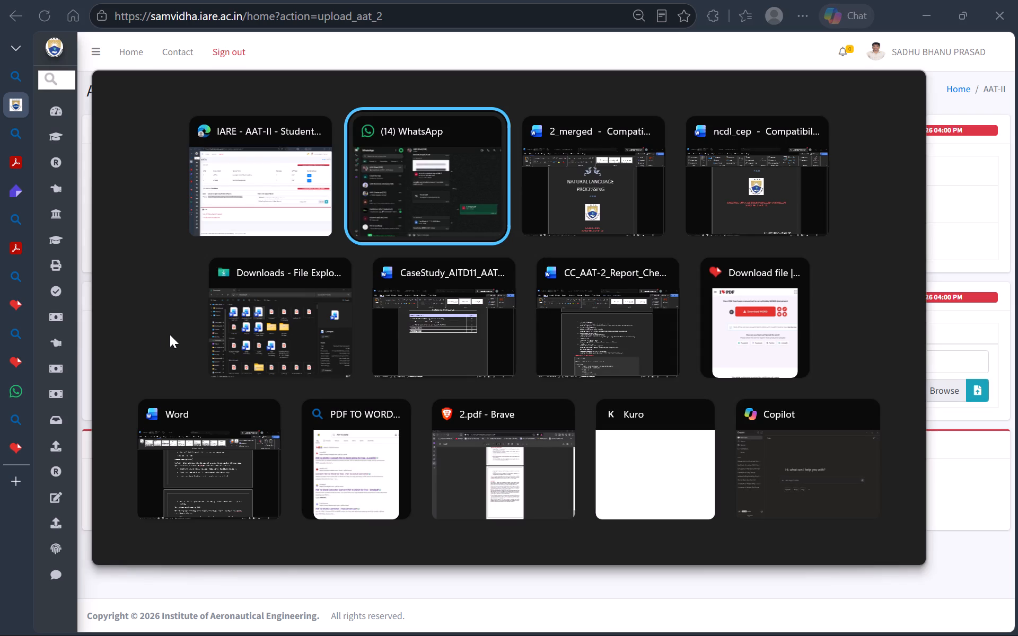
key(alt+Tab)
key(alt+Tab)
key(alt+Tab)
key(alt+Tab)
key(alt+Tab)
key(alt+Tab)
key(alt+Tab)
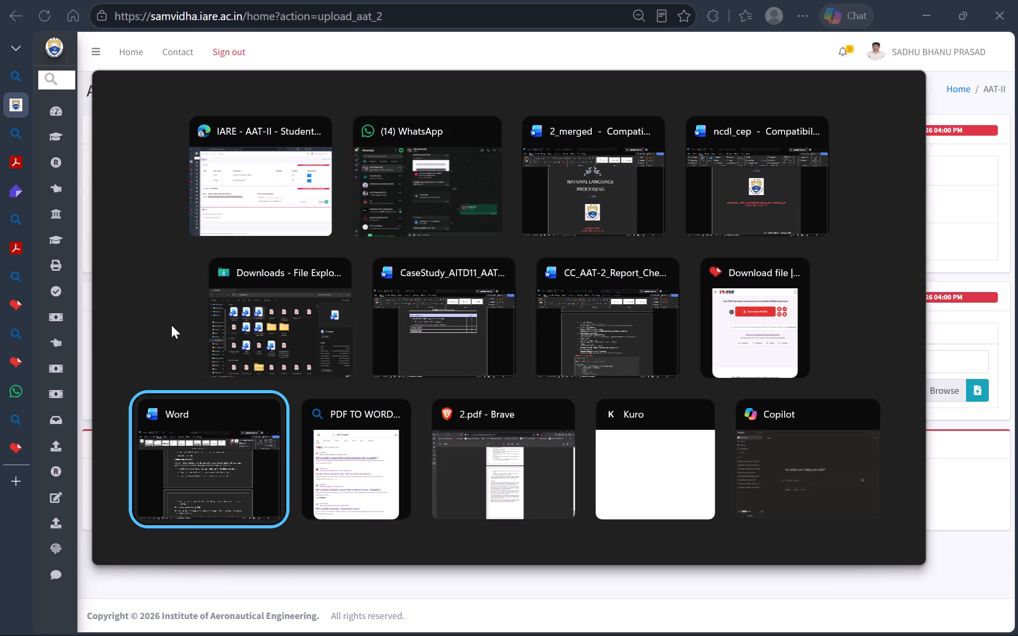
key(alt+Tab)
key(alt+Tab)
key(alt+Tab)
key(alt+Tab)
key(alt+Tab)
key(alt+Tab)
key(alt+Tab)
key(alt+Tab)
key(alt+Tab)
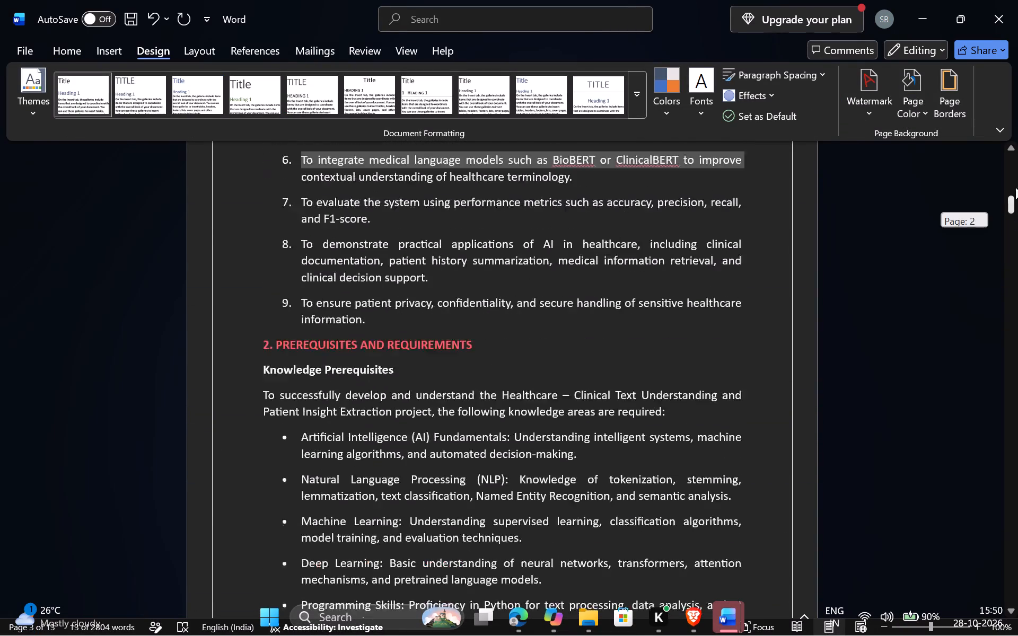
drag(1015, 187, 1017, 154)
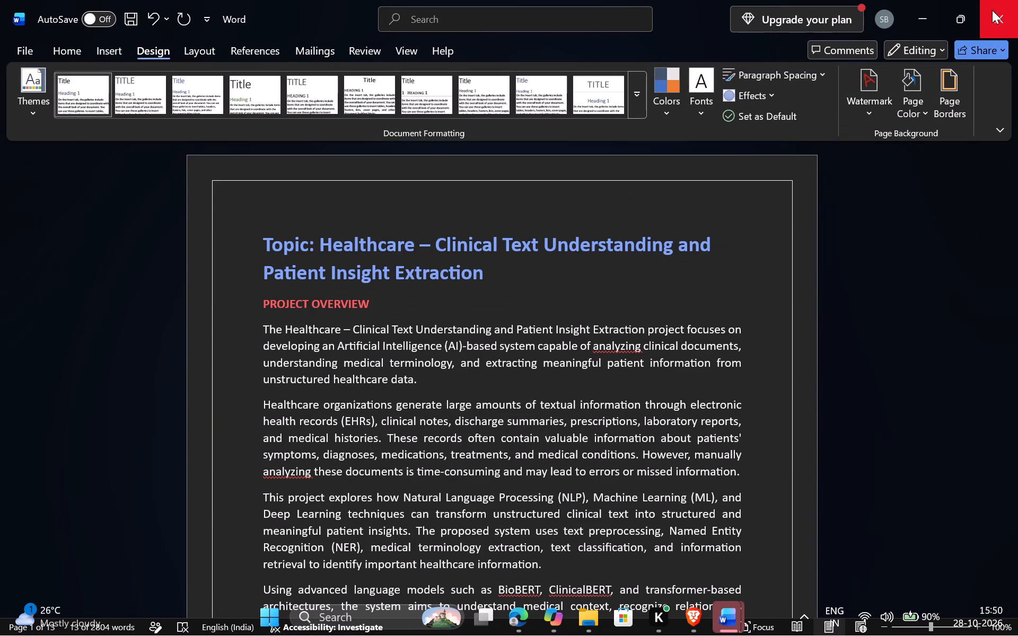
click(1003, 0)
click(538, 410)
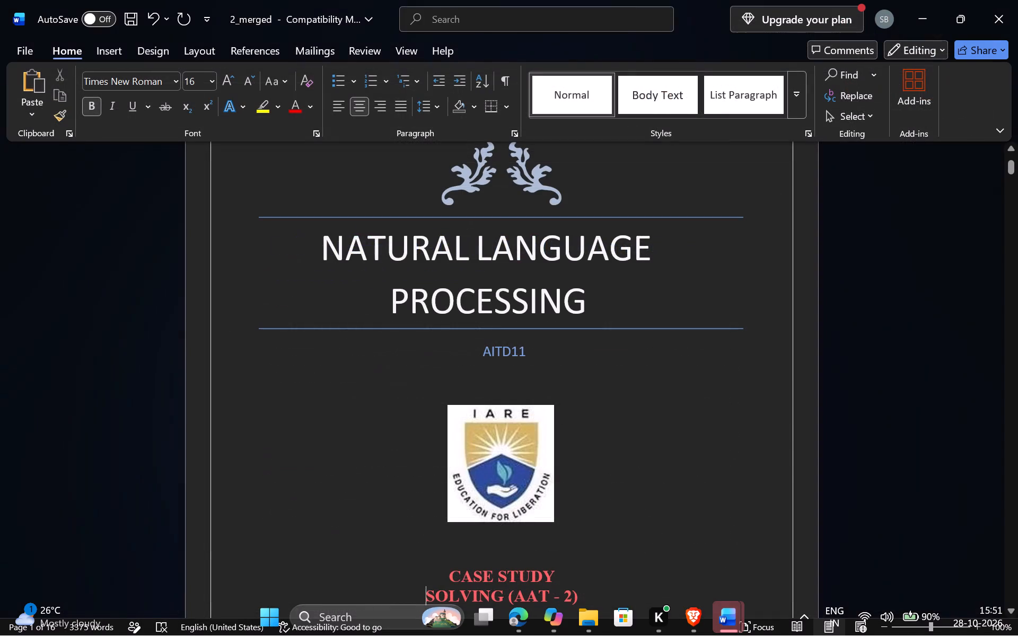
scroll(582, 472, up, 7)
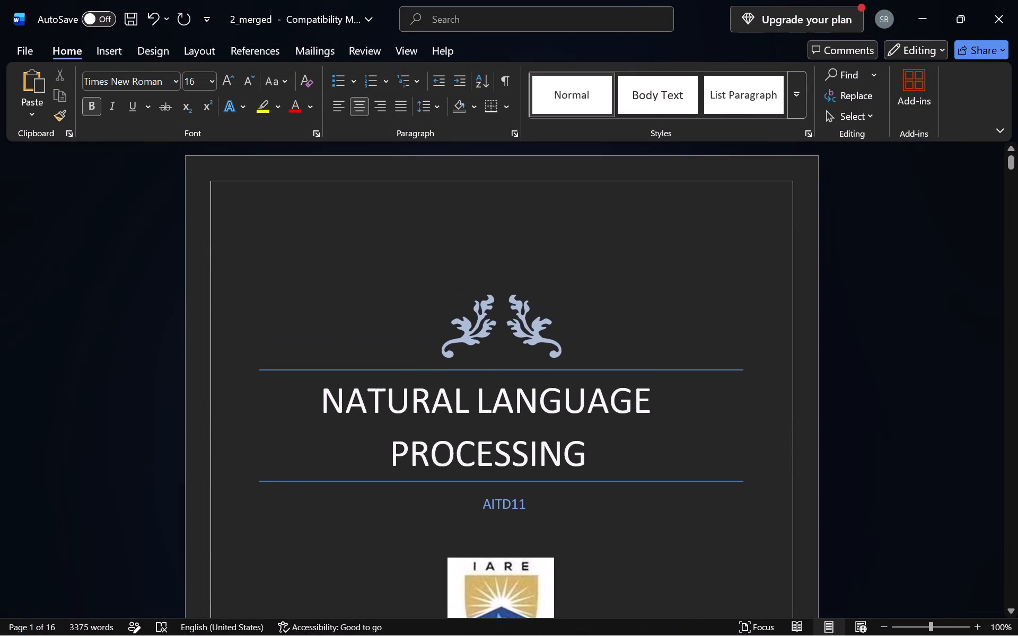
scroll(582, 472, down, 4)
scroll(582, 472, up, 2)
Switch to Edge and check the AAT-II questions for Compiler Construction and Intelligent Cyber Physical Systems, ending on Compiler Construction.
key(alt+Tab)
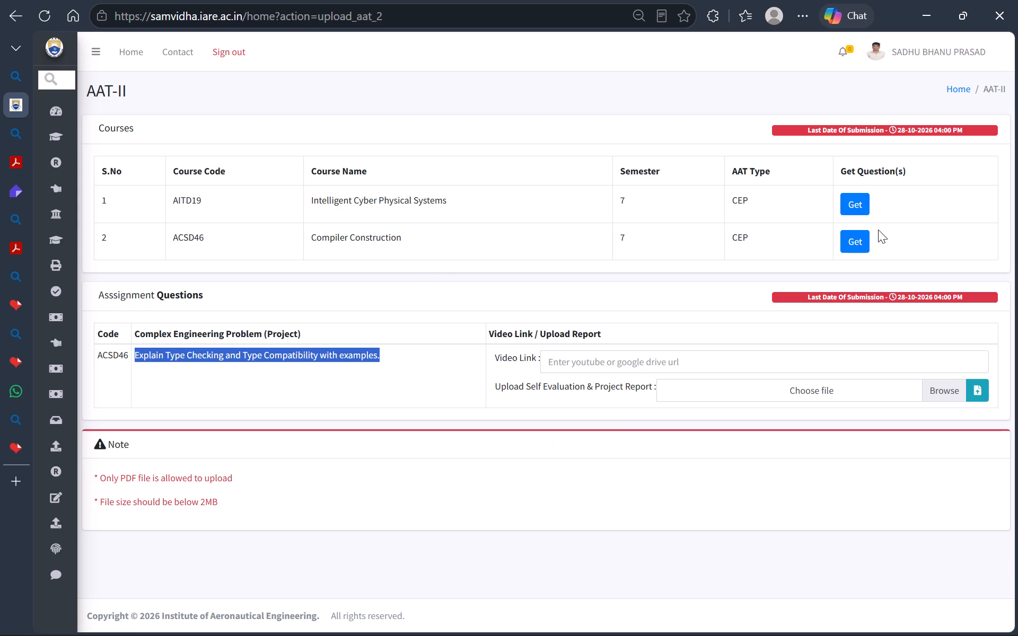
click(866, 235)
click(528, 406)
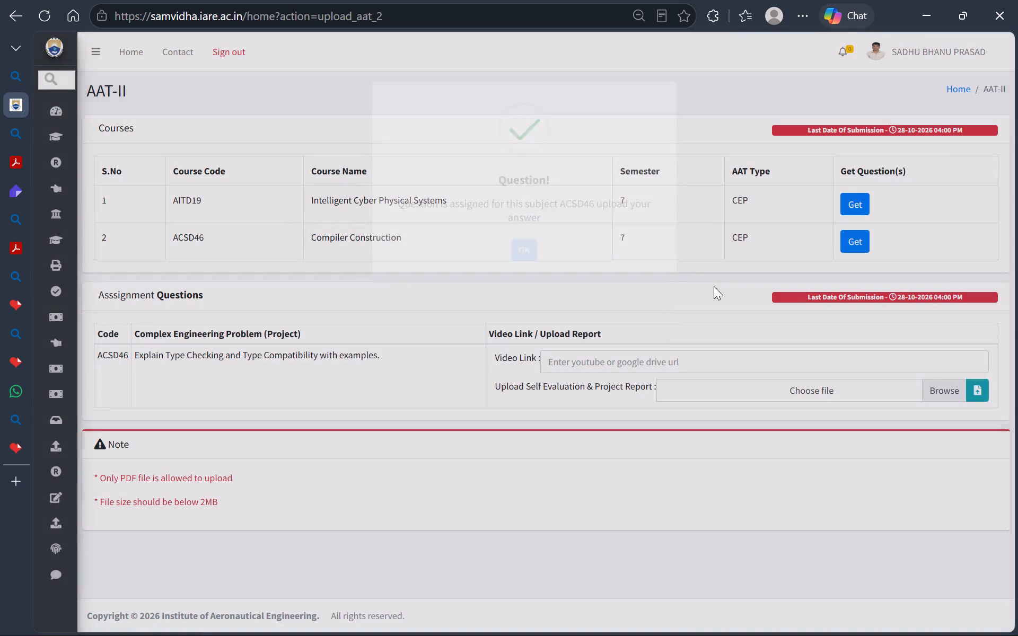
click(856, 202)
click(527, 403)
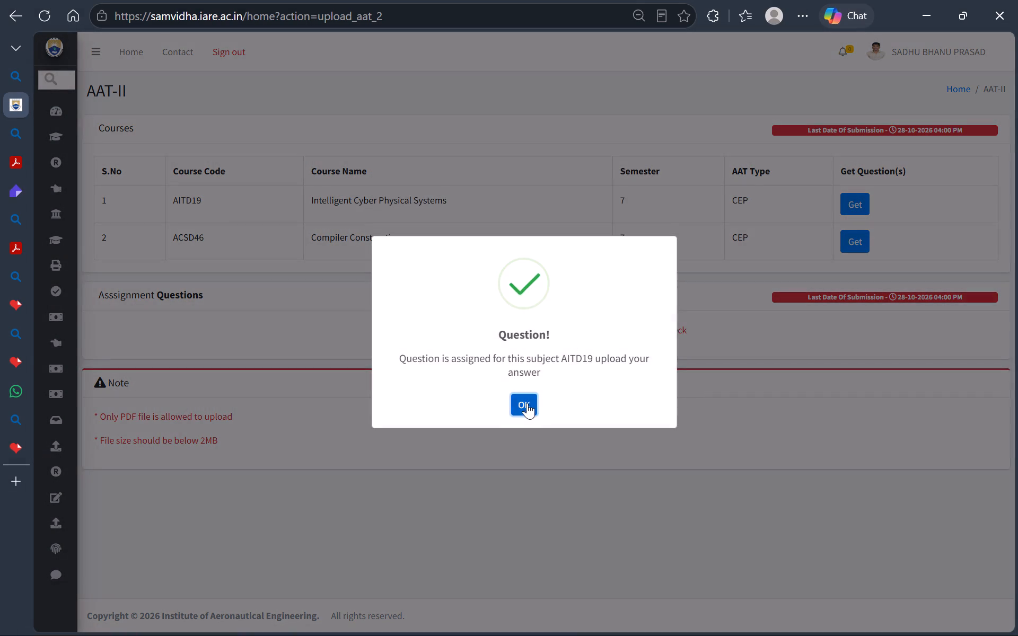
click(864, 238)
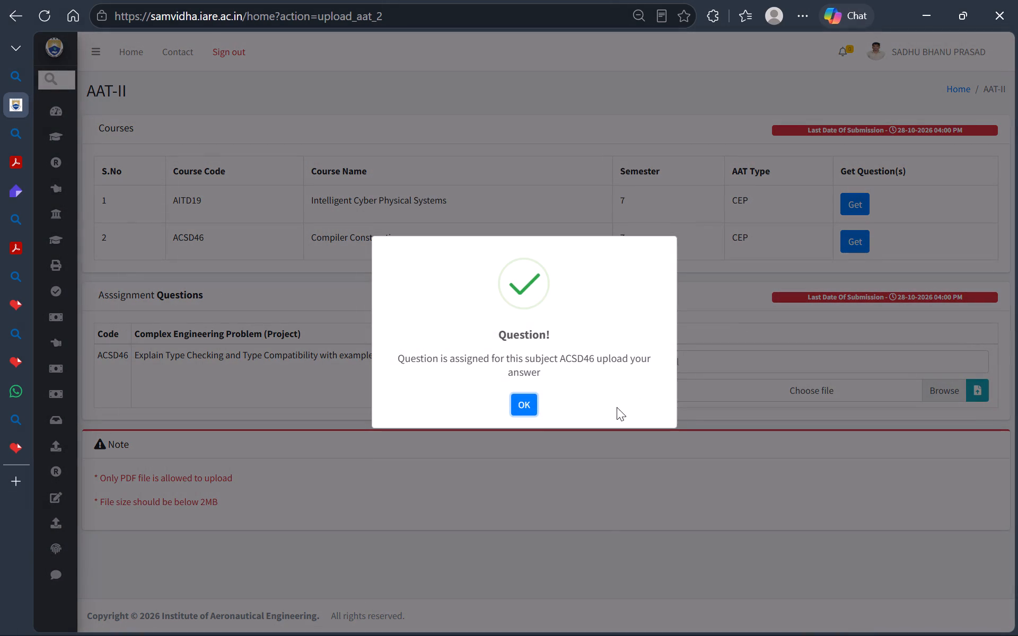
click(528, 407)
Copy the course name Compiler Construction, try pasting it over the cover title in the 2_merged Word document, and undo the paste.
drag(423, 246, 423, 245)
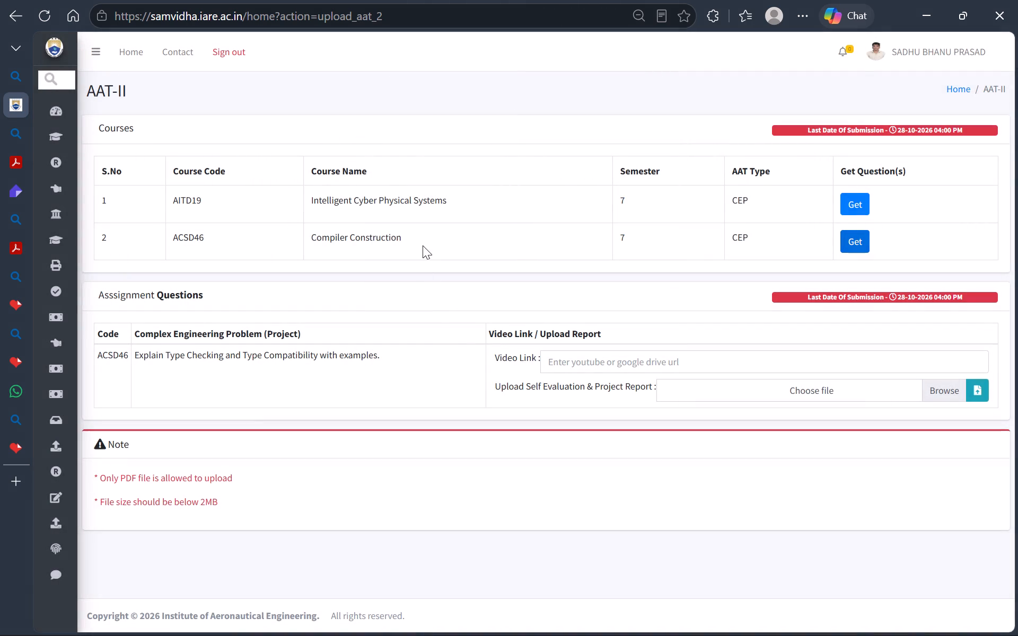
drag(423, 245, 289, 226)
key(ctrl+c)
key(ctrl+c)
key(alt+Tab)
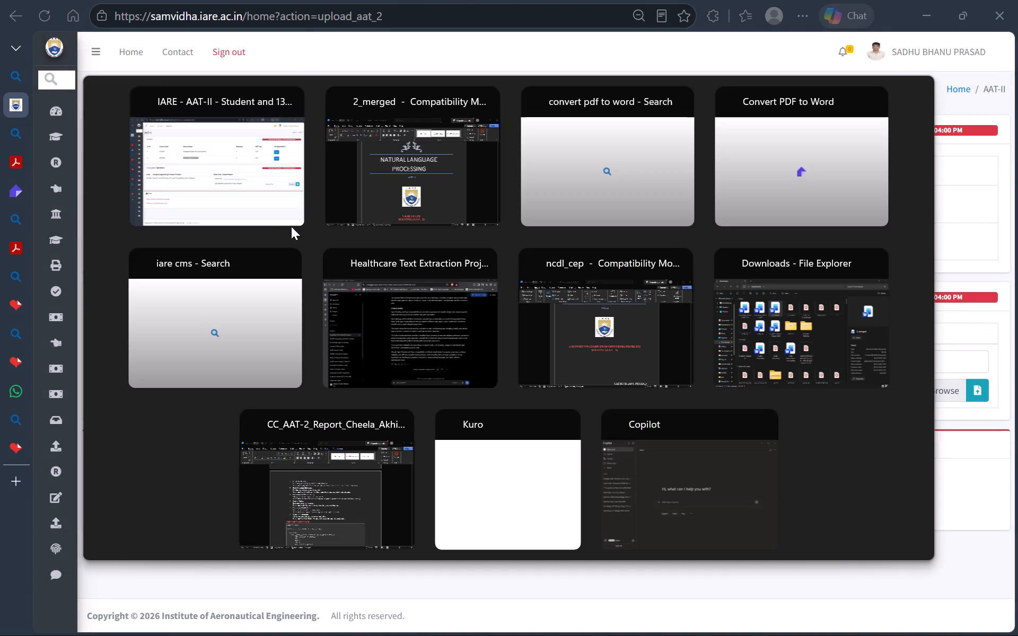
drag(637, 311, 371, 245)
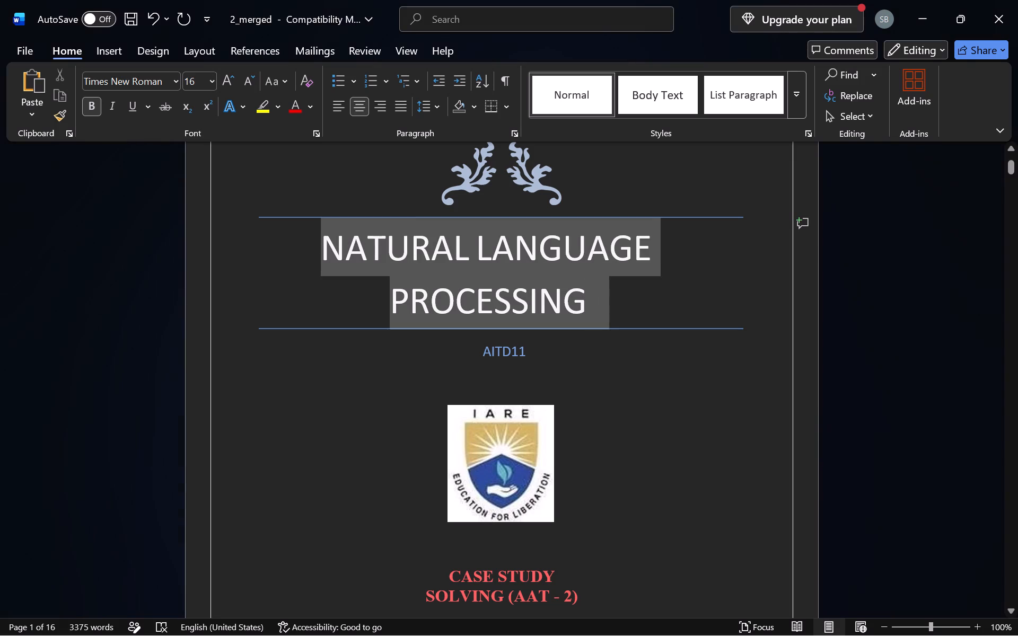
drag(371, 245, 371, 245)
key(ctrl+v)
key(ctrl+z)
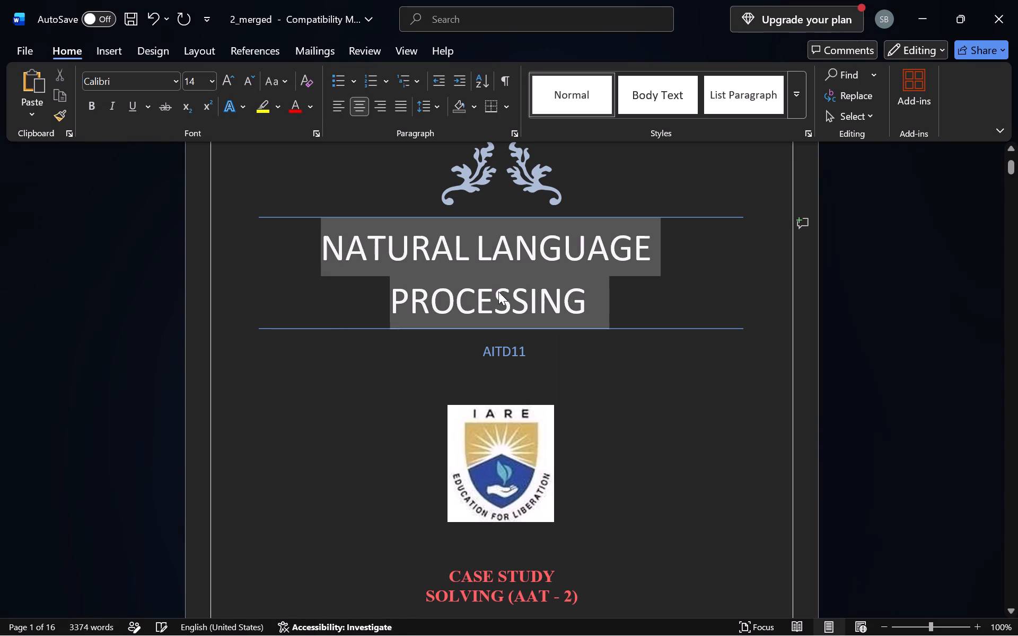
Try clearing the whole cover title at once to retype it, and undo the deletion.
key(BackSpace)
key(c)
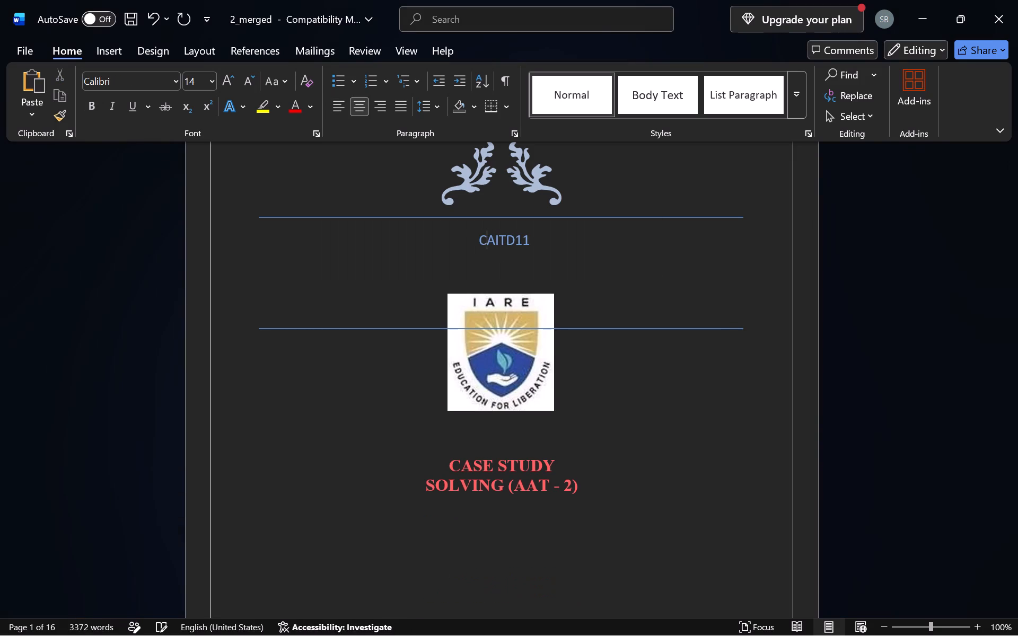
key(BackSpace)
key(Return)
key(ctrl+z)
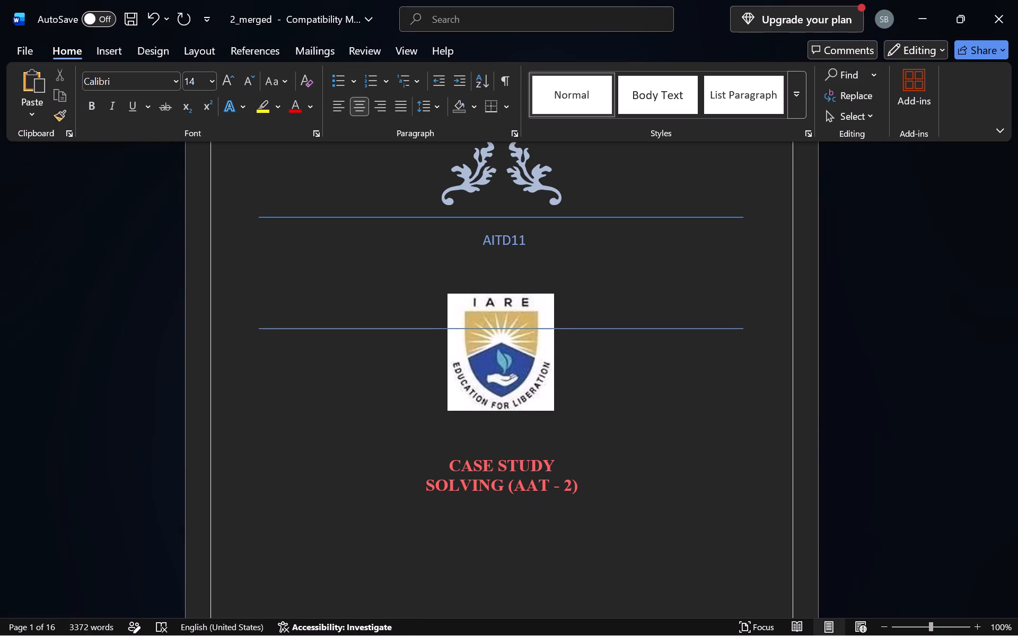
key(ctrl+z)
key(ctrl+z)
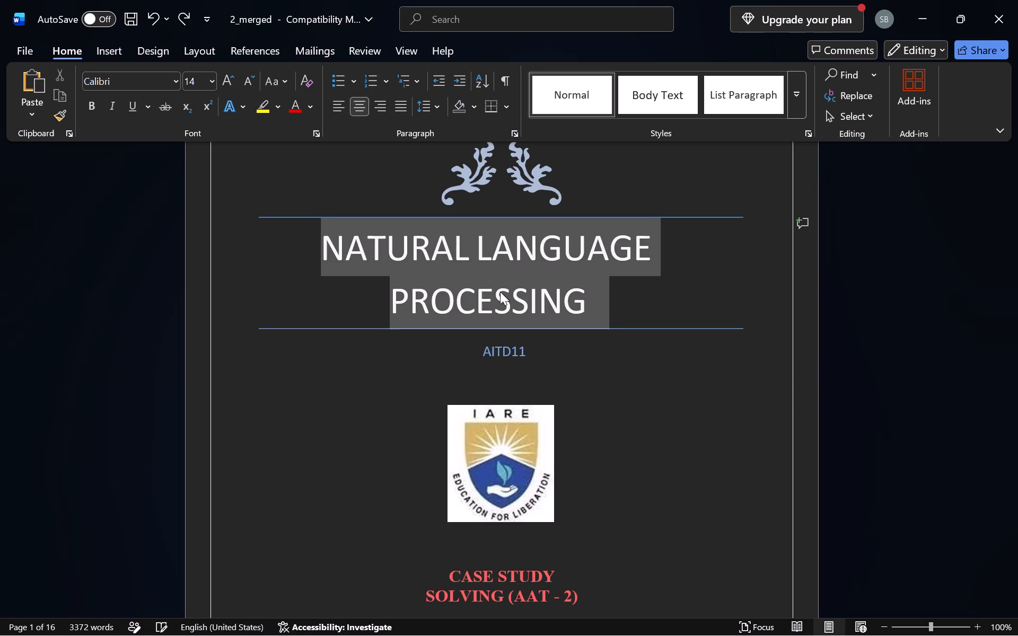
Replace the cover title Natural Language Processing with COMPILER CONSTRUCTION, followed by an empty line.
key(Right)
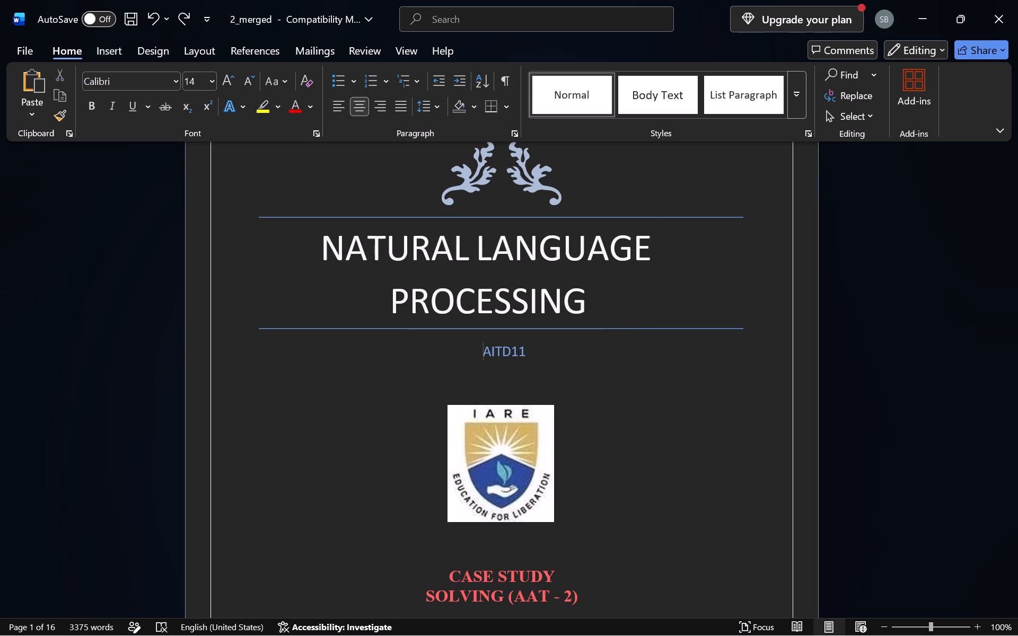
click(599, 296)
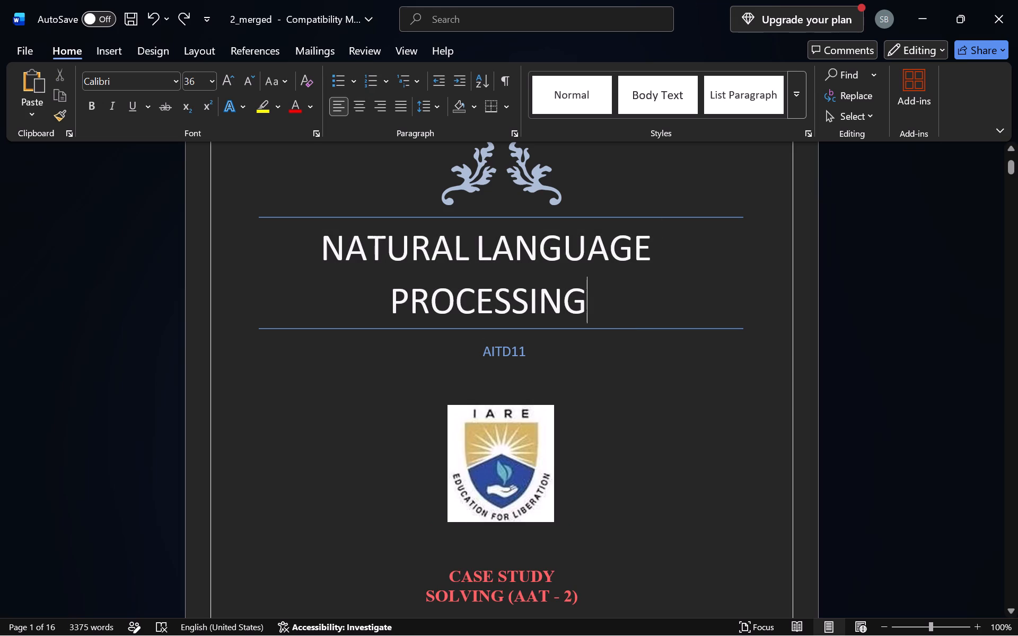
key(BackSpace)
key(BackSpace)
key(BackSpace)
key(BackSpace)
key(BackSpace)
key(BackSpace)
key(BackSpace)
key(BackSpace)
key(BackSpace)
key(BackSpace)
key(BackSpace)
key(BackSpace)
key(BackSpace)
key(BackSpace)
key(BackSpace)
key(BackSpace)
key(BackSpace)
key(BackSpace)
key(BackSpace)
key(BackSpace)
key(BackSpace)
key(BackSpace)
key(BackSpace)
key(BackSpace)
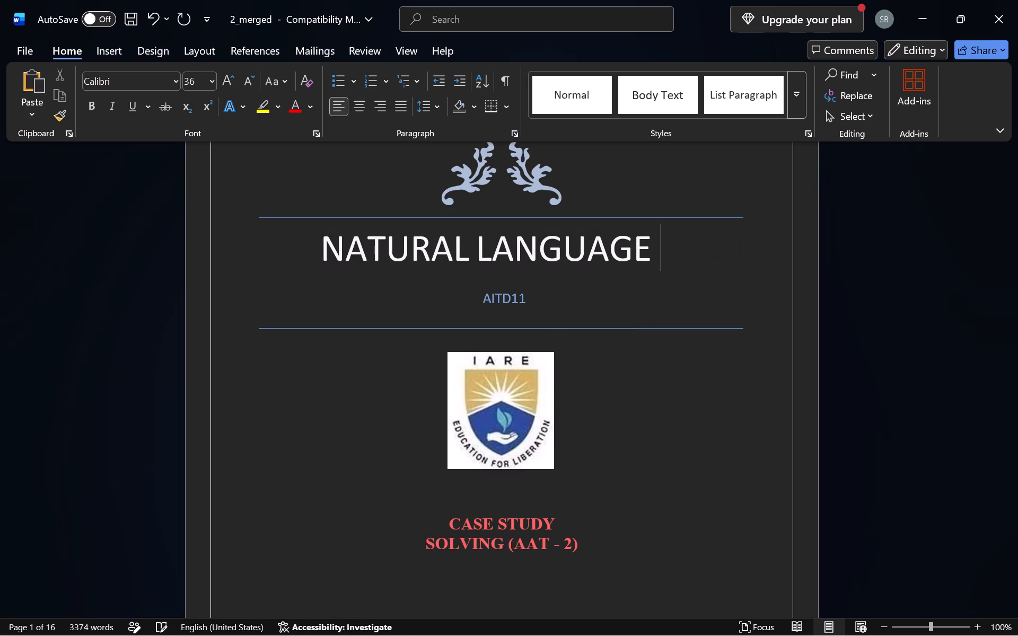
key(BackSpace)
key(BackSpace)
key(BackSpace)
key(BackSpace)
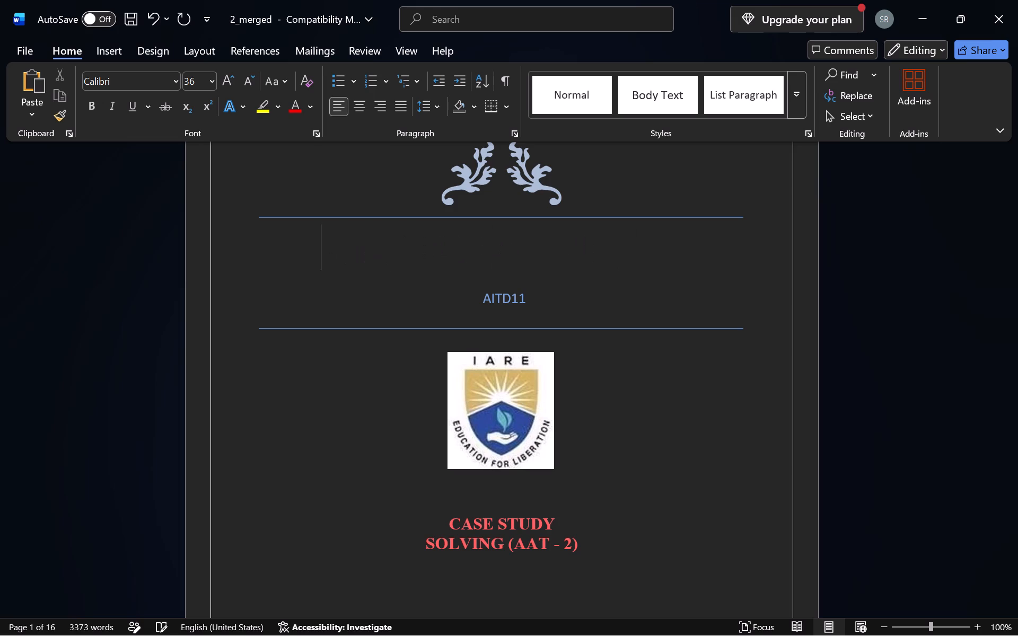
key(BackSpace)
key(Tab)
text(COMP)
text(ILER CONSTRUCTION)
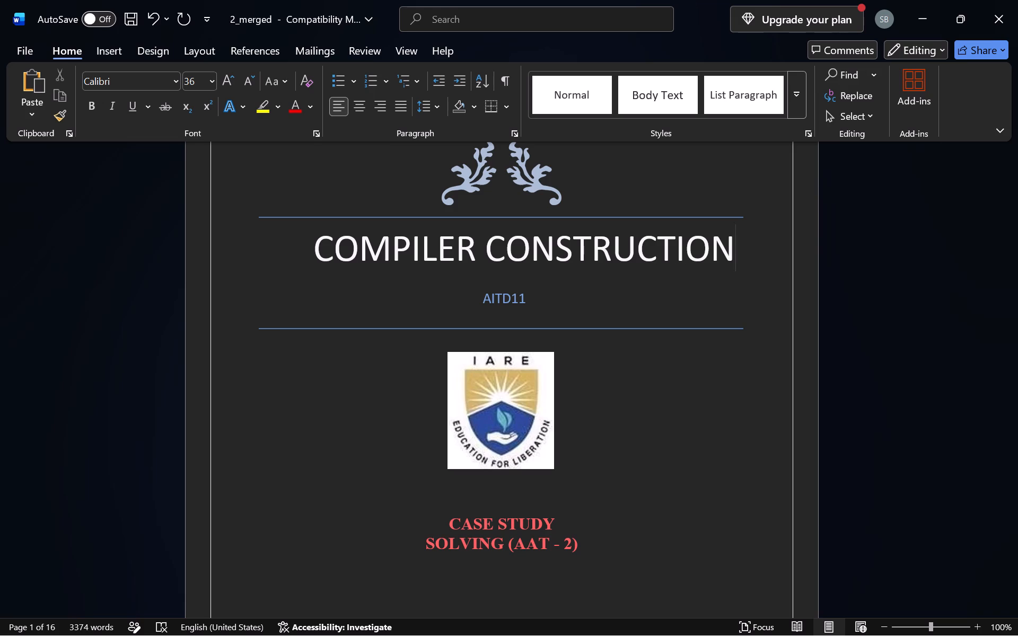
key(Return)
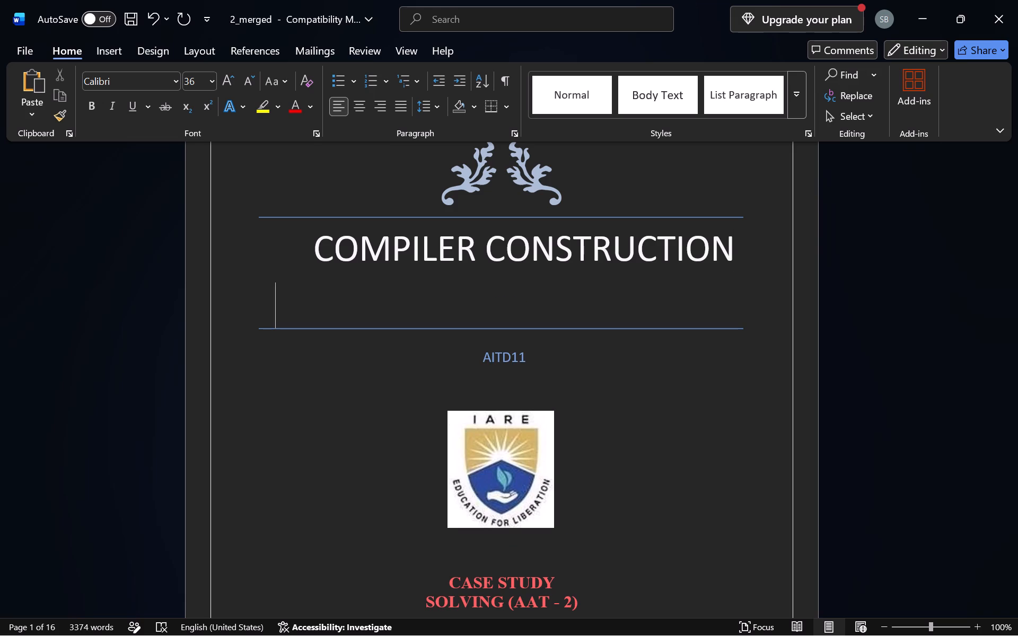
key(BackSpace)
key(Return)
Adjust the leading space before COMPILER CONSTRUCTION so the cover title sits centred between the blue rules.
click(318, 244)
key(BackSpace)
key(Tab)
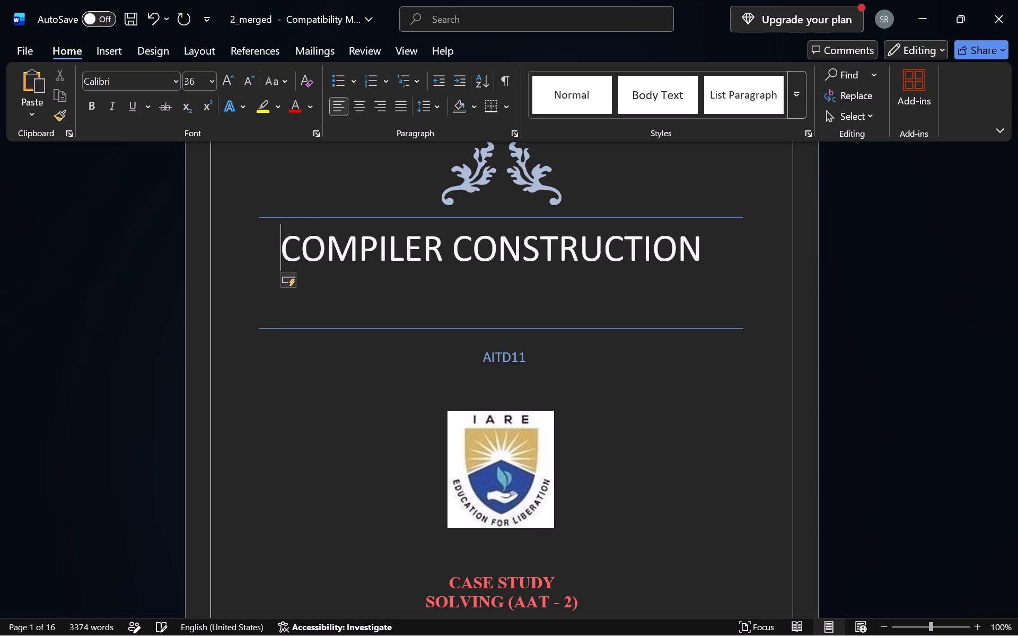
key(Tab)
key(BackSpace)
key(space)
key(space)
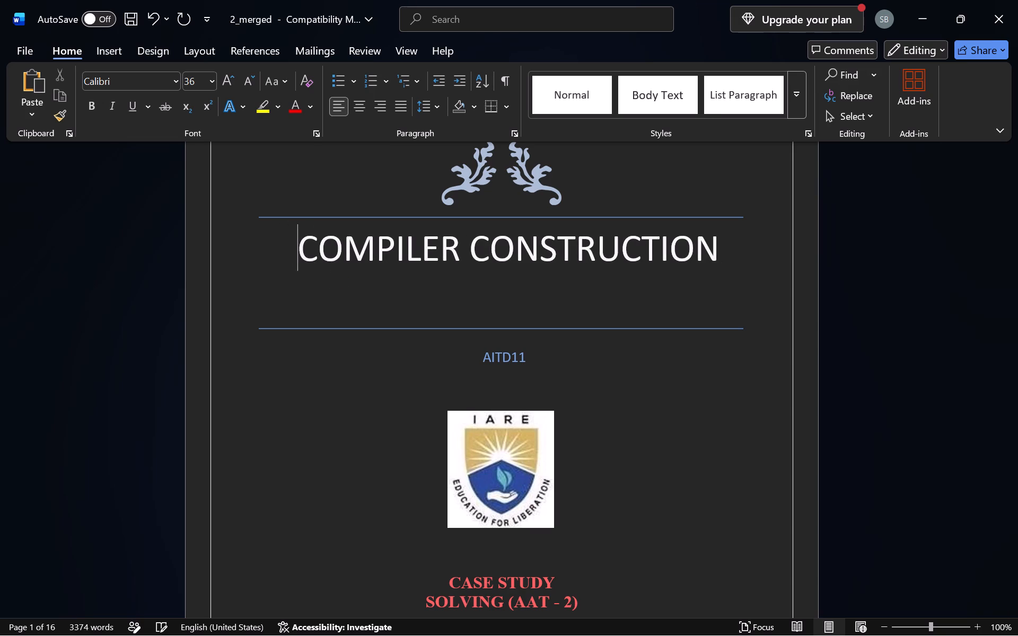
key(BackSpace)
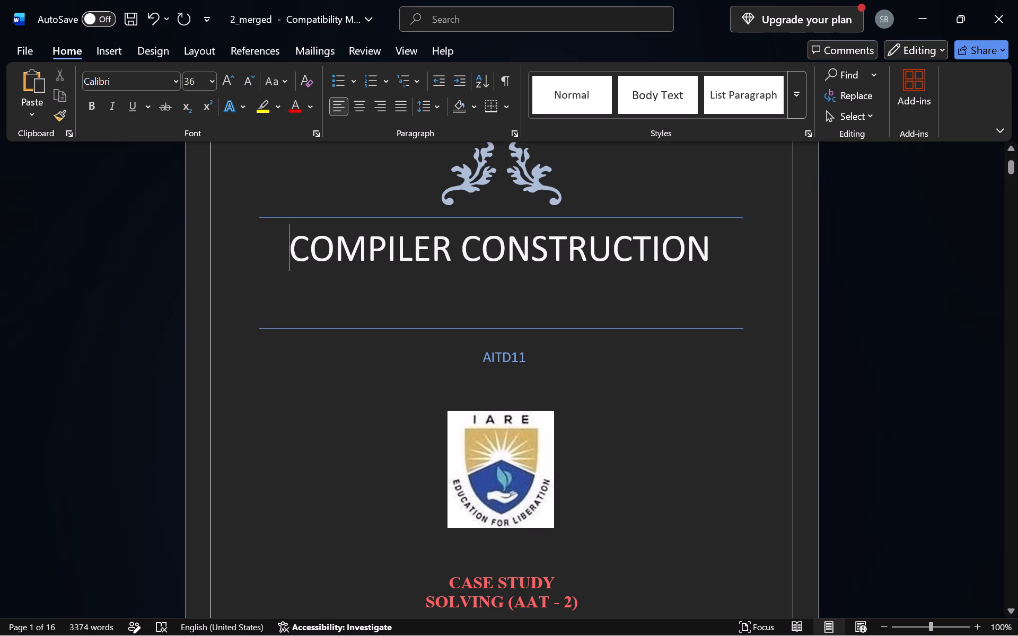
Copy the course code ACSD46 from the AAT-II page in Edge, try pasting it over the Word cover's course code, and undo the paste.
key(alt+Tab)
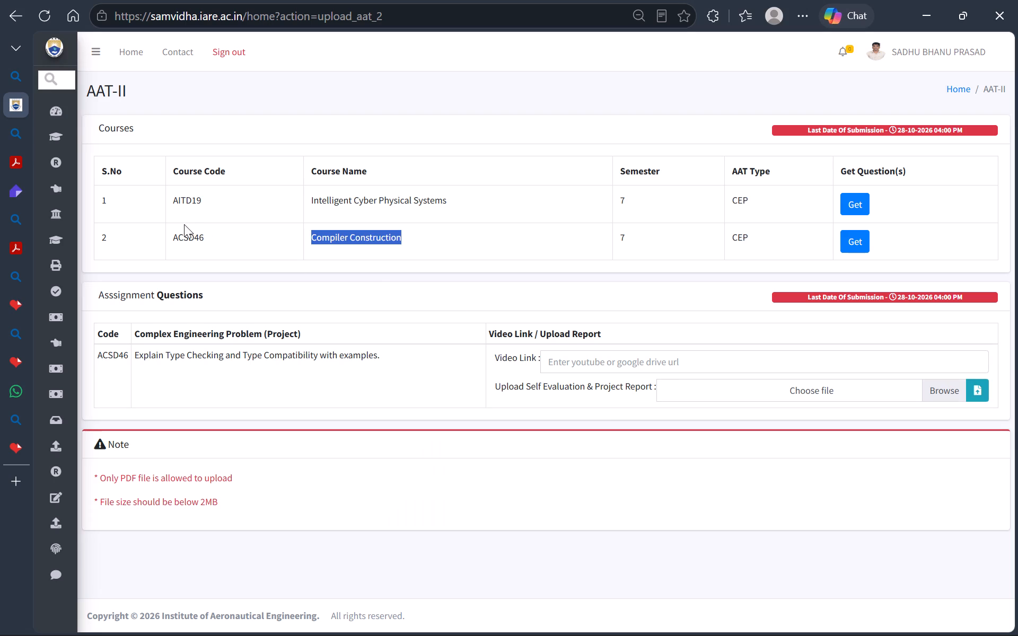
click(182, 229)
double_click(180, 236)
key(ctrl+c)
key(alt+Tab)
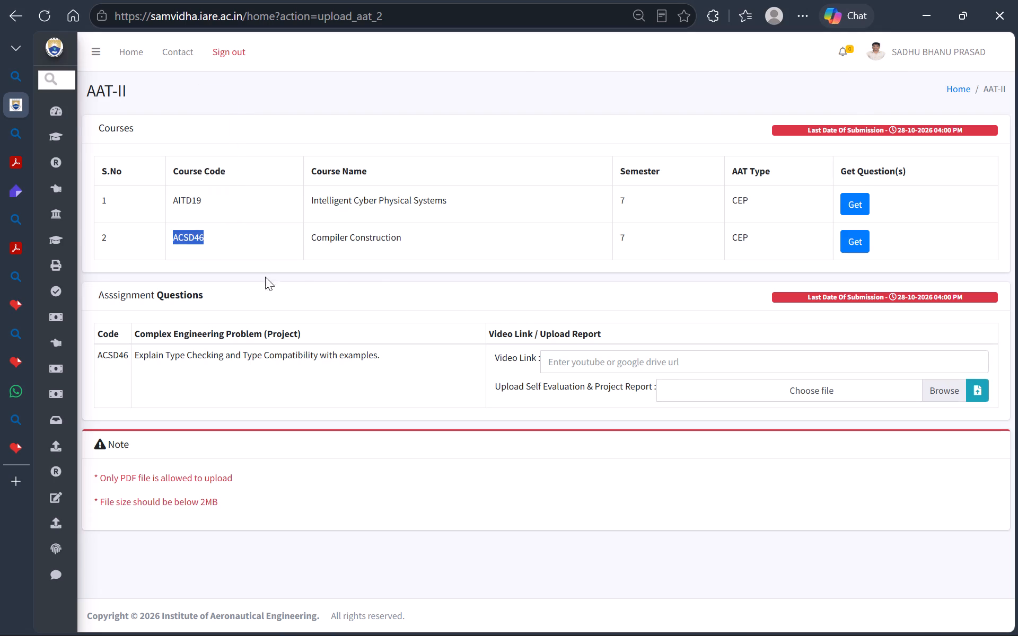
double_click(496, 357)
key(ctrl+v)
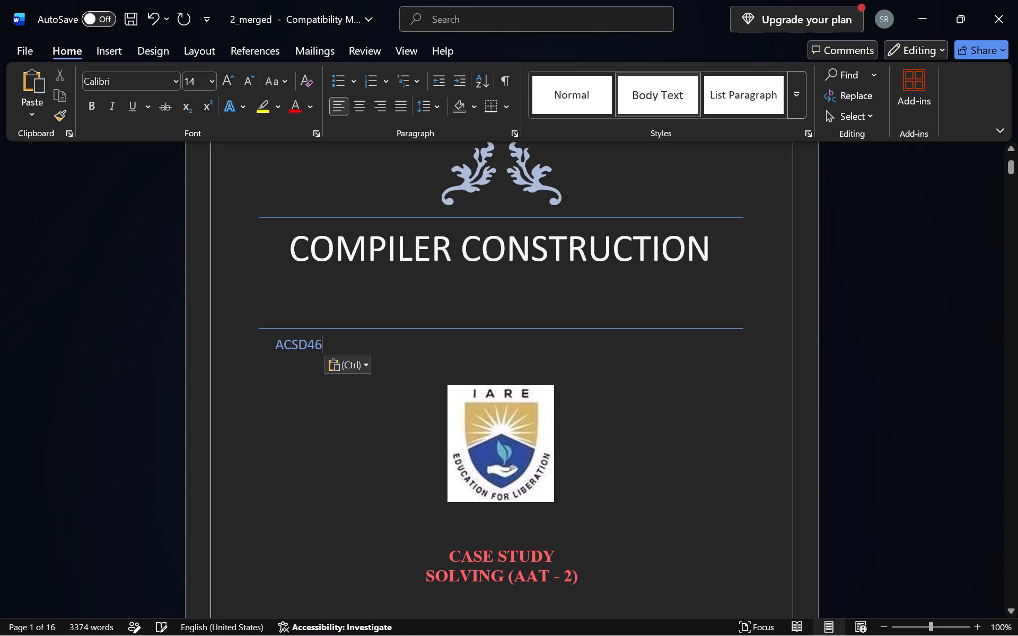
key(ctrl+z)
Retype the cover's course code as ACSD46 in its existing formatting, checking it against the AAT-II page in Edge.
key(Down)
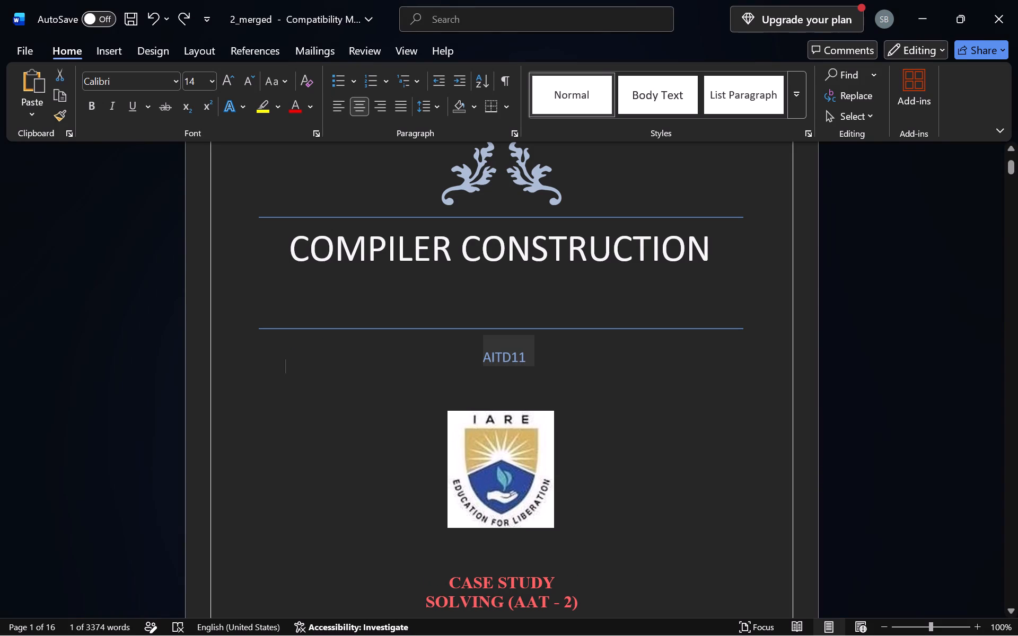
key(Right)
key(Up)
key(Up)
key(Right)
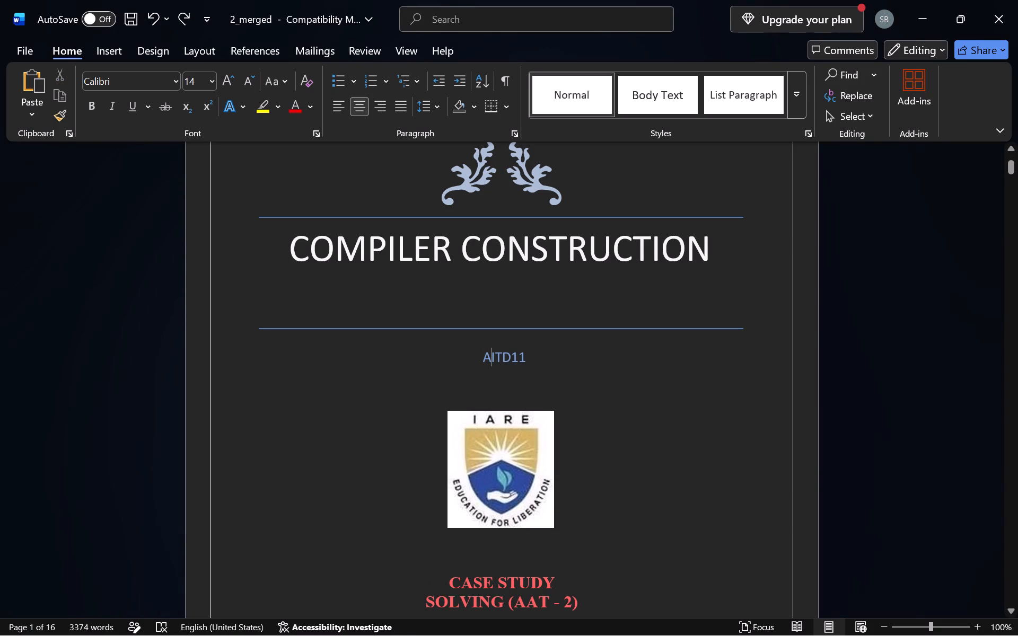
key(Right)
key(Right)
key(Right)
key(Right)
key(Right)
key(BackSpace)
key(BackSpace)
key(BackSpace)
key(BackSpace)
key(BackSpace)
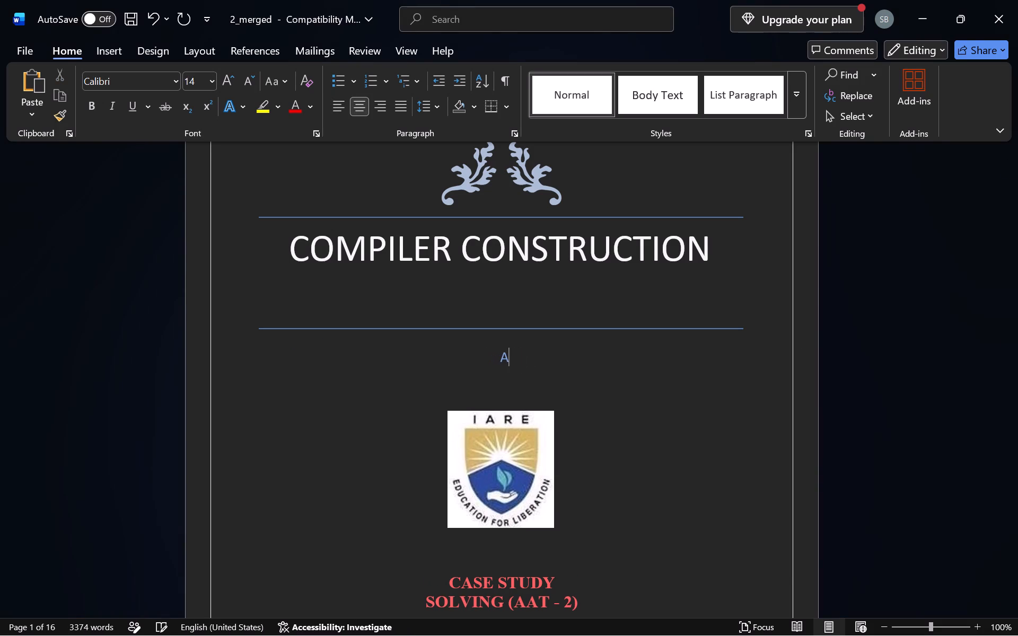
key(alt+Tab)
key(alt+Tab)
text(CS)
key(alt+Tab)
key(alt+Tab)
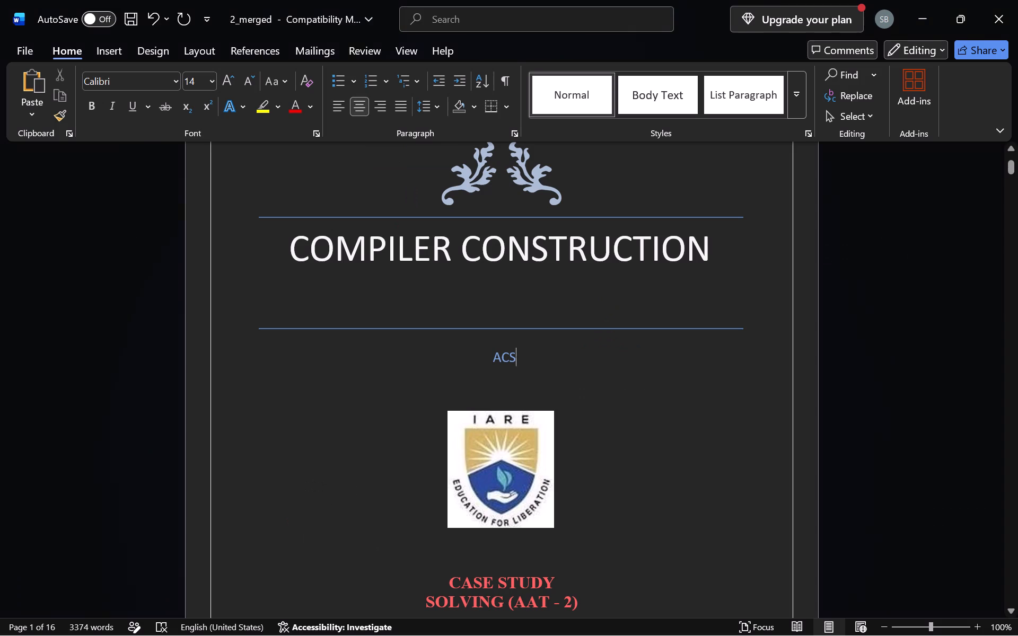
text(D46)
key(alt+Tab)
key(alt+Tab)
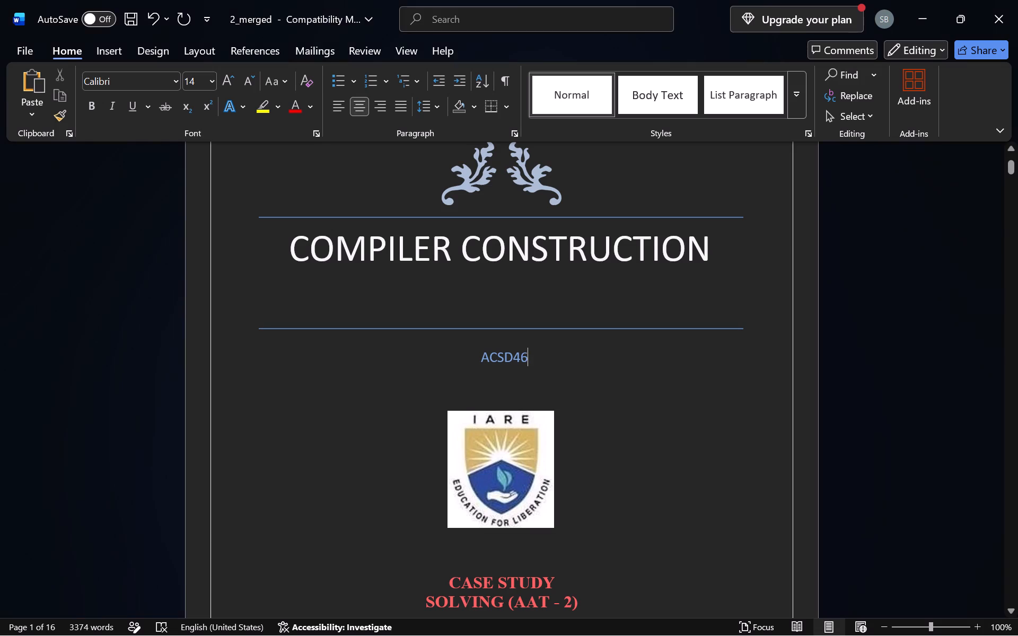
Copy the line A REPORT ON COMPLEX ENGINEERING PROBLEM from the ncdl_cep document and paste it over CASE STUDY on the 2_merged cover.
scroll(599, 405, down, 4)
key(alt+Tab)
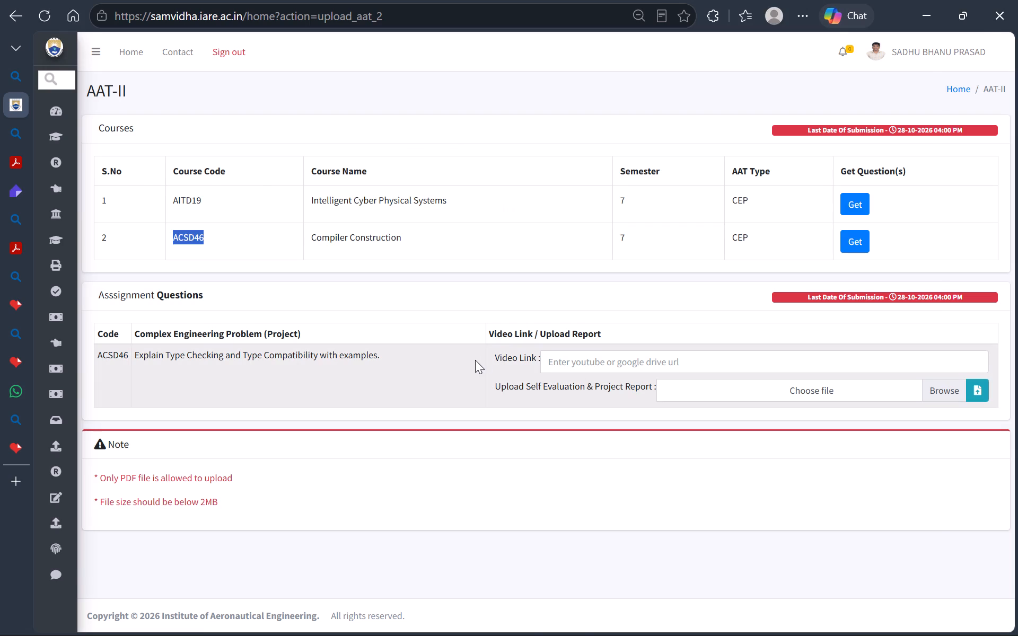
key(alt+Tab)
key(alt+Tab)
key(alt+Tab)
key(alt+Tab)
key(alt+Tab)
key(alt+Tab)
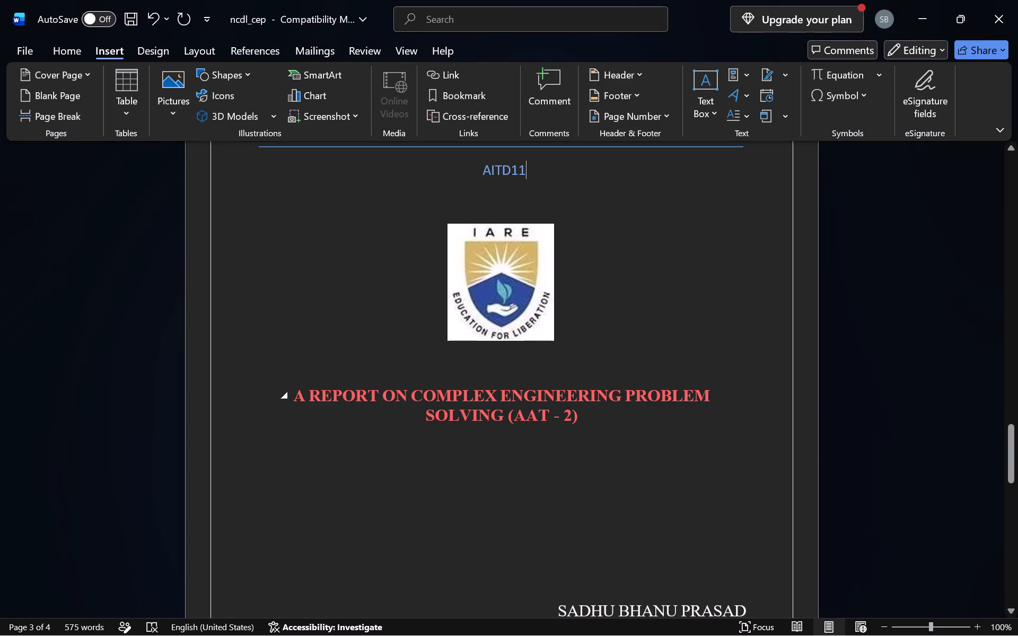
drag(706, 397, 92, 397)
key(ctrl+c)
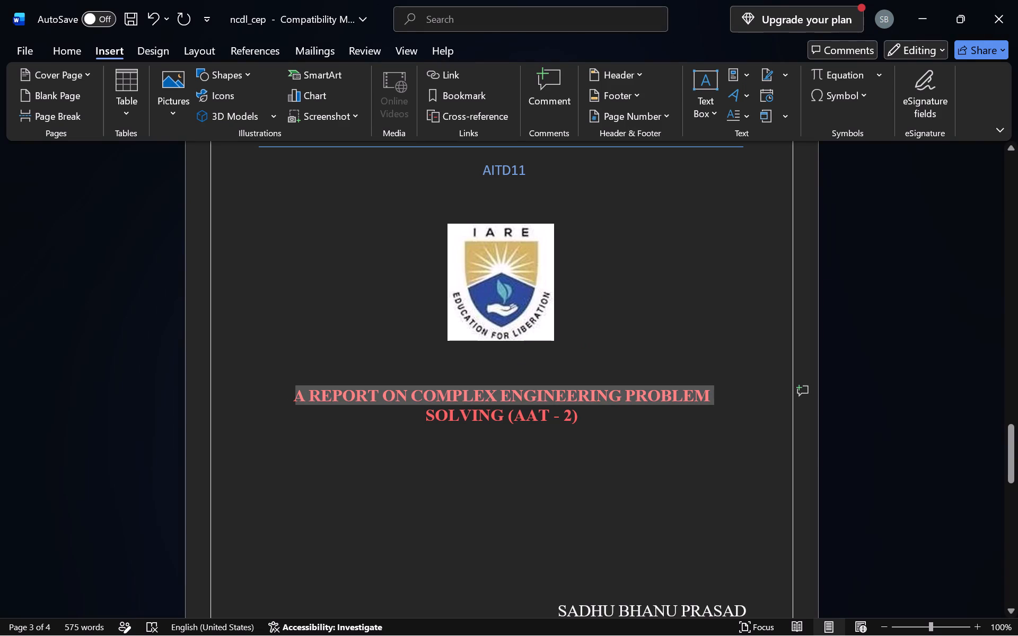
key(alt+Tab)
key(alt+Tab)
key(alt+Tab)
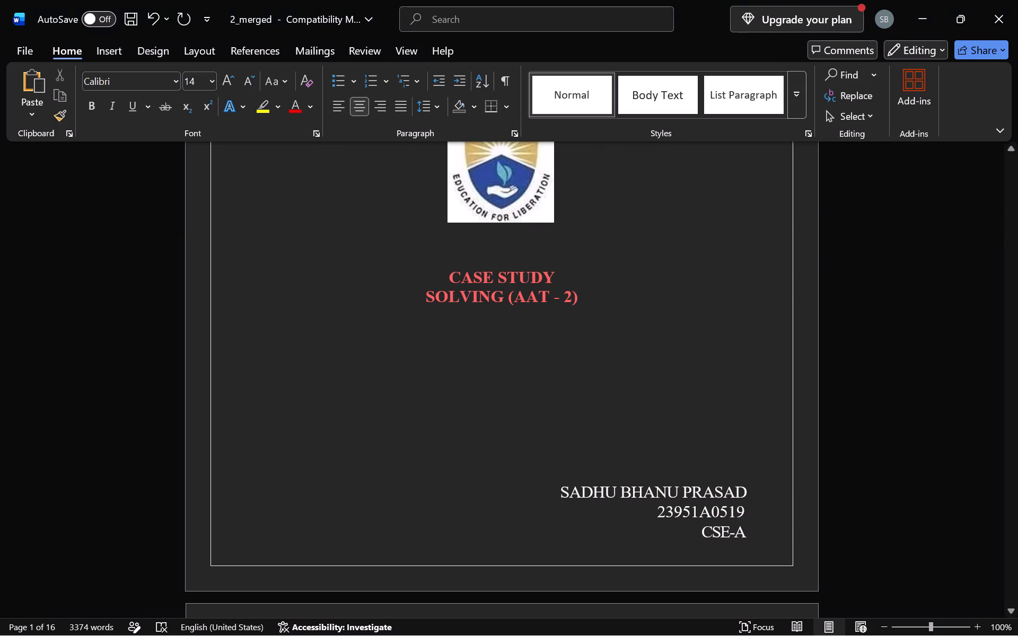
drag(572, 276, 417, 272)
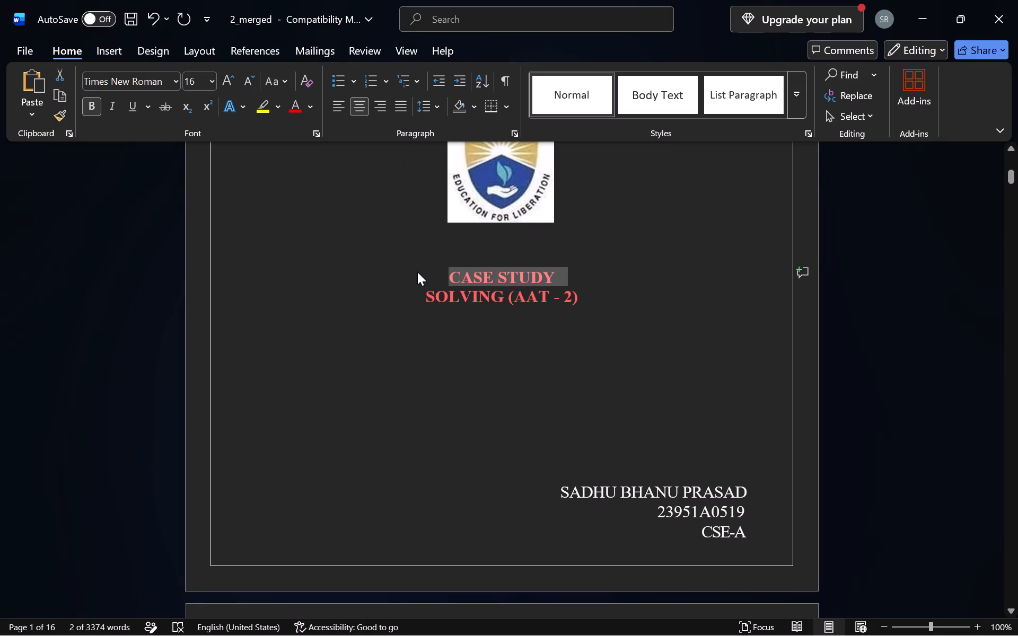
key(ctrl+v)
key(Return)
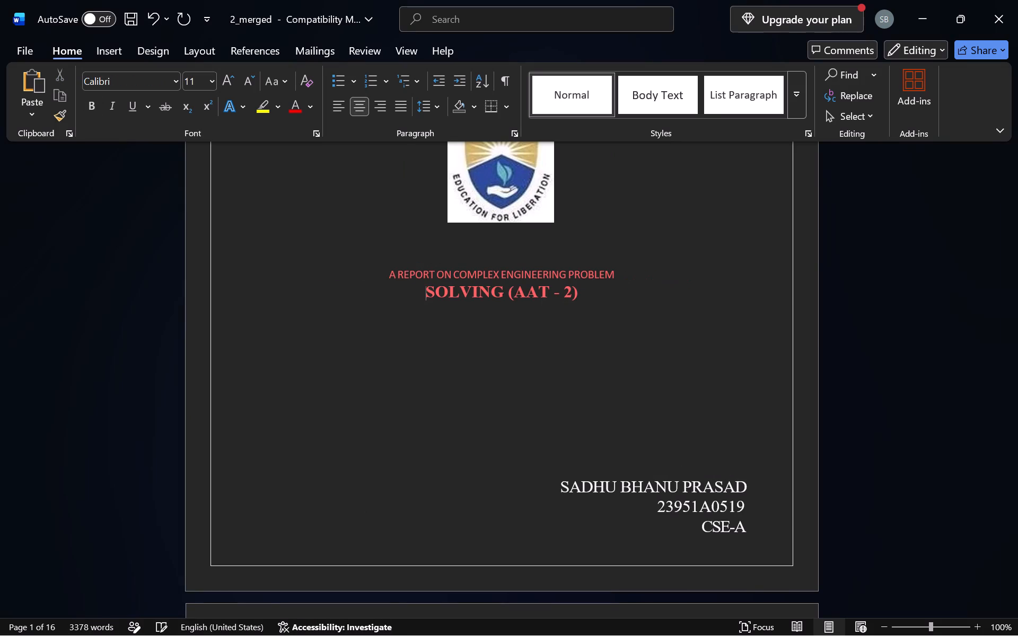
Set the font size of the pasted line A REPORT ON COMPLEX ENGINEERING PROBLEM to 16.
click(624, 279)
drag(624, 279, 296, 276)
click(576, 285)
double_click(546, 298)
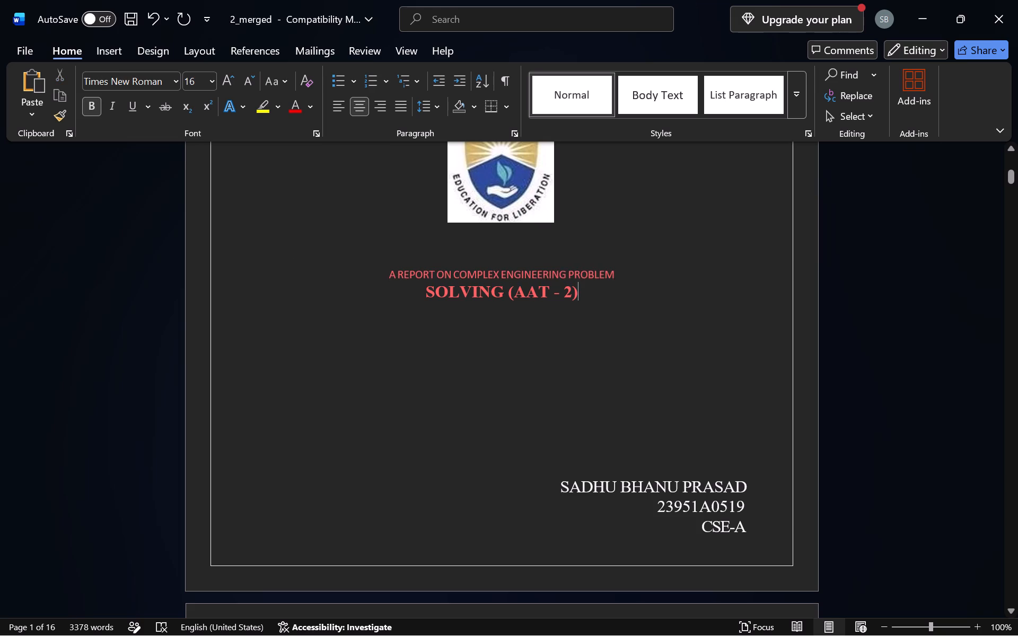
click(578, 298)
drag(616, 276, 381, 276)
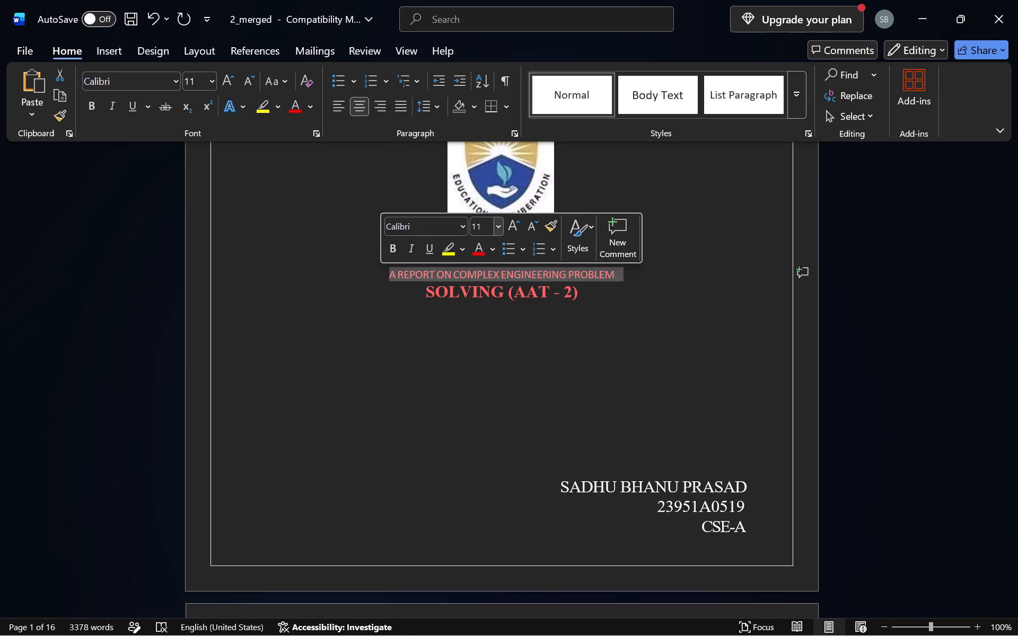
click(485, 231)
text(16)
key(Return)
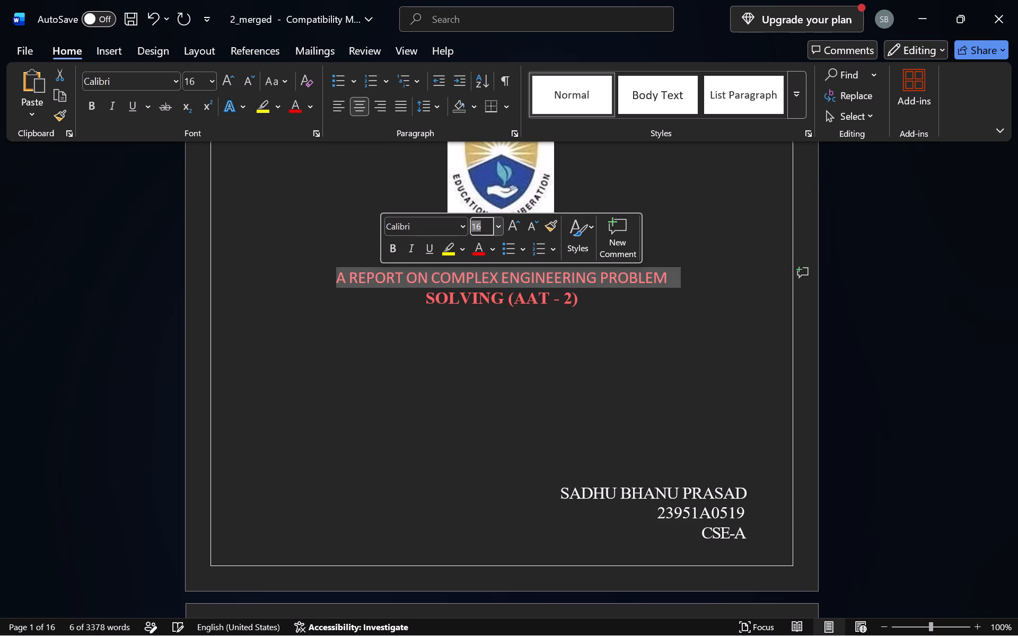
click(574, 401)
Replace the Course Name in the self-assessment form with Compiler Construction, copied from the AAT-II page in Edge.
scroll(574, 402, down, 6)
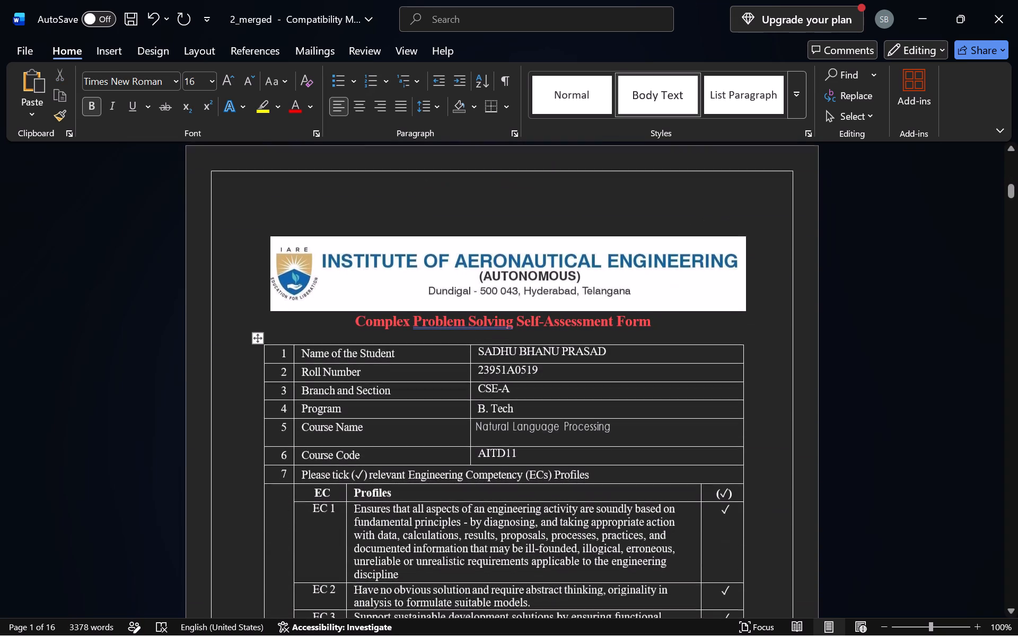
key(alt+Tab)
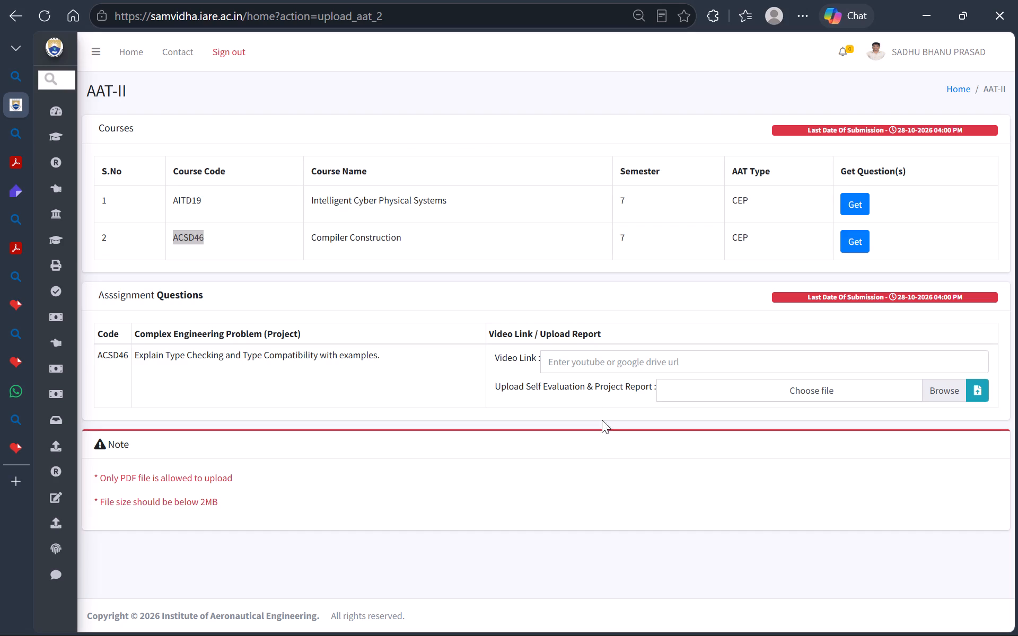
drag(432, 248, 308, 241)
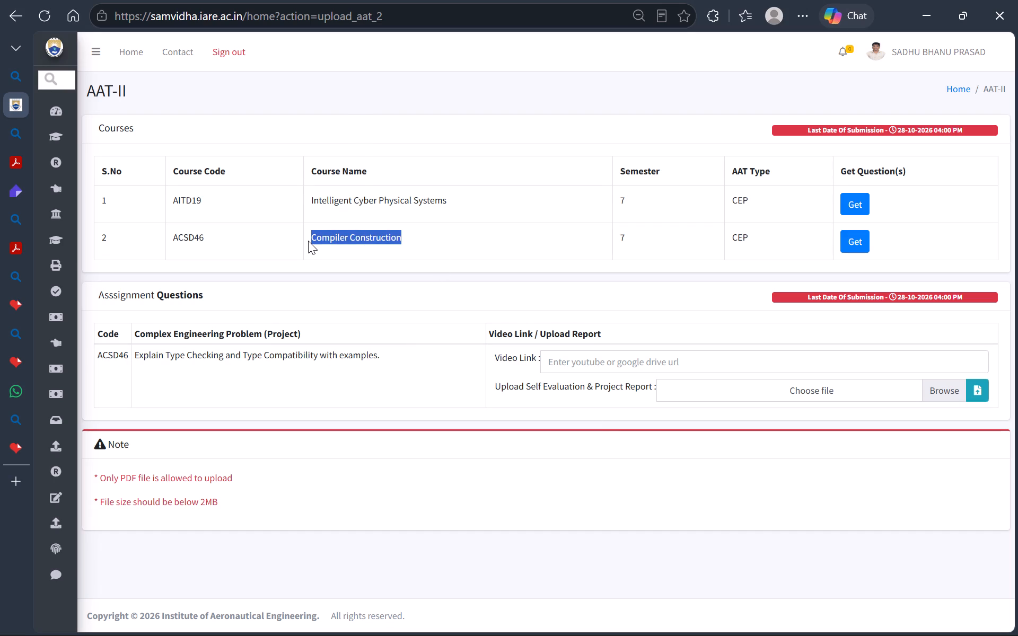
key(ctrl+c)
key(alt+Tab)
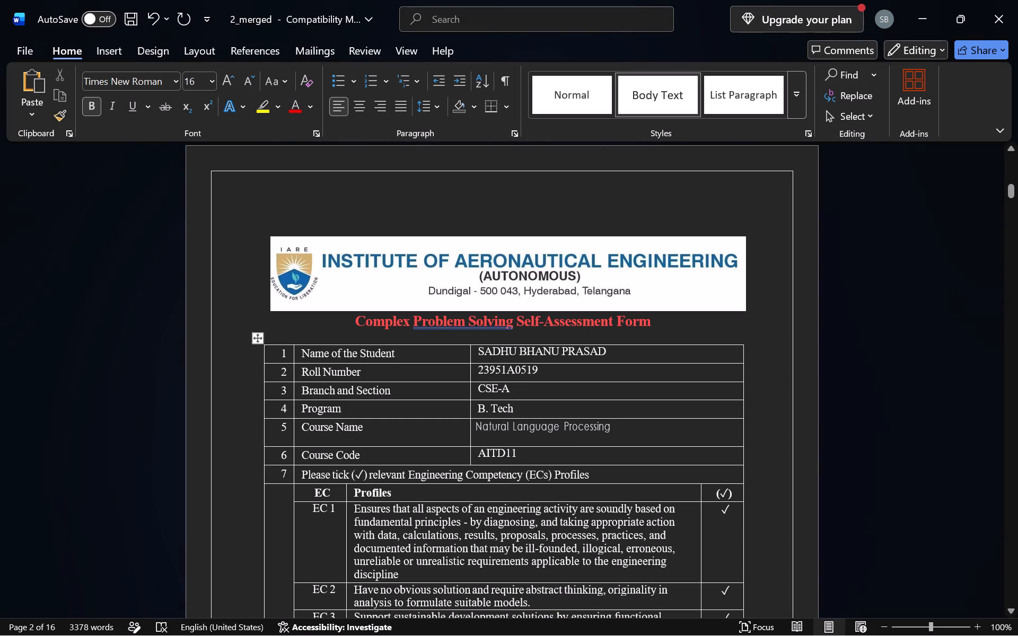
drag(615, 428, 484, 428)
key(ctrl+v)
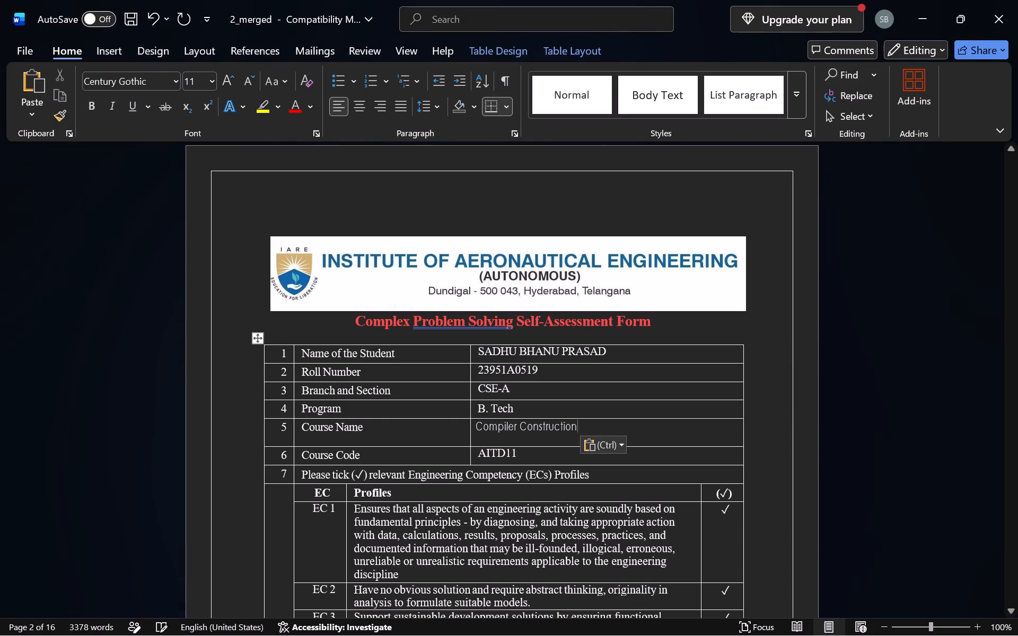
Replace the Course Code in the self-assessment form with ACSD46, copied from the AAT-II page in Edge.
key(alt+Tab)
double_click(199, 233)
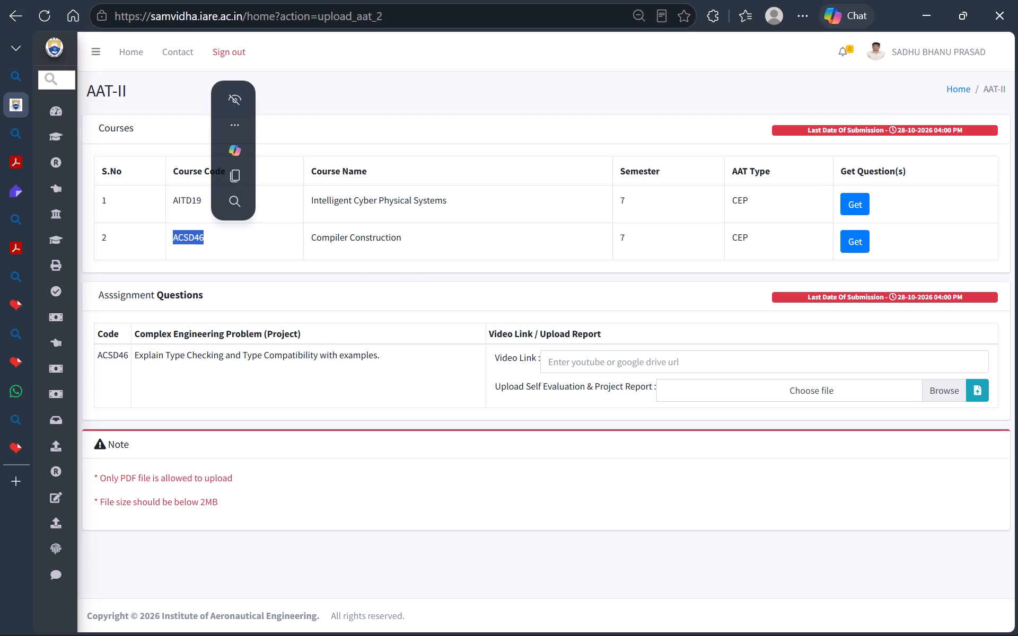
key(ctrl+c)
key(alt+Tab)
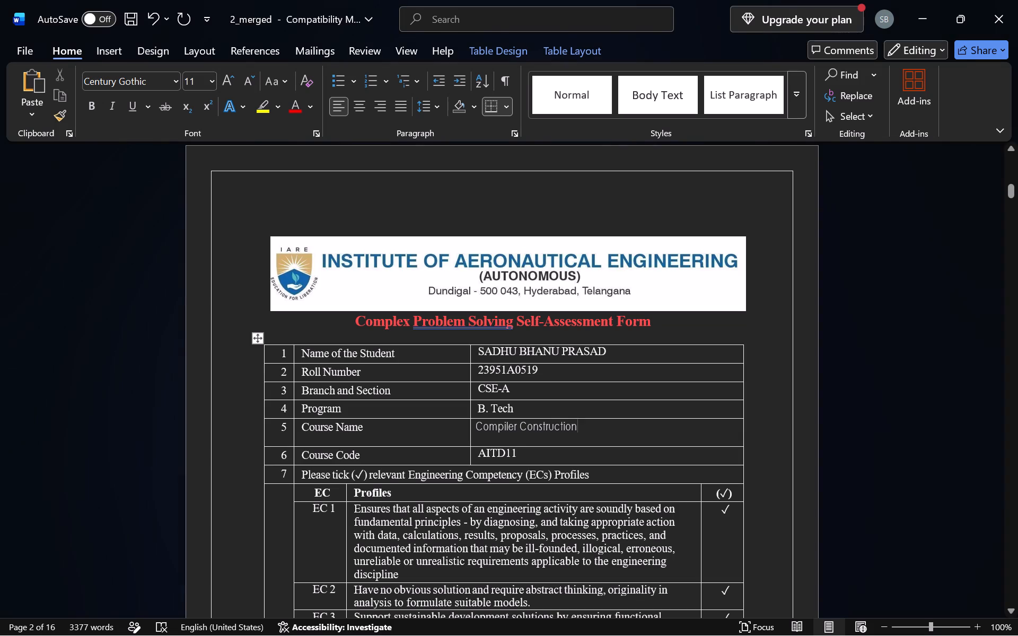
drag(520, 458, 481, 457)
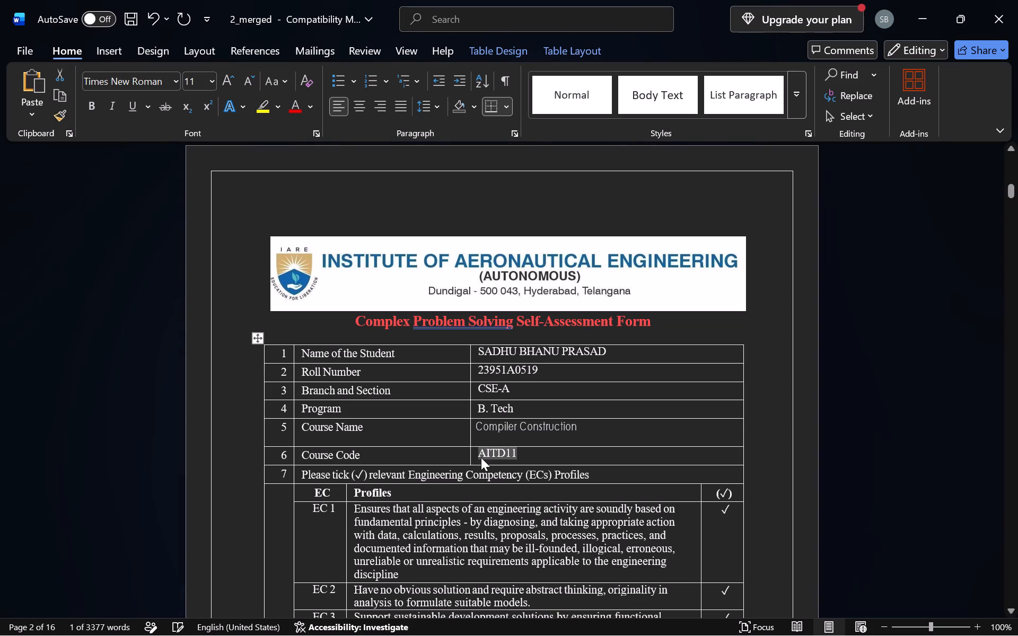
key(ctrl+v)
scroll(565, 475, down, 10)
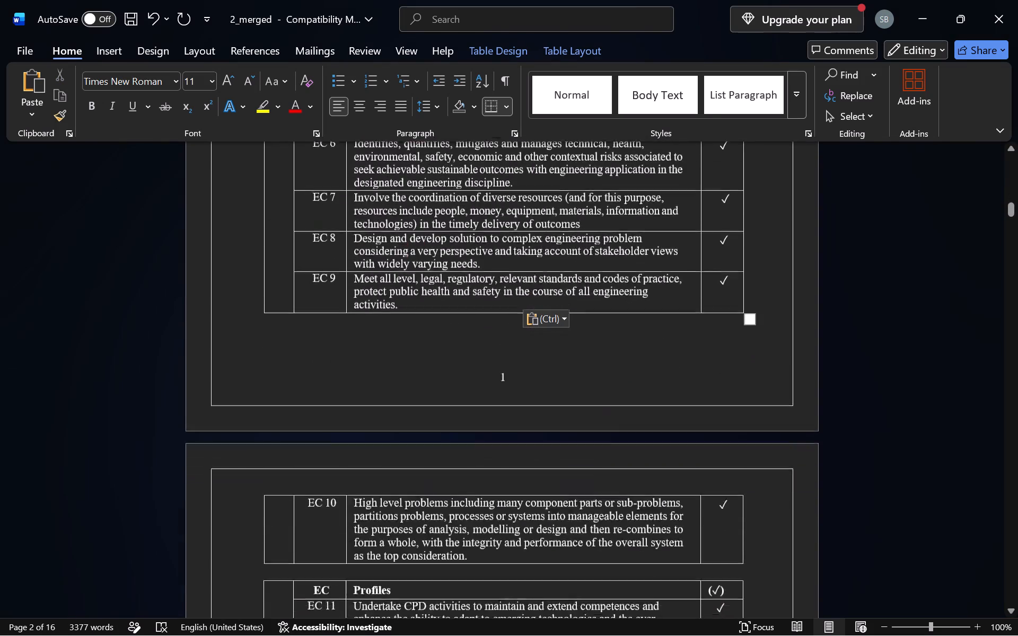
scroll(565, 475, down, 14)
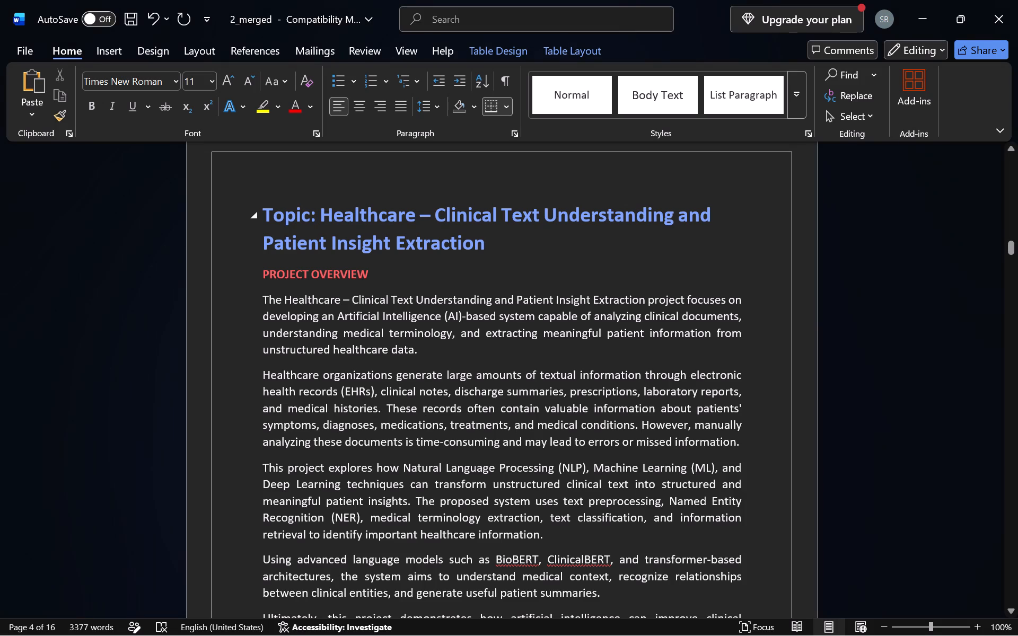
drag(262, 208, 1010, 635)
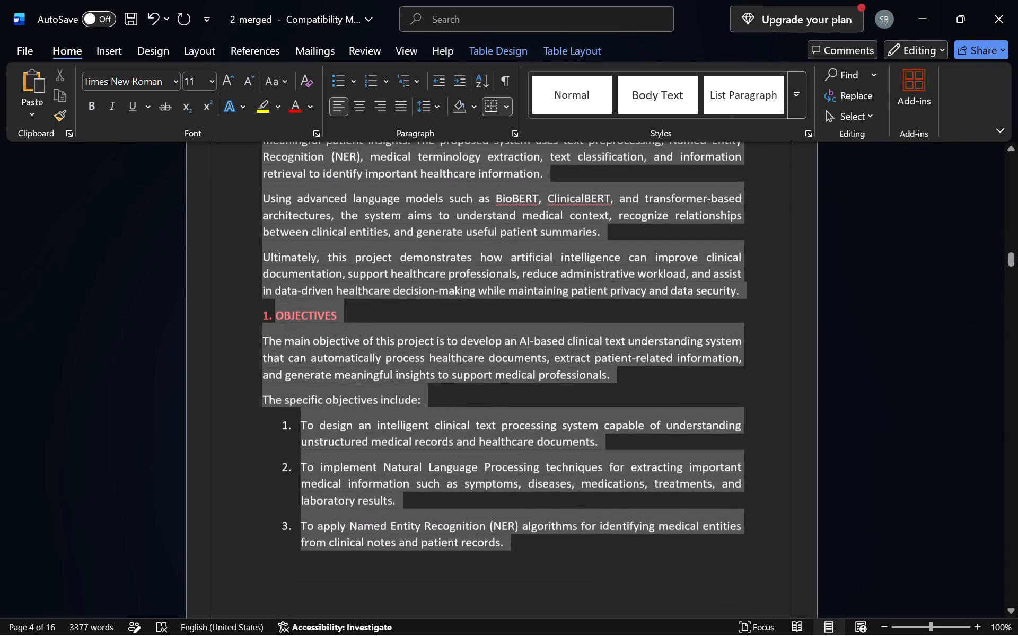
drag(1010, 635, 1017, 635)
scroll(1017, 635, down, 3)
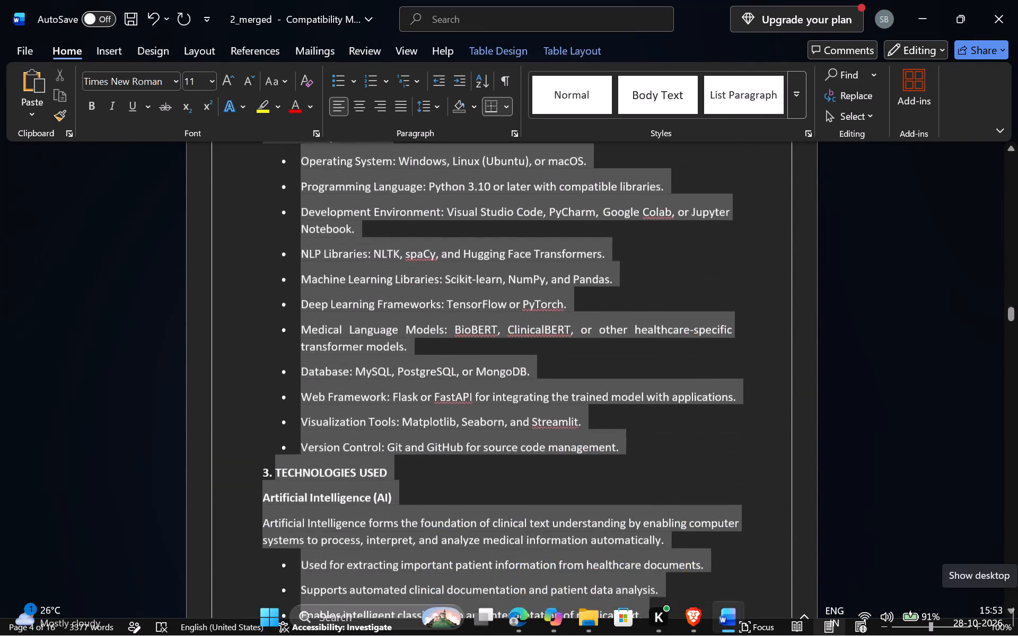
drag(1017, 635, 1017, 635)
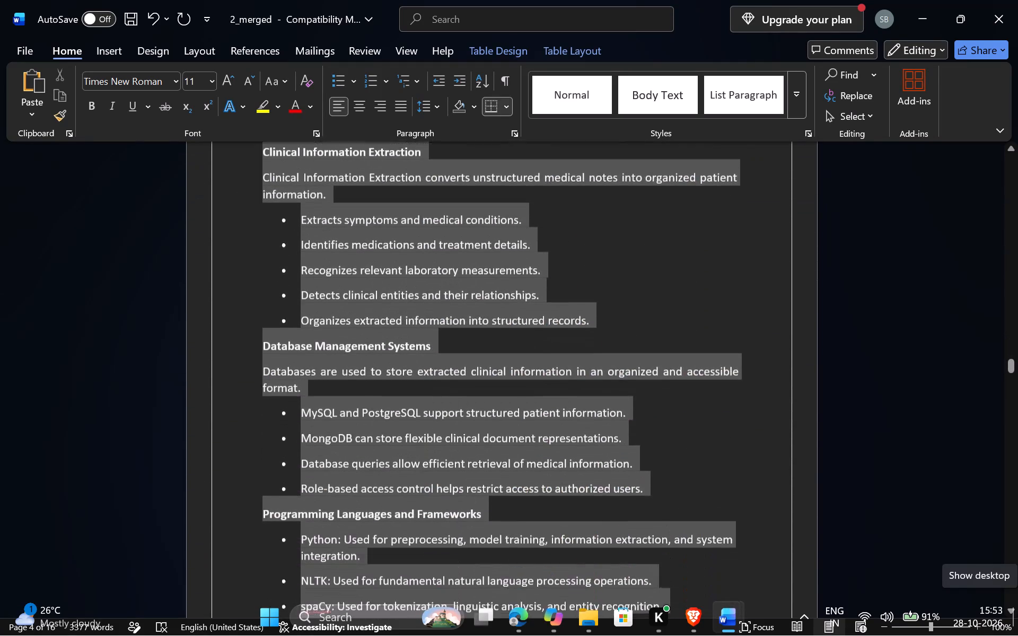
drag(1017, 635, 1017, 635)
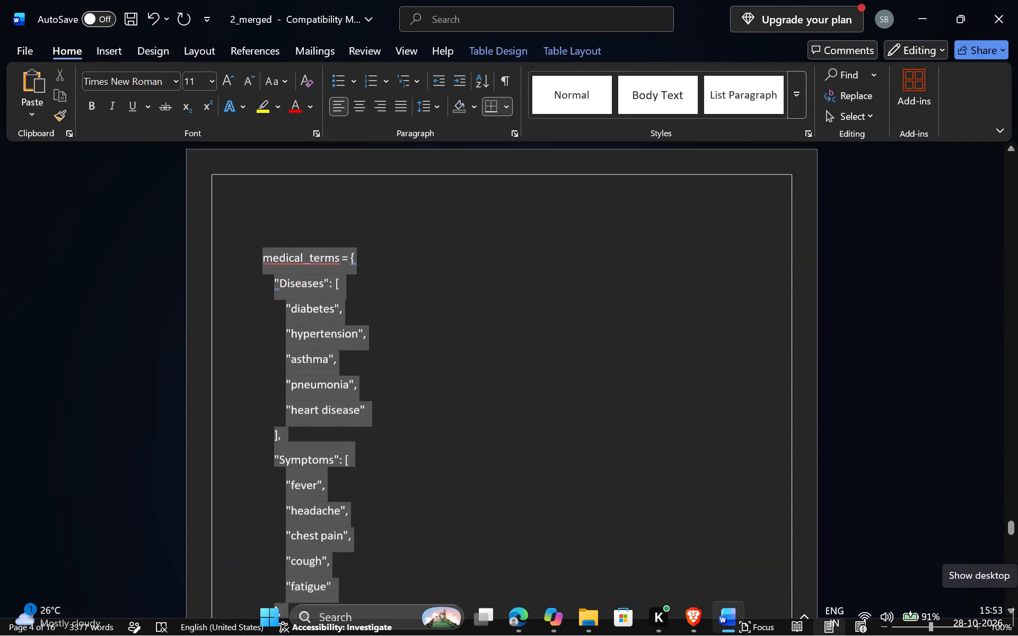
drag(1017, 635, 1016, 635)
key(ctrl+v)
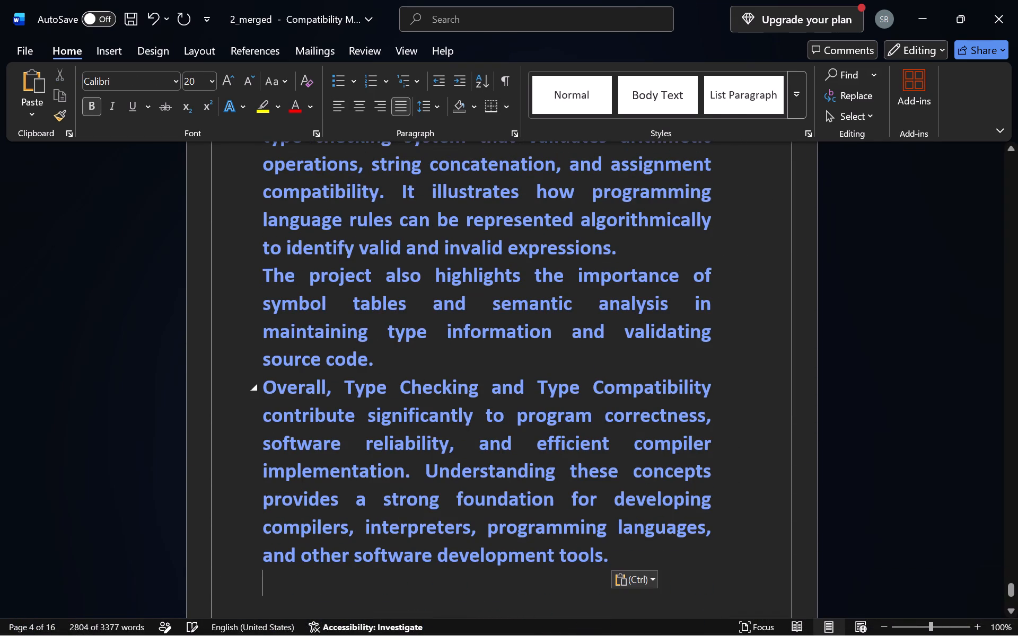
key(ctrl+z)
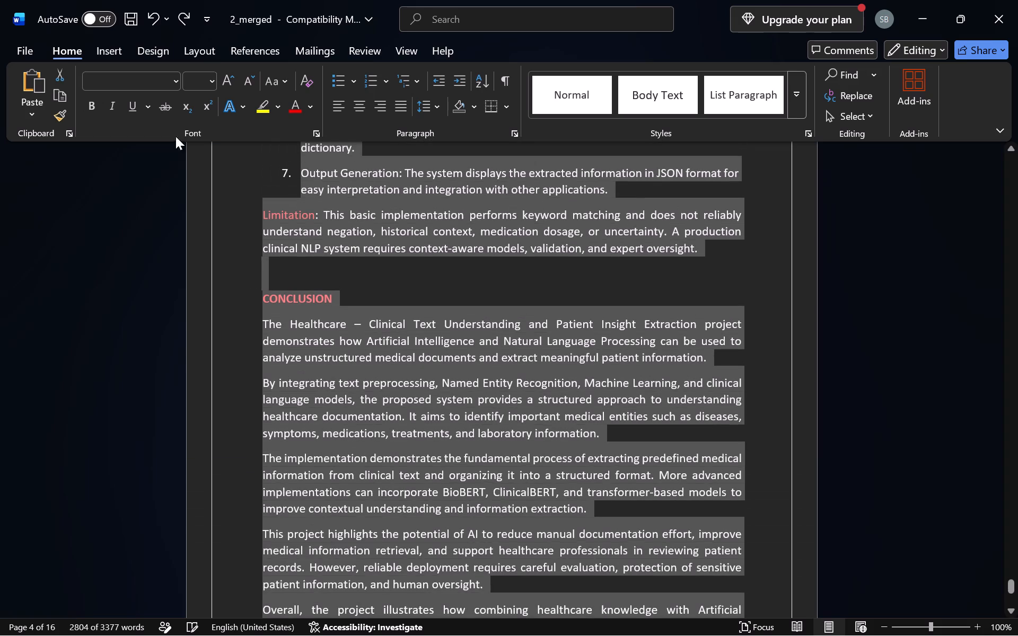
click(189, 77)
text(16)
key(Return)
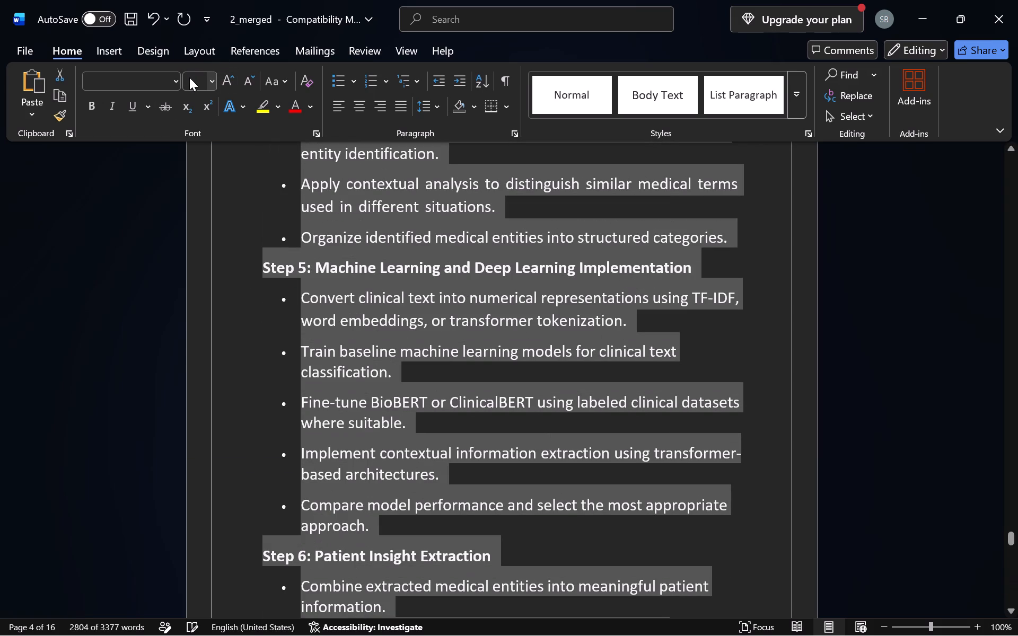
key(ctrl+v)
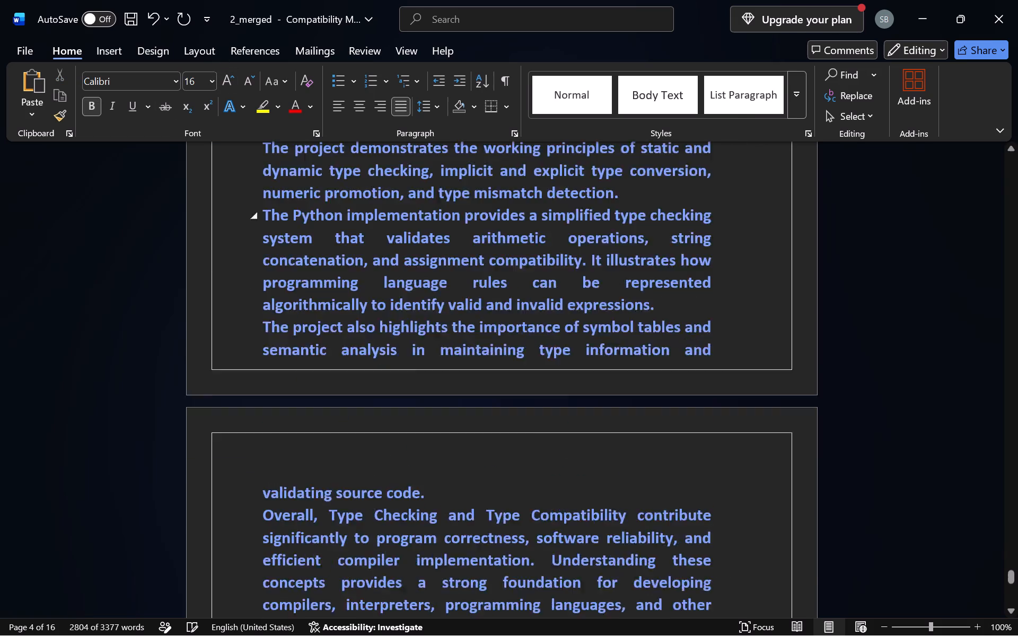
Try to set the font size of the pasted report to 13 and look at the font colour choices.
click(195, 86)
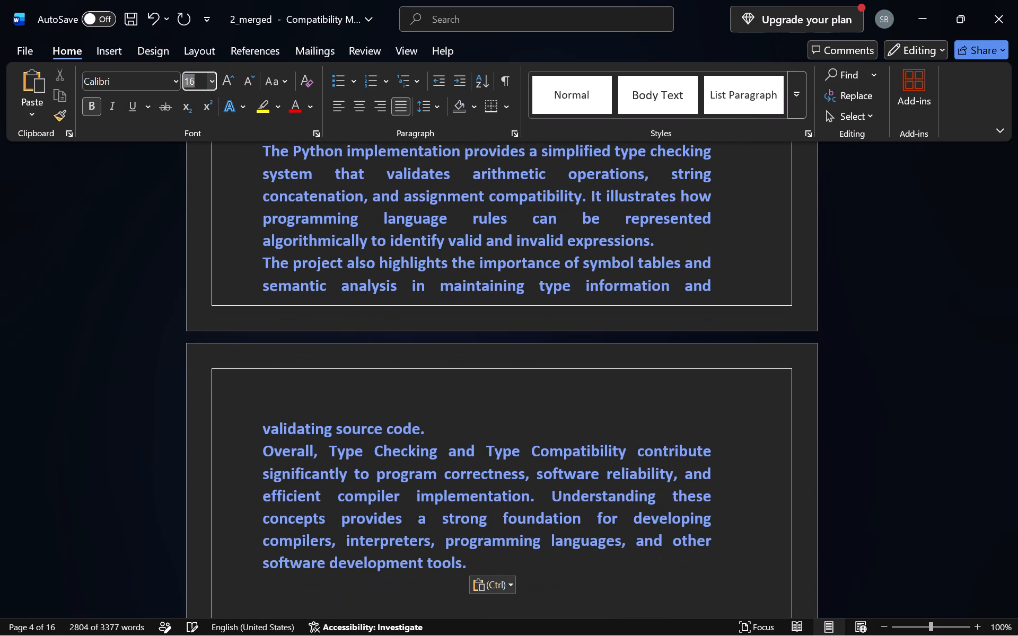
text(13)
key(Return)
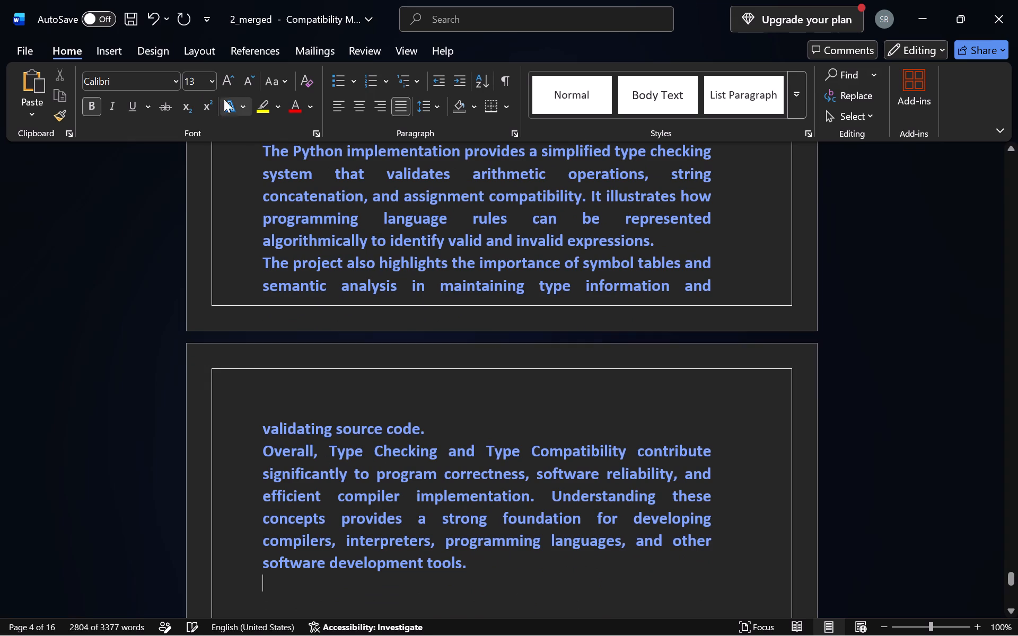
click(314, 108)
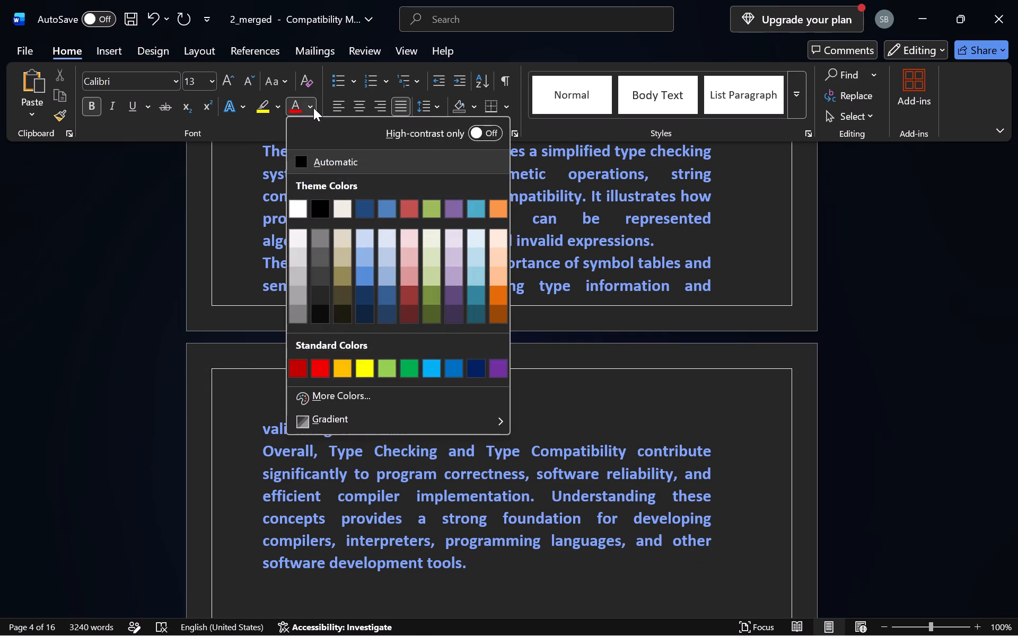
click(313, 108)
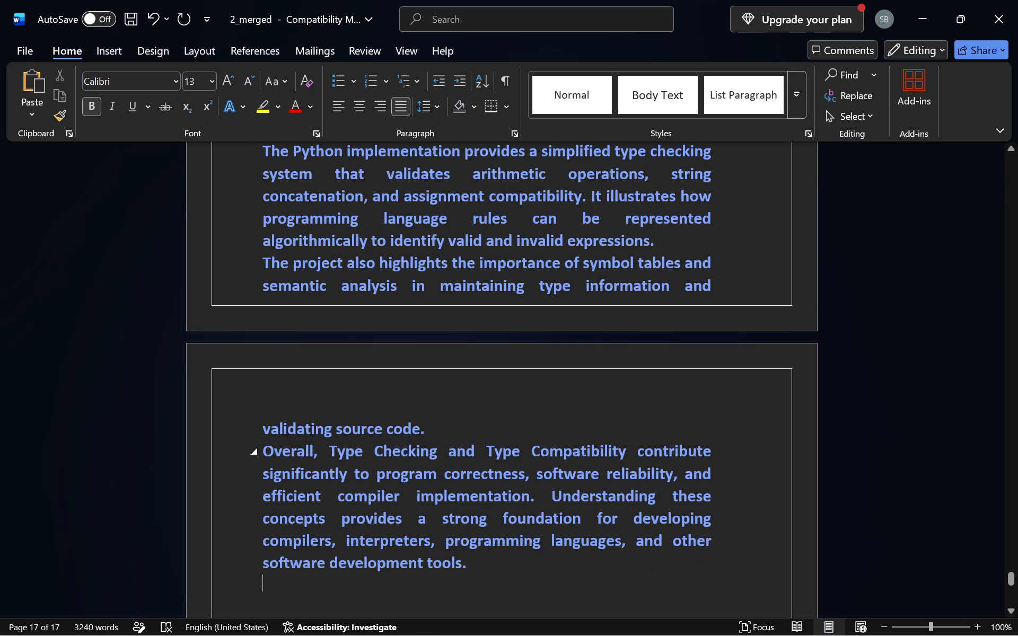
Change the font colour of the whole pasted report, from its Topic line to the end, to the black theme colour.
drag(476, 575, 293, 188)
scroll(293, 189, up, 11)
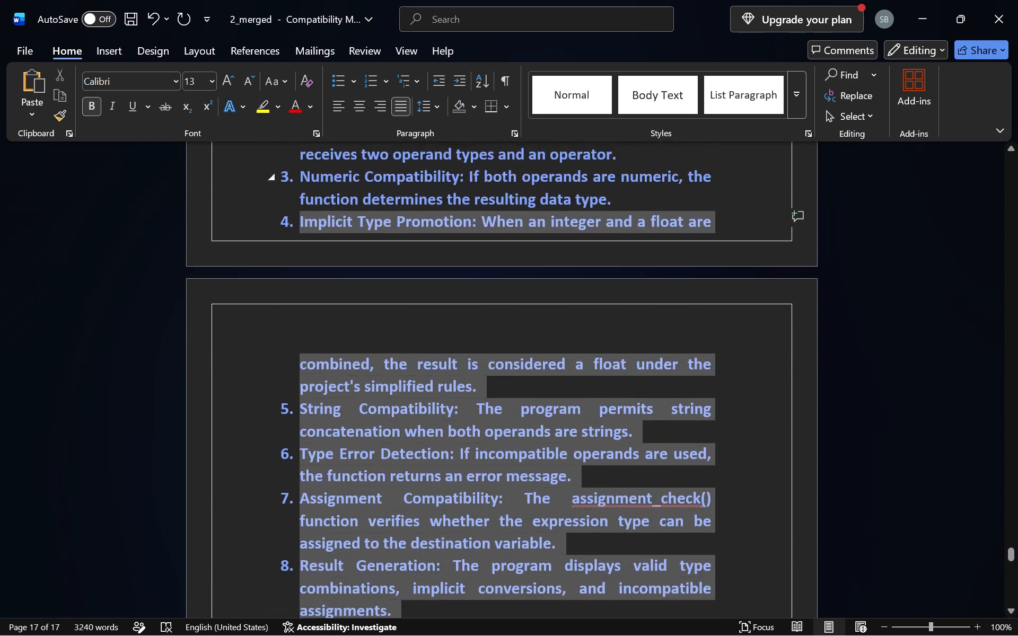
drag(293, 188, 267, 0)
scroll(293, 188, up, 7)
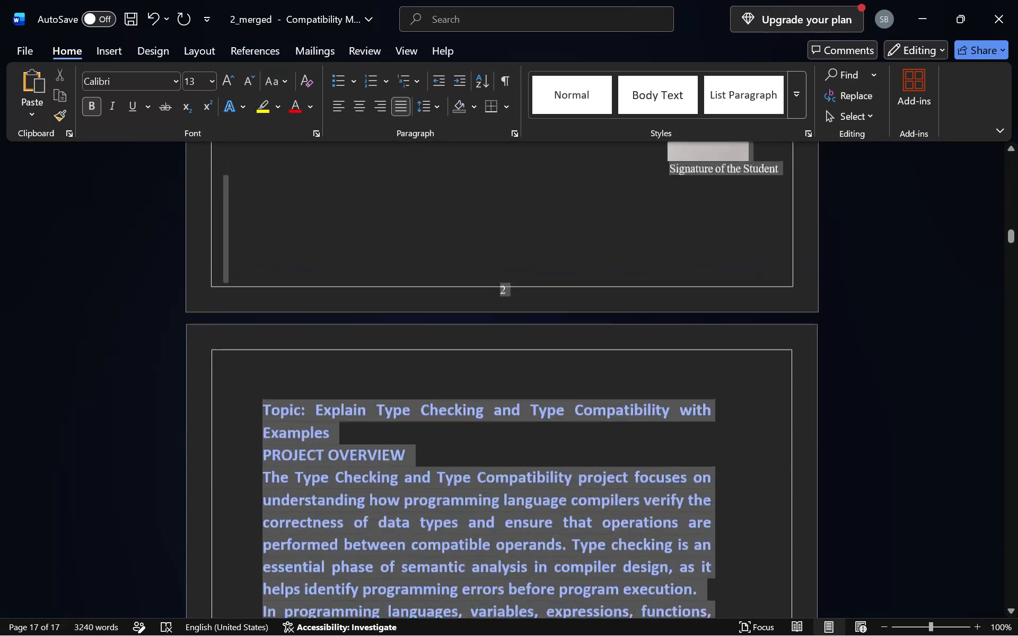
drag(267, 0, 273, 460)
scroll(273, 460, down, 13)
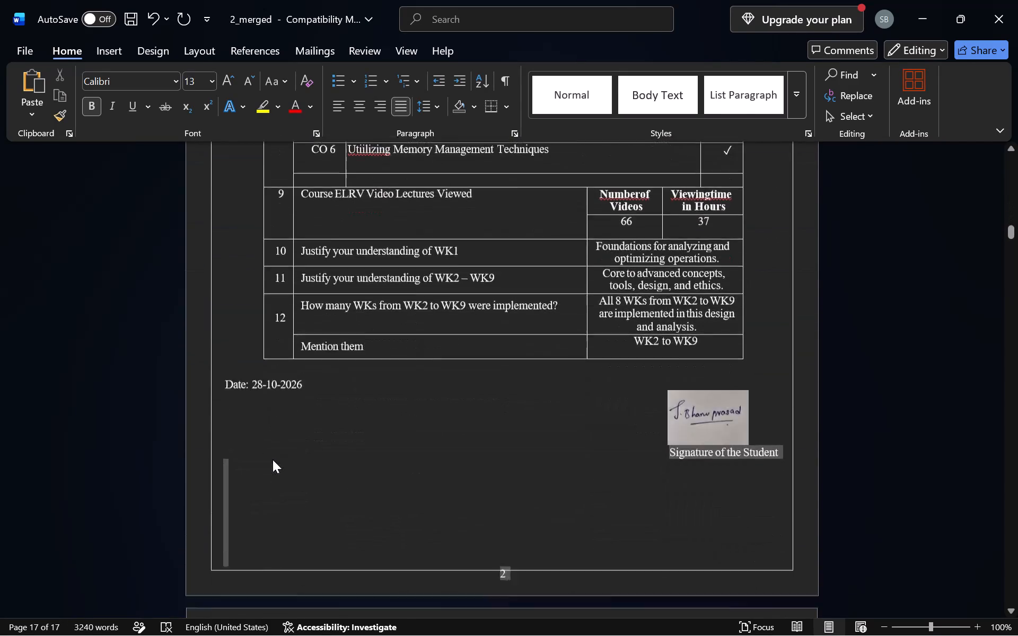
scroll(273, 460, down, 1)
drag(273, 460, 248, 387)
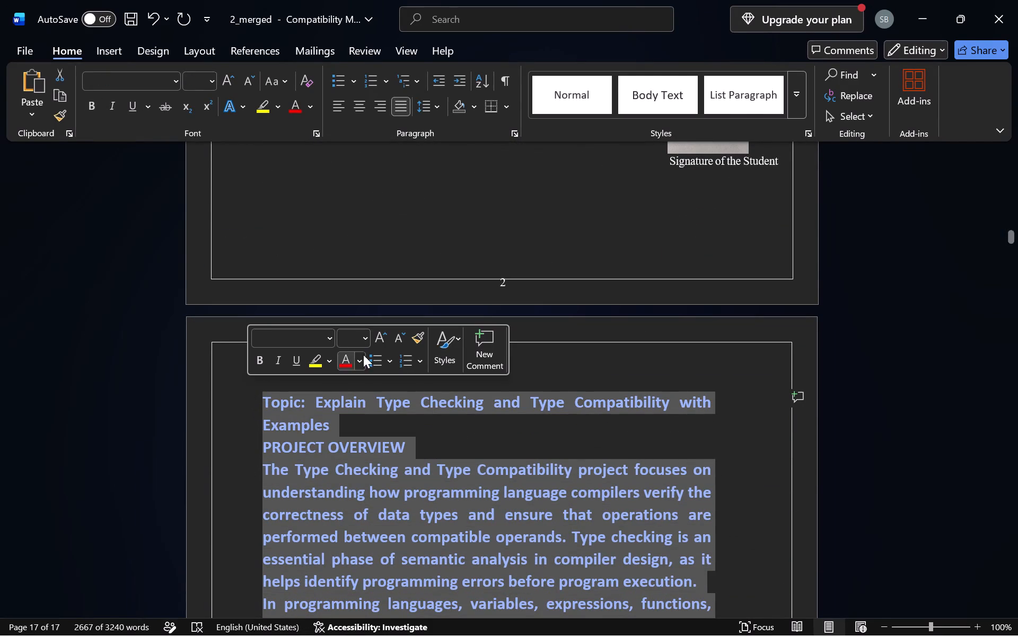
click(327, 359)
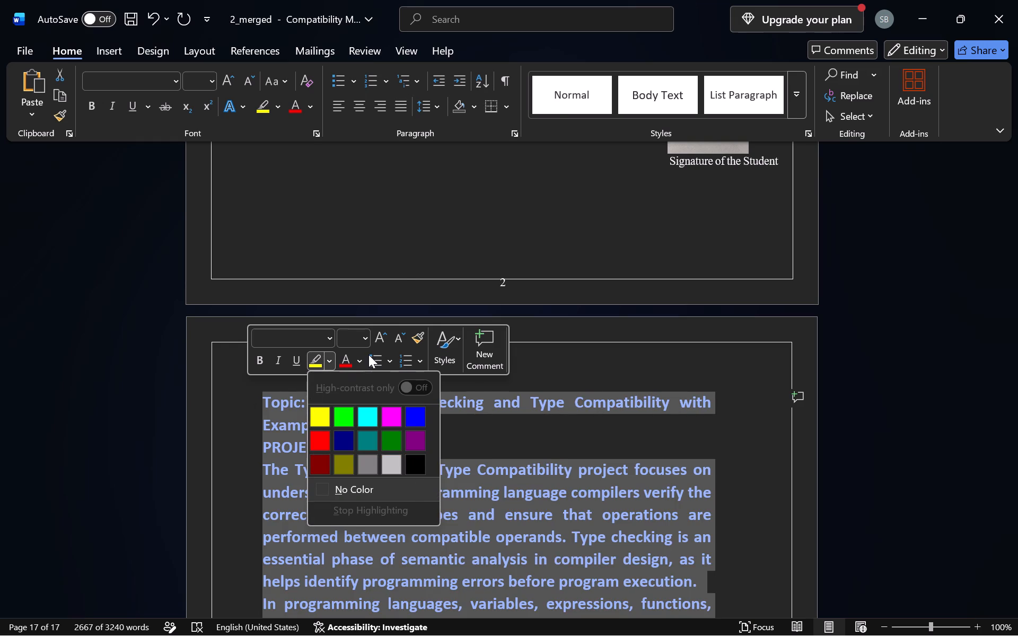
click(360, 358)
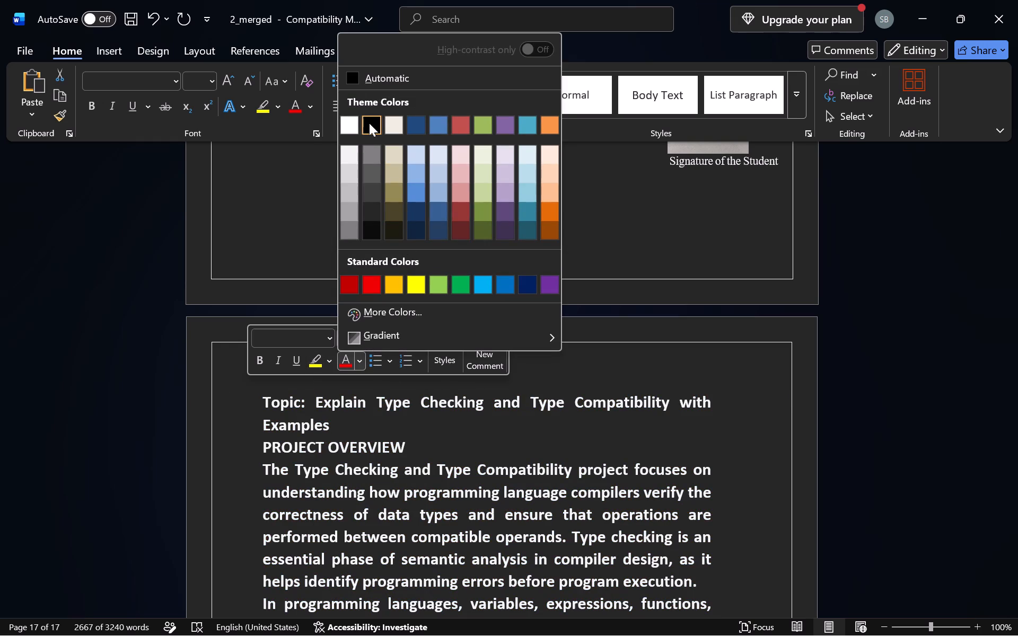
click(369, 123)
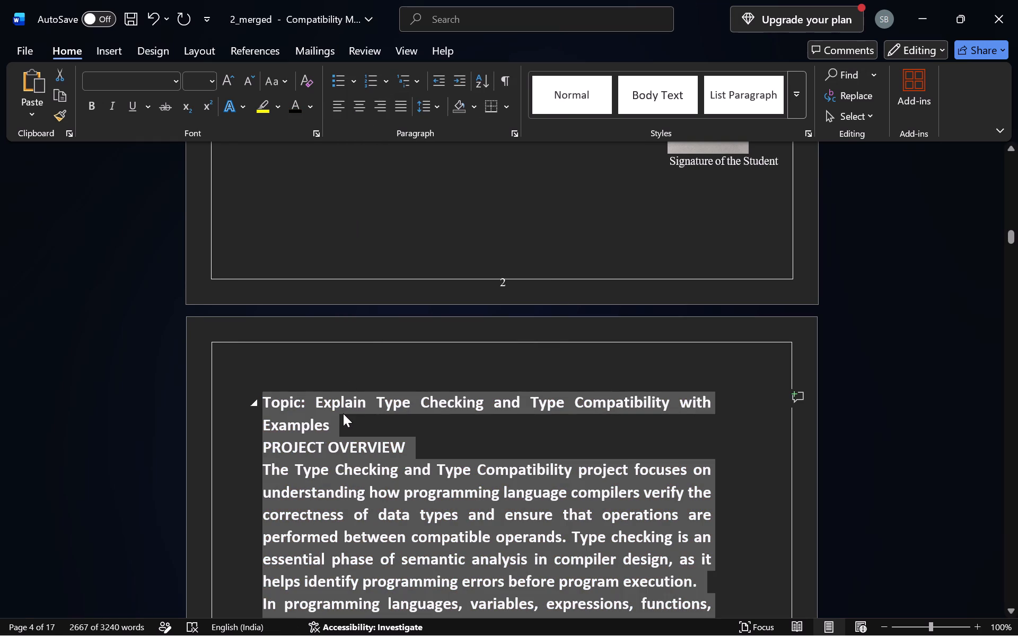
Set the font size of the whole pasted type checking report to 13.
click(201, 81)
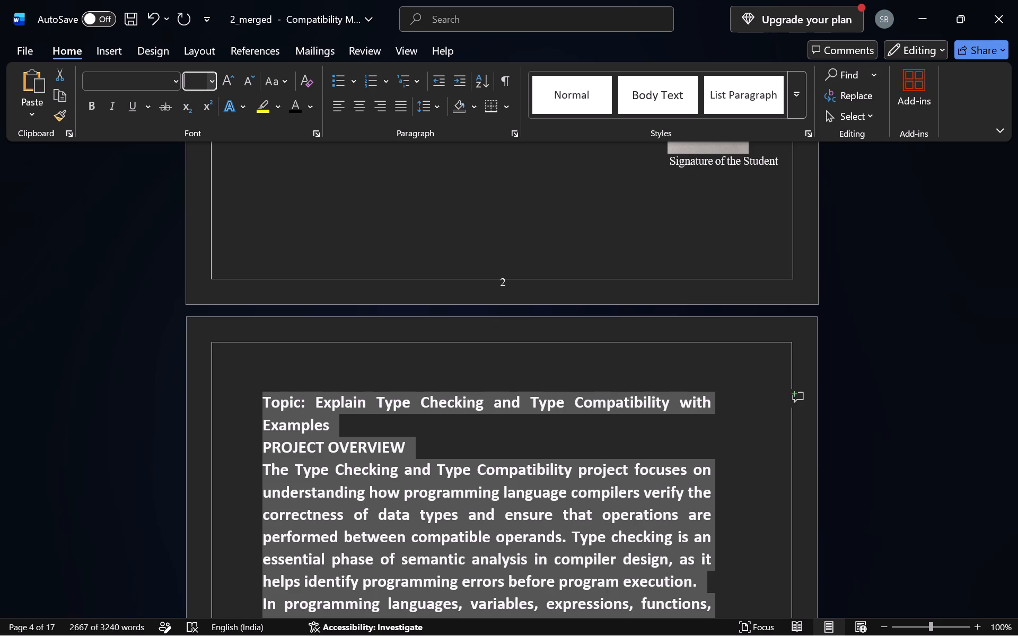
key(grave)
key(grave)
key(BackSpace)
key(BackSpace)
text(13)
key(Return)
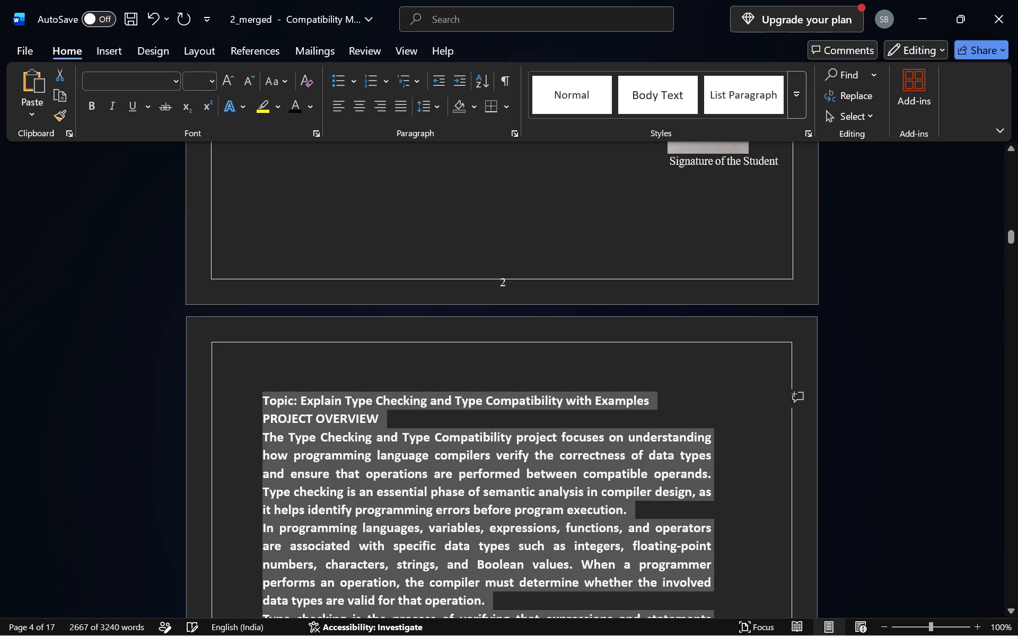
Set the font size of the heading "Topic: Explain Type Checking and Type Compatibility with Examples" to 20.
click(549, 391)
drag(669, 397, 293, 400)
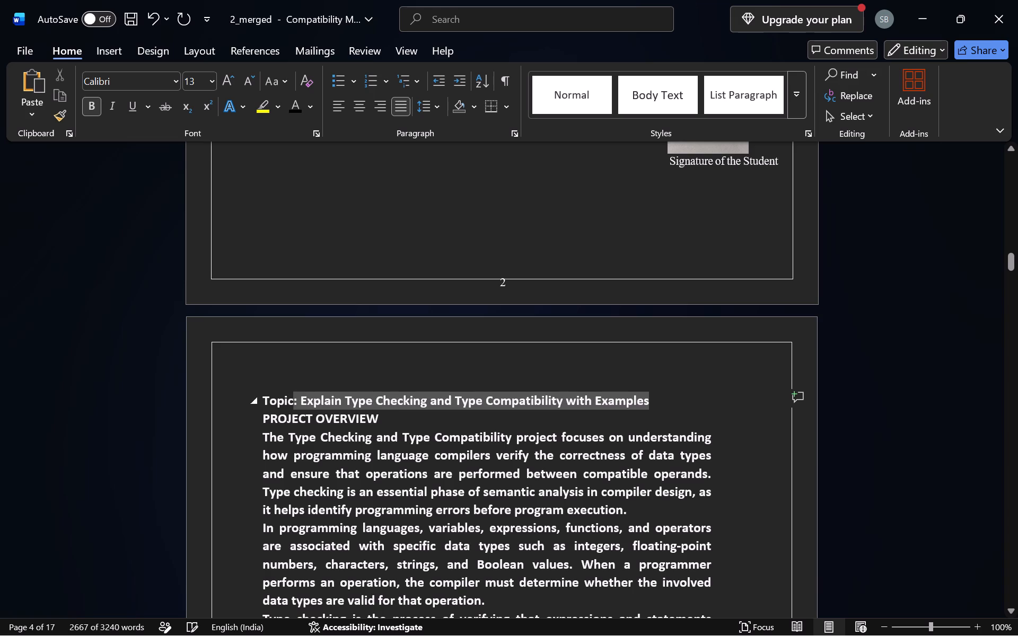
drag(293, 400, 256, 400)
click(356, 350)
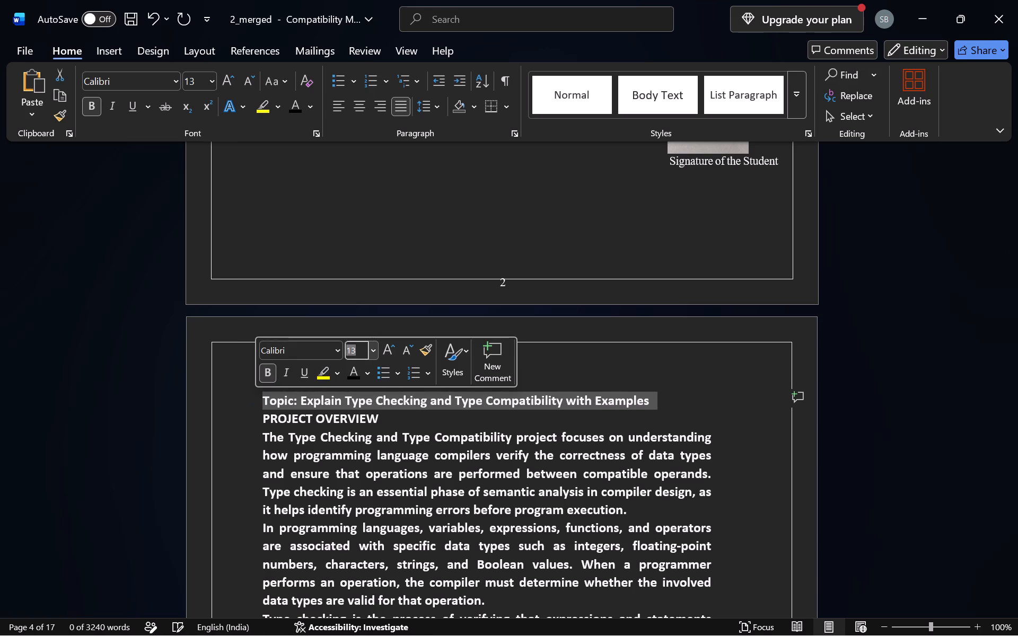
text(20)
key(Return)
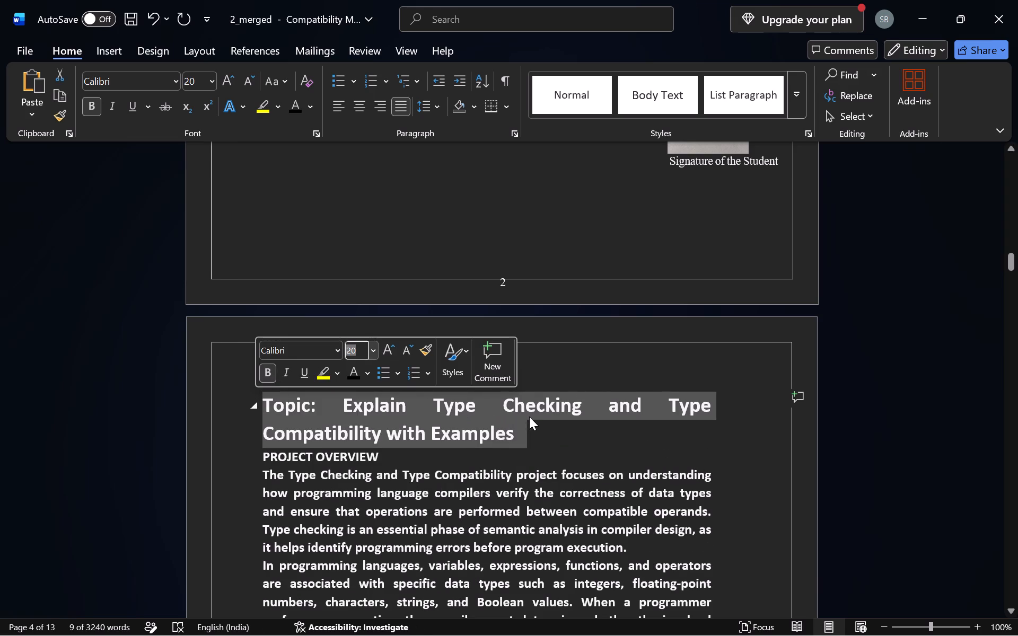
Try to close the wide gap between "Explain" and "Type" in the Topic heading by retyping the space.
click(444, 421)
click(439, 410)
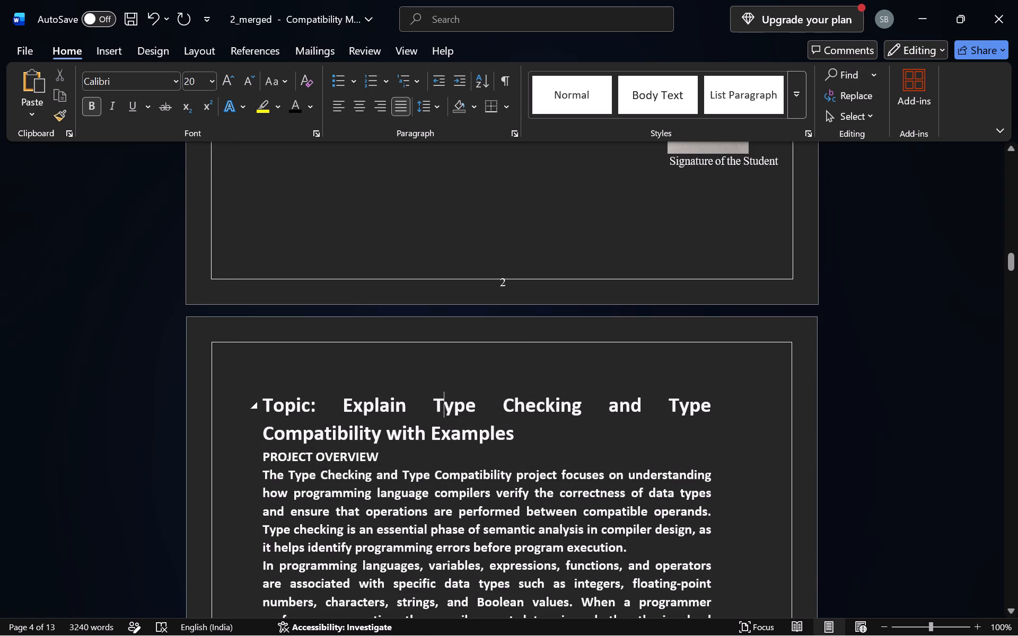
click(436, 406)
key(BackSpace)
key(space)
Change the font colour of the whole two-line Topic heading to the standard red.
drag(538, 435, 258, 390)
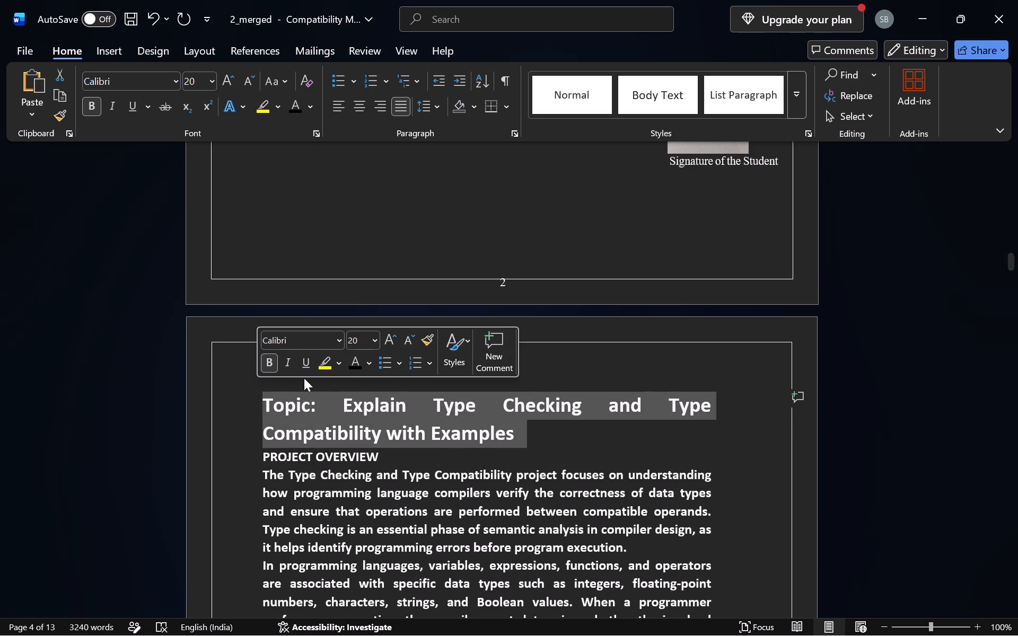
click(368, 365)
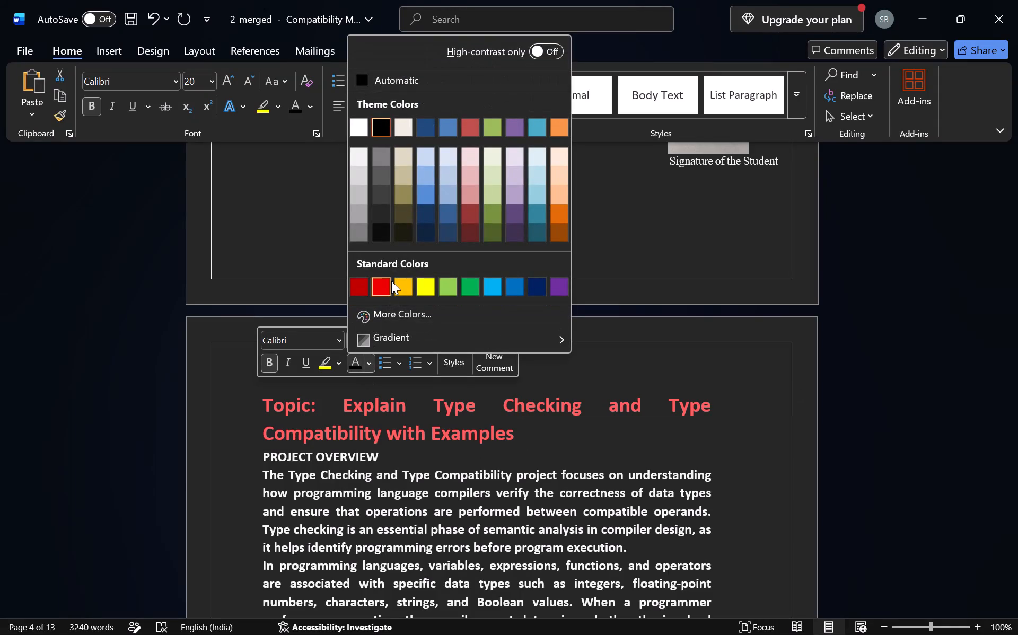
click(388, 283)
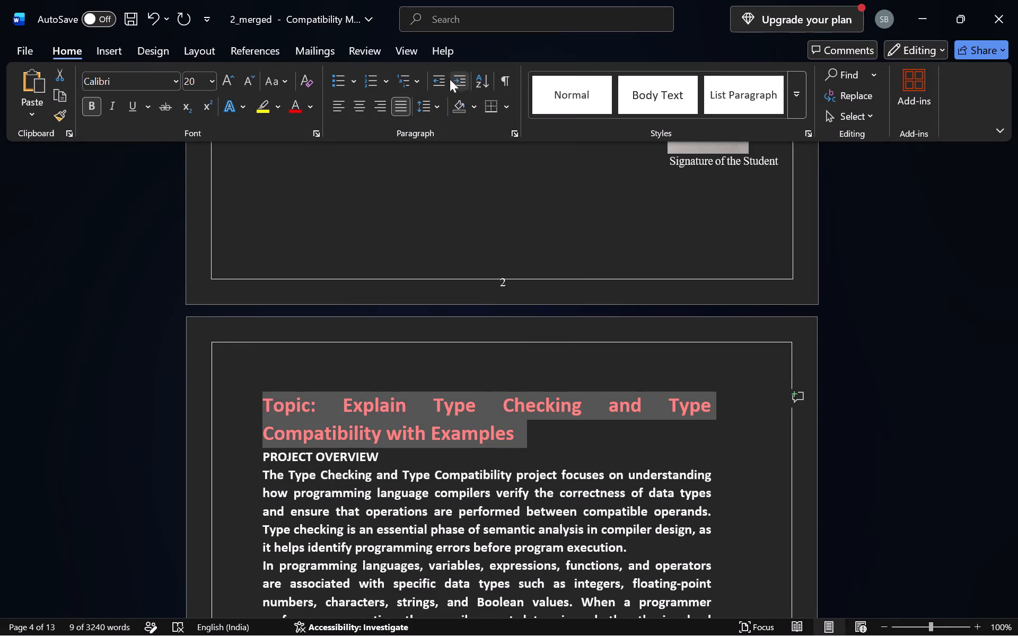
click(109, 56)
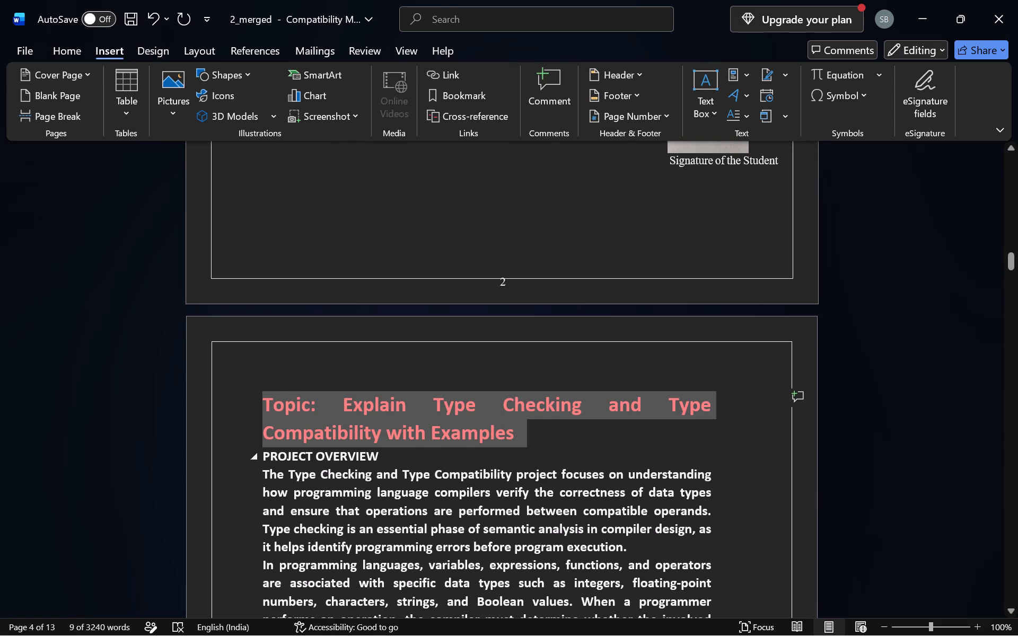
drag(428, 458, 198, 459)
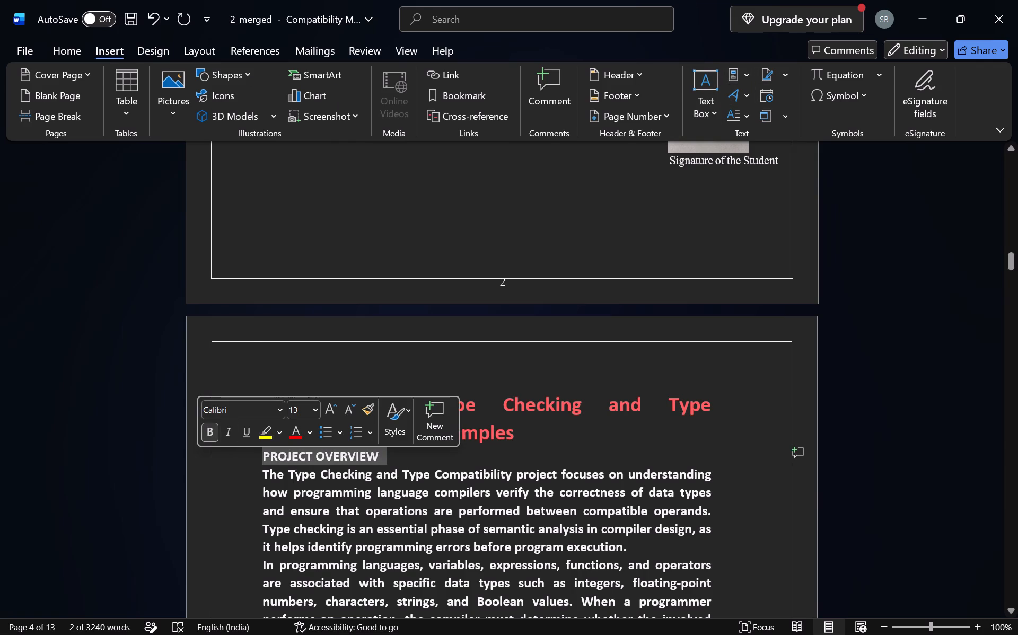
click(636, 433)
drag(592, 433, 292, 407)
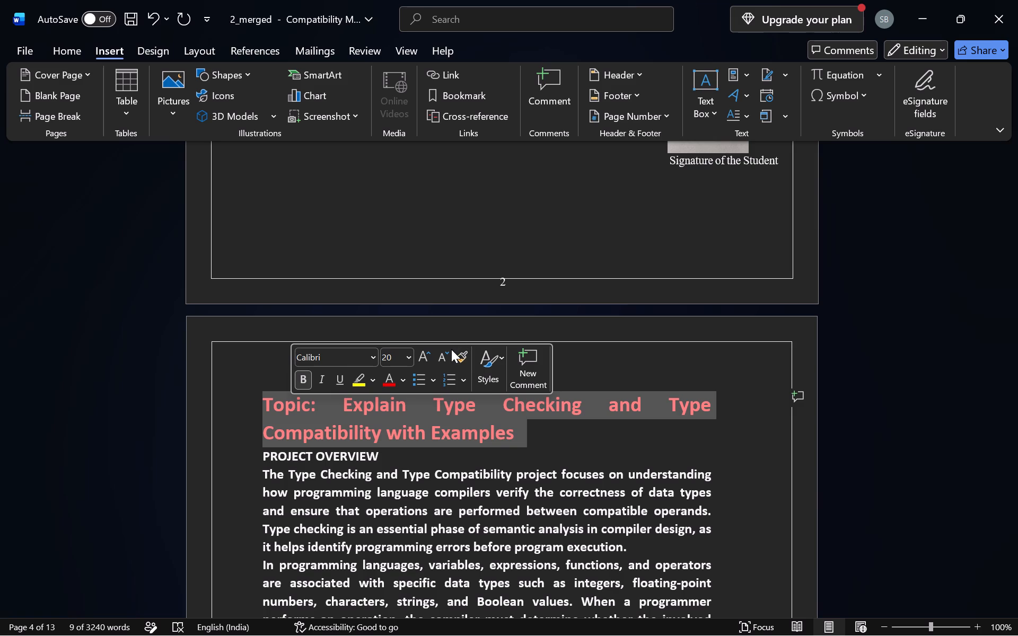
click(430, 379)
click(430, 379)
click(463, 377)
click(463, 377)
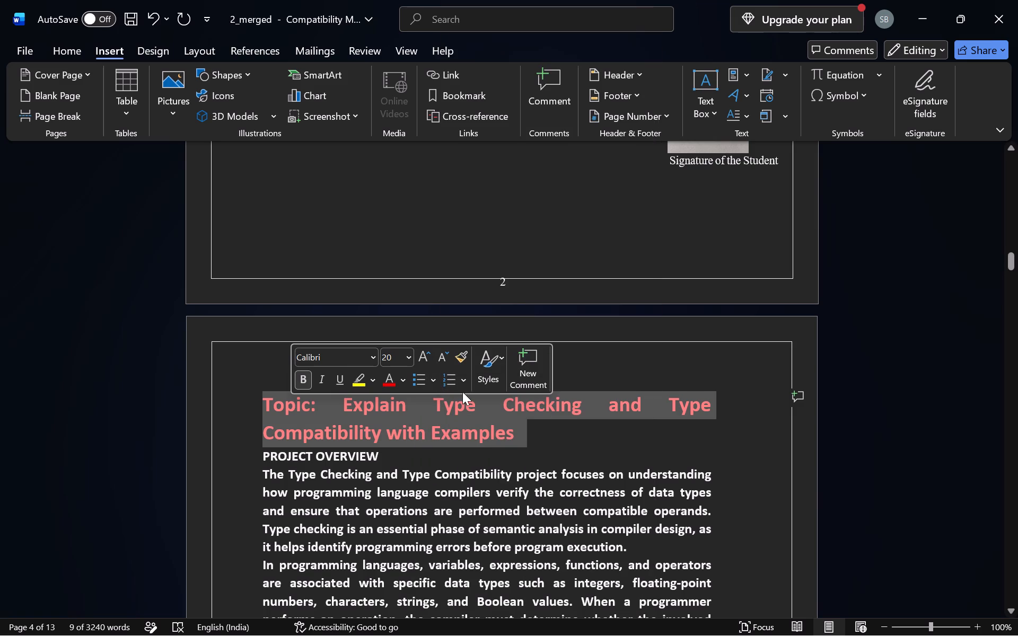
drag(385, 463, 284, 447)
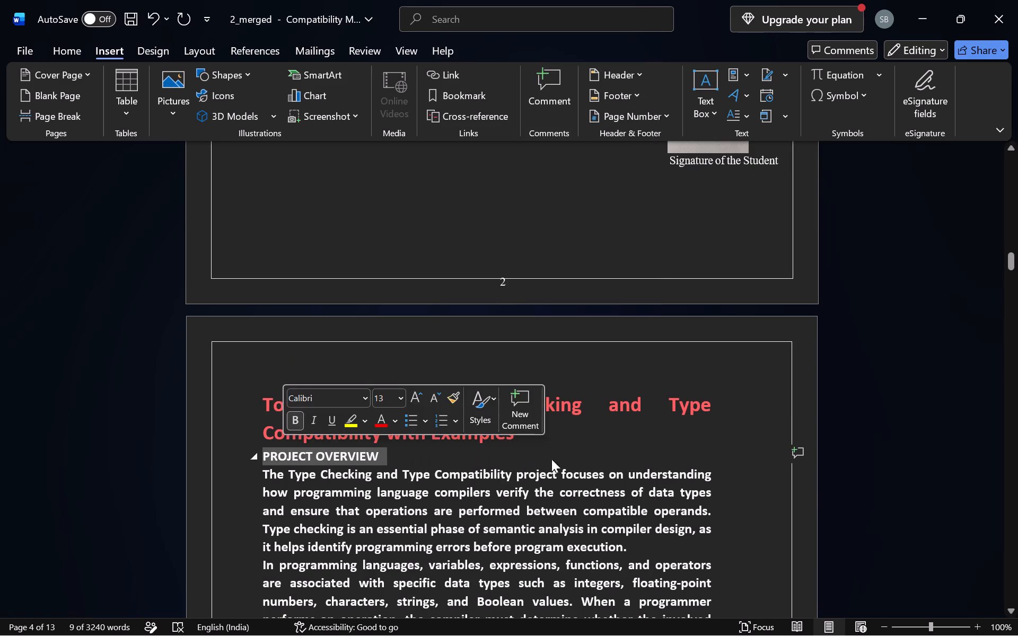
Insert a blank line between the Topic heading and PROJECT OVERVIEW.
click(556, 434)
key(Return)
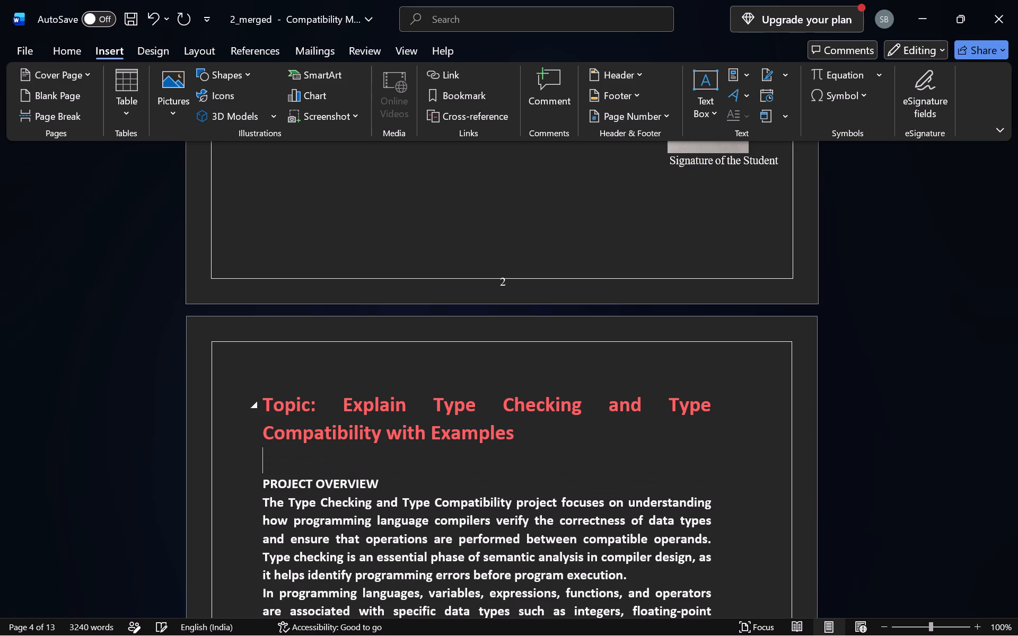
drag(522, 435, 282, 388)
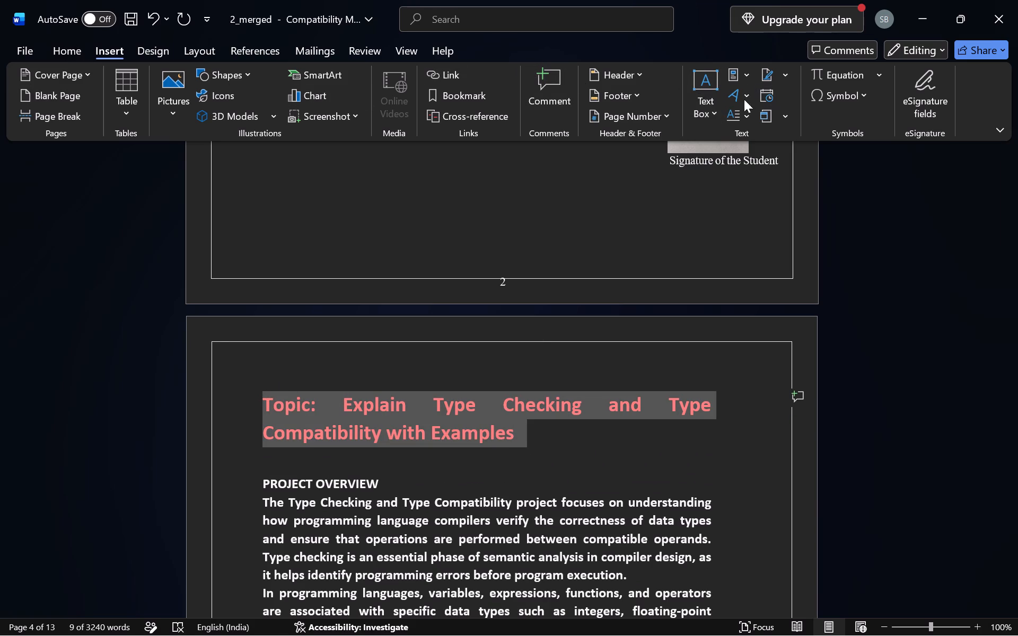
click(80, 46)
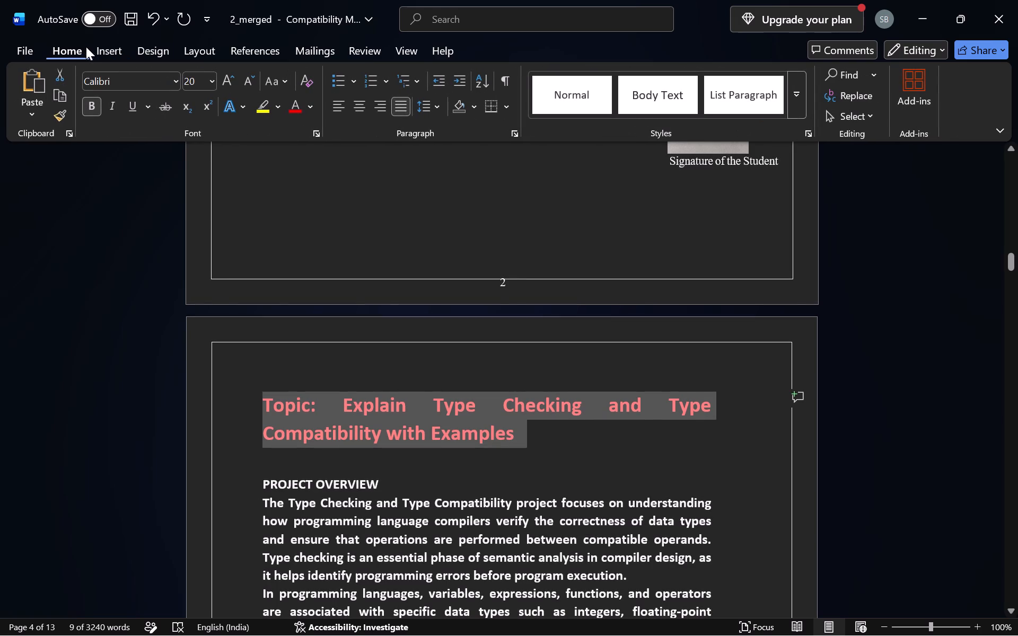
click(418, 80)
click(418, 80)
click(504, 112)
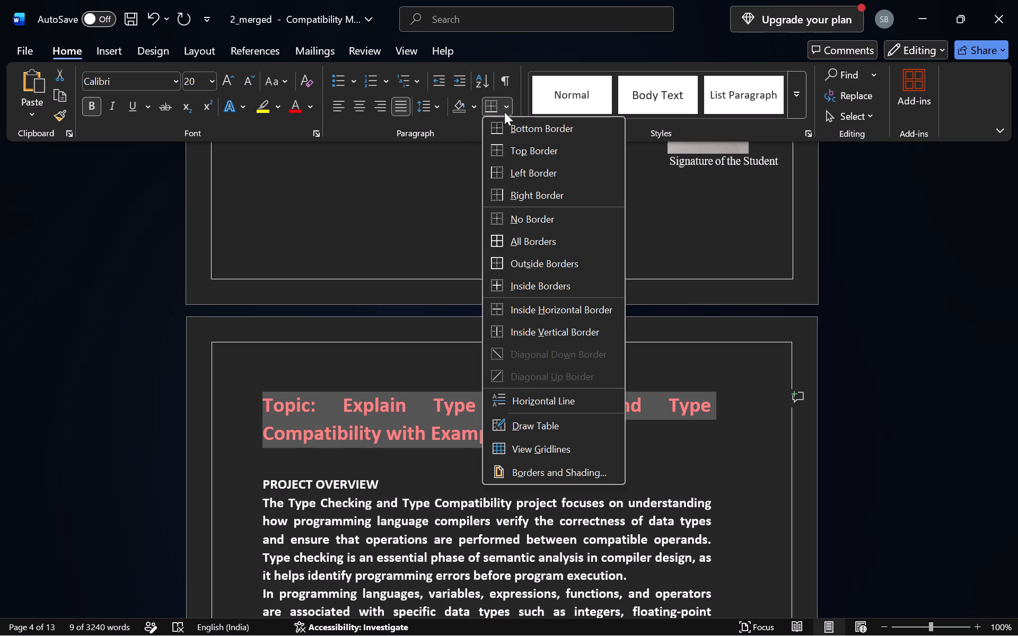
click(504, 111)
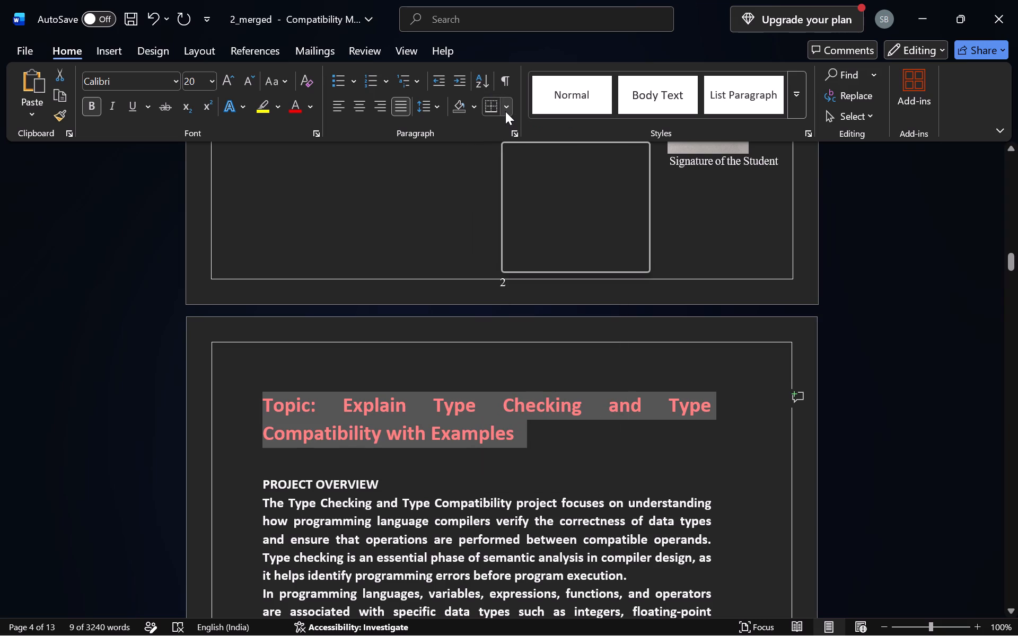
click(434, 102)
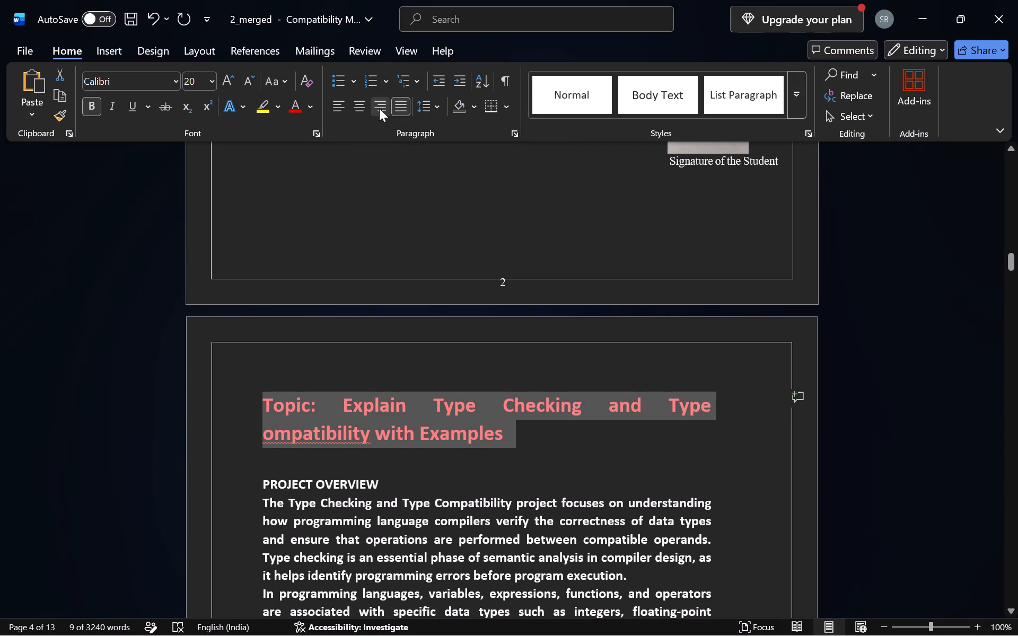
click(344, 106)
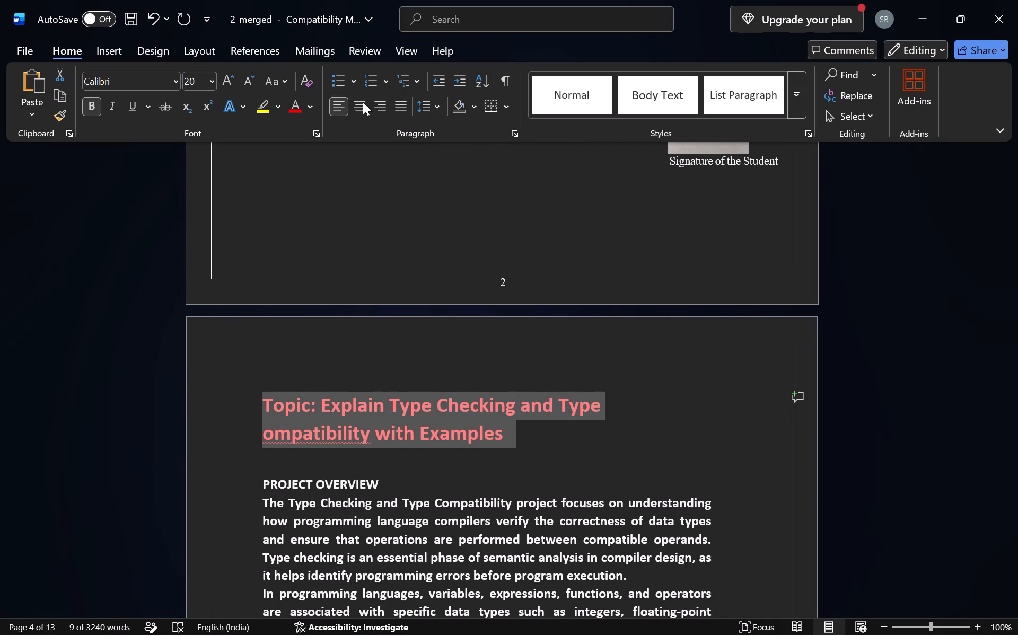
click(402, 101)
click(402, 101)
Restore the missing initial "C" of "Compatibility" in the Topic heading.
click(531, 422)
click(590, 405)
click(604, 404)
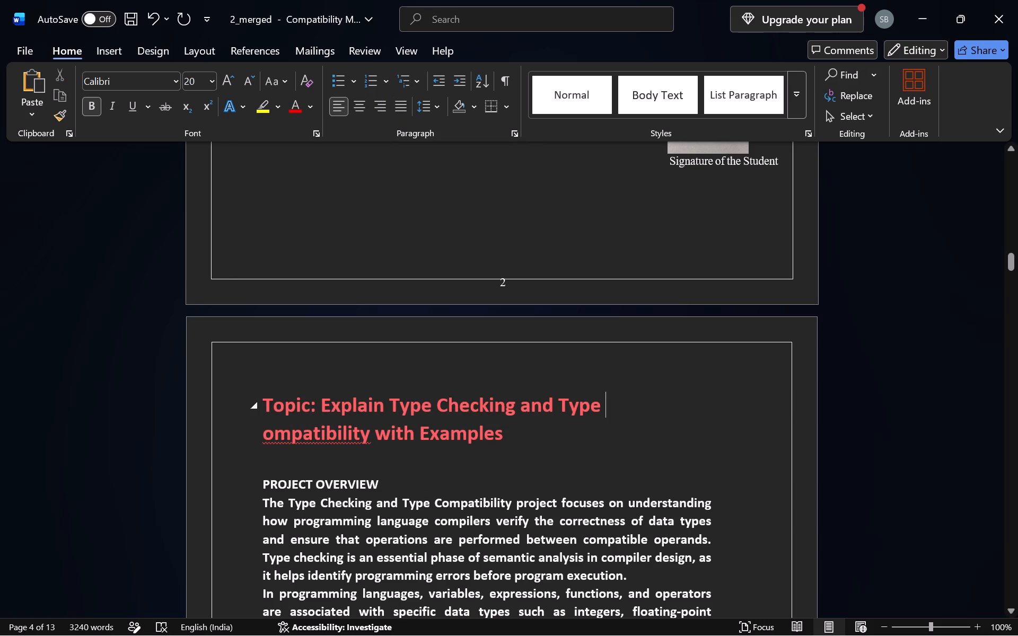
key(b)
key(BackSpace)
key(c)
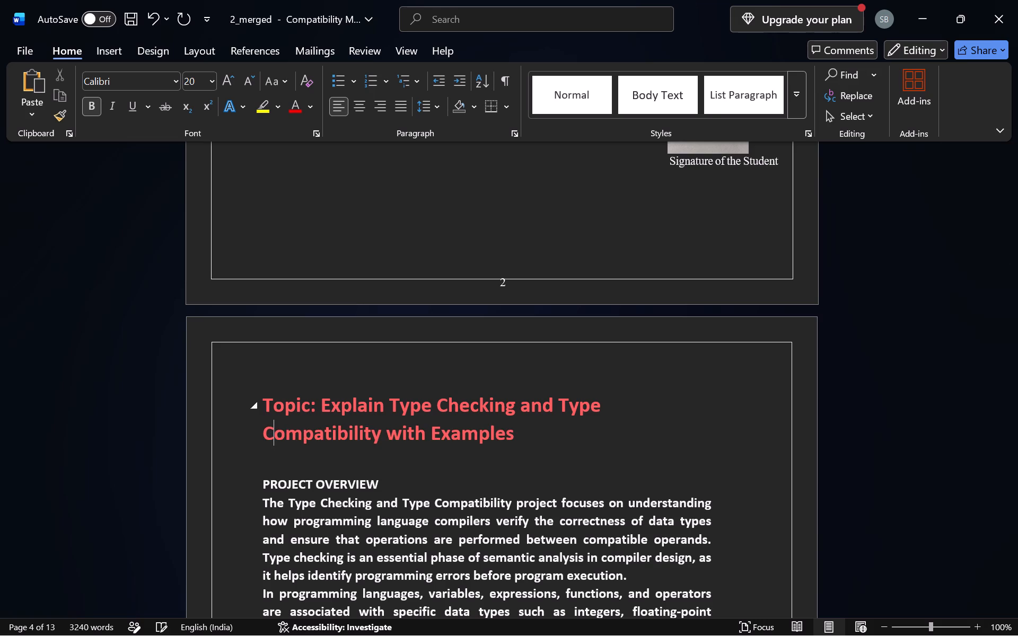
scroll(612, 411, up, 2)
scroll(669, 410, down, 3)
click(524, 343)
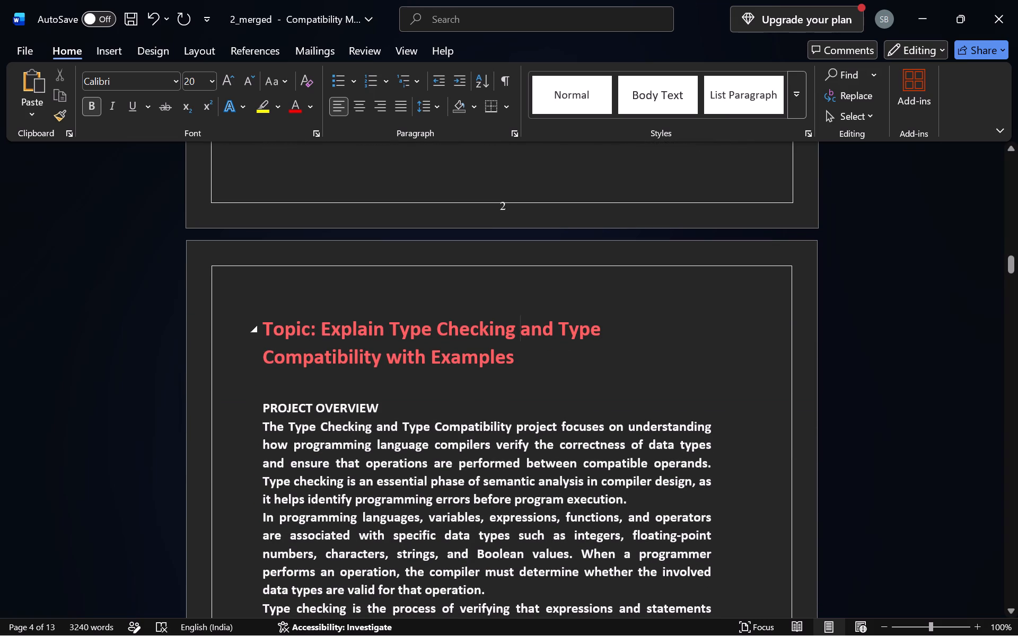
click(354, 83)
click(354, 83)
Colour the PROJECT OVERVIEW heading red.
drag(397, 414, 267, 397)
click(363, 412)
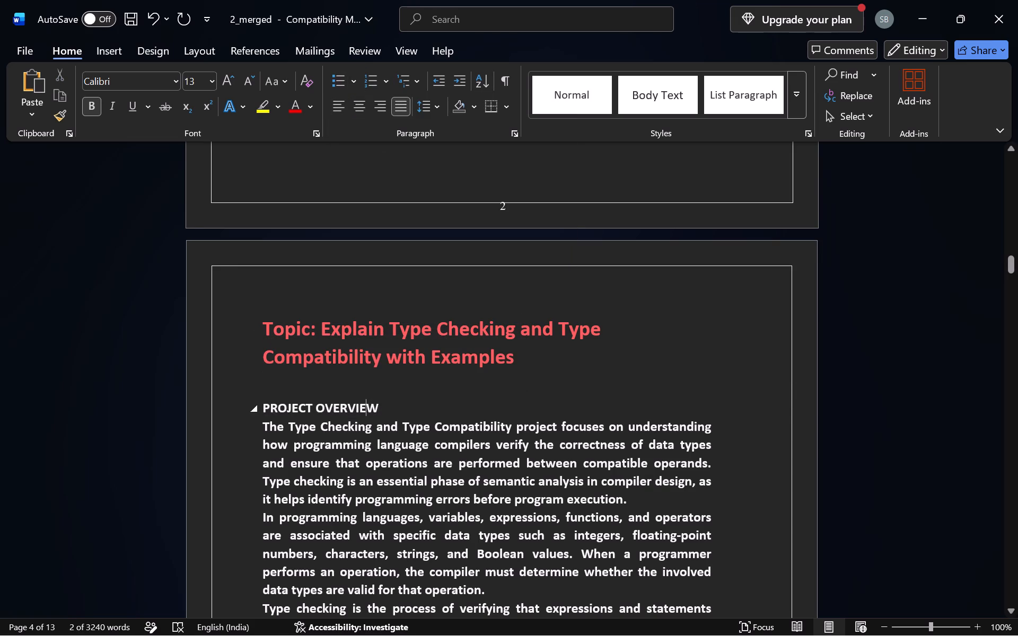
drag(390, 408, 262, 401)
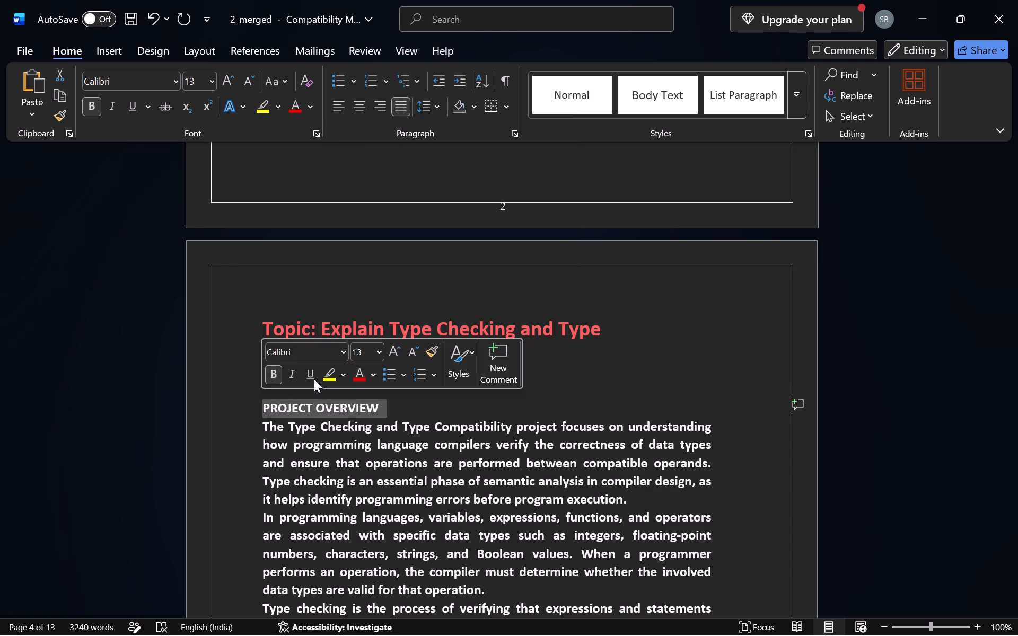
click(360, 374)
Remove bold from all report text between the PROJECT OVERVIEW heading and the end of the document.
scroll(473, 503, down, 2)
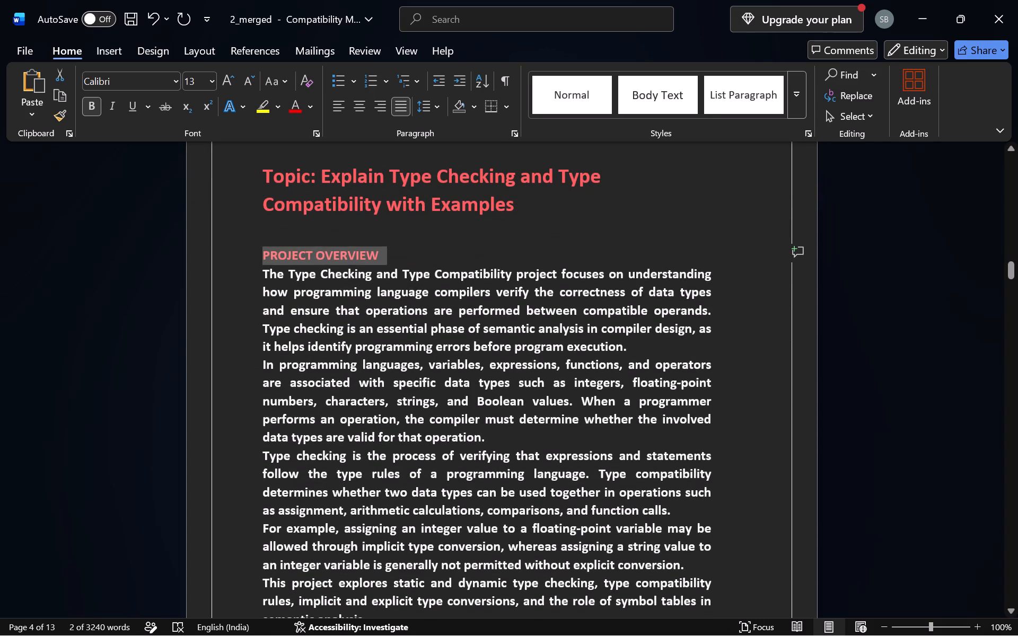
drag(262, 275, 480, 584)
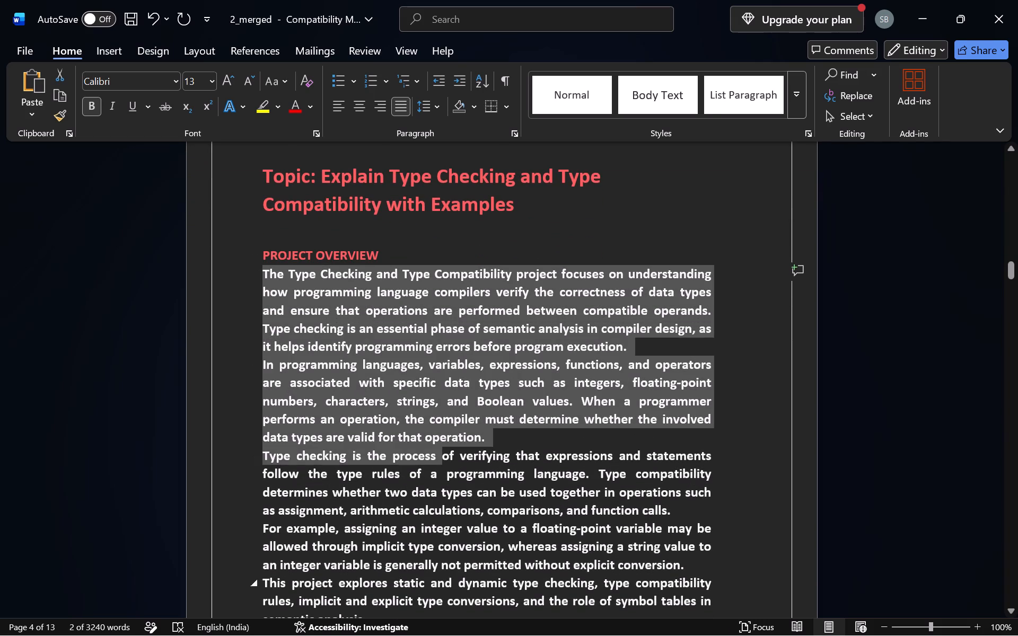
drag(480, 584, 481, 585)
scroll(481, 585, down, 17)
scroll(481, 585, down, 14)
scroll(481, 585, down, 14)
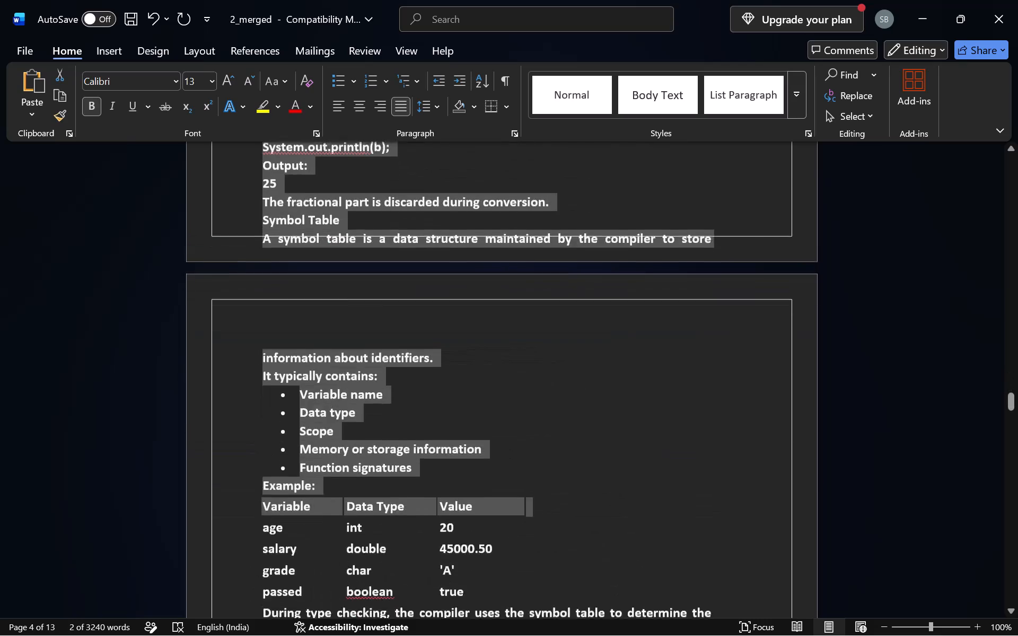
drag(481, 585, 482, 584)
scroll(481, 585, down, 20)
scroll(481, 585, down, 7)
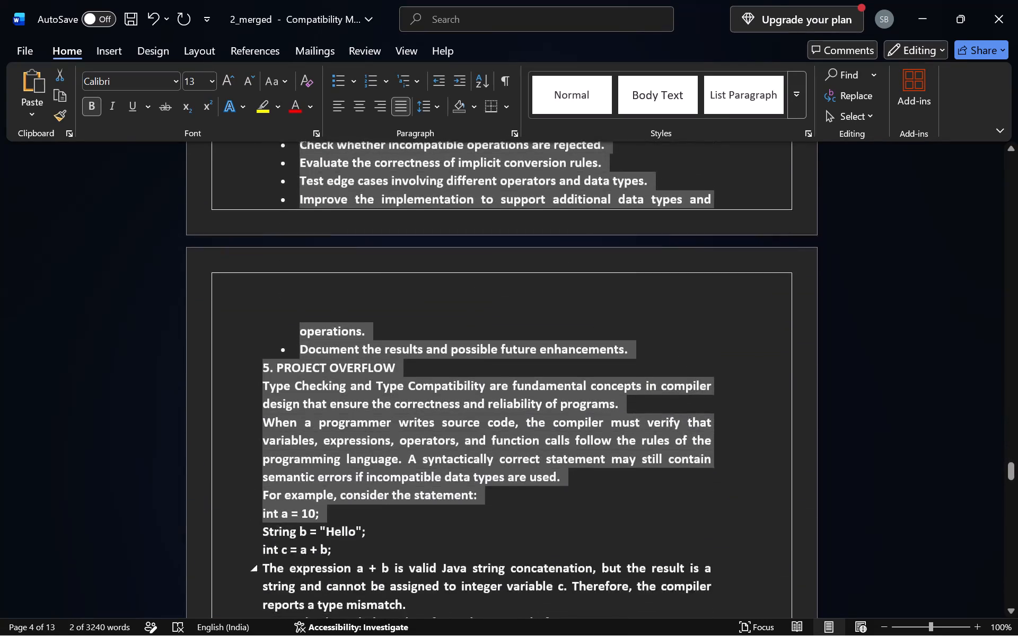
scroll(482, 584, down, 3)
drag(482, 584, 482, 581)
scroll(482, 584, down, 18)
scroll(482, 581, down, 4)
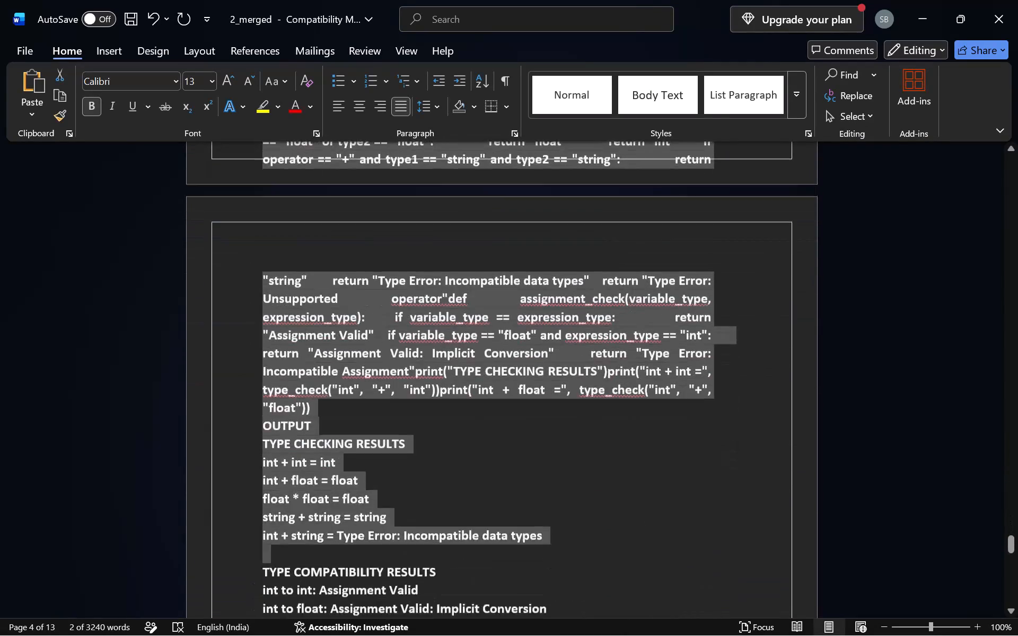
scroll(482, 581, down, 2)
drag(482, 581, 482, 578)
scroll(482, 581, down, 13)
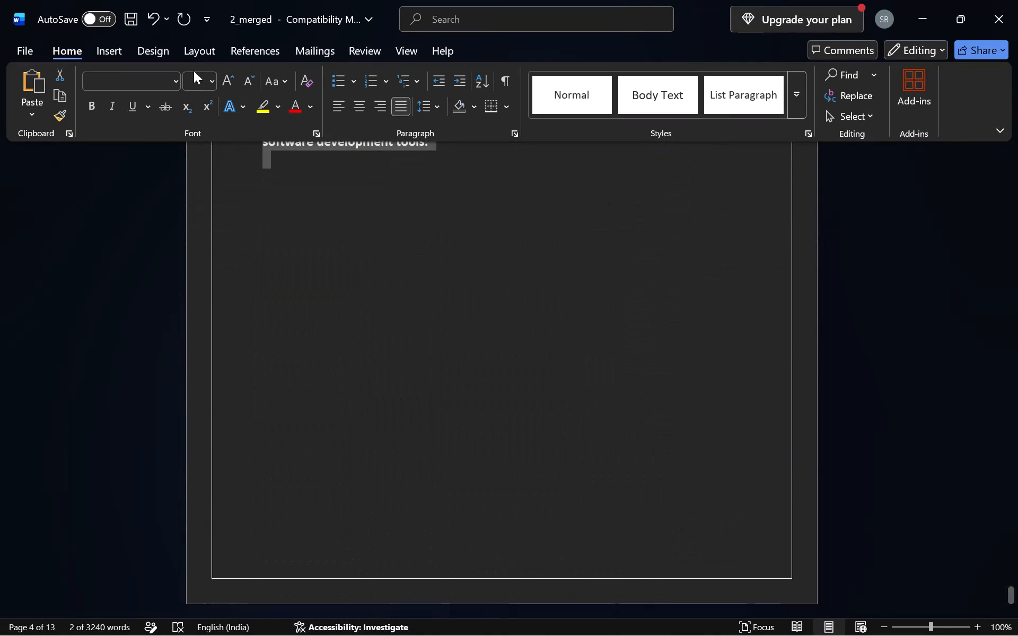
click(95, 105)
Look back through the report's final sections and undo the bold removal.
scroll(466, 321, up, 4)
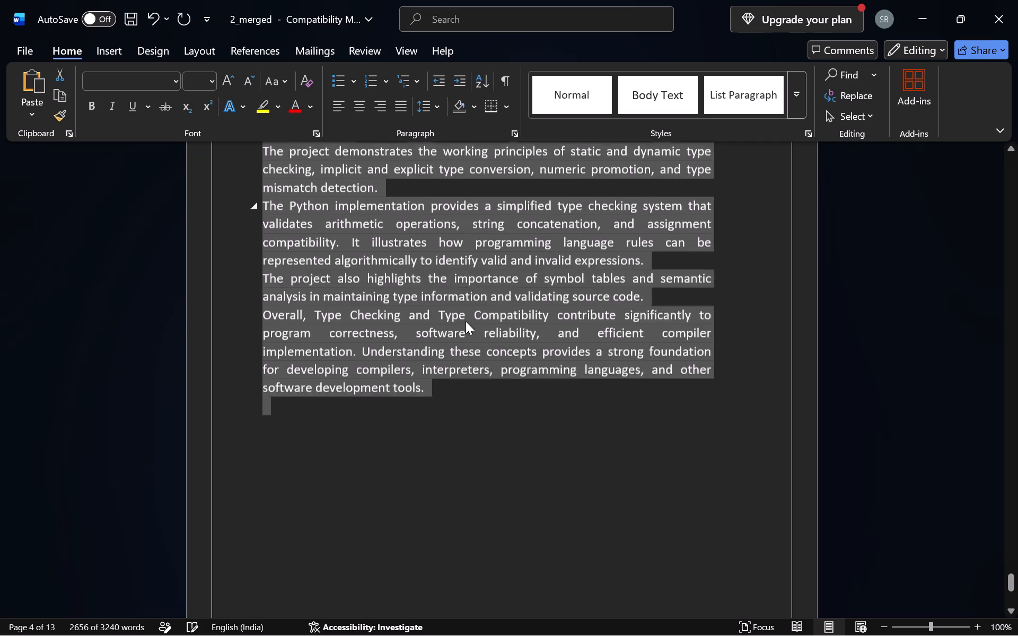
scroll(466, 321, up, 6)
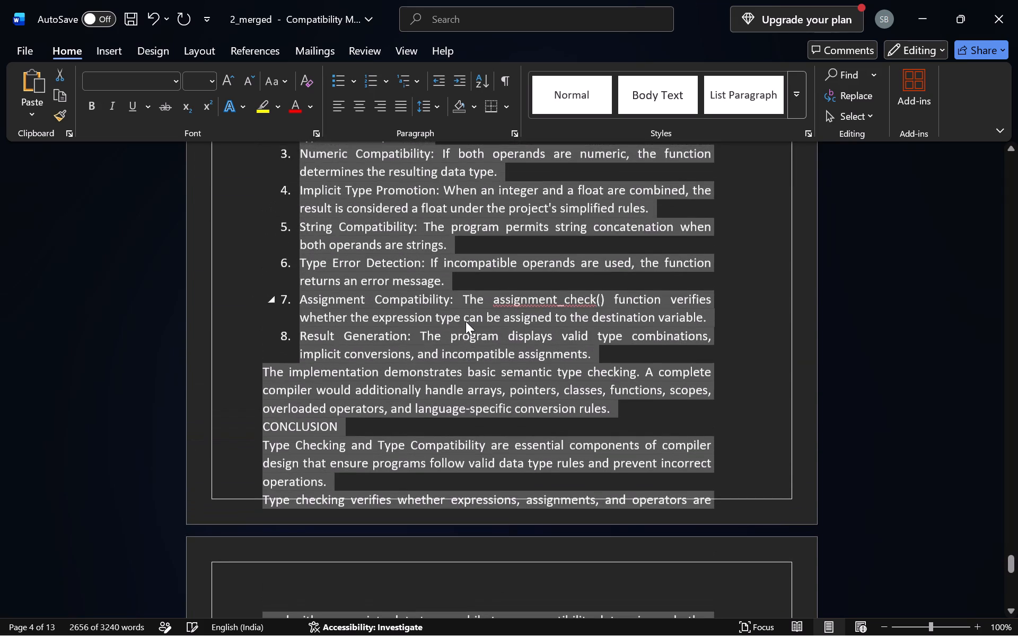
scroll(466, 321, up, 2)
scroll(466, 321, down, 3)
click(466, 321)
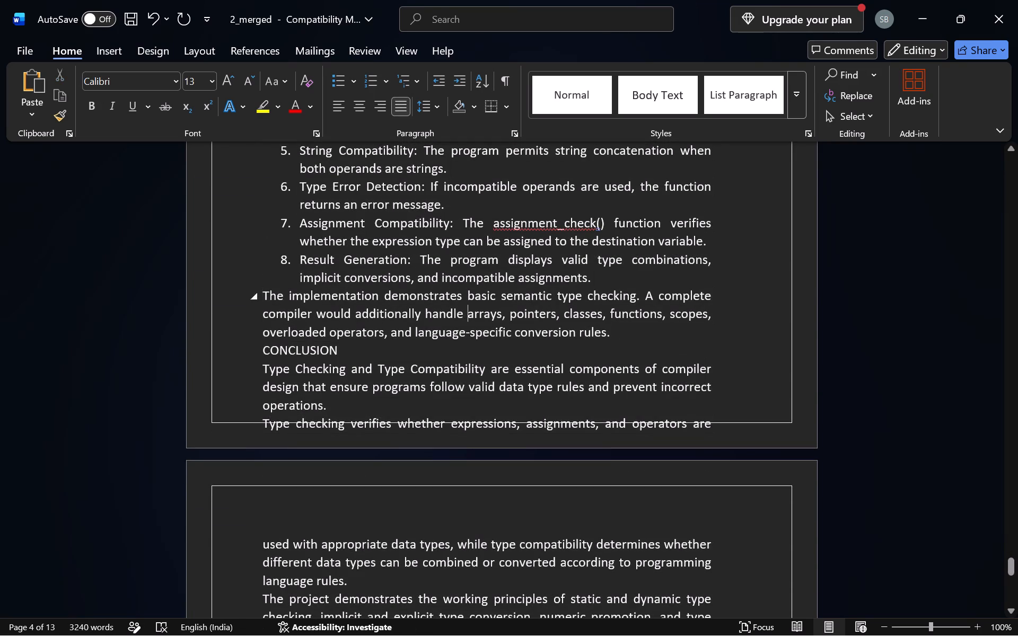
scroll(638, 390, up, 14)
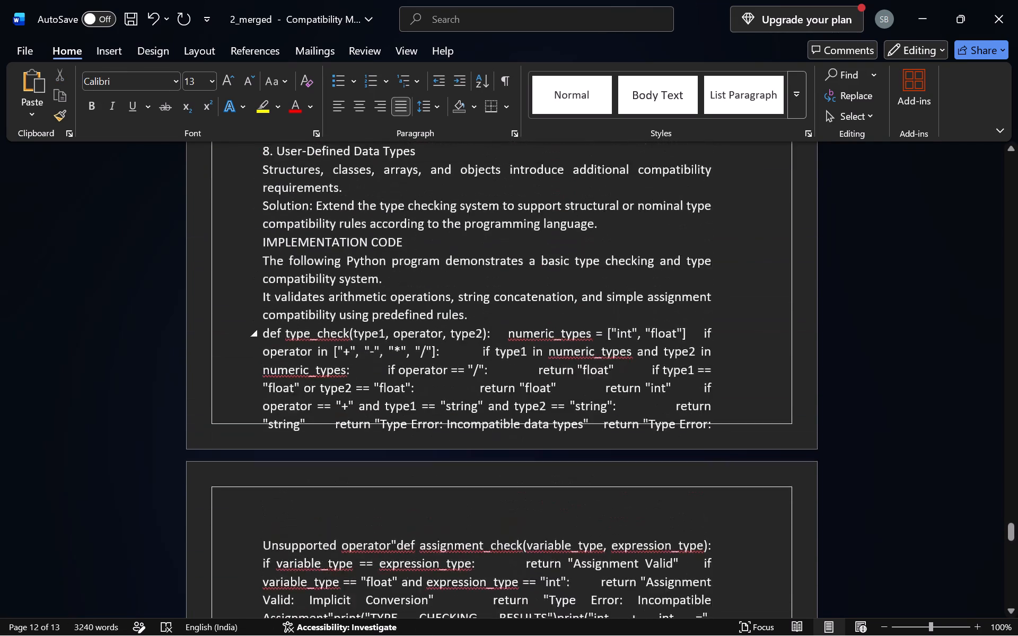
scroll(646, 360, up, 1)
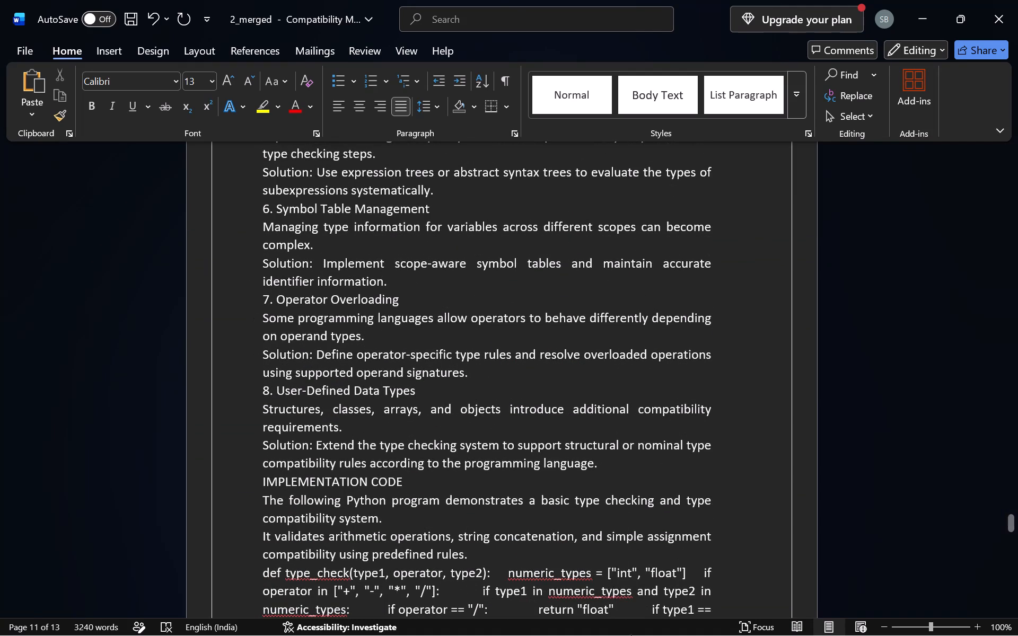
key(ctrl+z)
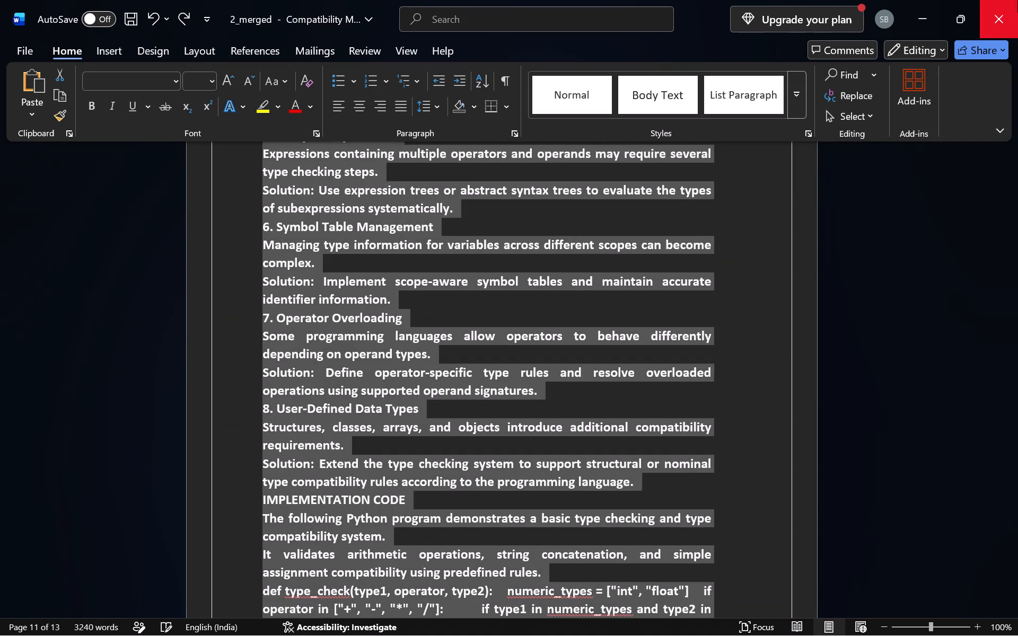
Delete all the selected report text, then the PROJECT OVERVIEW heading and the Topic heading above it.
key(BackSpace)
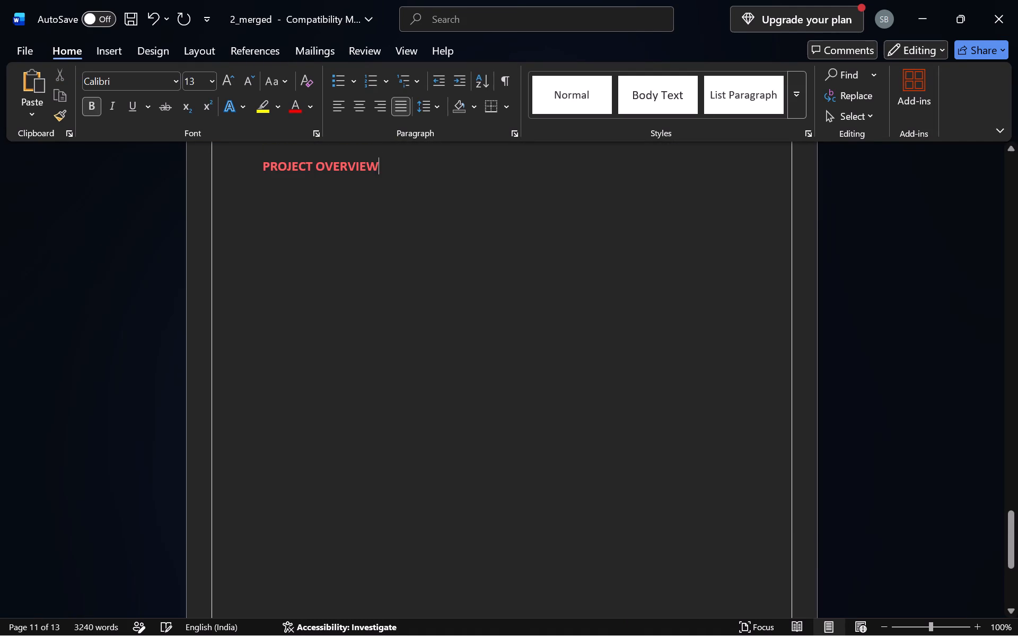
key(backslash)
key(BackSpace)
key(BackSpace)
key(BackSpace)
key(BackSpace)
key(BackSpace)
key(BackSpace)
key(BackSpace)
key(BackSpace)
key(BackSpace)
key(BackSpace)
key(BackSpace)
key(BackSpace)
key(BackSpace)
key(BackSpace)
key(BackSpace)
key(BackSpace)
key(BackSpace)
key(BackSpace)
key(BackSpace)
key(BackSpace)
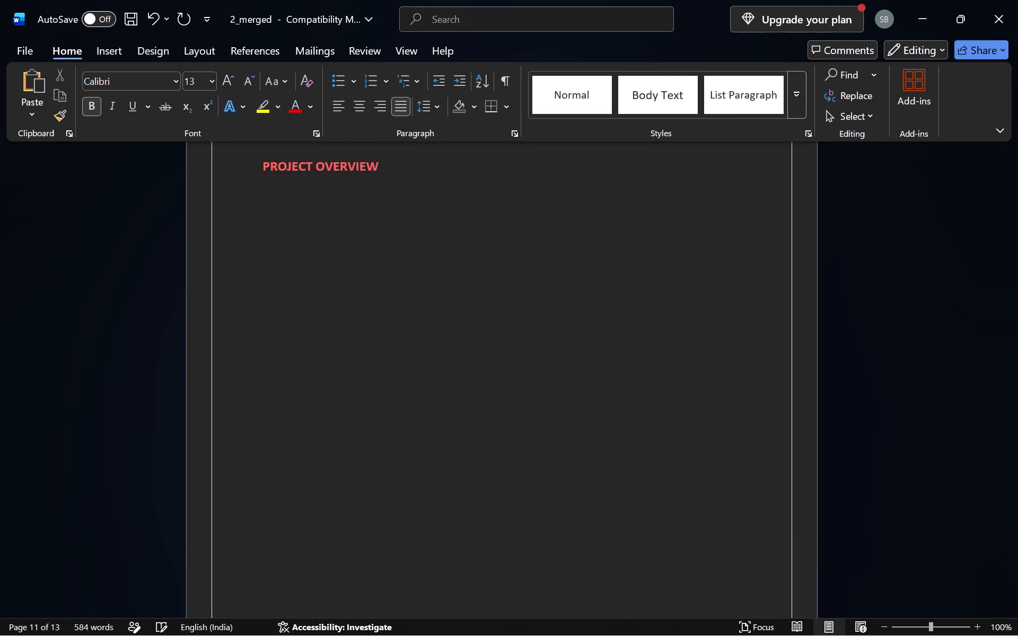
key(BackSpace)
key(BackSpace)
key(BackSpace)
key(BackSpace)
key(BackSpace)
key(BackSpace)
key(BackSpace)
key(BackSpace)
key(BackSpace)
key(BackSpace)
key(BackSpace)
key(BackSpace)
key(BackSpace)
key(BackSpace)
key(BackSpace)
key(BackSpace)
key(BackSpace)
key(BackSpace)
key(BackSpace)
key(BackSpace)
key(BackSpace)
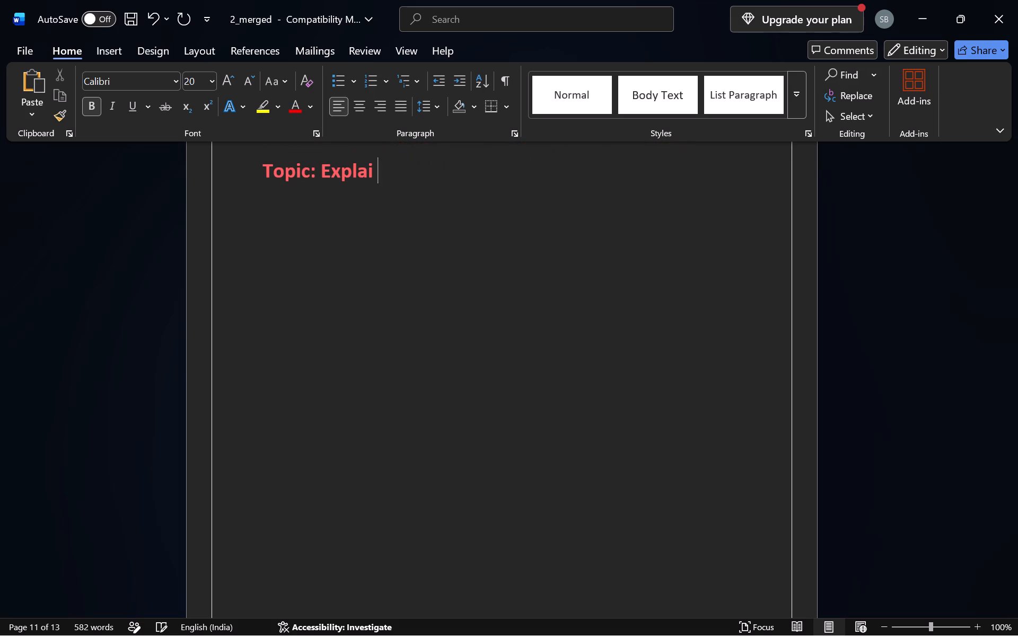
key(BackSpace)
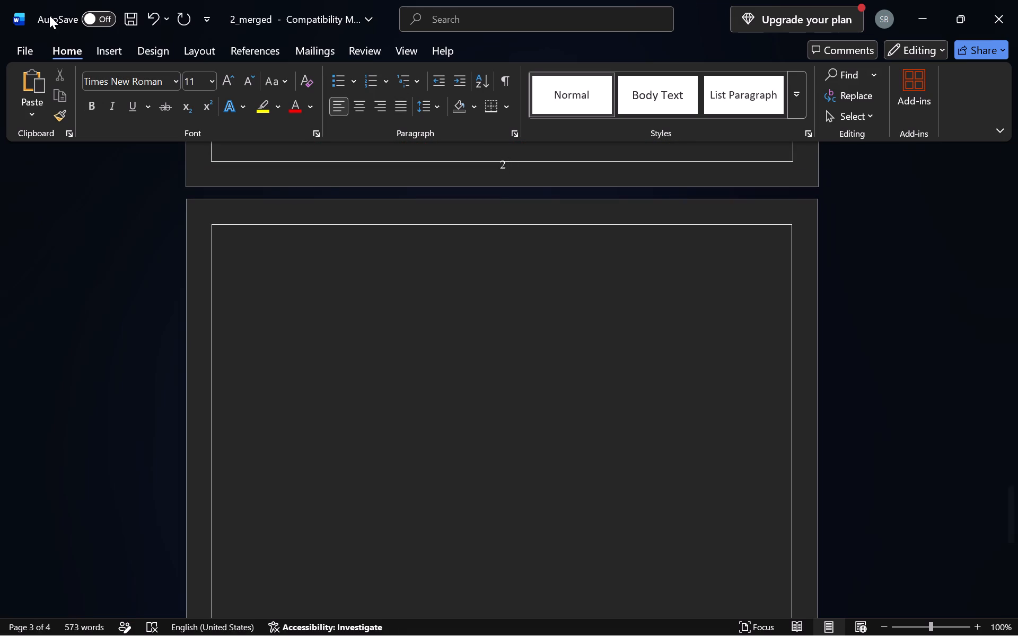
Save the document as a PDF named 2_merged in the Downloads folder.
click(17, 54)
click(54, 287)
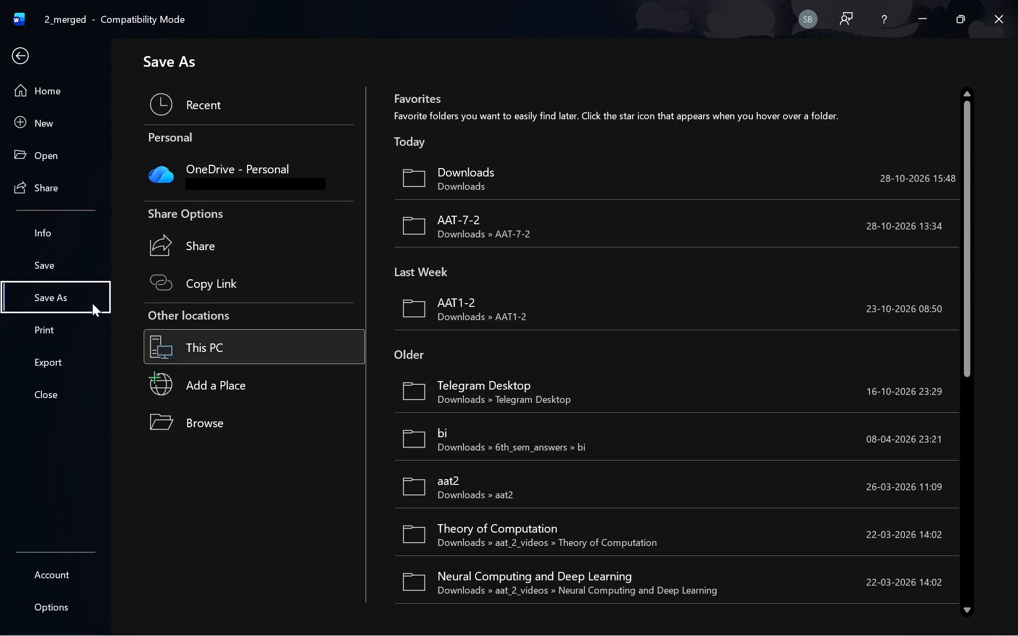
click(214, 351)
click(665, 175)
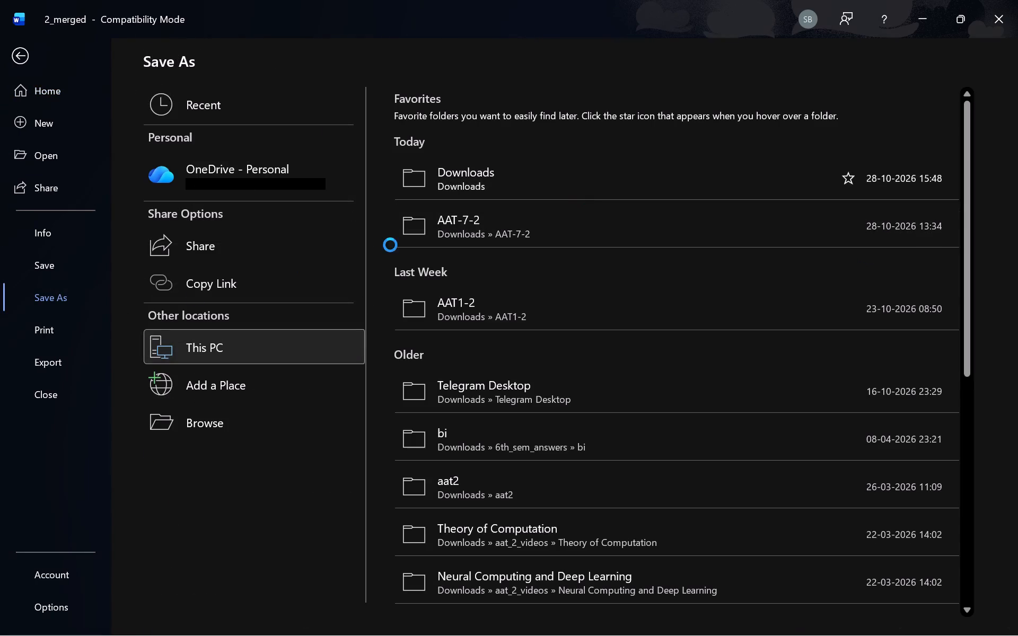
scroll(82, 341, down, 1)
scroll(82, 338, up, 2)
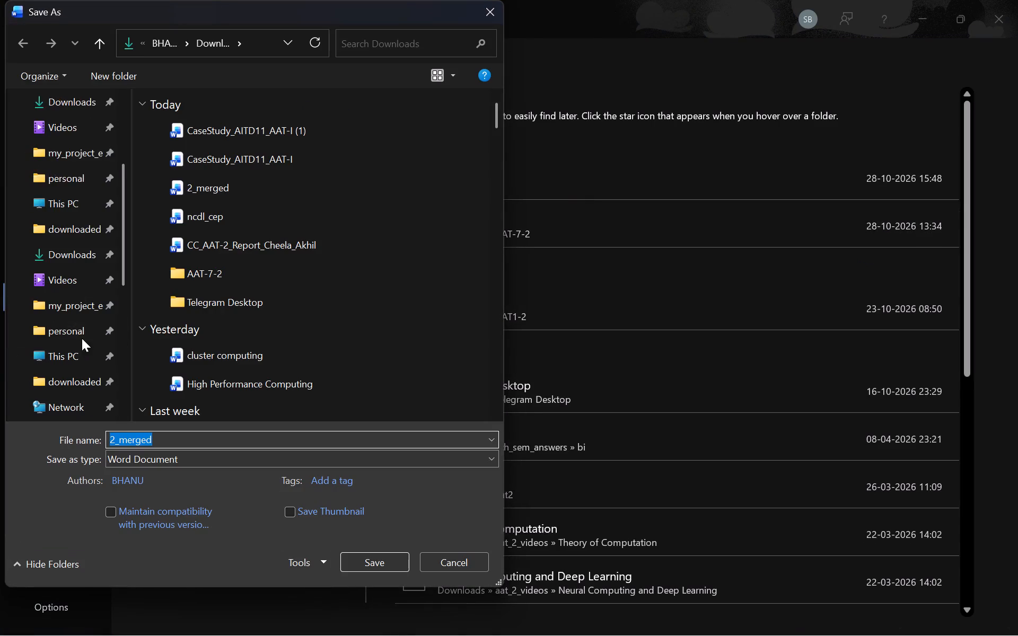
click(69, 254)
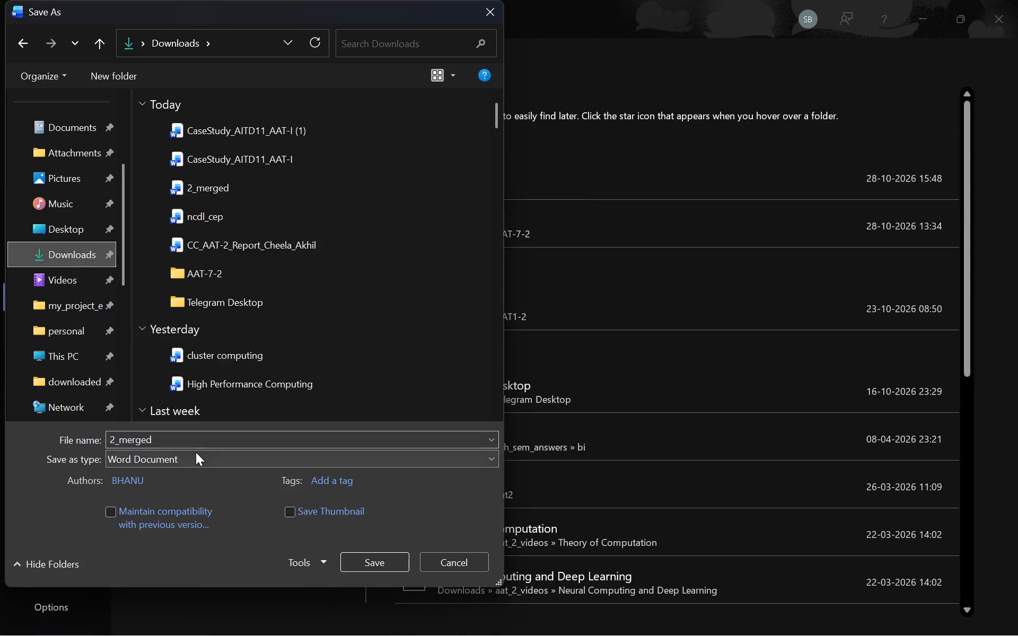
click(196, 452)
click(159, 308)
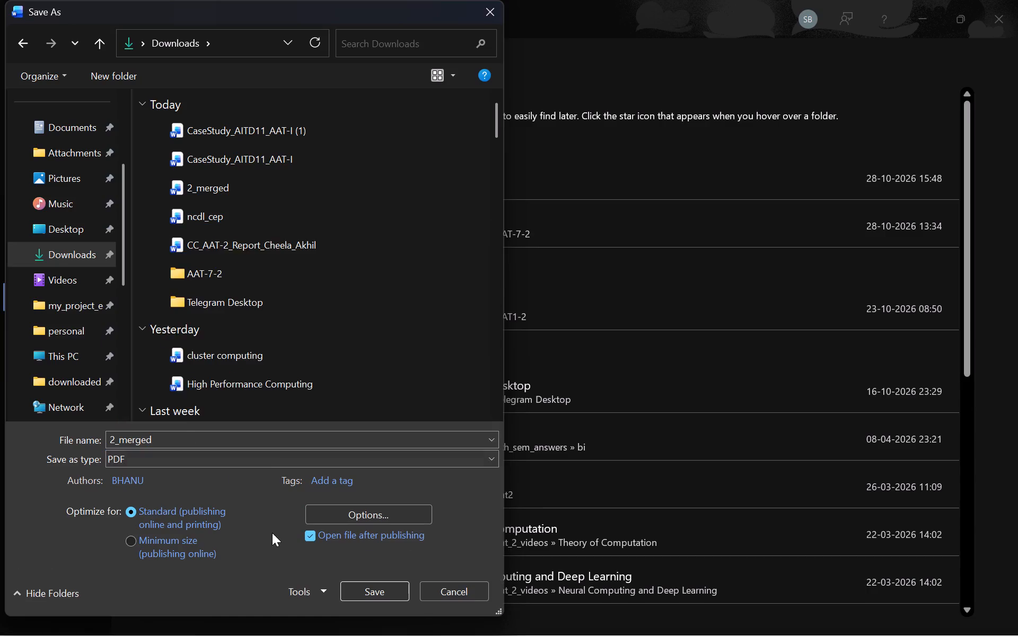
click(355, 594)
click(292, 357)
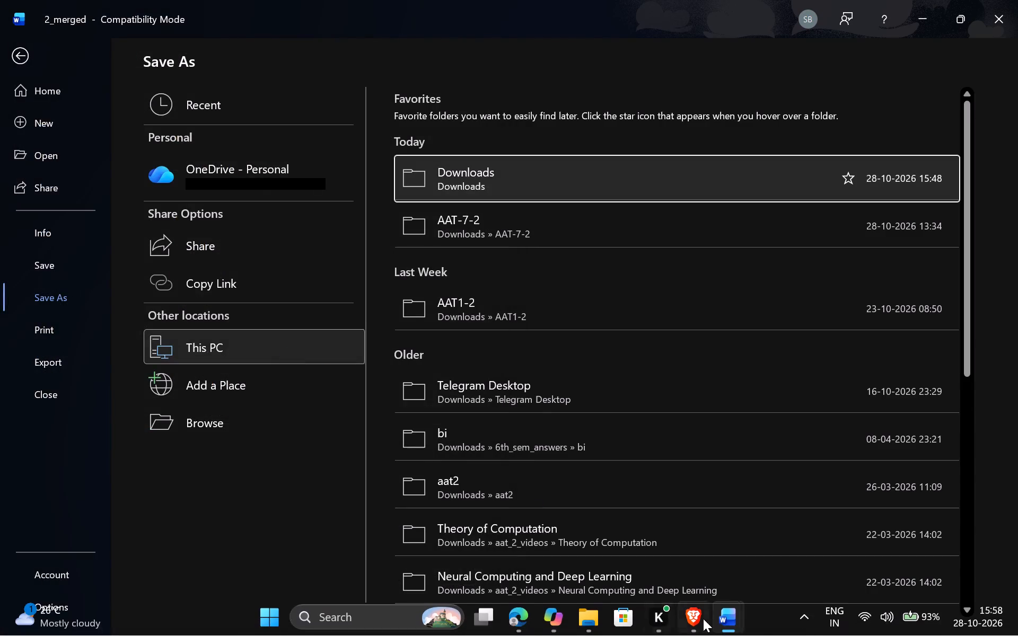
Look through the pages of the exported 2_merged PDF in Brave.
click(703, 619)
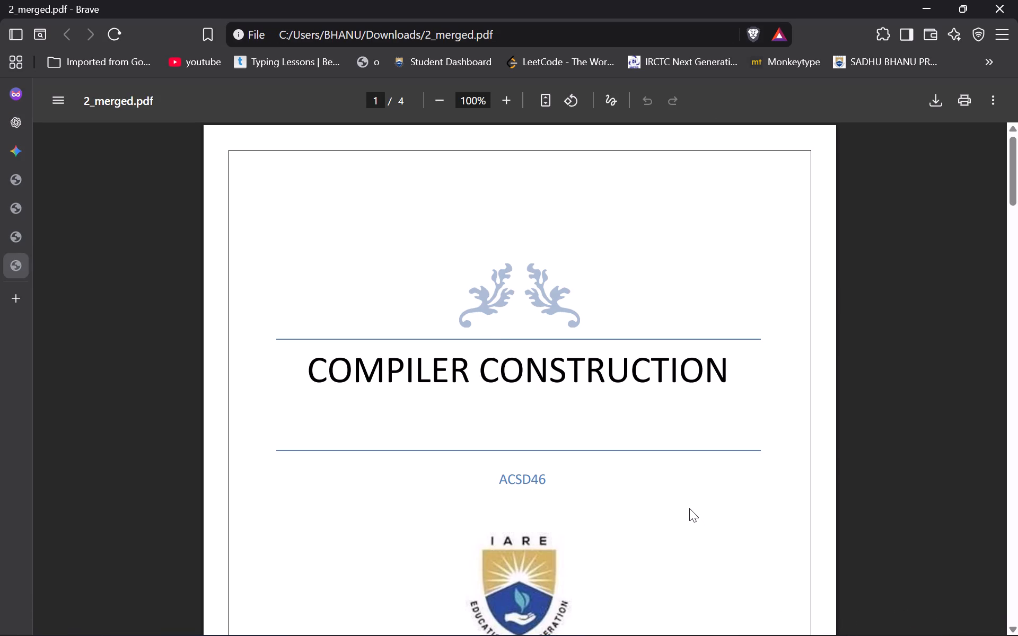
ctrl+scroll(689, 508, down, 2)
scroll(650, 480, down, 6)
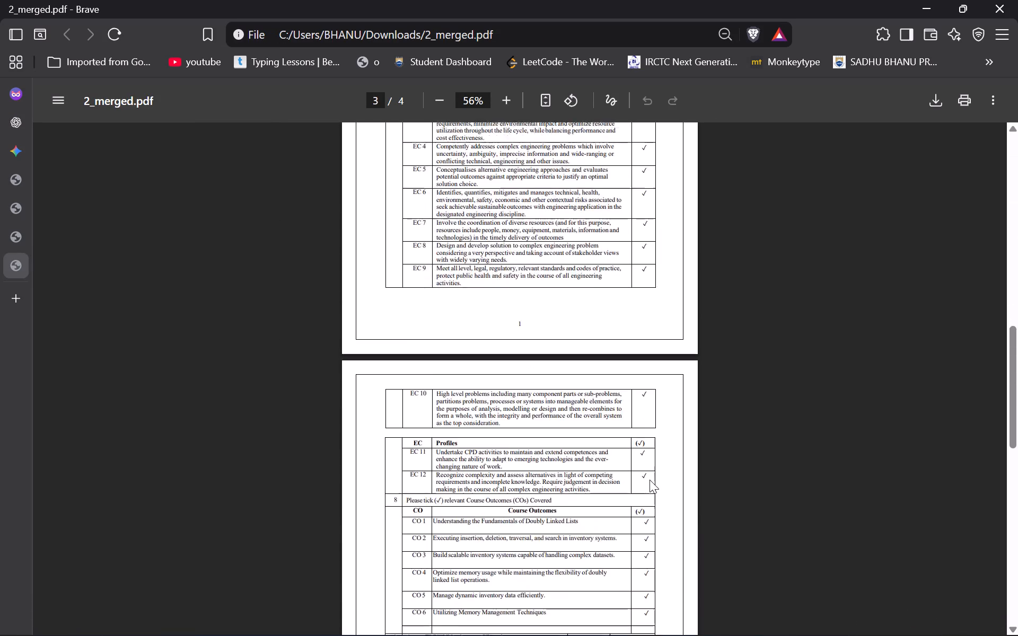
scroll(650, 480, down, 6)
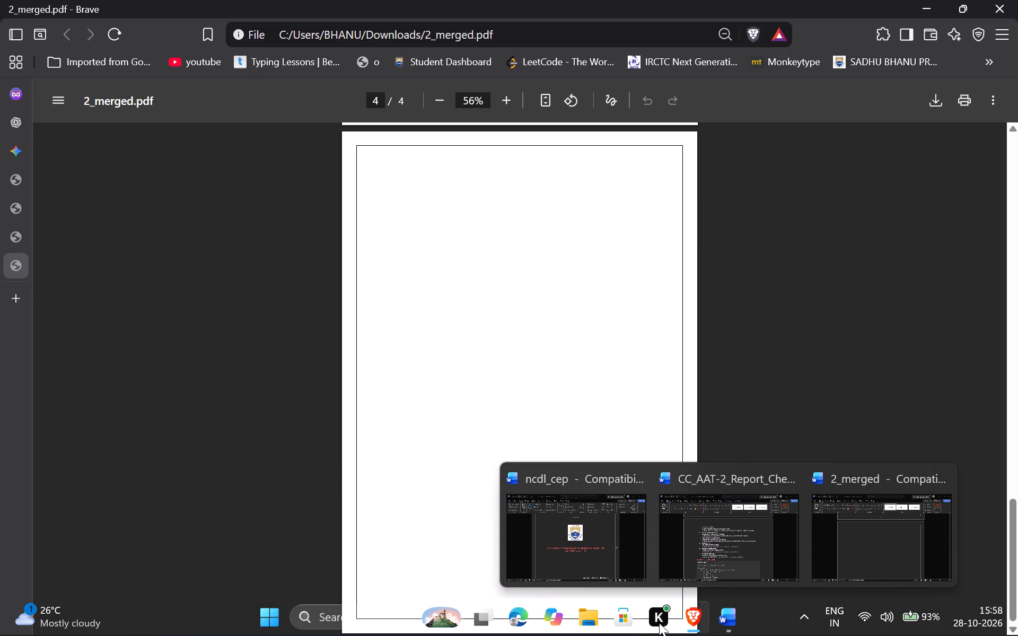
Open the cluster computing Word document from Downloads and delete all of its content.
click(575, 617)
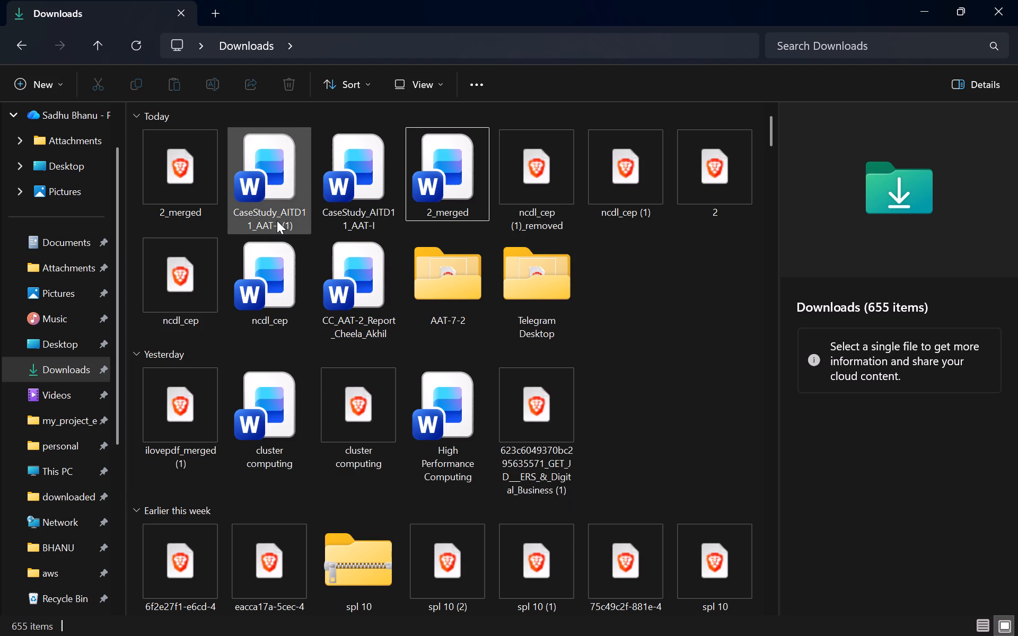
double_click(295, 425)
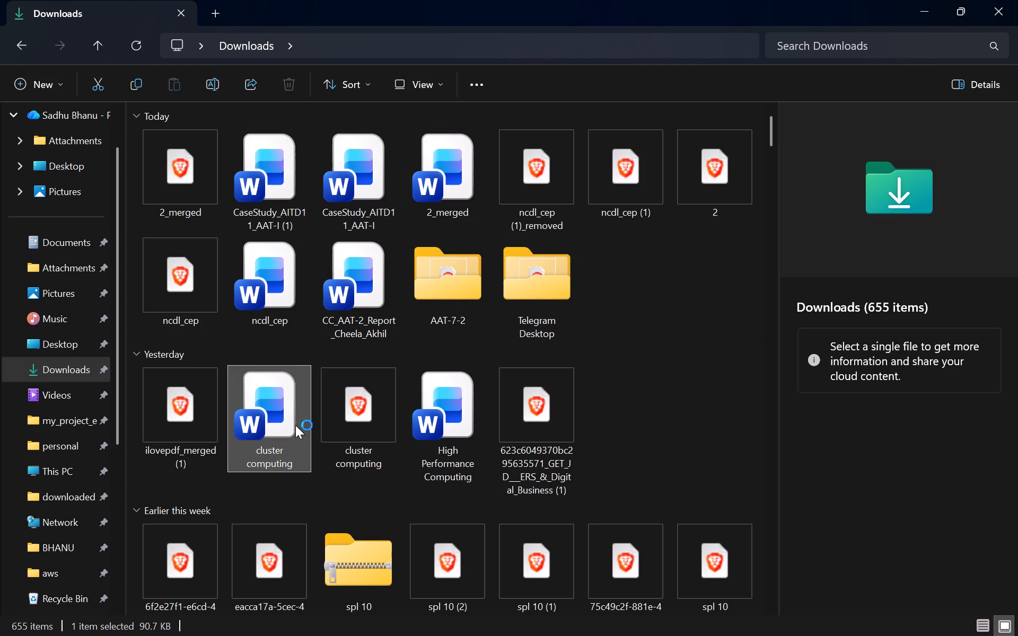
click(363, 397)
key(ctrl+a)
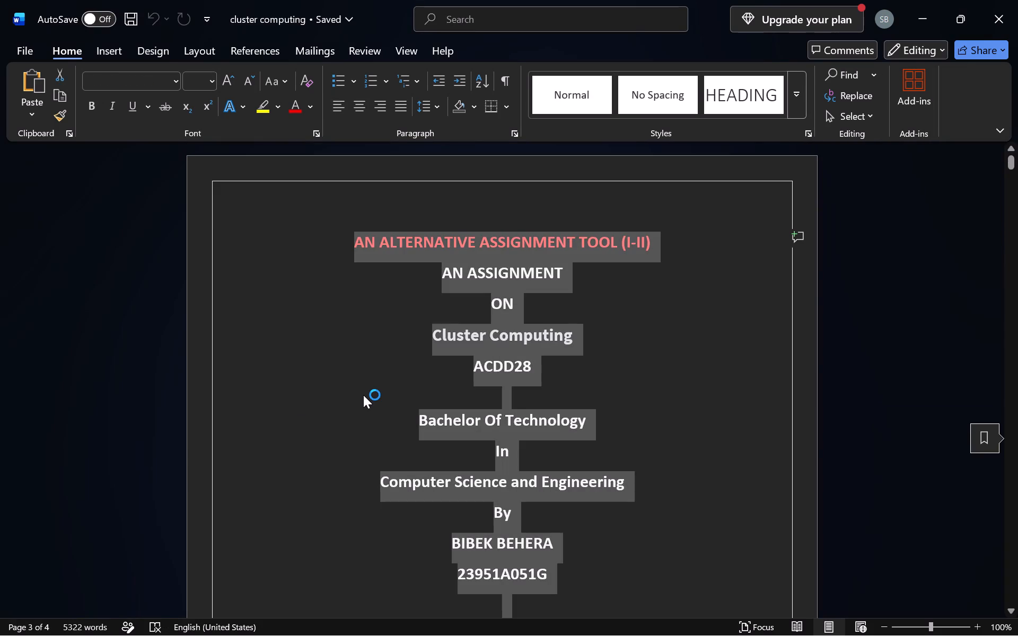
key(BackSpace)
key(alt+Tab)
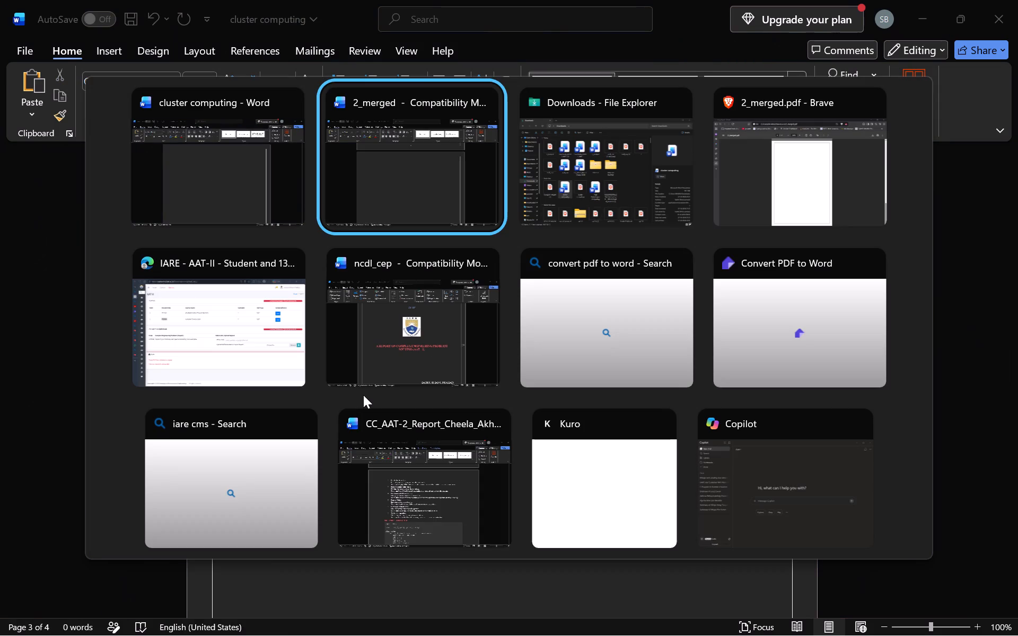
key(alt+Tab)
key(alt+Tab)
key(alt+Tab)
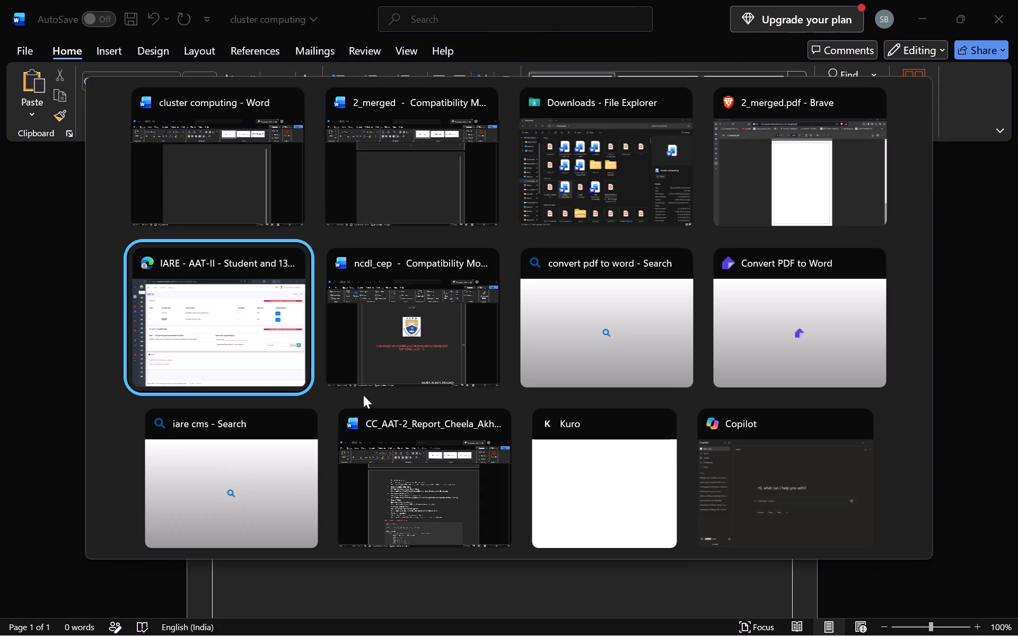
key(alt+Tab)
key(alt+Tab)
key(alt+Tab)
key(alt+Tab)
key(alt+Tab)
key(alt+Tab)
key(alt+Tab)
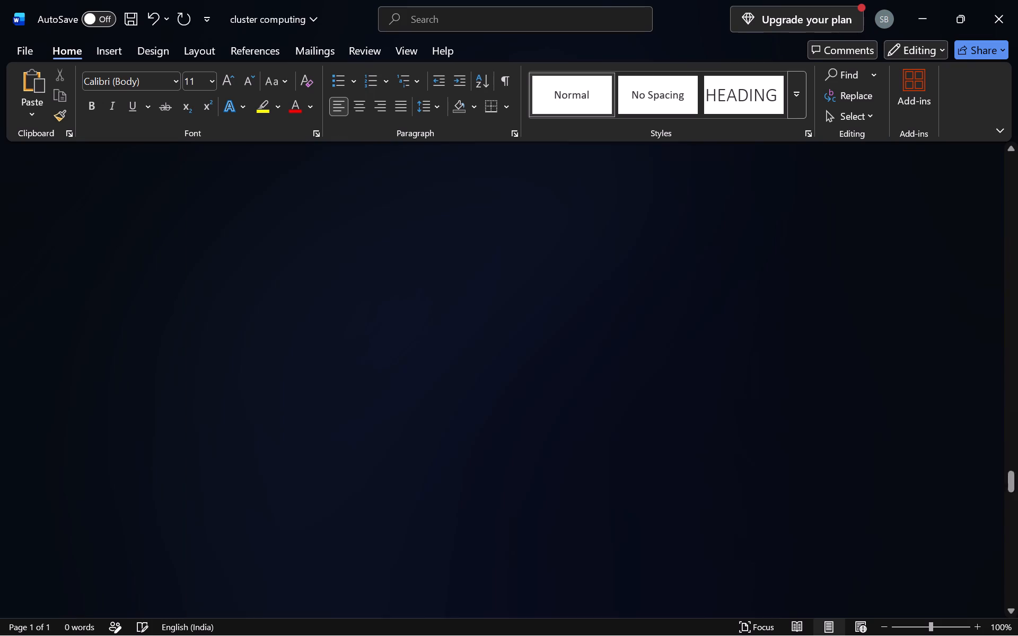
Colour the CONCLUSION, TYPE COMPATIBILITY RESULTS and OUTPUT headings red.
drag(341, 269, 208, 268)
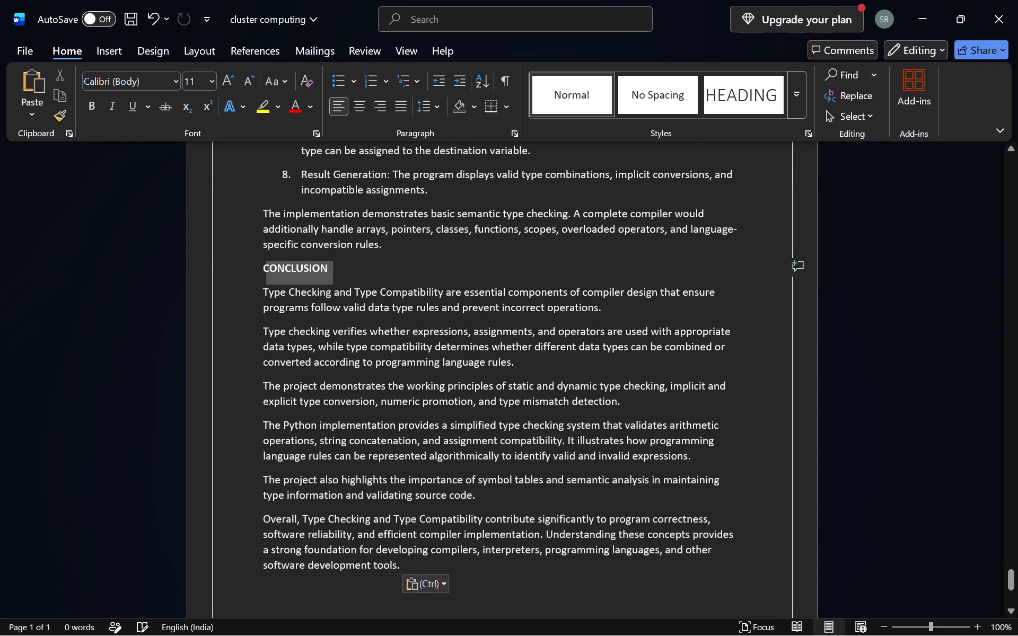
drag(208, 268, 198, 268)
click(297, 243)
scroll(305, 356, up, 10)
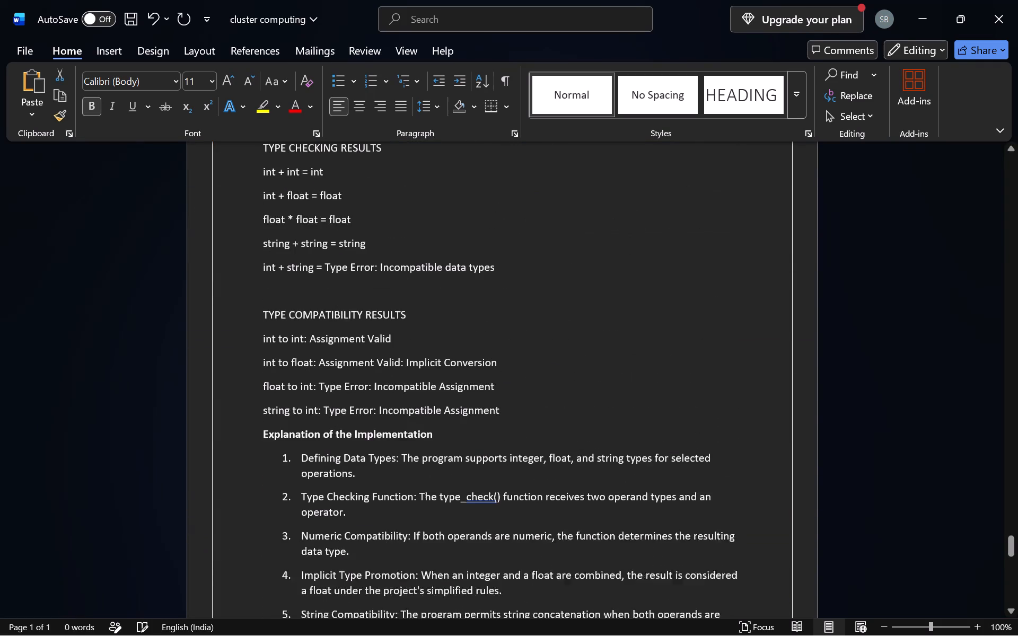
drag(443, 346, 160, 346)
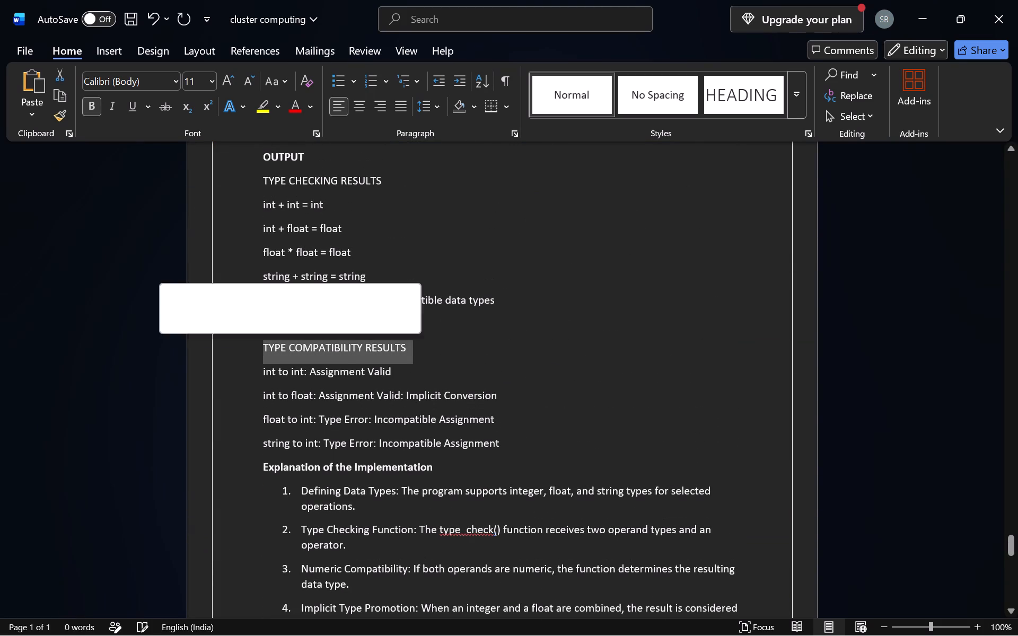
click(262, 325)
scroll(304, 355, up, 3)
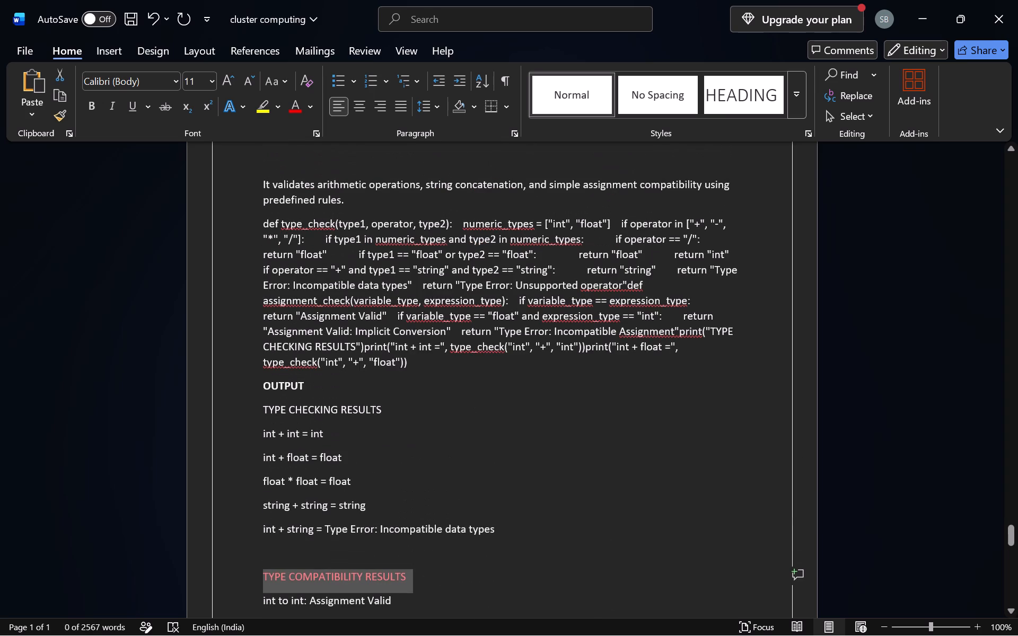
drag(316, 384, 221, 393)
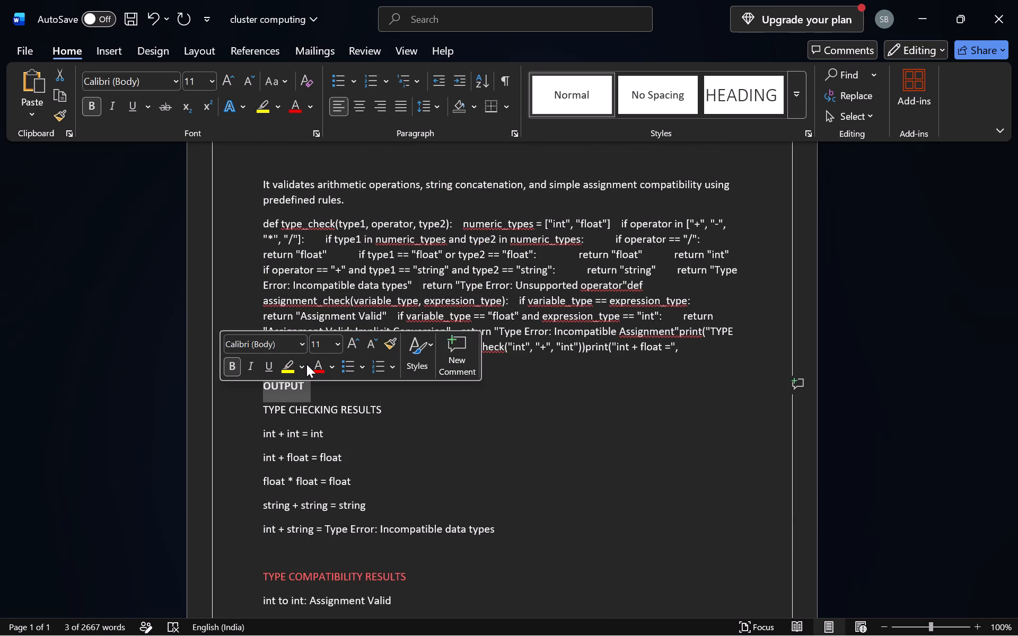
click(314, 364)
Colour the IMPLEMENTATION CODE heading above the Python program red.
scroll(411, 280, up, 4)
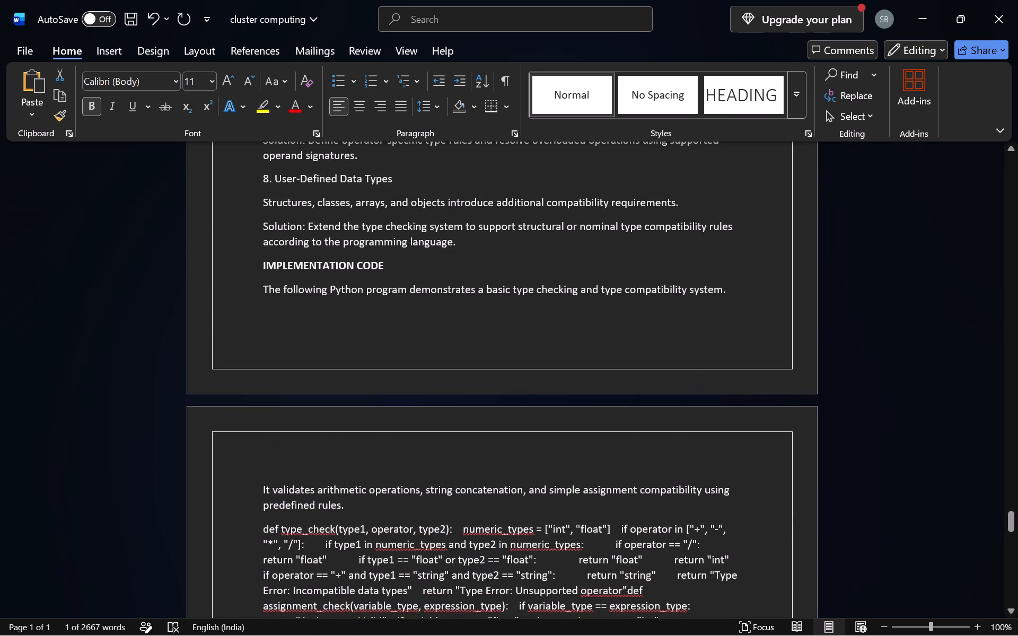
scroll(409, 274, up, 5)
scroll(409, 274, down, 6)
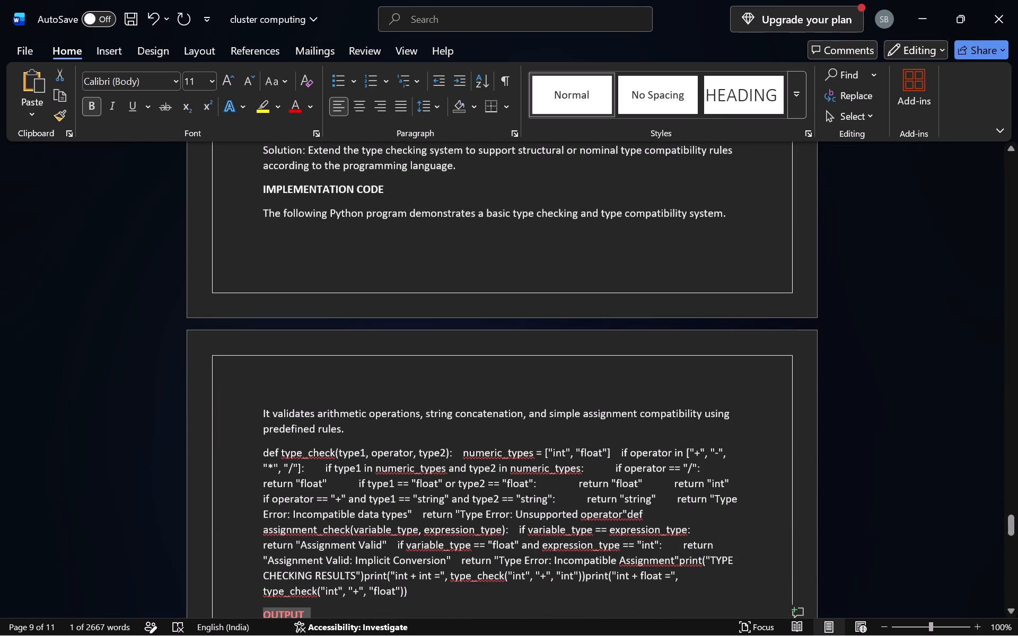
drag(397, 196, 192, 192)
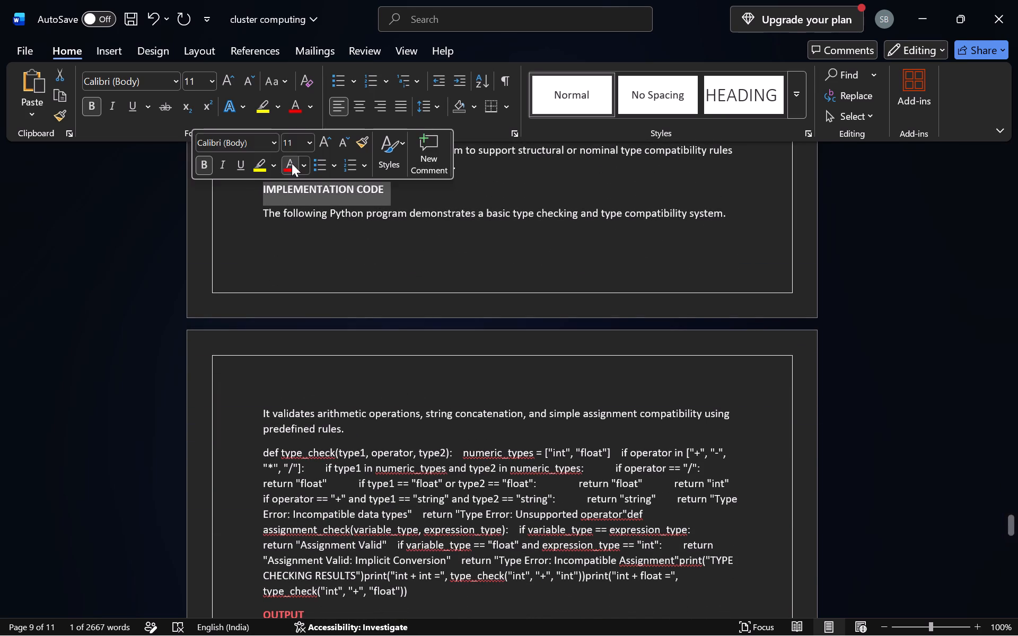
click(292, 162)
Colour the POTENTIAL CHALLENGES AND SOLUTIONS heading red.
scroll(320, 255, up, 8)
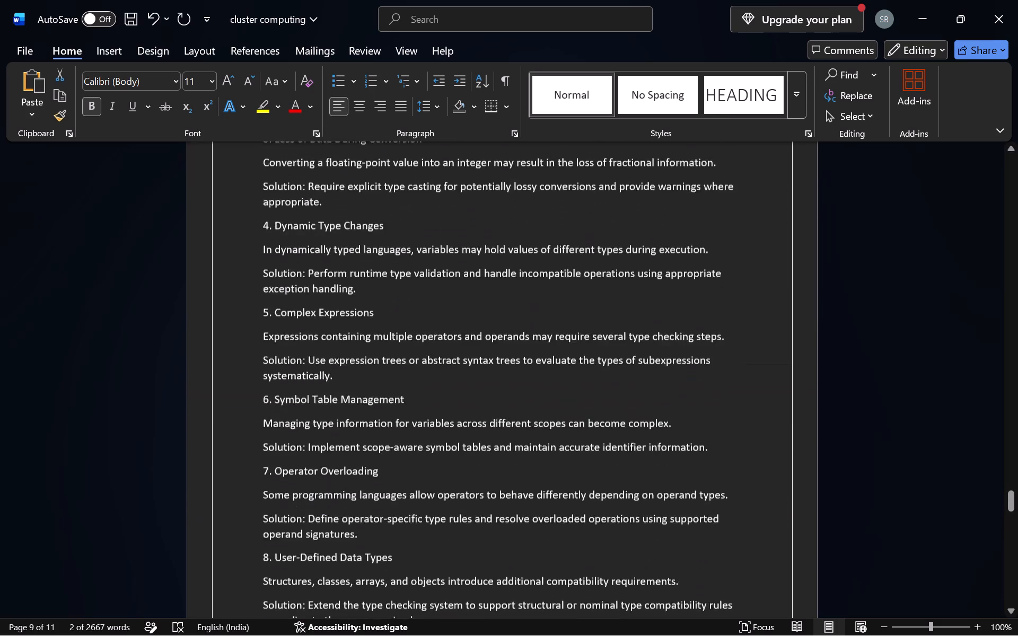
scroll(320, 255, up, 4)
scroll(320, 255, down, 1)
scroll(320, 255, up, 5)
scroll(334, 292, down, 2)
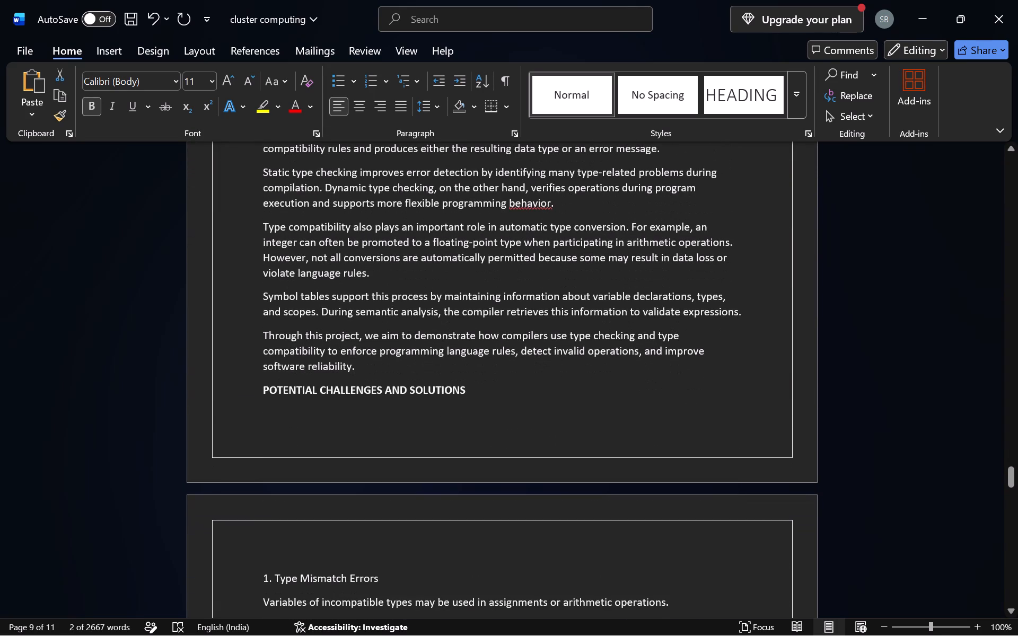
drag(497, 396, 127, 399)
click(227, 370)
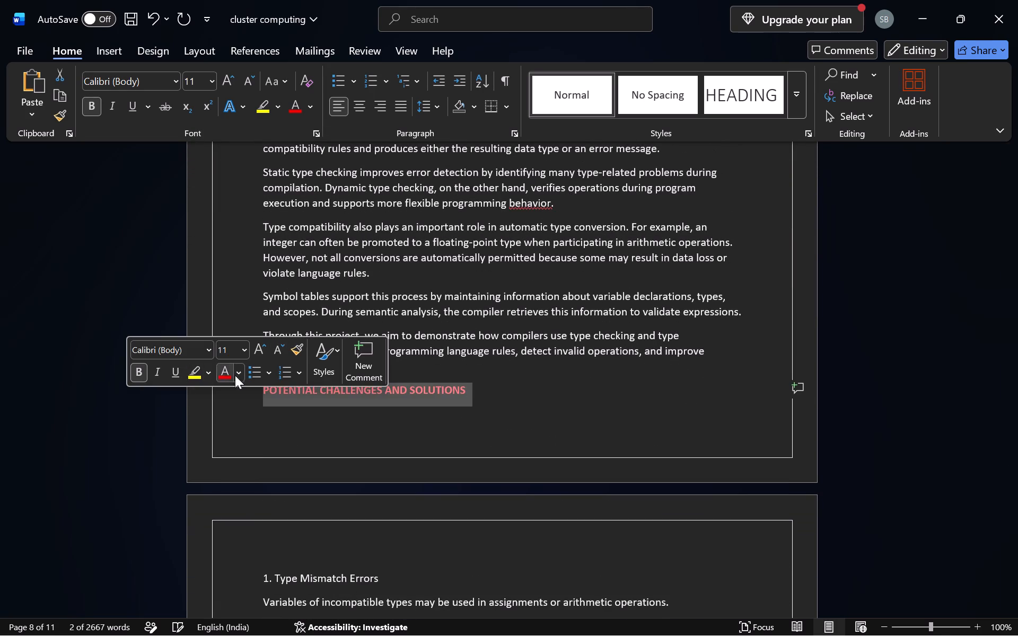
Colour the 5. PROJECT OVERFLOW heading below Step 8 red.
scroll(413, 509, up, 7)
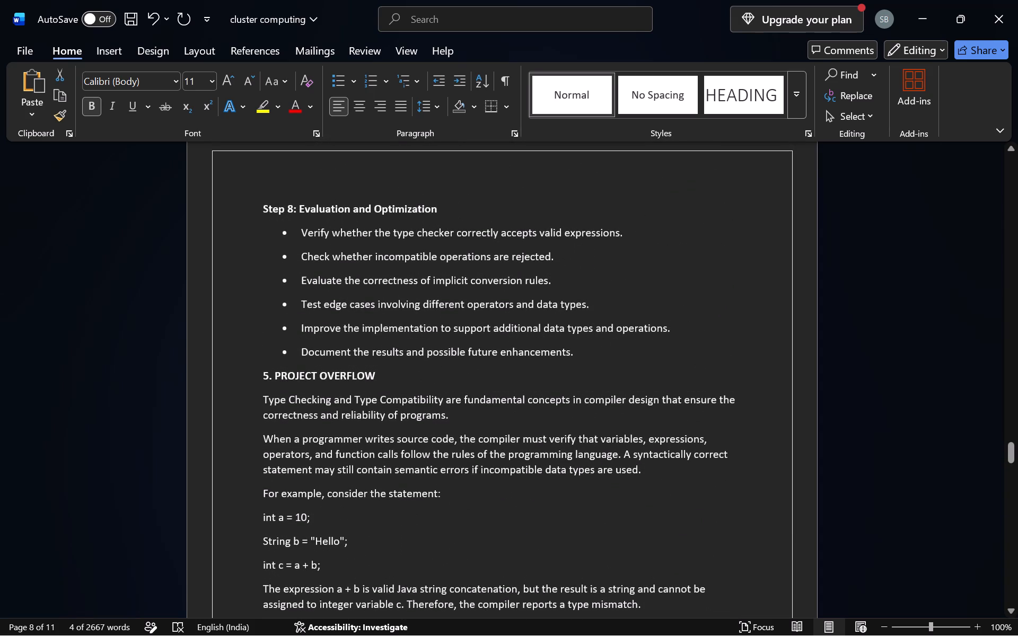
drag(375, 381, 242, 379)
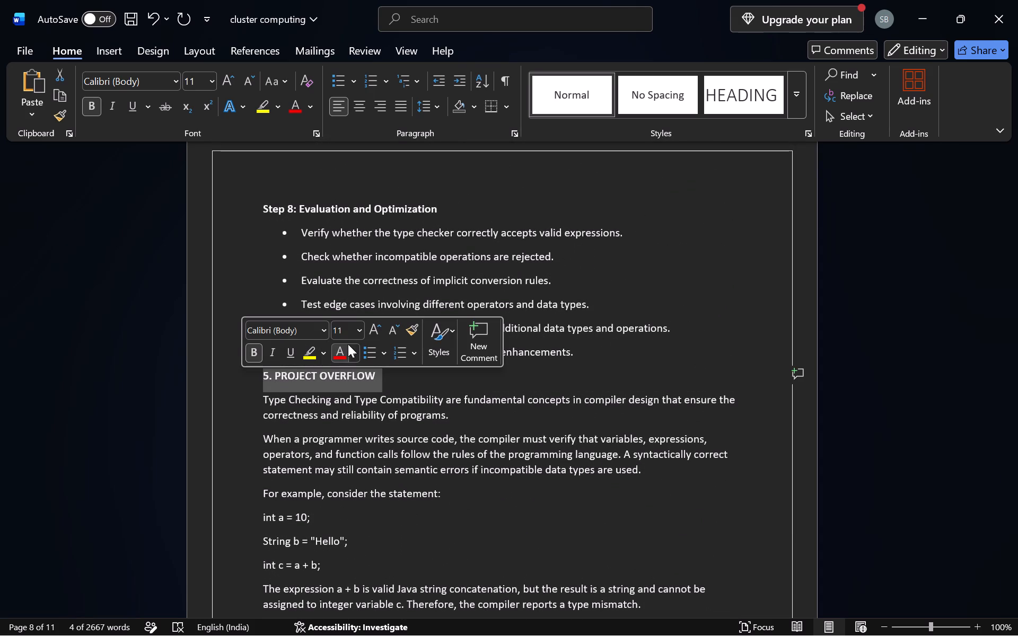
click(344, 344)
Apply all borders to the operand test-case table under Step 7: Testing and Validation.
scroll(350, 420, up, 6)
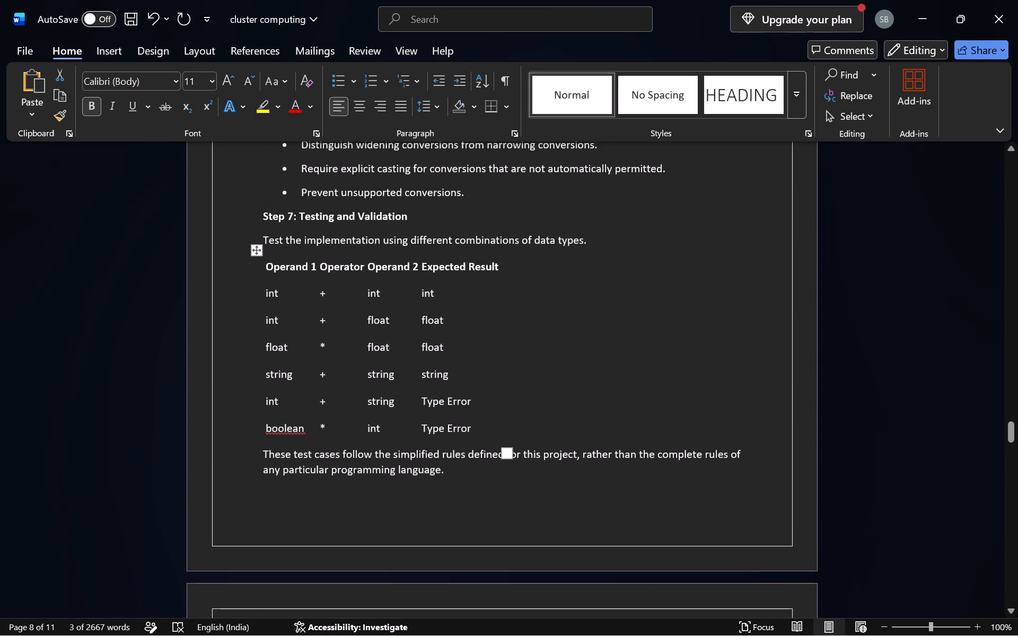
click(254, 245)
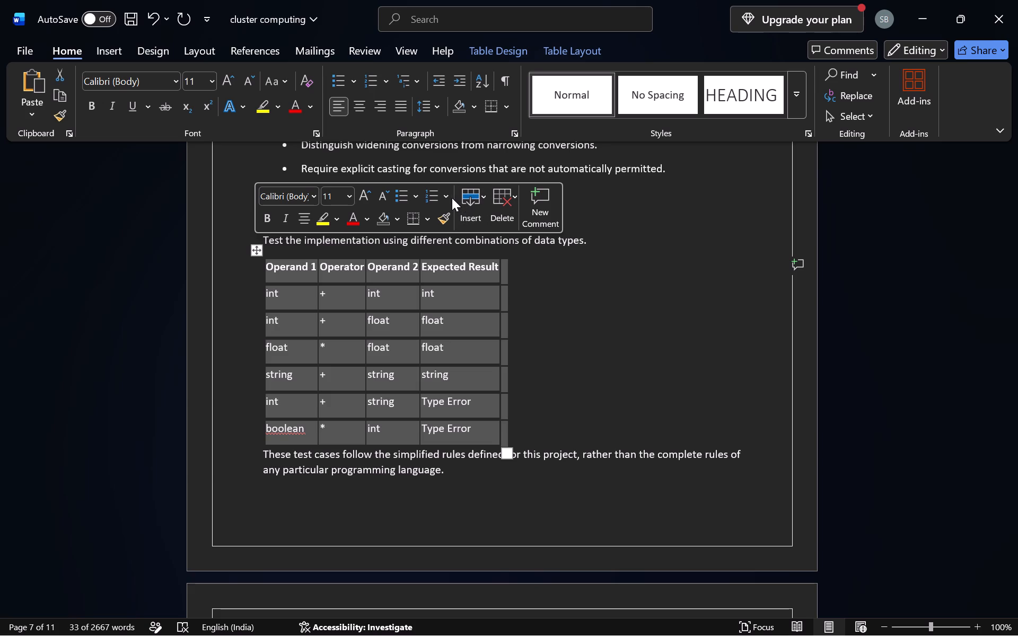
click(424, 218)
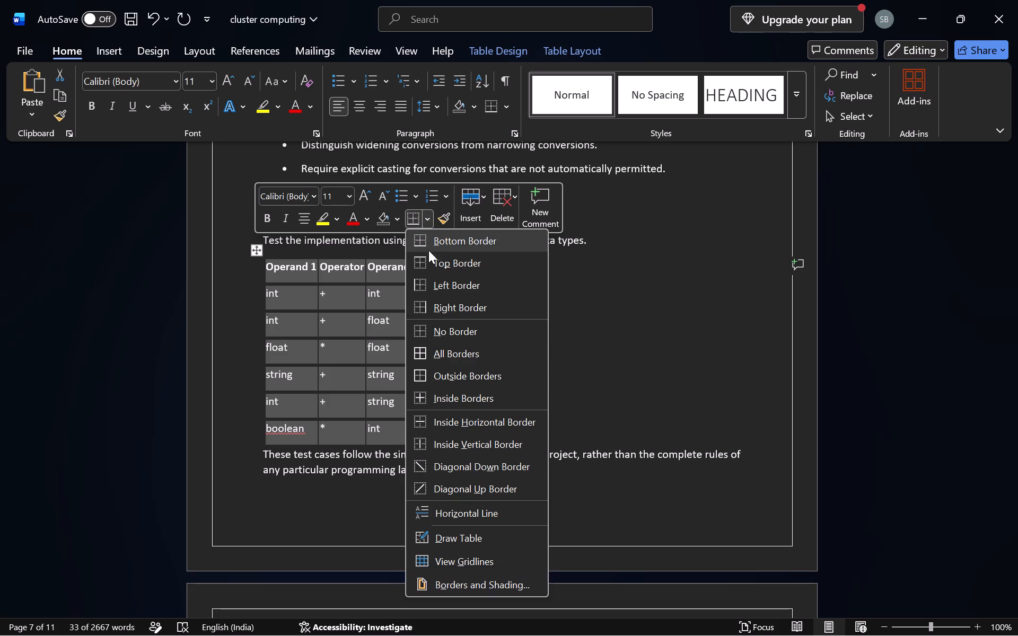
click(462, 348)
Colour the 4. IMPLEMENTATION GUIDELINES heading above Step 1 red.
scroll(420, 383, up, 4)
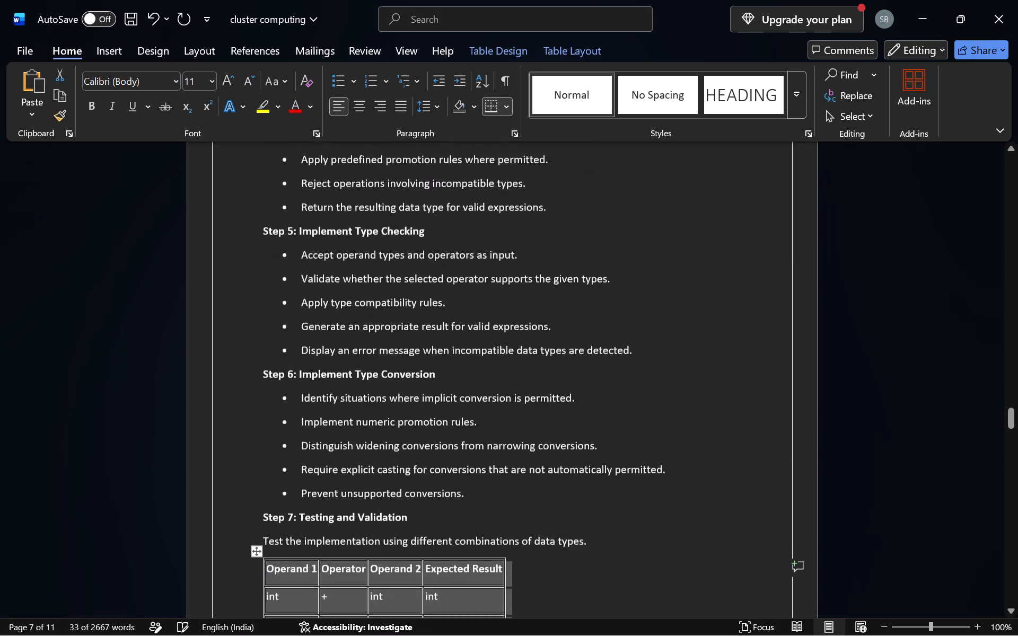
scroll(420, 383, up, 12)
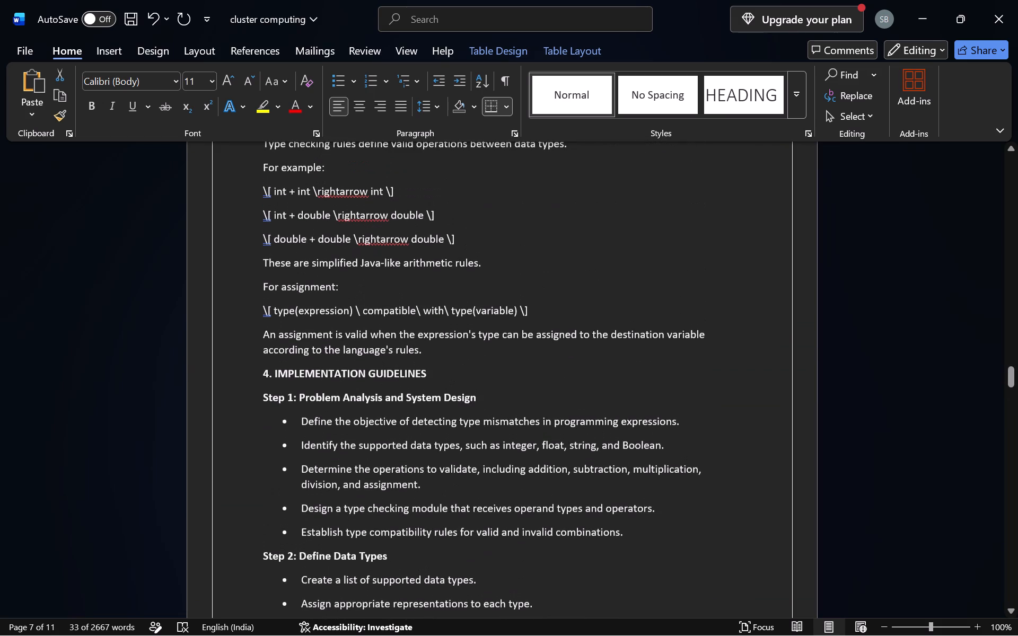
drag(430, 375, 240, 376)
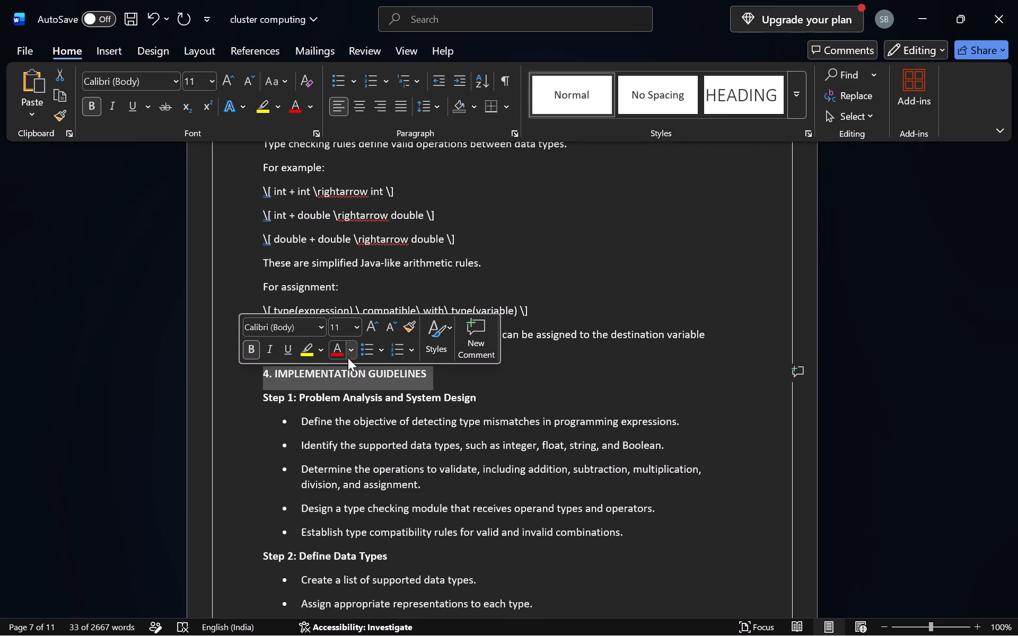
click(344, 356)
Apply all borders to the Variable, Data Type and Value example table in the Symbol Table section.
scroll(350, 429, up, 5)
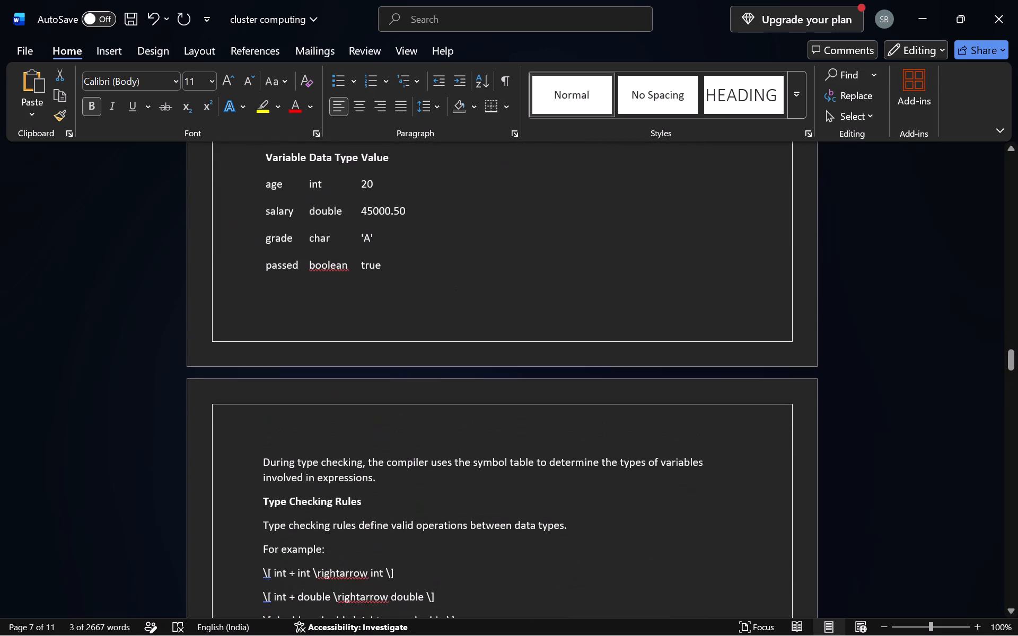
scroll(348, 420, up, 2)
scroll(348, 420, down, 1)
click(256, 216)
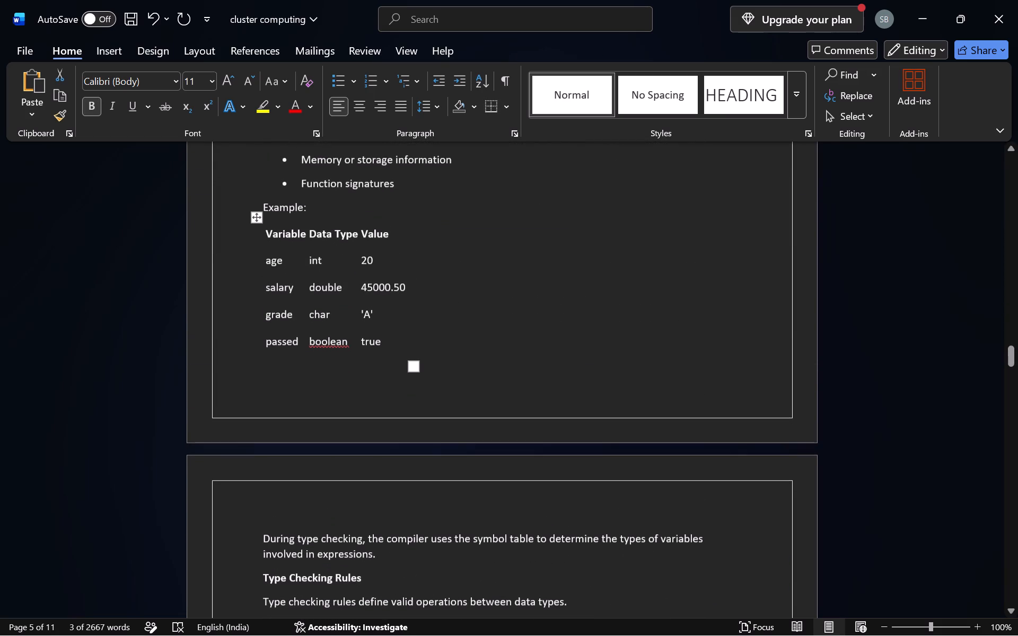
click(367, 190)
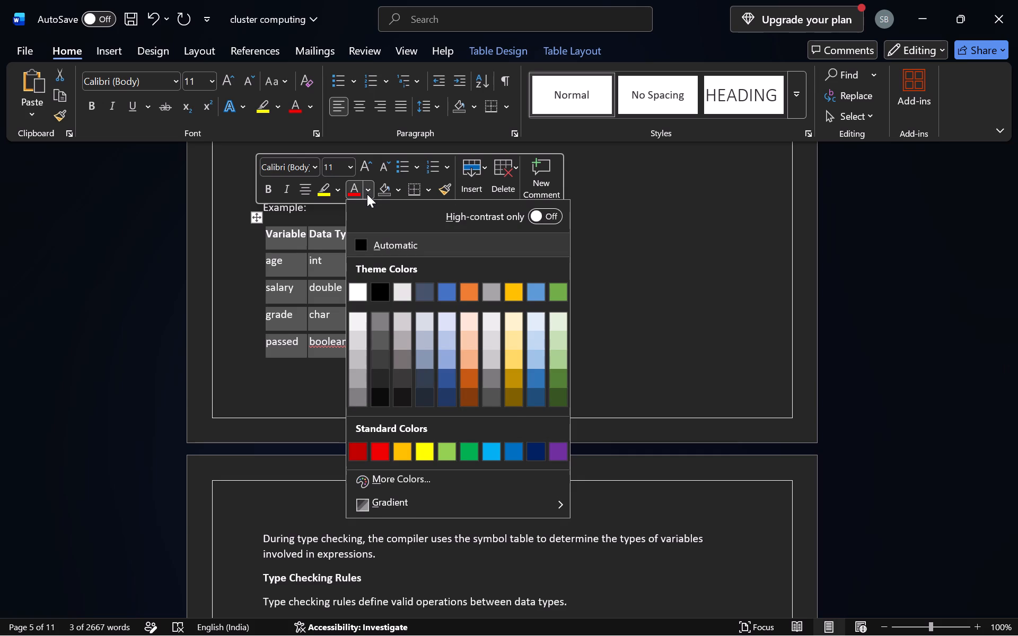
click(427, 189)
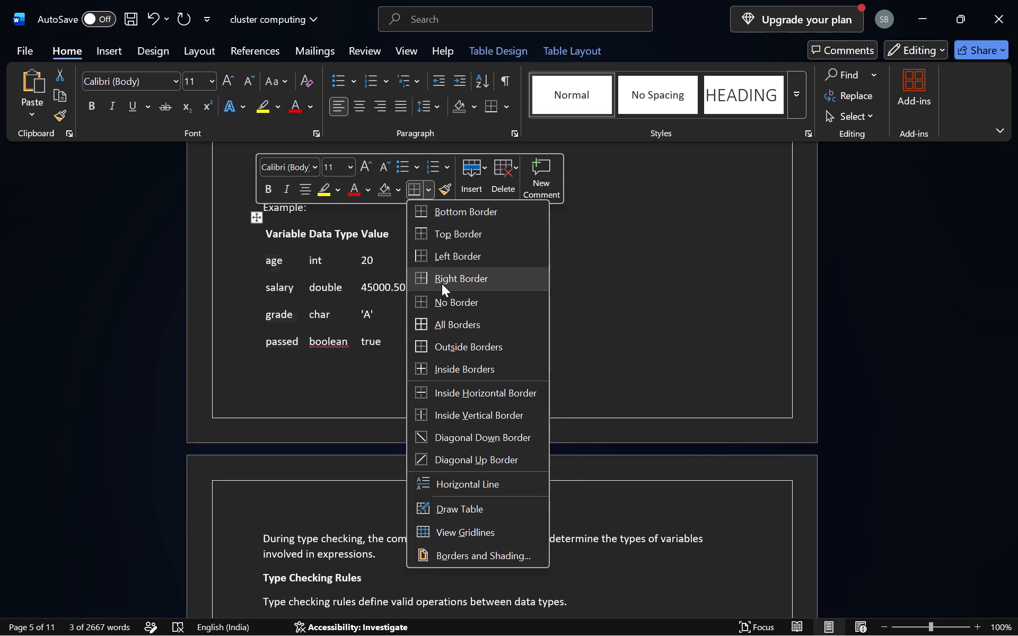
click(447, 320)
Set the topic title at the start of the document to size 20 and colour it red.
scroll(339, 360, up, 5)
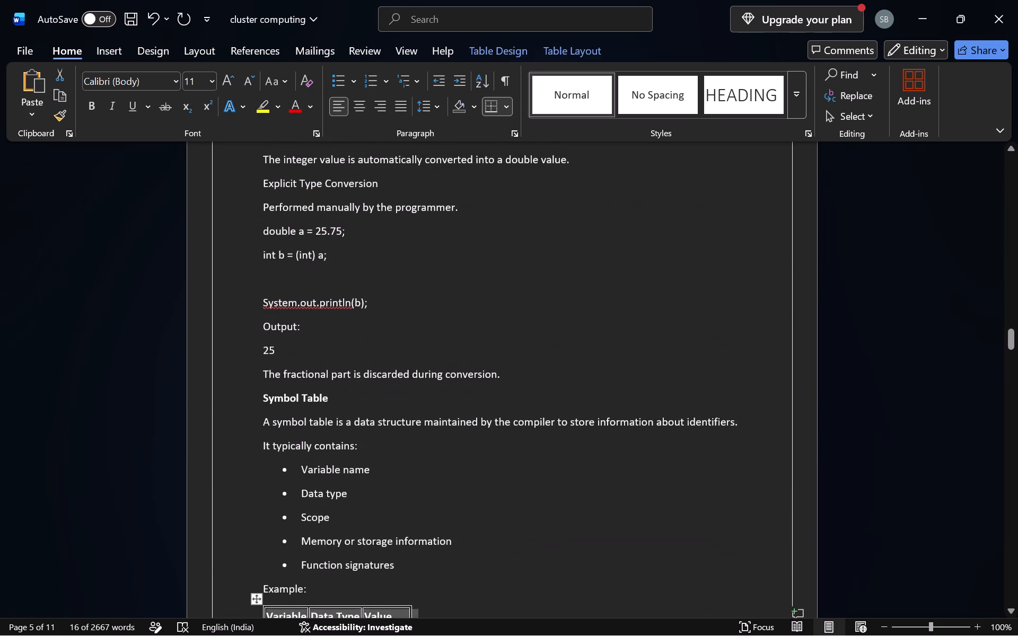
scroll(335, 338, up, 5)
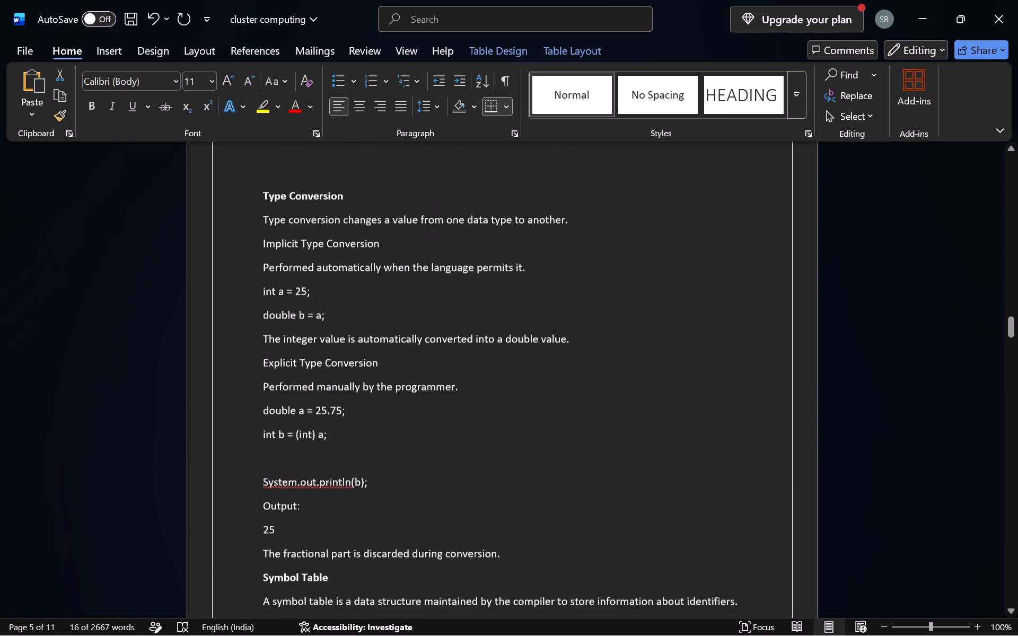
scroll(335, 338, up, 1)
scroll(335, 338, up, 20)
scroll(335, 338, up, 2)
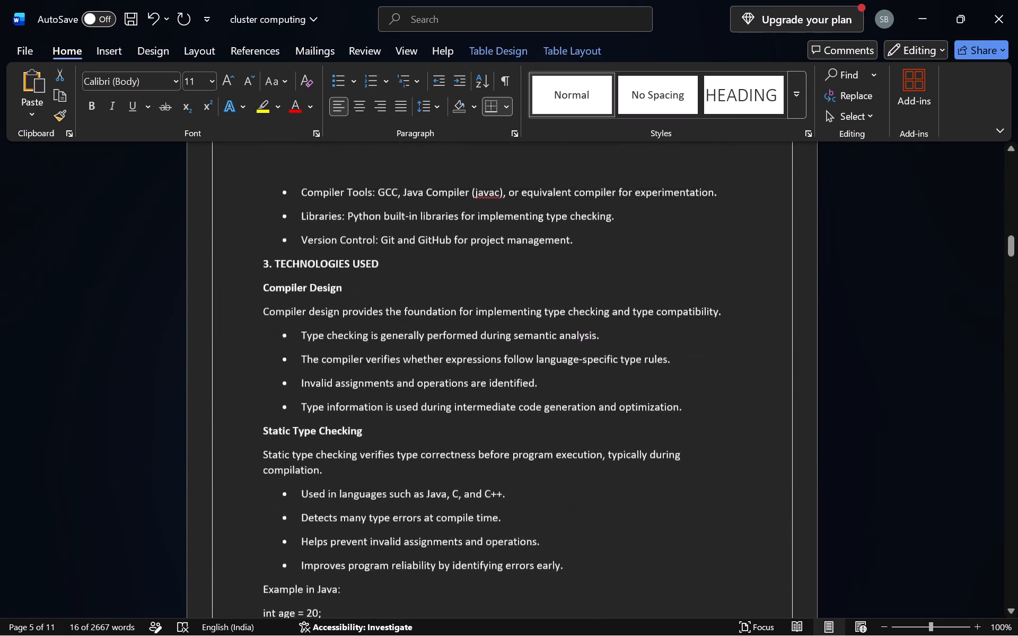
scroll(335, 338, up, 8)
scroll(335, 338, down, 1)
scroll(335, 338, up, 4)
scroll(335, 338, down, 1)
scroll(335, 338, up, 13)
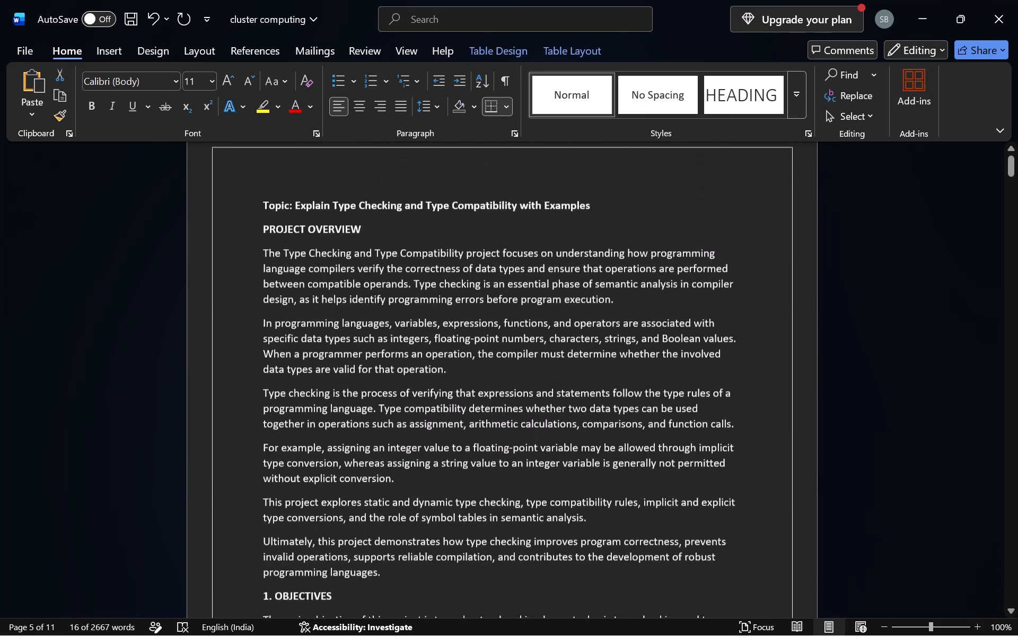
scroll(335, 338, up, 4)
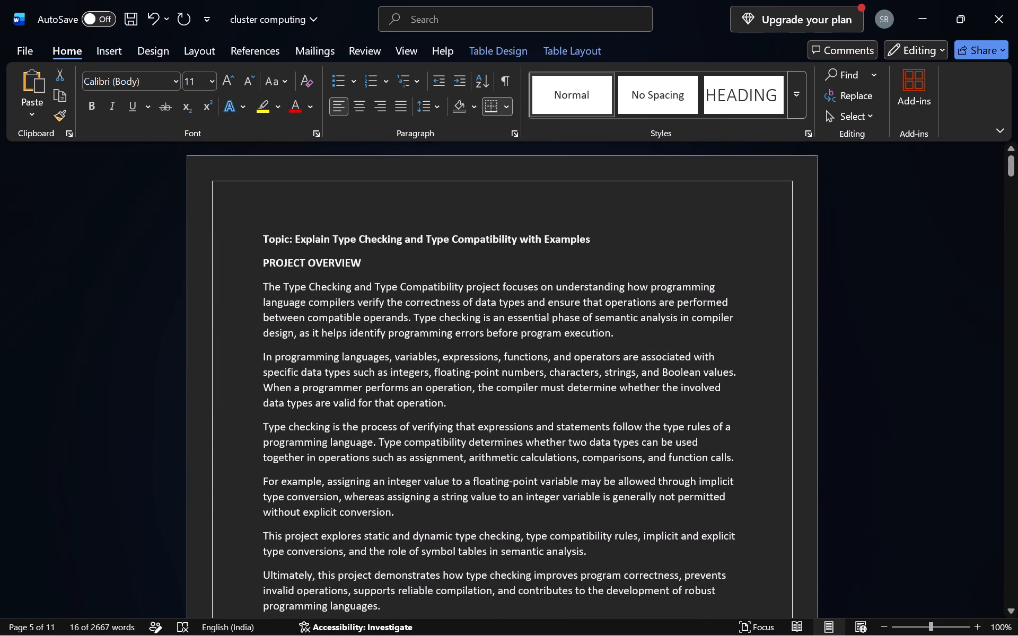
drag(607, 236, 216, 243)
click(320, 190)
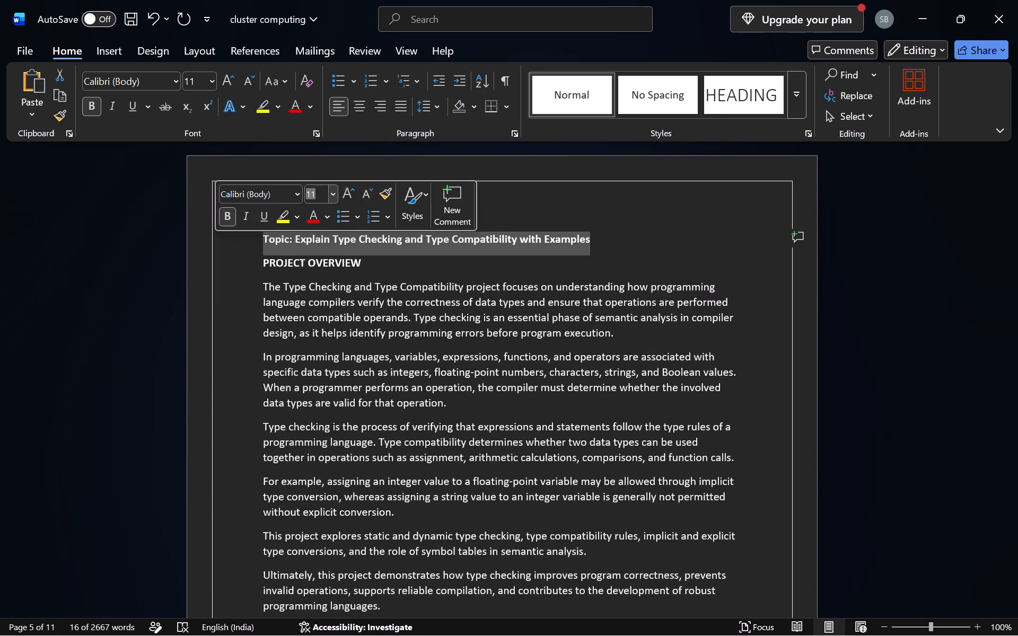
text(20)
key(Return)
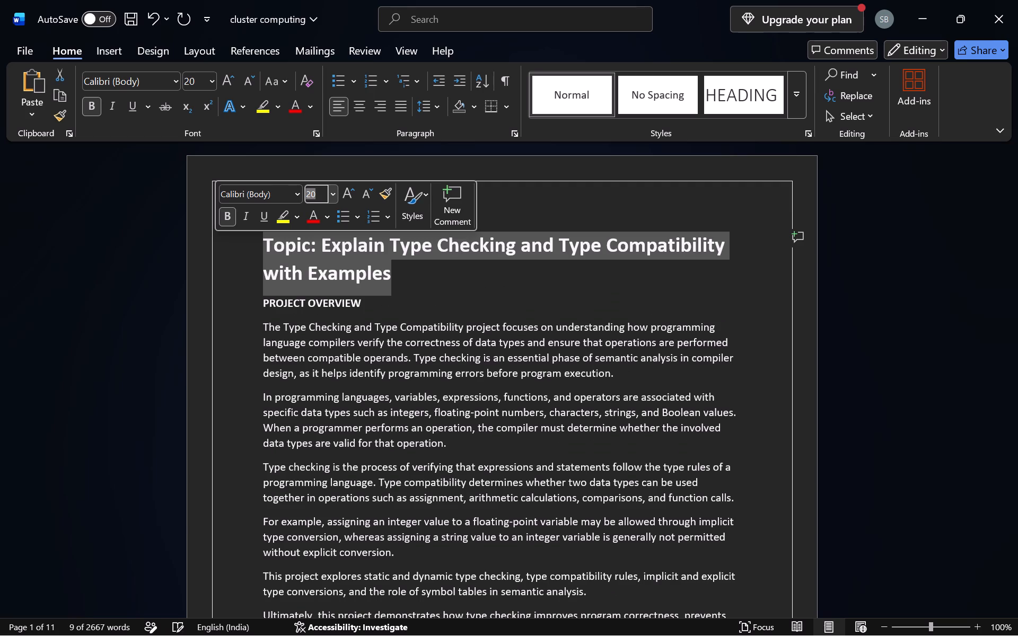
click(314, 214)
click(373, 295)
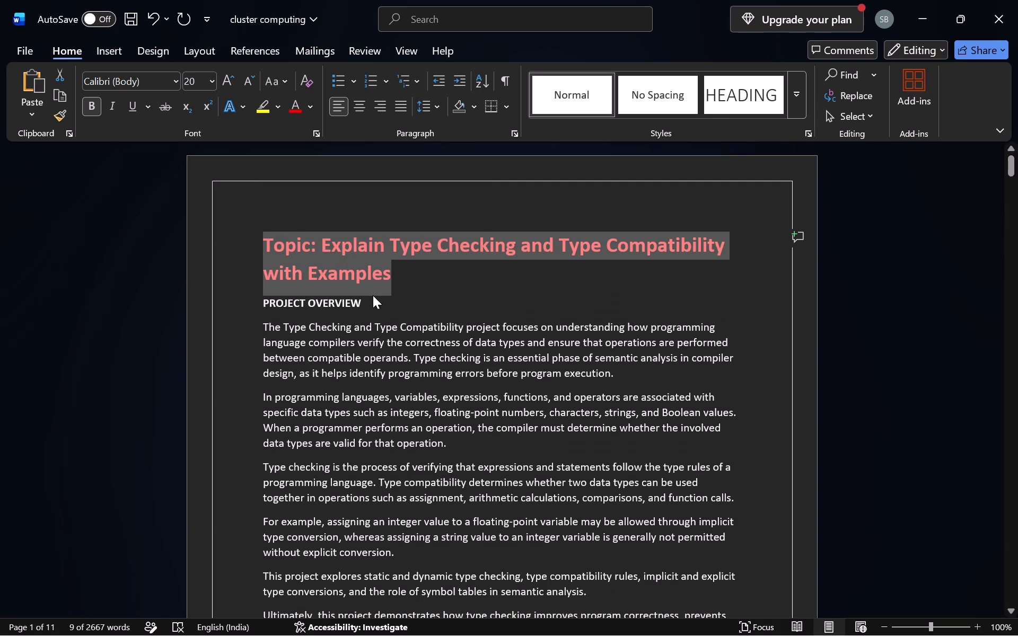
Colour the PROJECT OVERVIEW, 1. OBJECTIVES and 2. PREREQUISITES AND REQUIREMENTS headings red.
drag(370, 300, 227, 302)
click(323, 270)
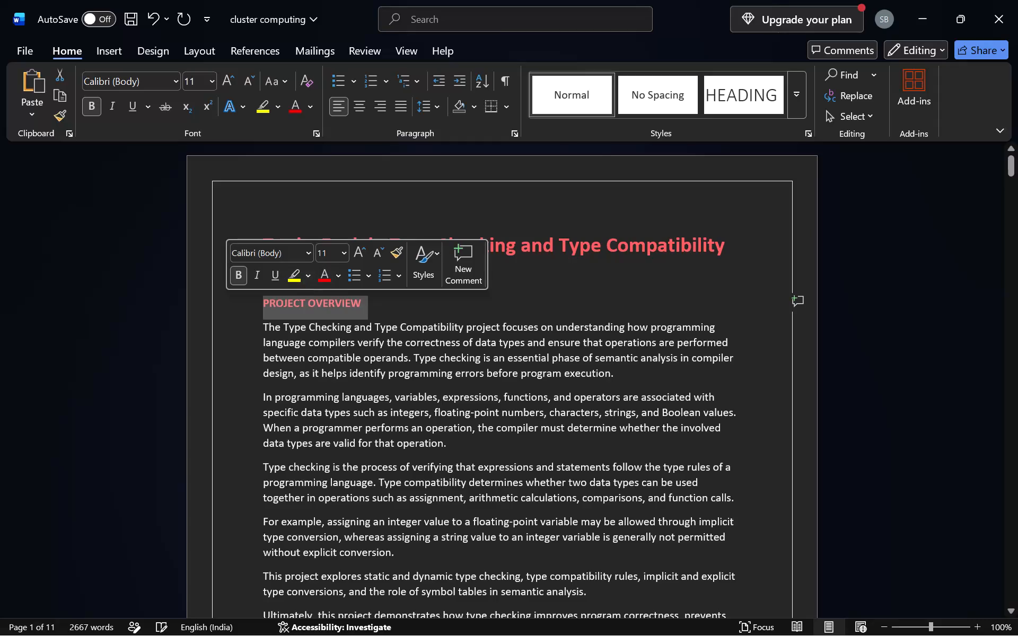
scroll(370, 448, down, 8)
scroll(361, 422, up, 4)
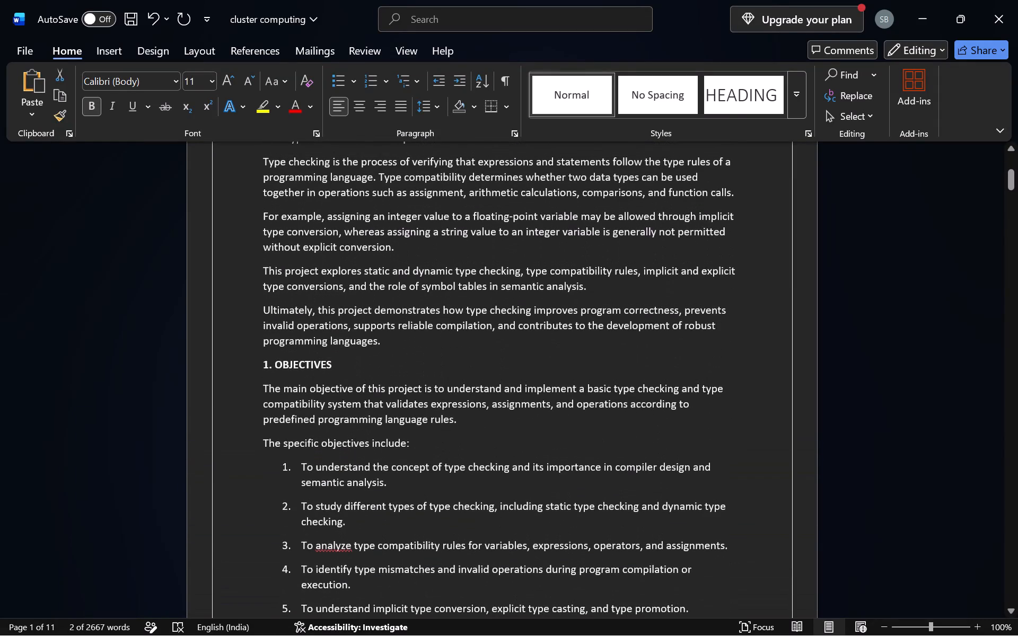
drag(346, 370, 245, 361)
click(346, 330)
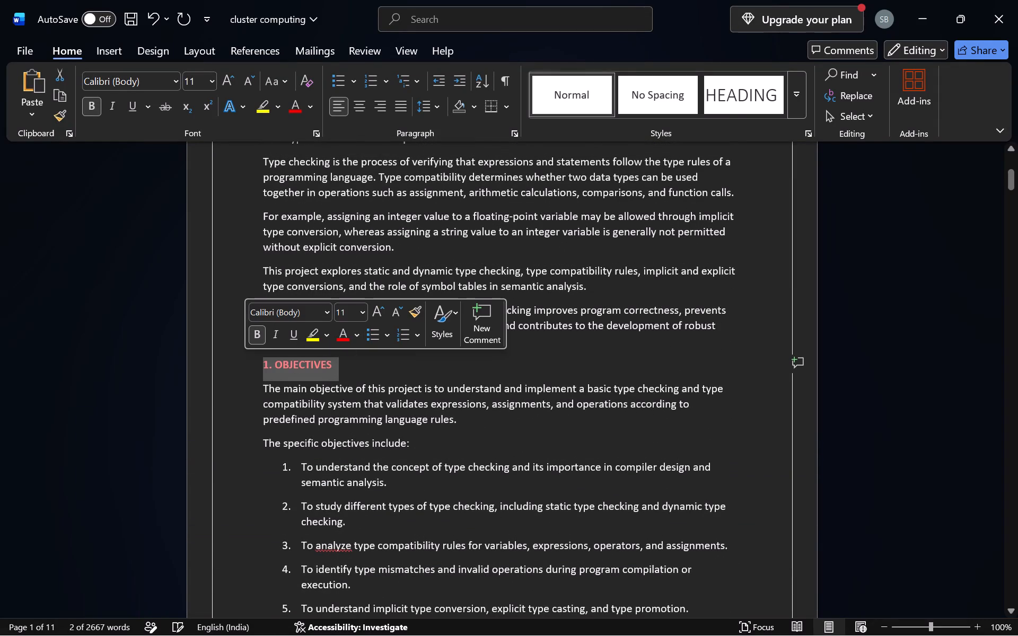
scroll(361, 449, down, 8)
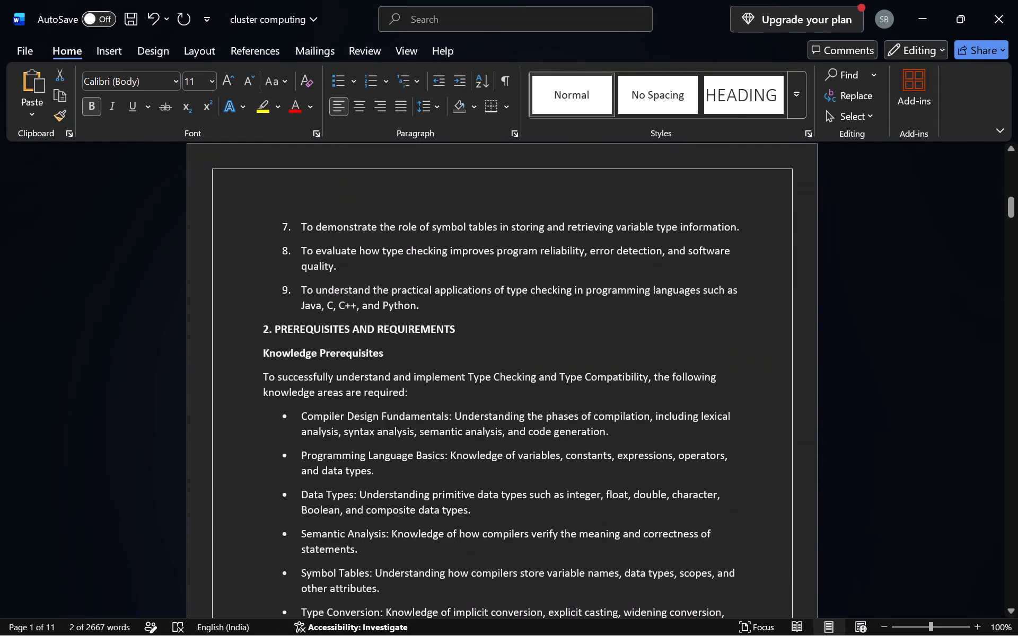
drag(462, 337, 167, 334)
click(259, 315)
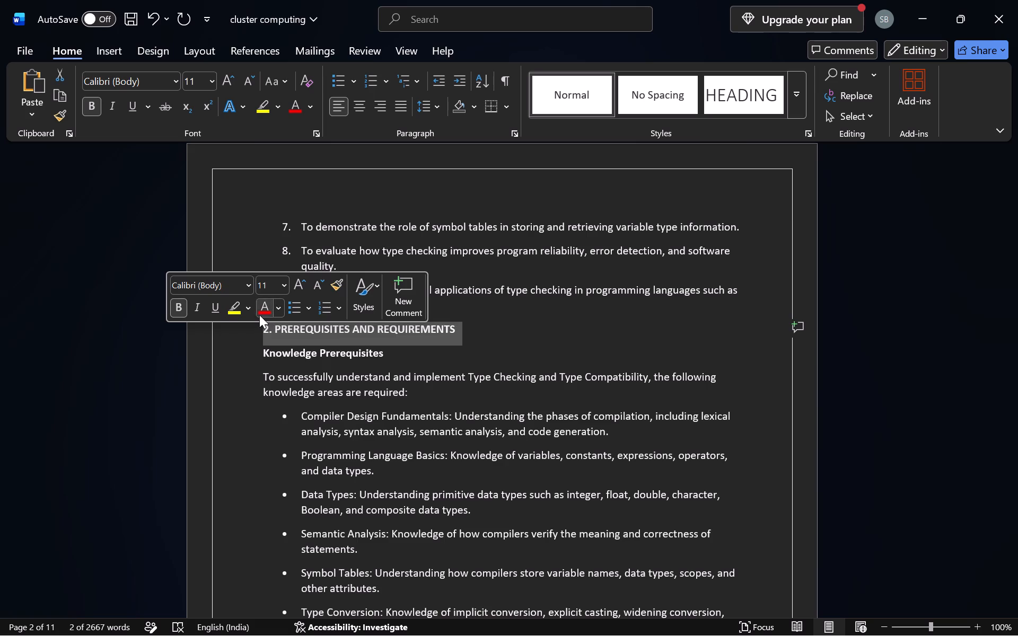
Colour the Knowledge Prerequisites subheading blue.
scroll(347, 439, down, 5)
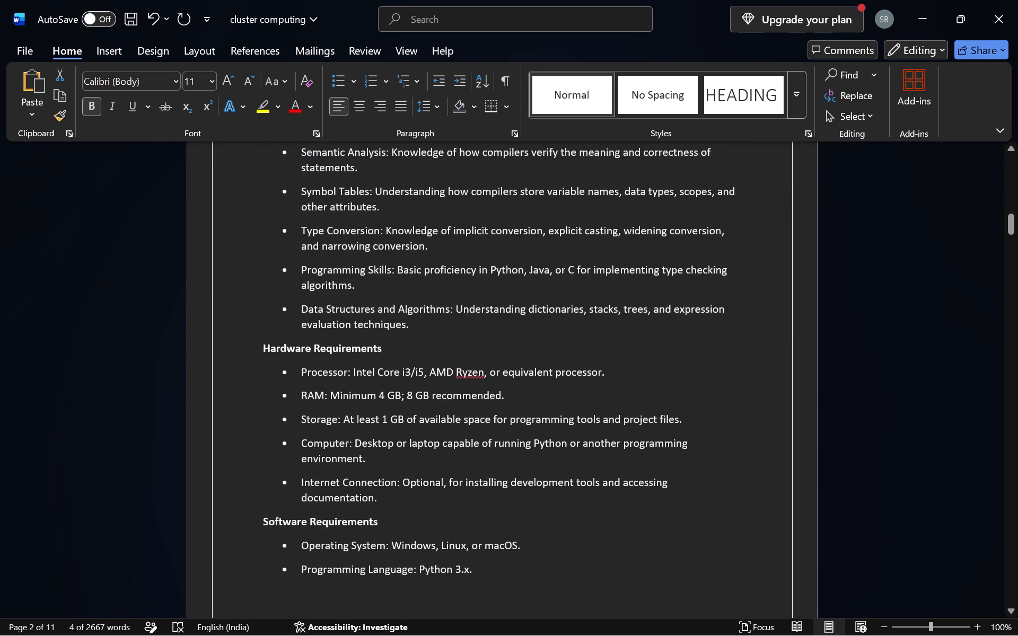
scroll(392, 357, up, 4)
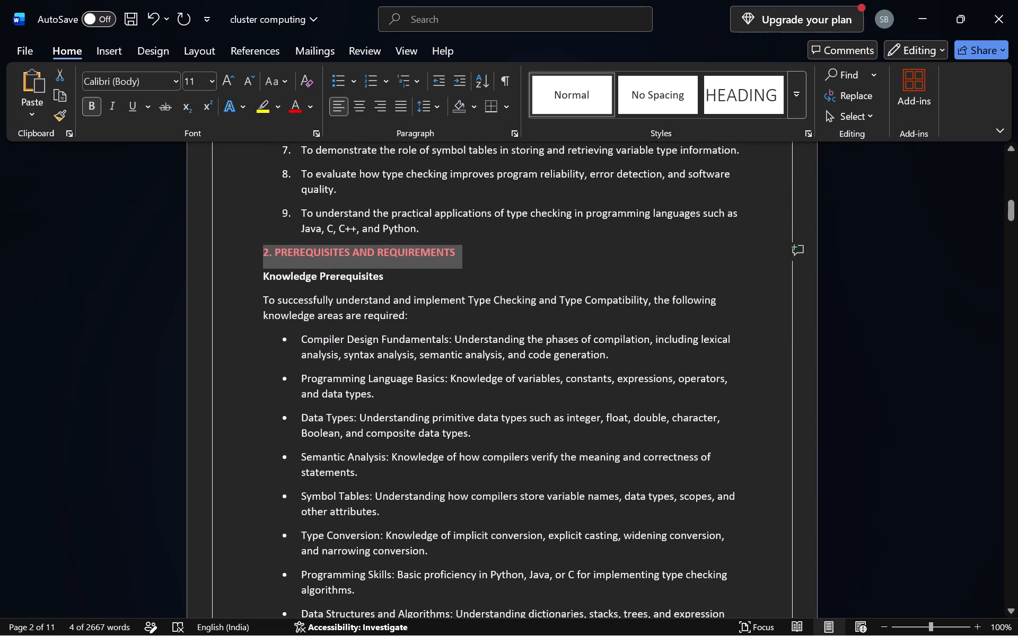
drag(385, 275, 239, 280)
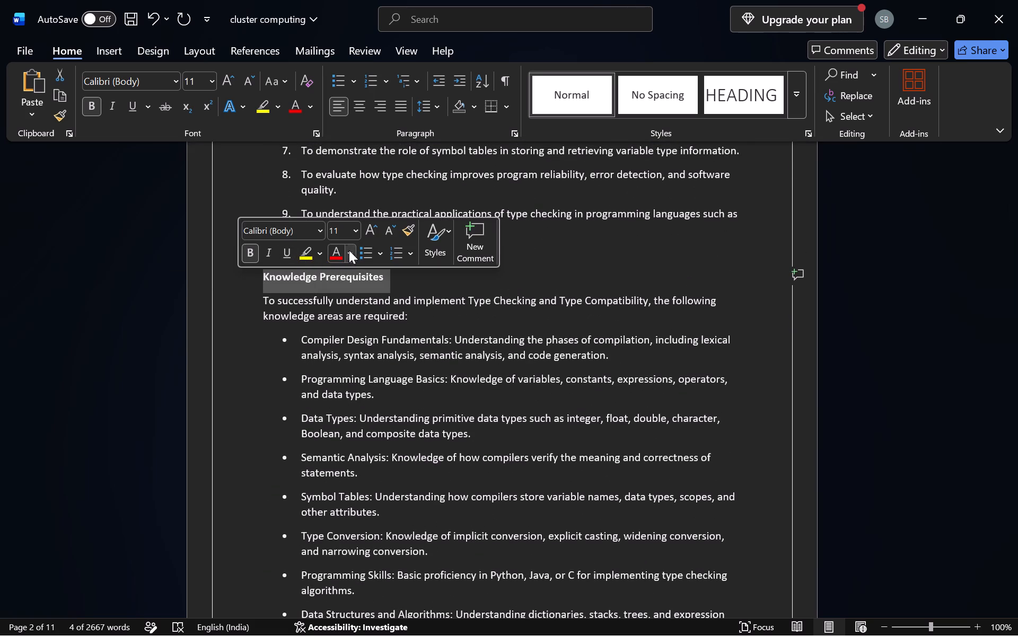
click(349, 250)
click(426, 356)
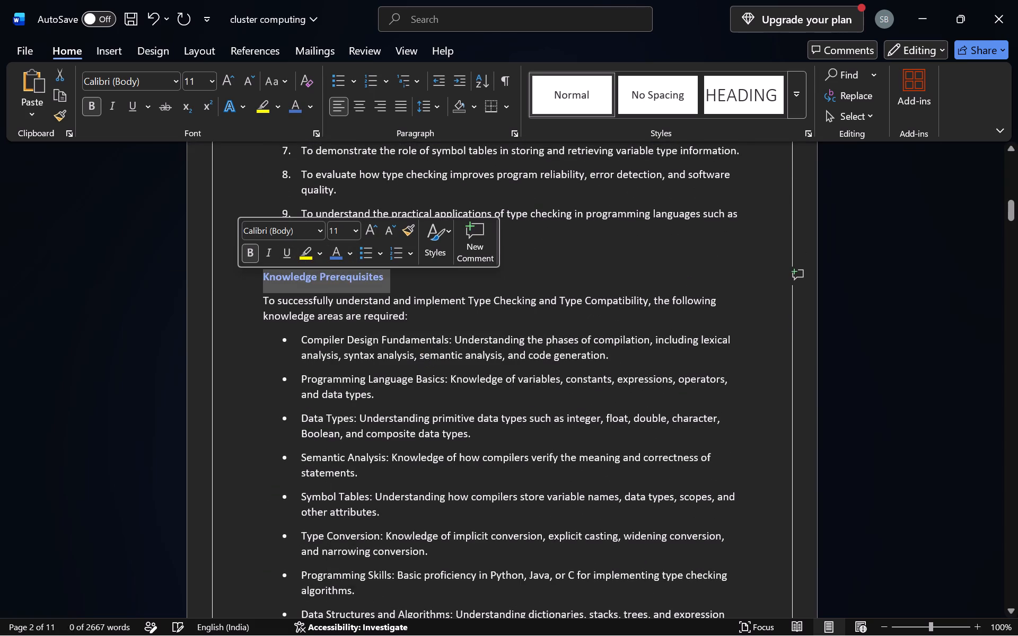
Colour the Hardware Requirements and Software Requirements subheadings the same blue.
scroll(301, 463, down, 3)
drag(413, 431, 227, 423)
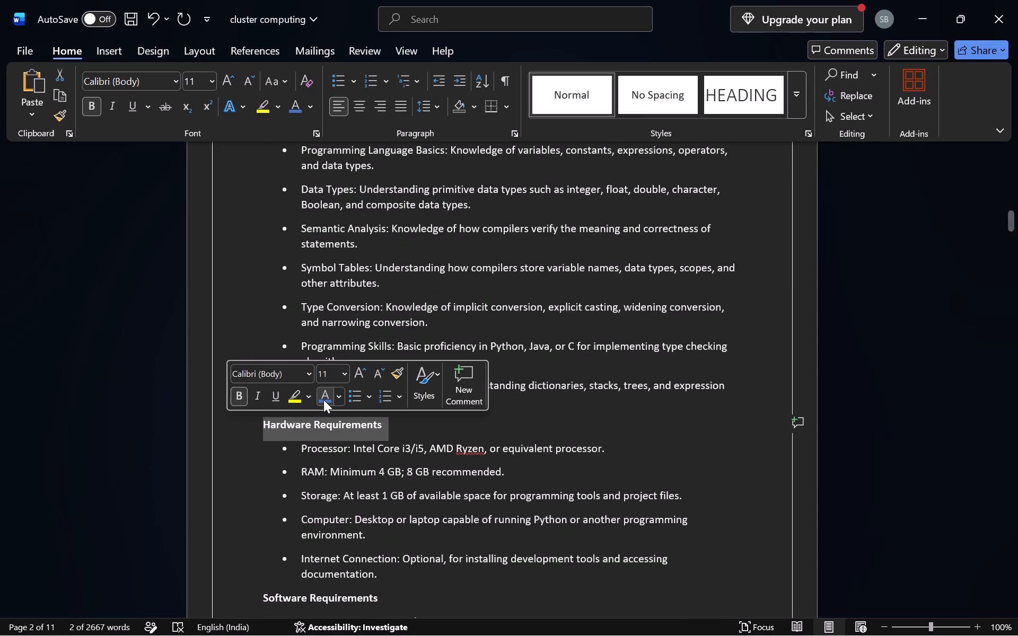
click(323, 401)
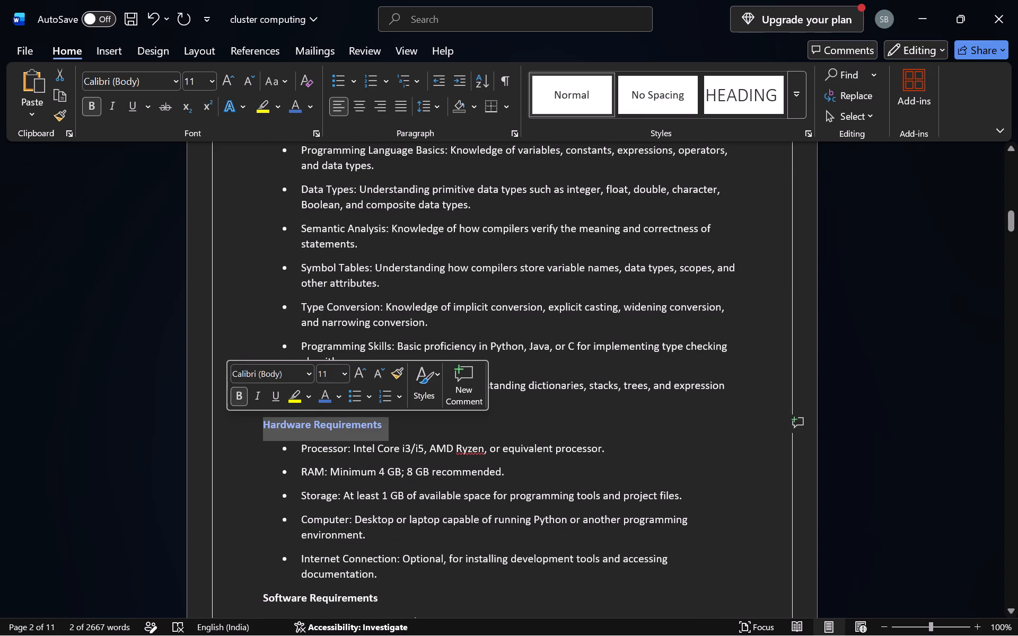
scroll(362, 443, down, 4)
drag(380, 287, 266, 292)
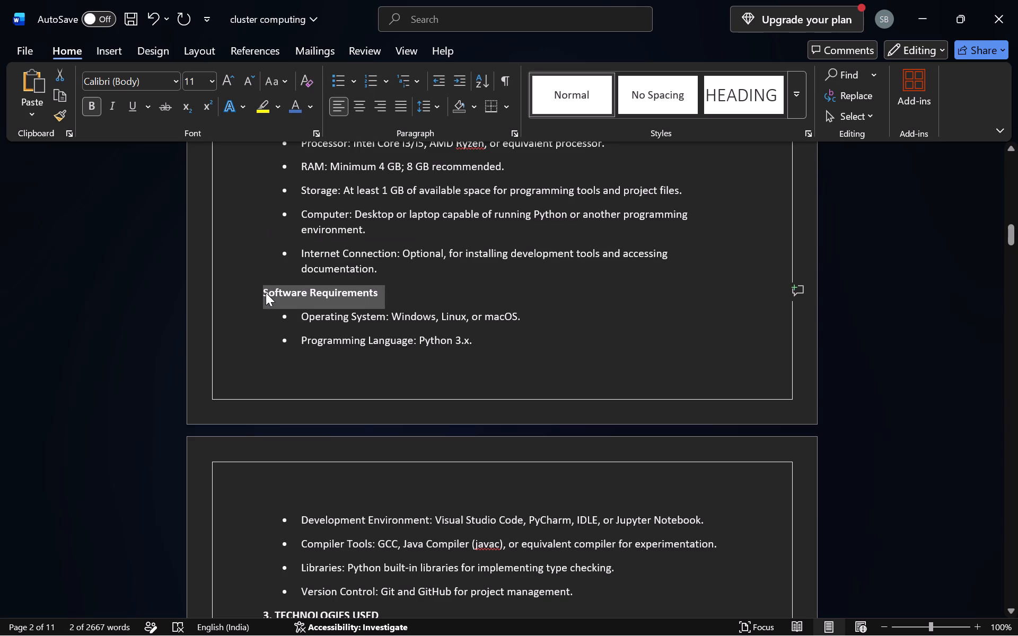
right_click(308, 290)
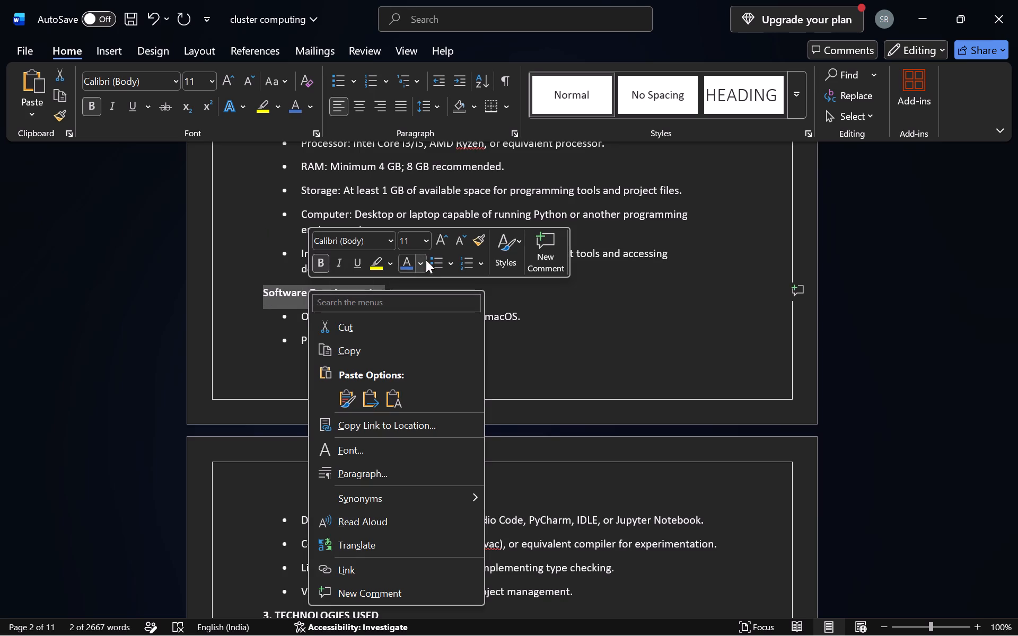
click(406, 266)
Colour the 3. TECHNOLOGIES USED heading red.
scroll(235, 384, down, 4)
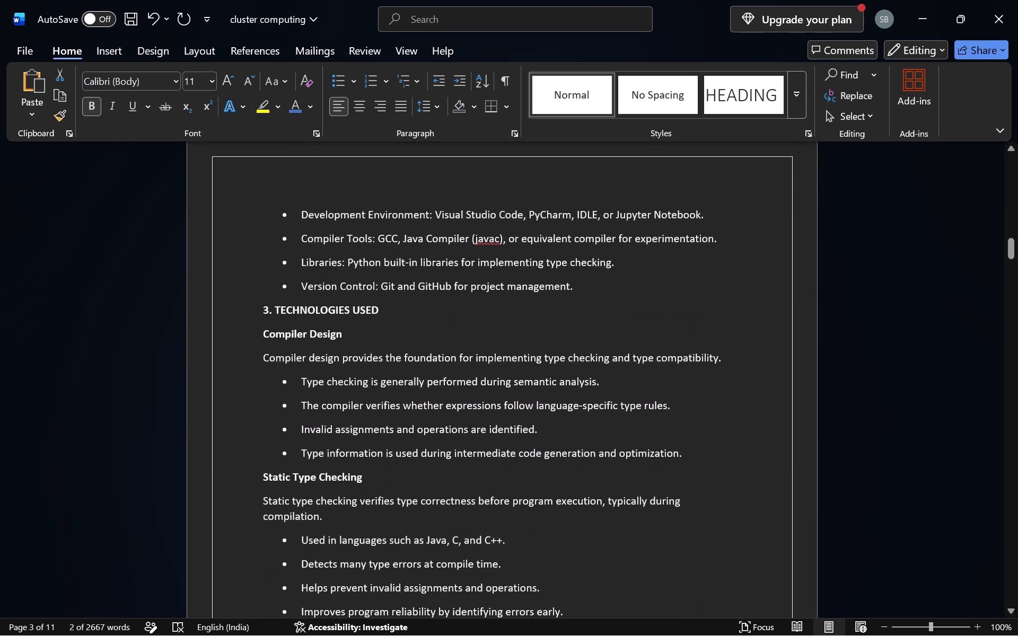
drag(399, 303, 238, 321)
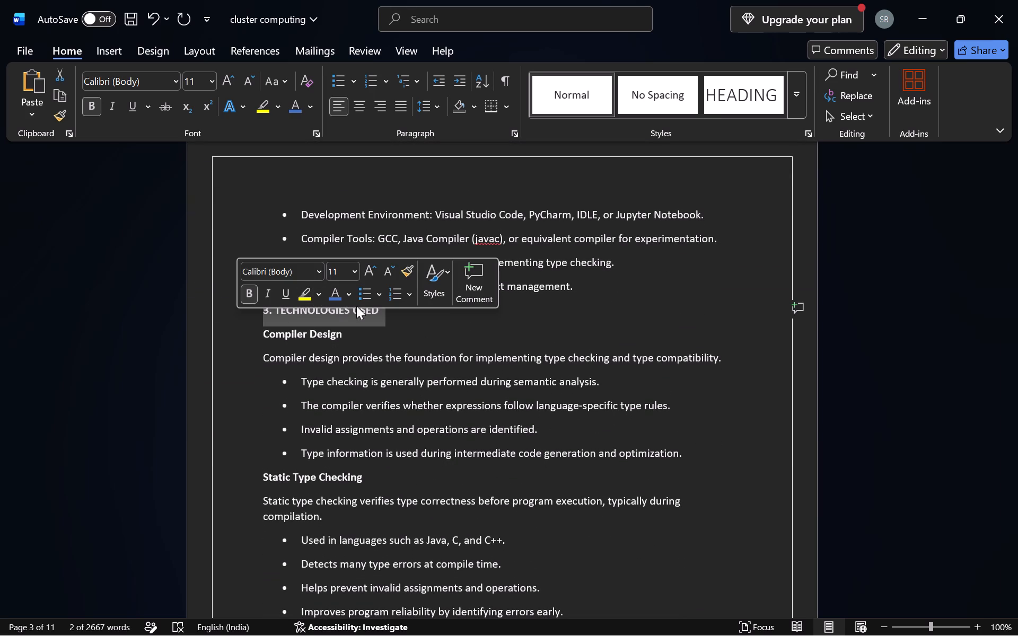
click(353, 298)
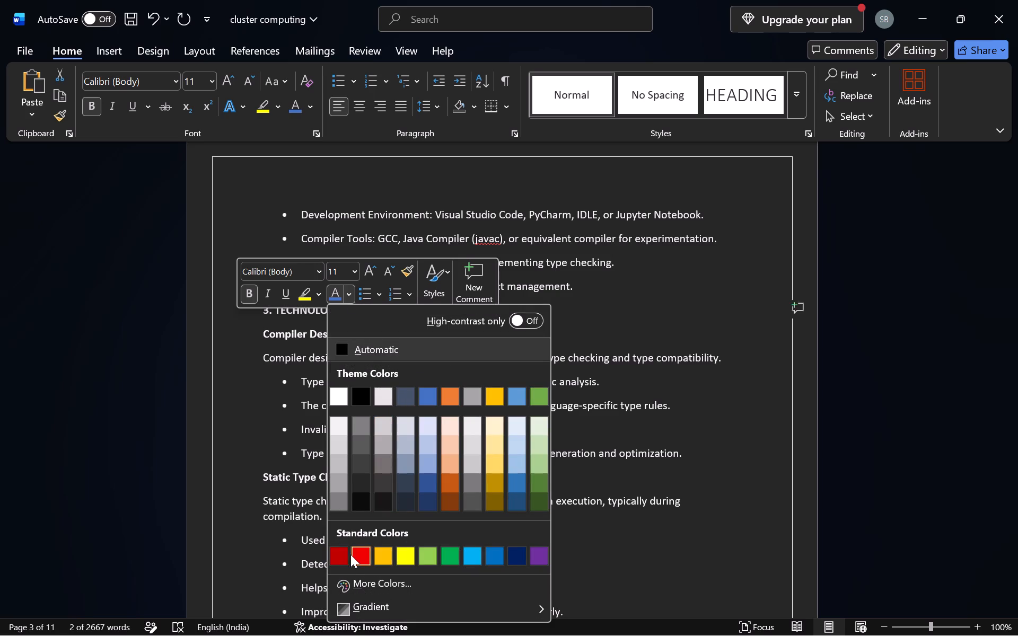
click(361, 552)
click(358, 315)
Colour the Compiler Design and Static Type Checking subheadings blue under 3. TECHNOLOGIES USED.
drag(355, 334, 248, 334)
click(357, 306)
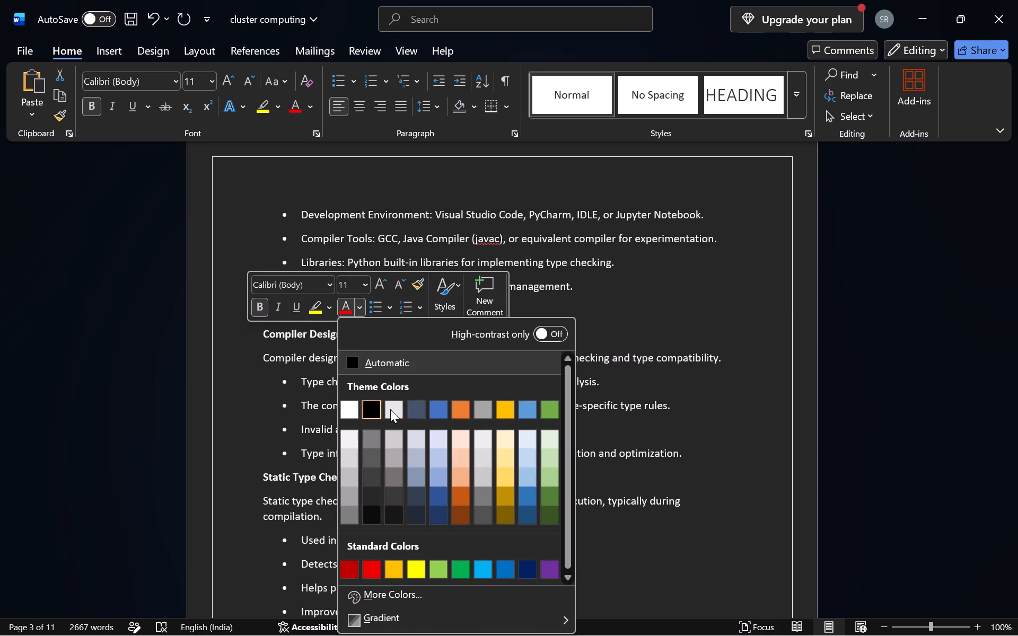
click(429, 406)
click(349, 347)
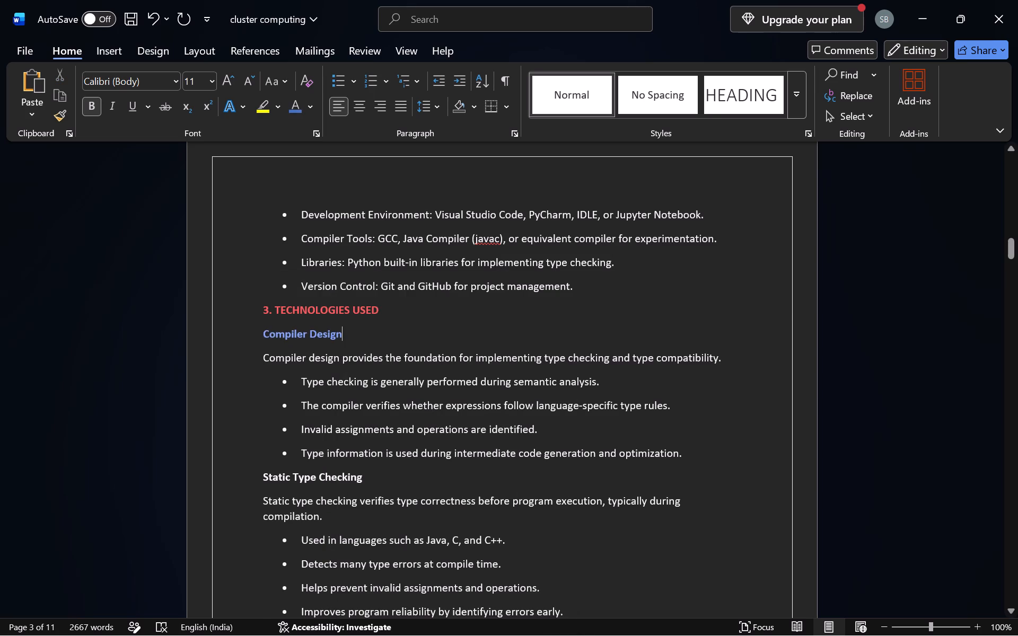
scroll(368, 448, down, 1)
drag(363, 399, 183, 396)
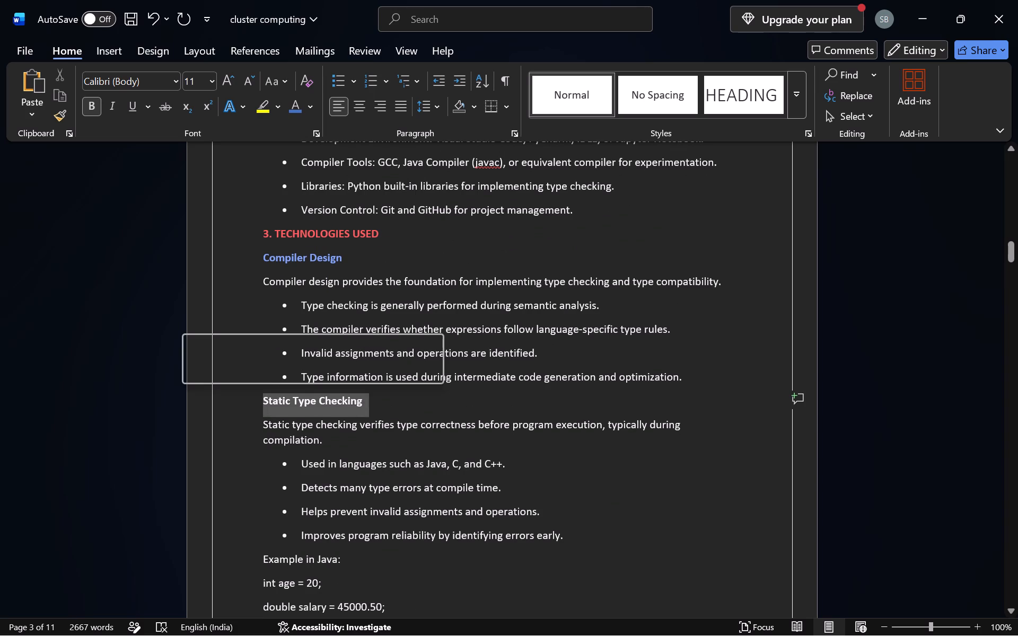
click(281, 376)
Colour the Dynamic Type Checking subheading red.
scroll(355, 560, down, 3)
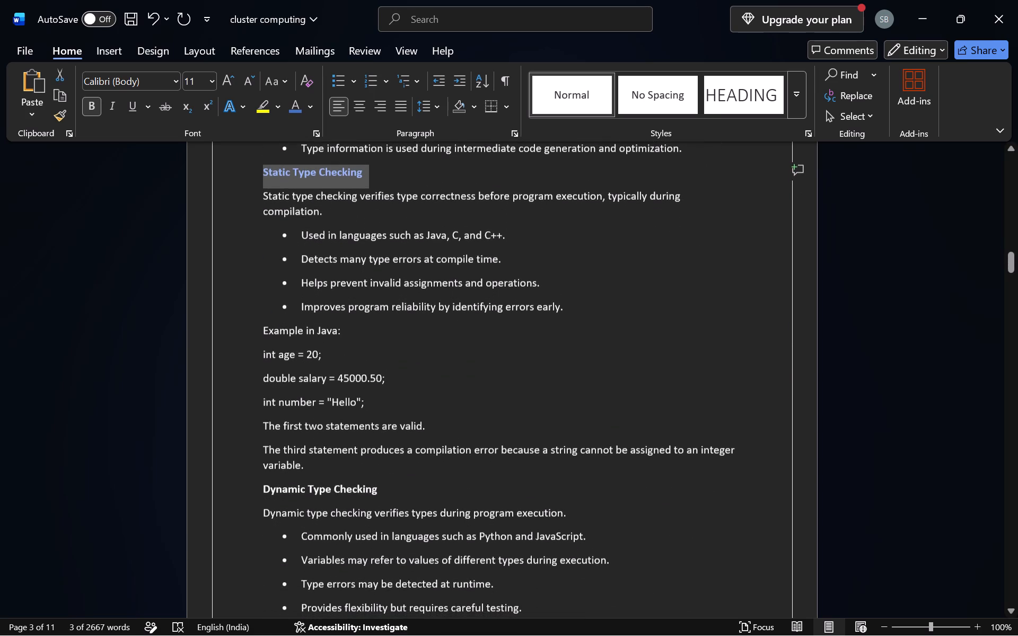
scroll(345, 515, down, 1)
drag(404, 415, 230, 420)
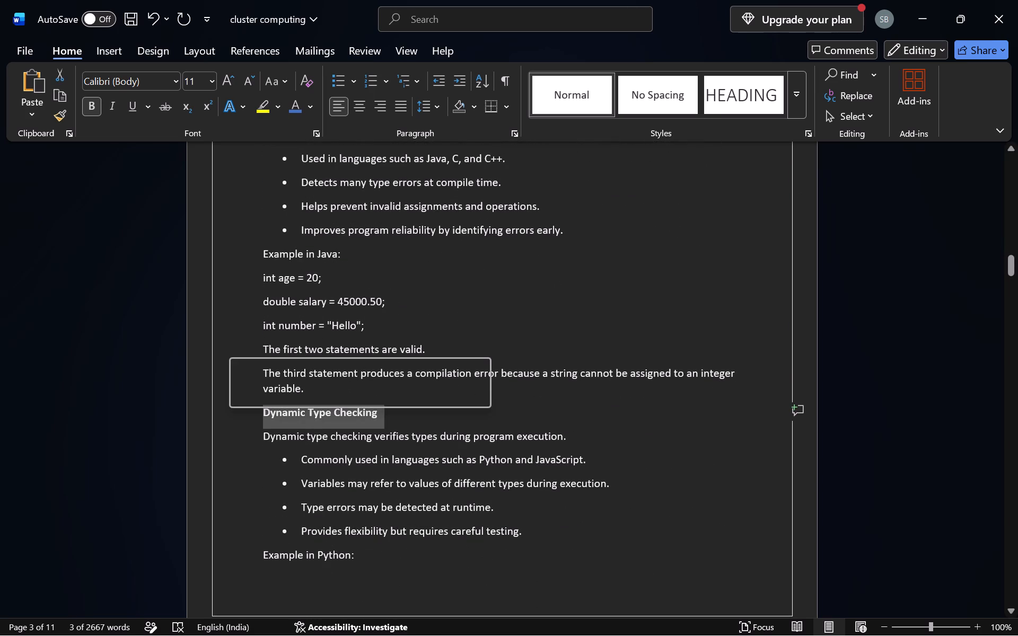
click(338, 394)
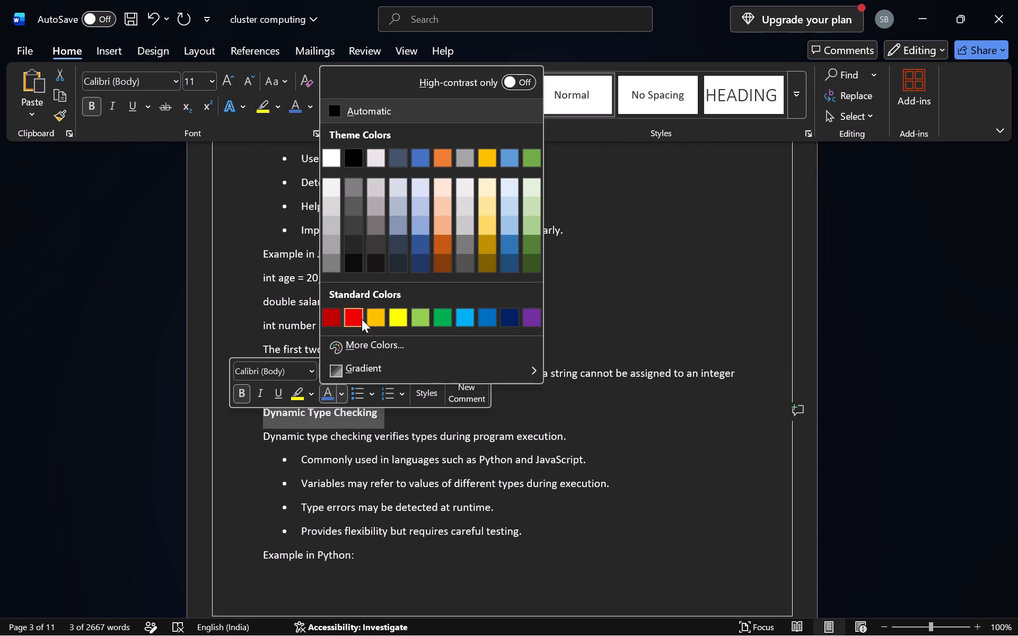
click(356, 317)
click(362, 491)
Colour the Dynamic Type Checking subheading the same blue as the other subheadings.
drag(379, 414, 301, 413)
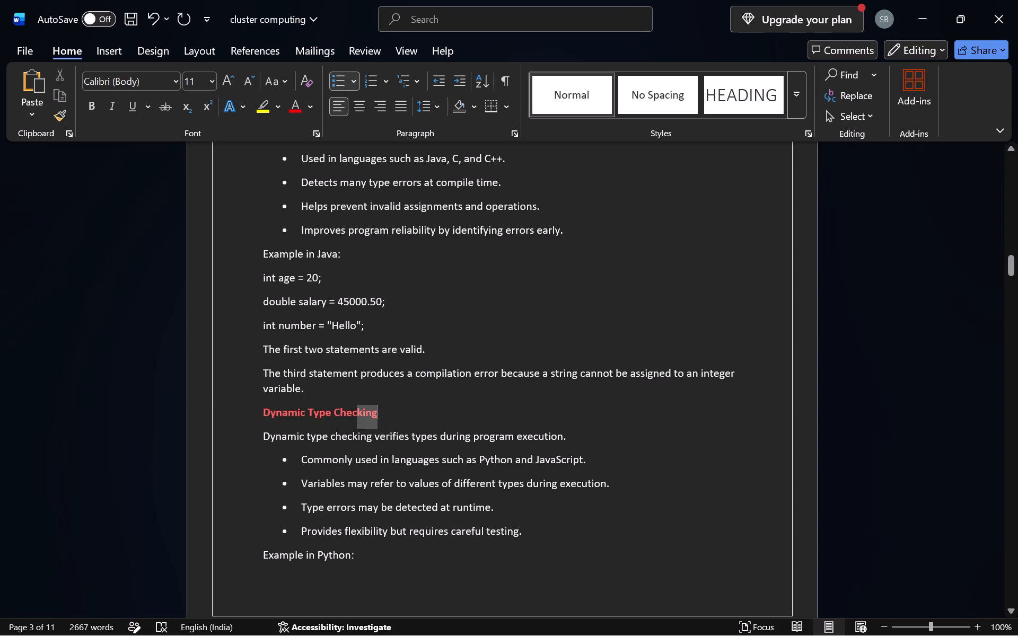
drag(301, 413, 222, 413)
click(337, 390)
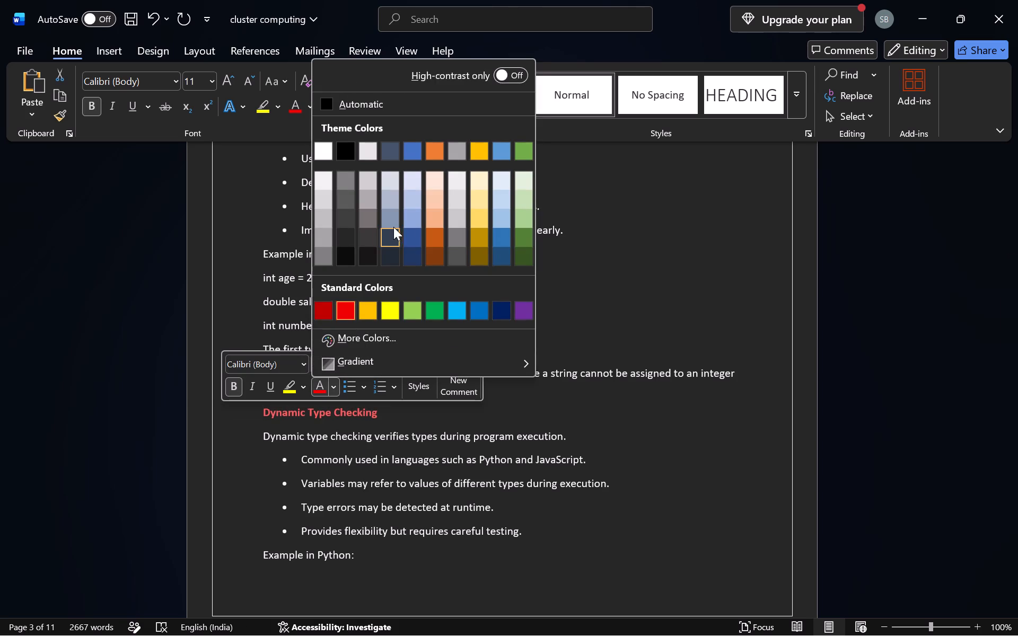
click(408, 161)
click(409, 156)
Colour the Type Compatibility subheading blue.
scroll(438, 503, down, 2)
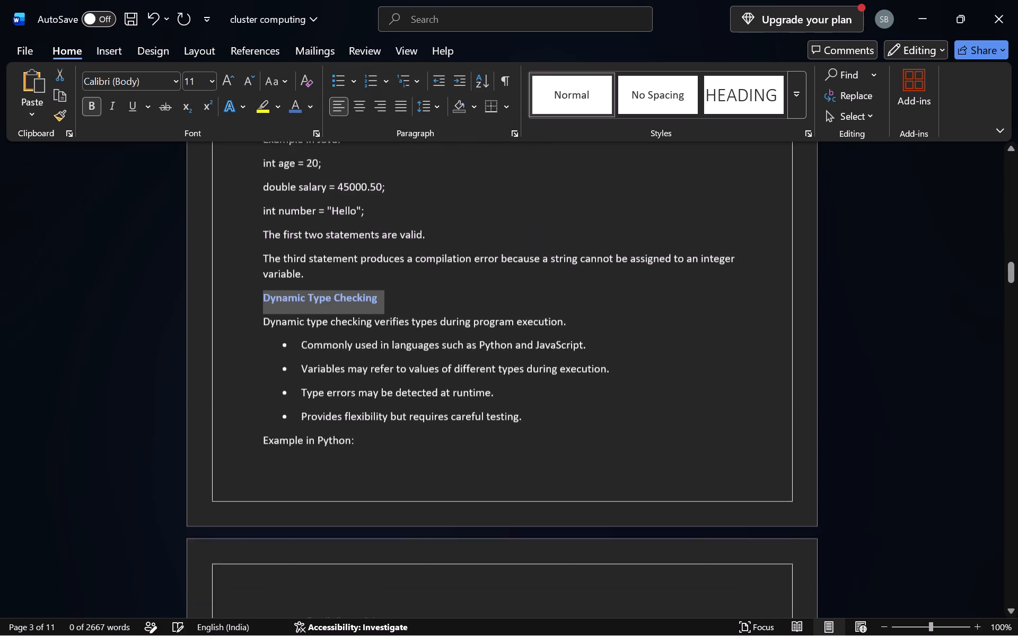
scroll(311, 482, down, 4)
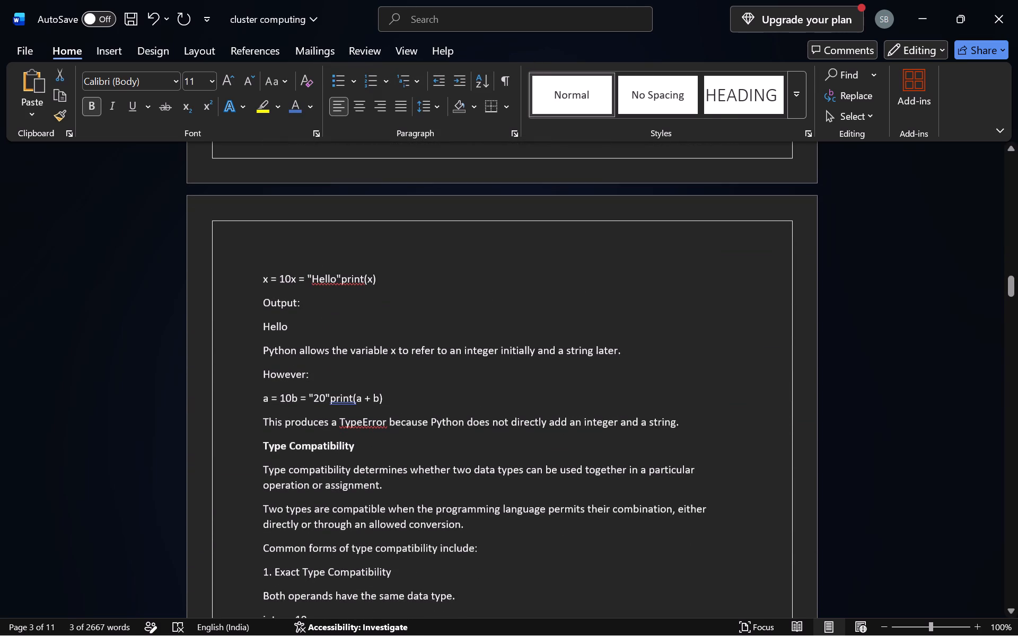
drag(366, 446, 181, 444)
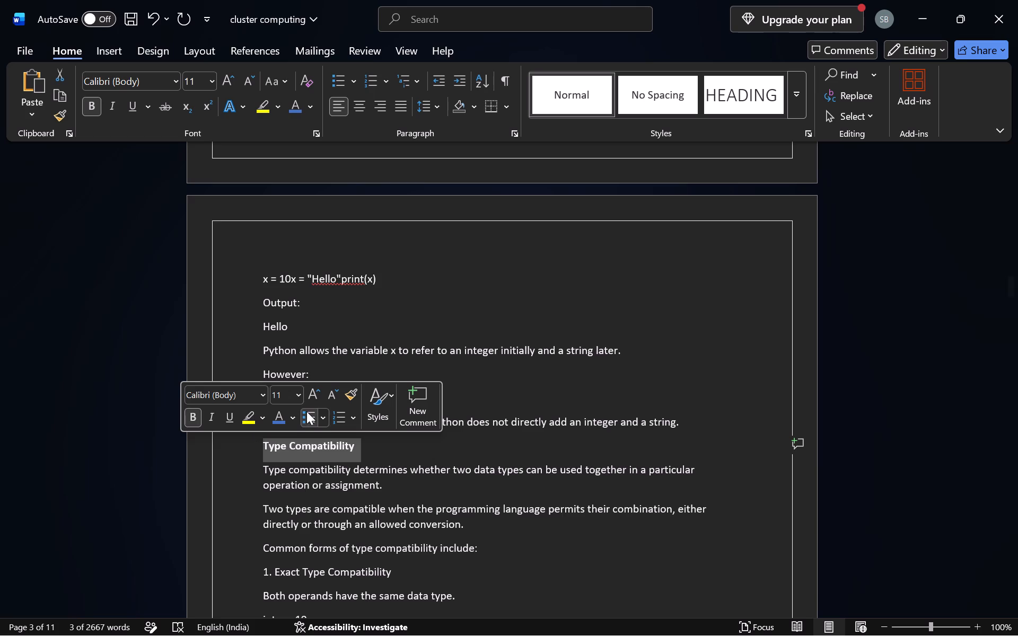
click(282, 414)
Colour the numbered lines 1. Exact Type Compatibility, 2. Compatibility Through Implicit Conversion and 3. Incompatible Types blue.
scroll(327, 523, down, 2)
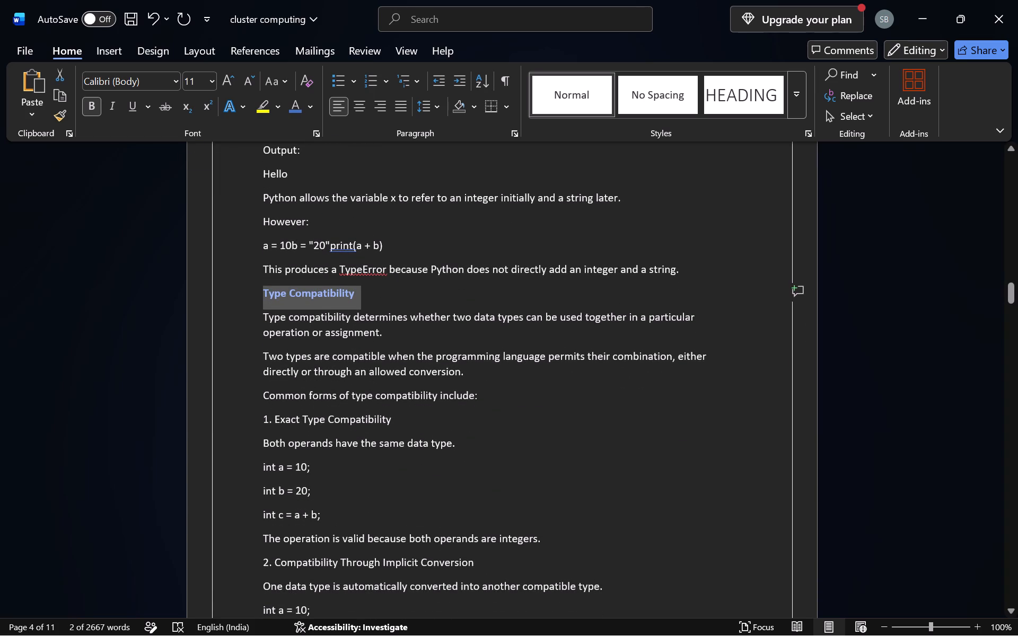
drag(414, 418, 245, 428)
click(340, 397)
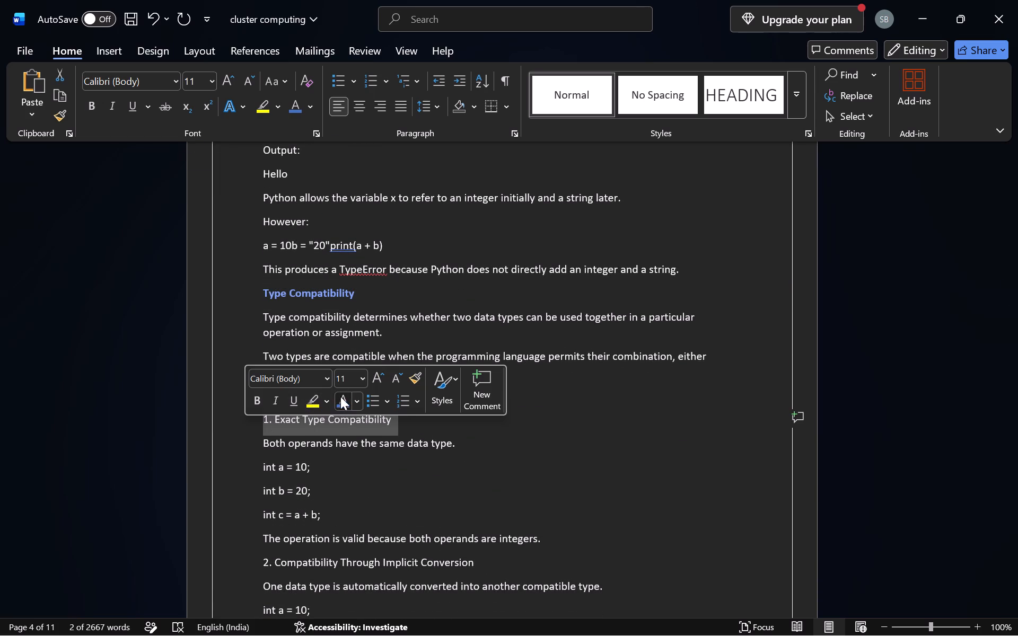
scroll(376, 516, down, 1)
drag(476, 489, 368, 500)
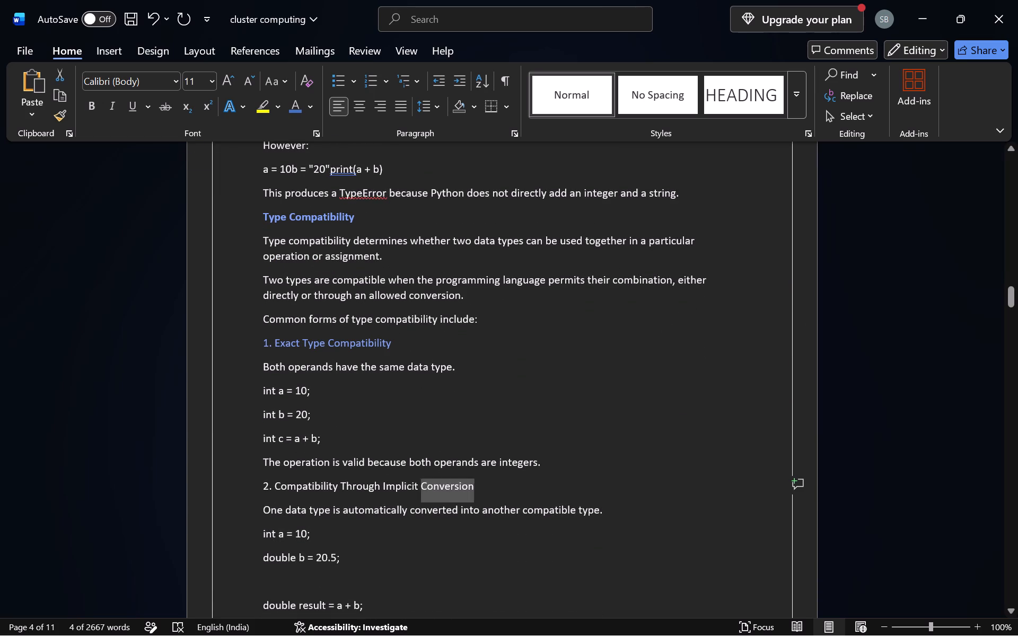
drag(368, 500, 233, 493)
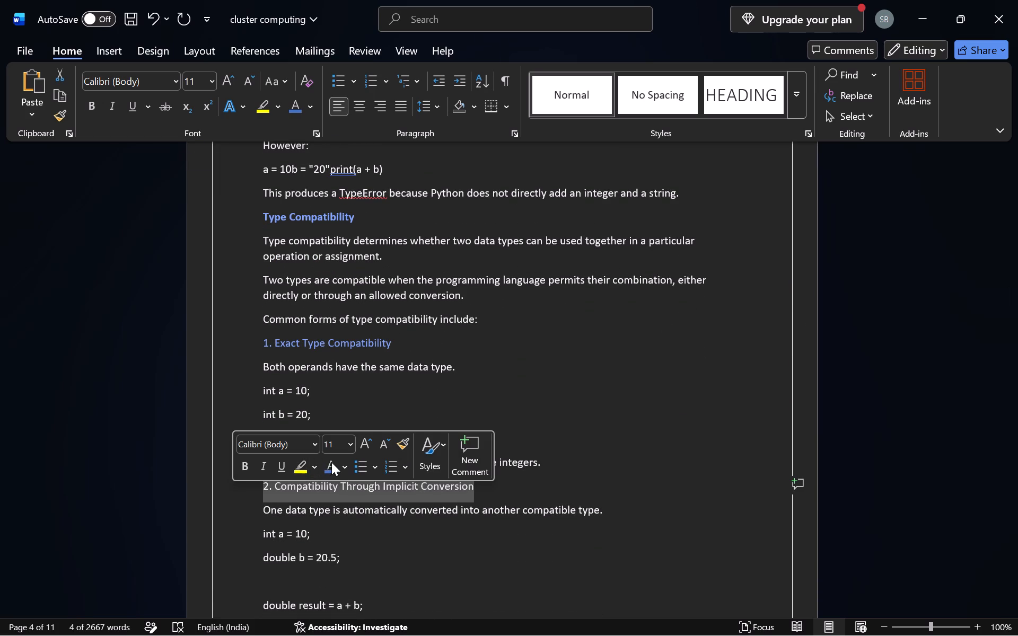
click(332, 461)
scroll(356, 554, down, 2)
scroll(332, 485, down, 1)
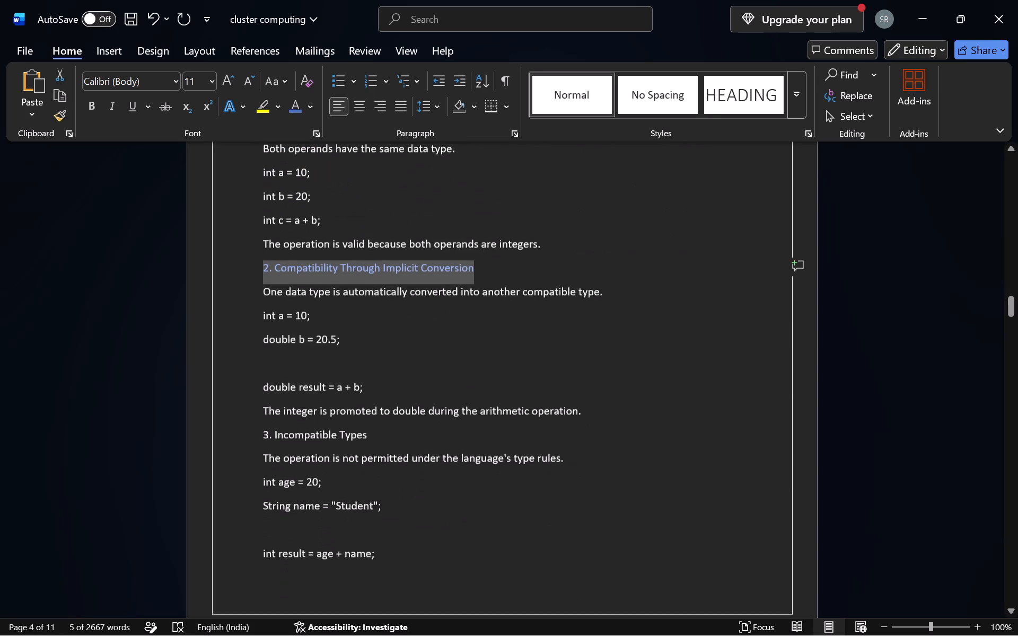
drag(394, 423, 166, 423)
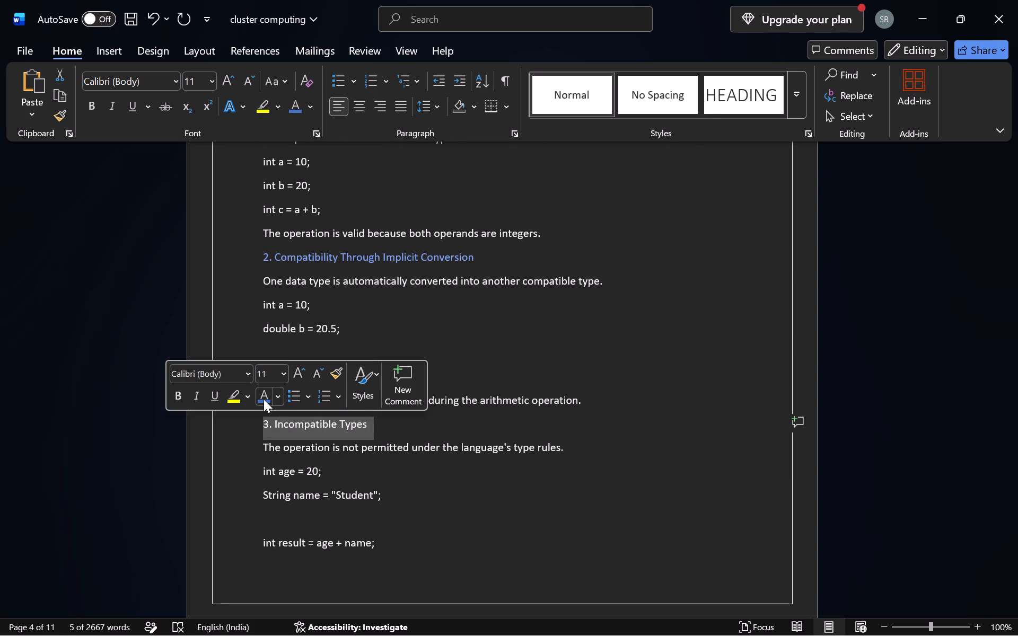
click(260, 398)
Colour the Type Conversion subheading blue.
scroll(372, 520, down, 4)
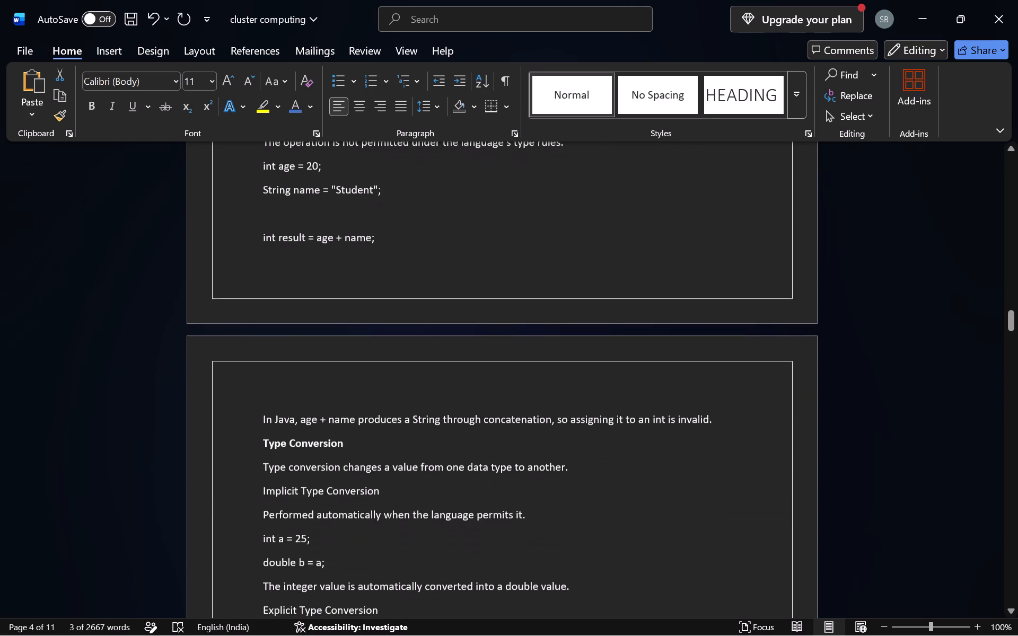
scroll(362, 447, down, 1)
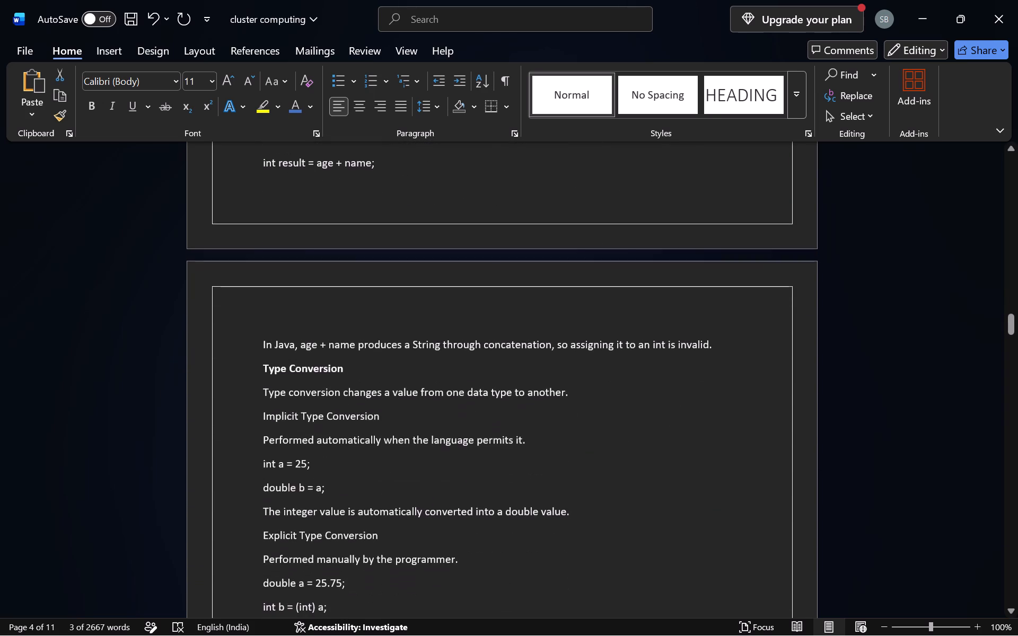
scroll(362, 447, down, 1)
drag(378, 294, 213, 294)
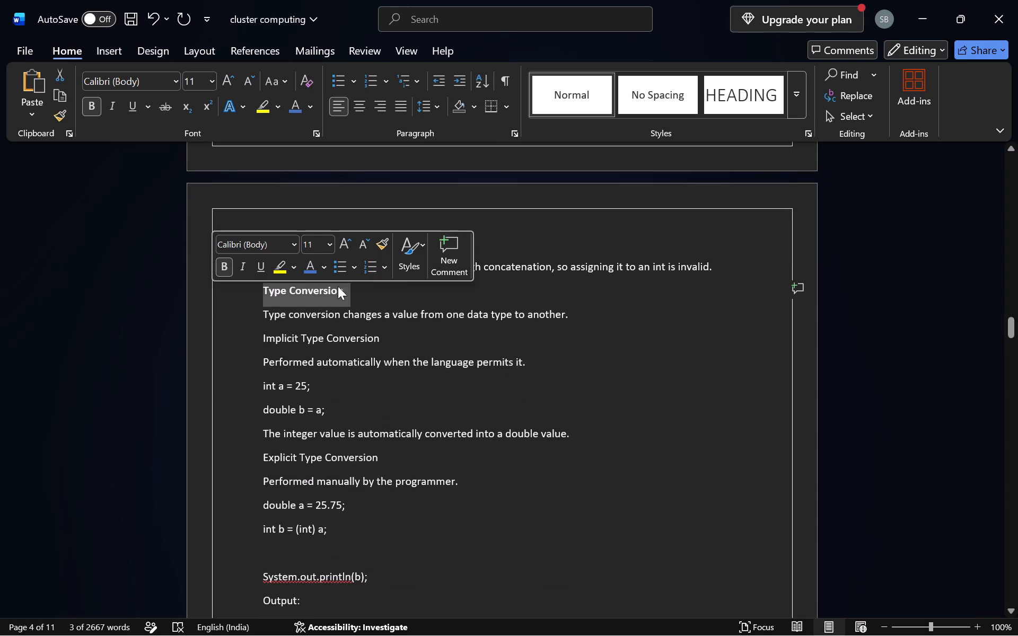
click(312, 264)
Delete the empty line above "int result = age + name;" in the Incompatible Types example.
scroll(364, 437, up, 2)
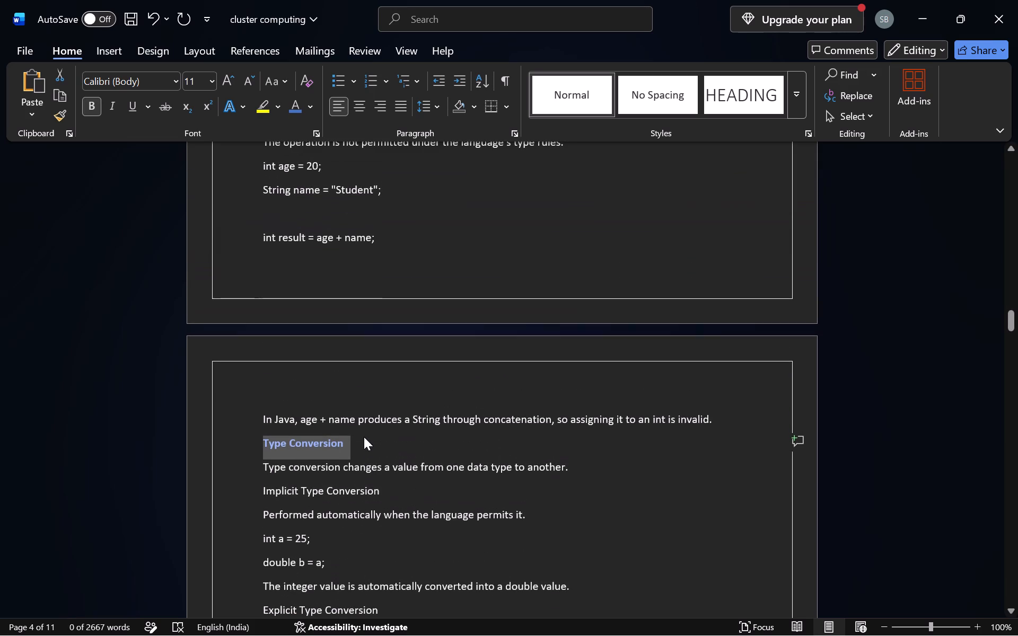
click(306, 223)
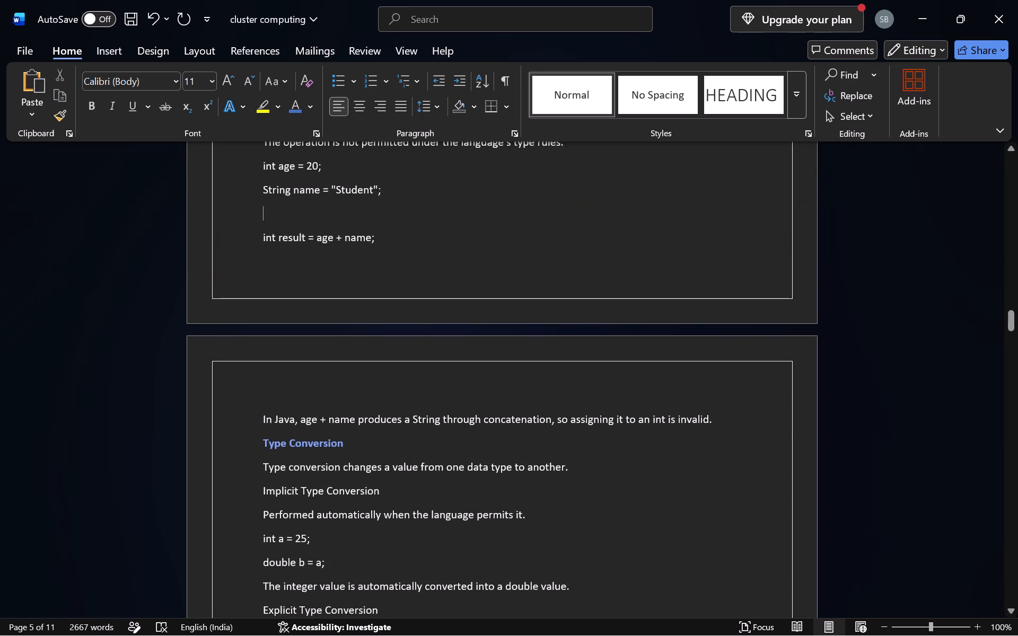
key(BackSpace)
Colour the Output: label under Explicit Type Conversion, the Symbol Table subheading and the Example: label above its table blue.
scroll(356, 470, down, 3)
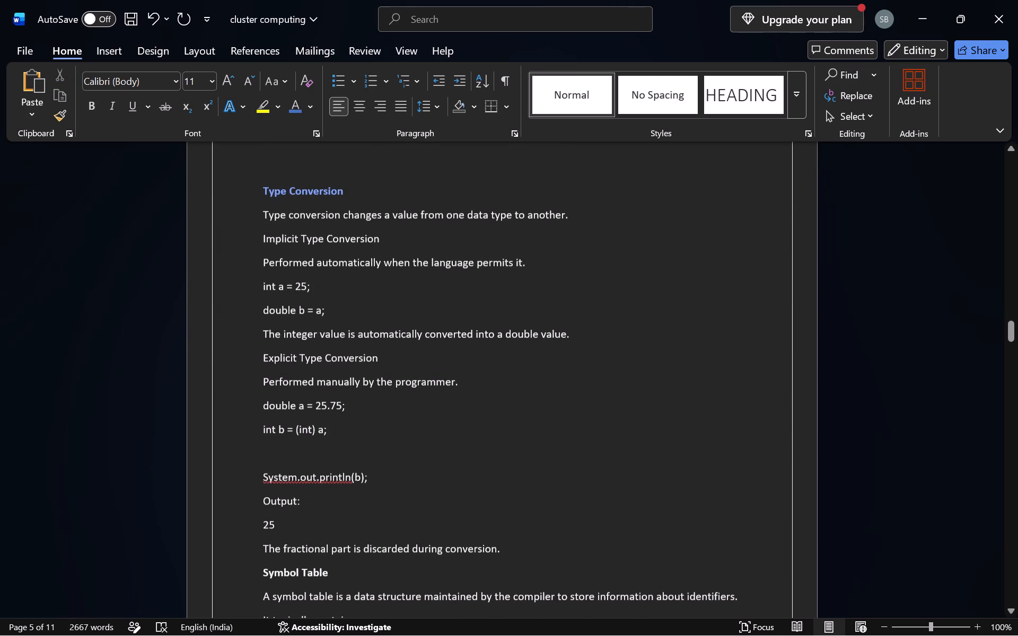
scroll(367, 420, down, 2)
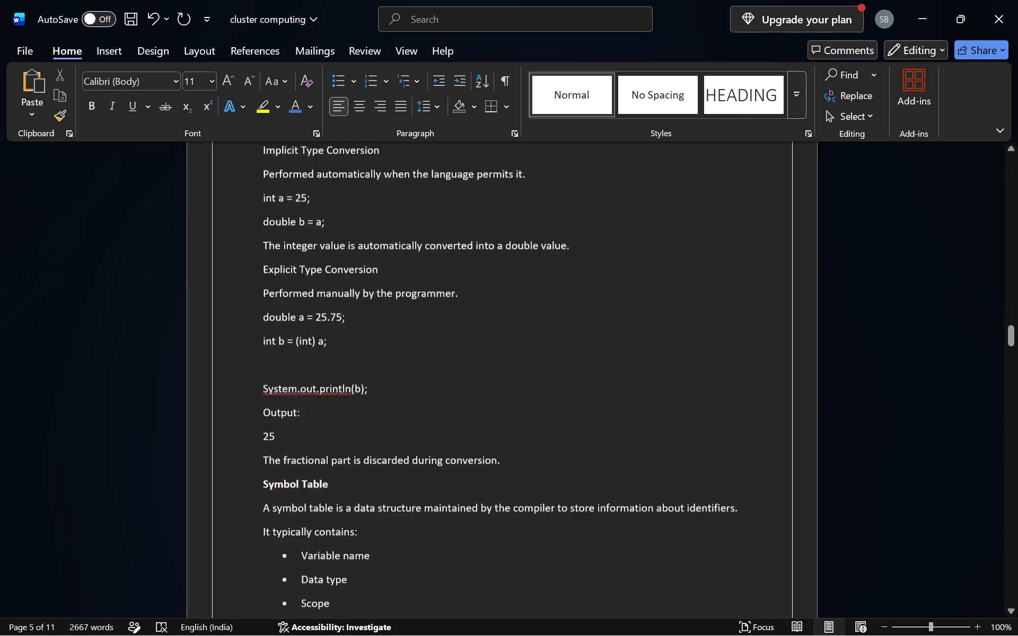
drag(335, 352, 205, 351)
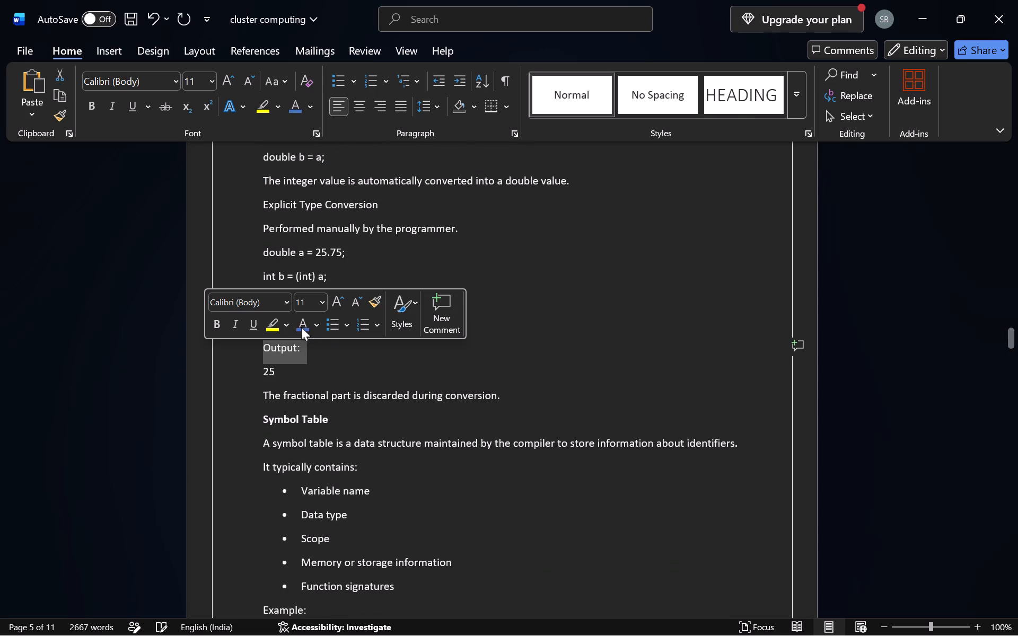
click(301, 327)
scroll(318, 394, down, 1)
drag(345, 347, 255, 346)
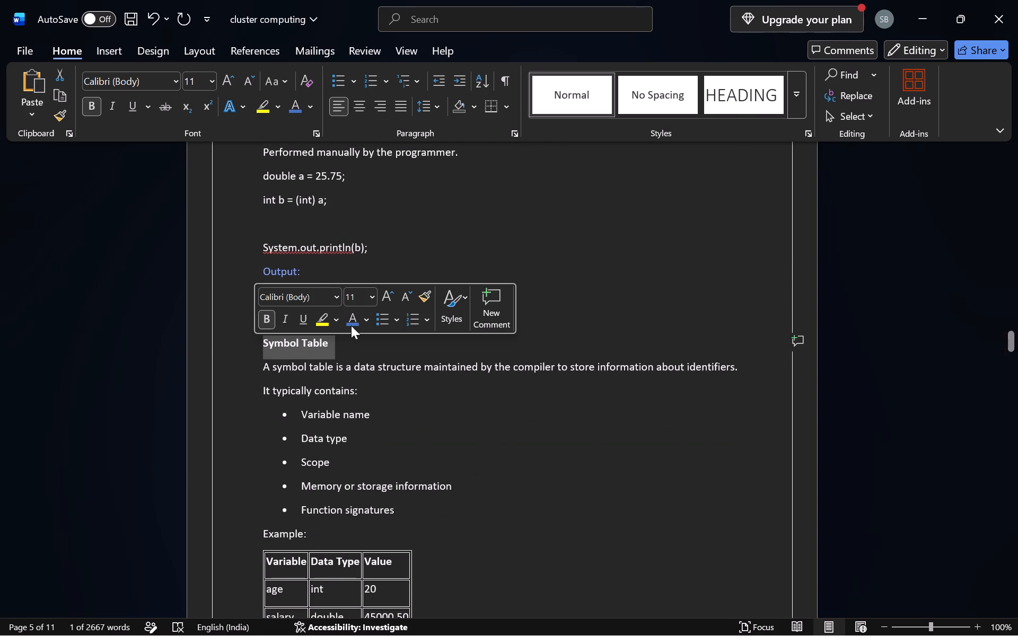
click(352, 322)
scroll(349, 442, down, 3)
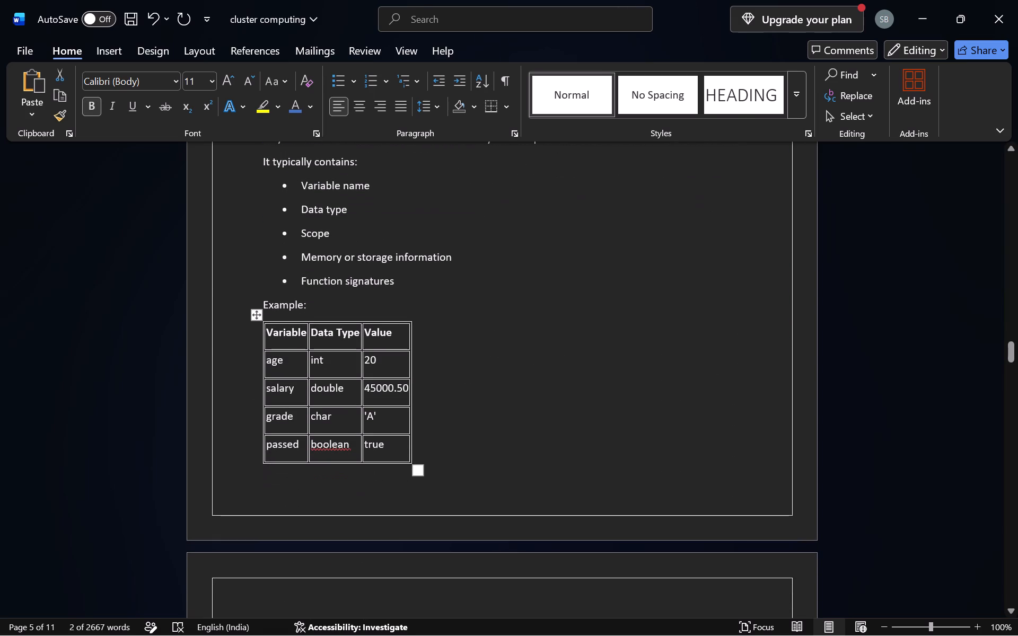
drag(340, 302, 219, 302)
click(317, 282)
Colour the Type Checking Rules subheading blue.
scroll(341, 418, down, 5)
drag(422, 300, 241, 300)
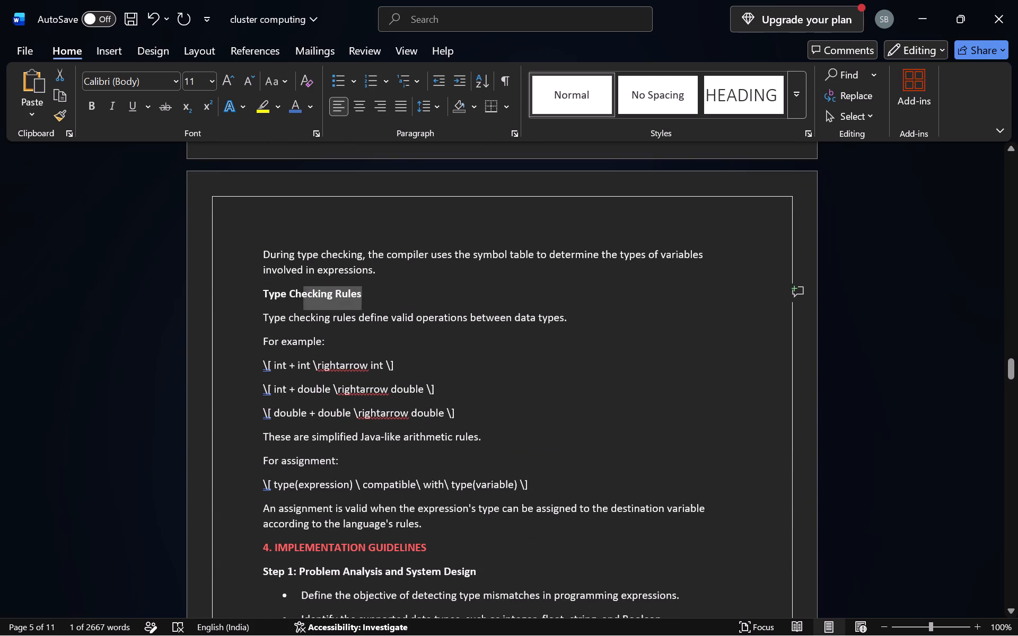
drag(241, 300, 165, 300)
click(267, 271)
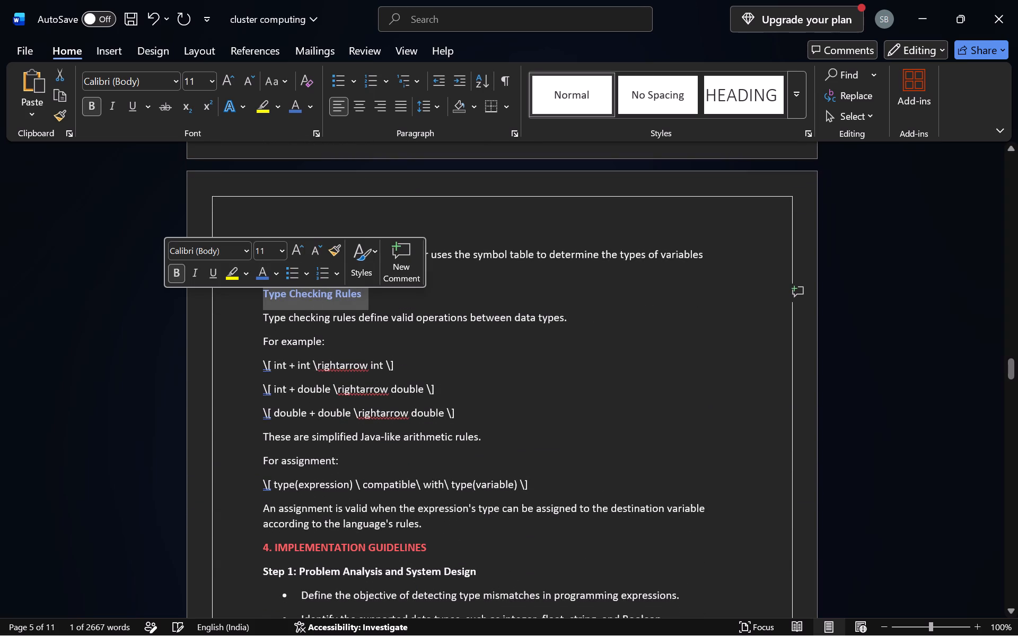
Convert the three int and double arithmetic rule lines under "For example:" into equations.
click(361, 418)
drag(499, 420, 223, 398)
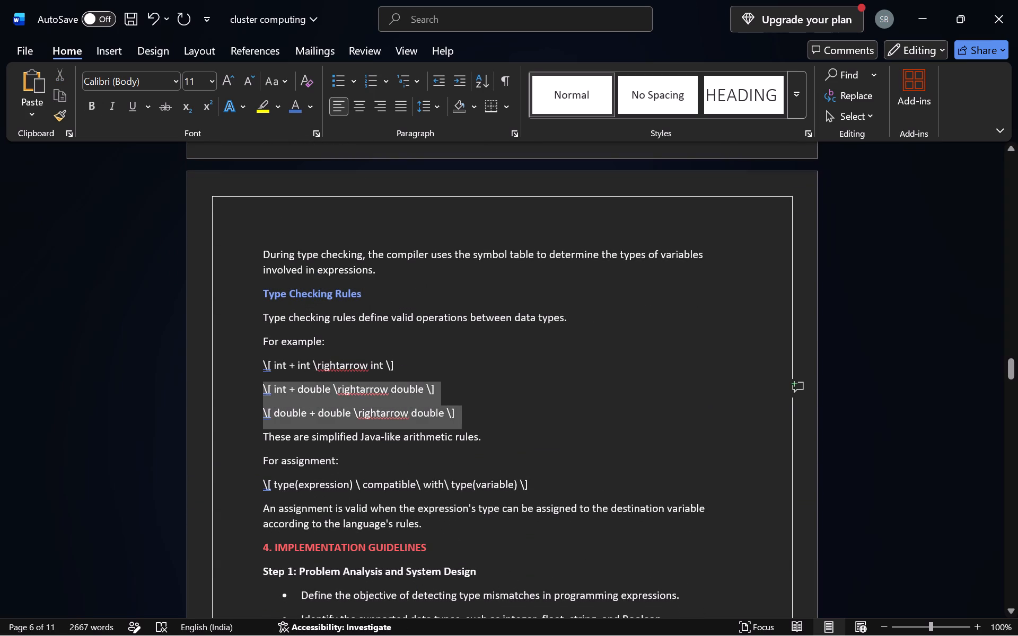
drag(223, 398, 205, 378)
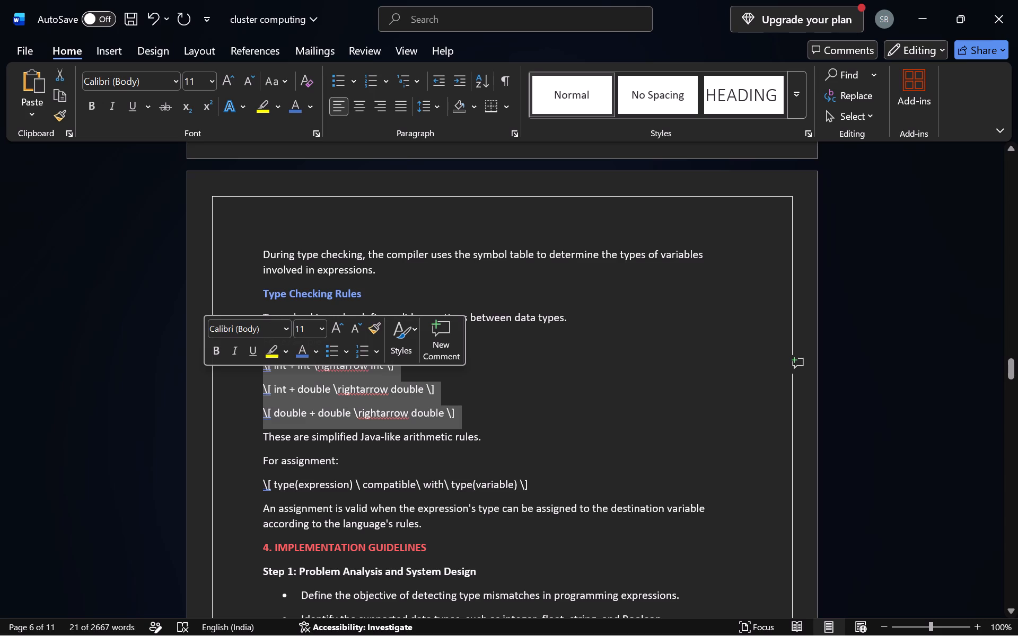
key(alt+equal)
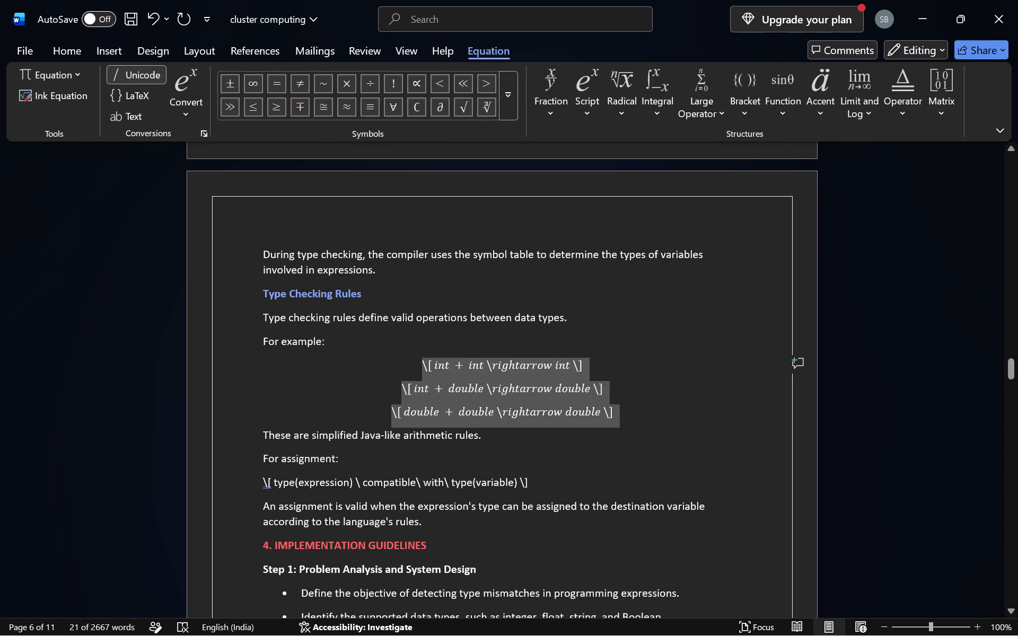
click(422, 461)
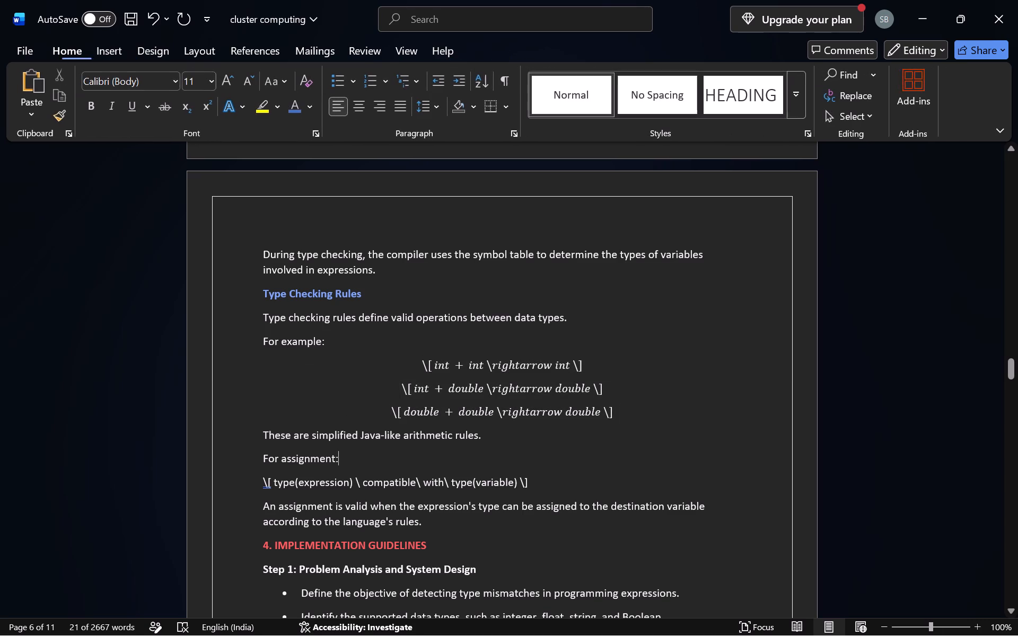
Convert the type(expression) compatible with type(variable) line under "For assignment:" into an equation.
drag(567, 489, 207, 489)
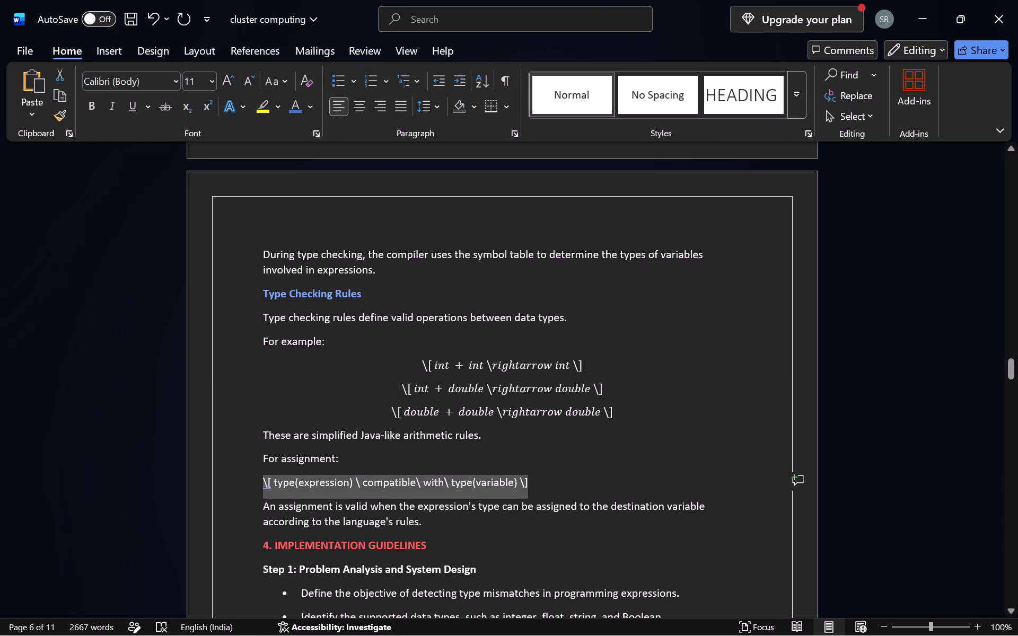
key(alt+equal)
click(474, 542)
scroll(474, 542, down, 1)
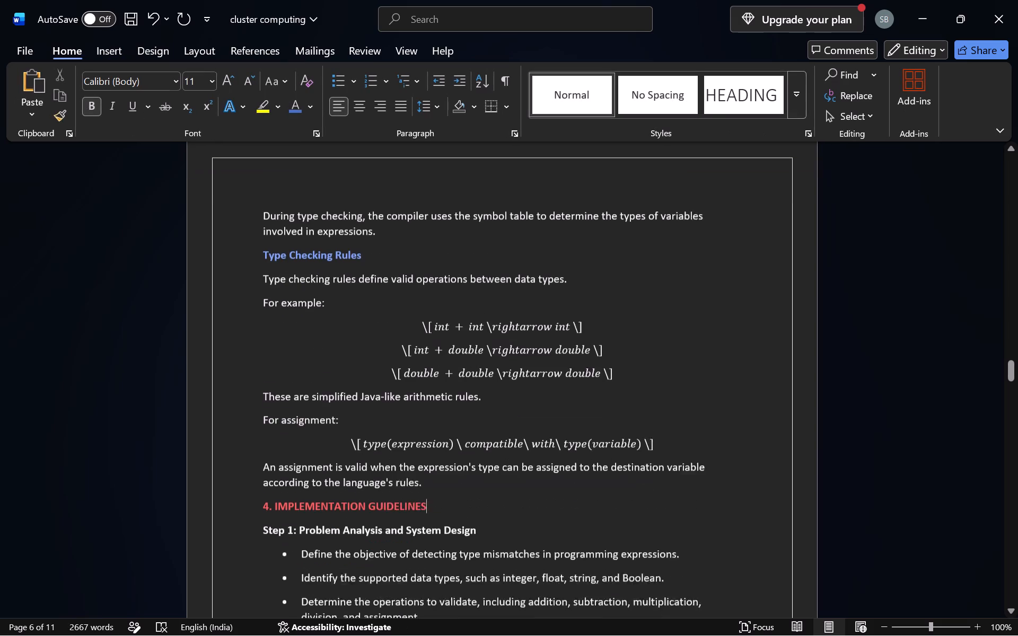
Colour the Step 1, Step 2 and Step 3 subheadings under 4. IMPLEMENTATION GUIDELINES blue.
scroll(441, 494, down, 2)
drag(503, 348, 503, 348)
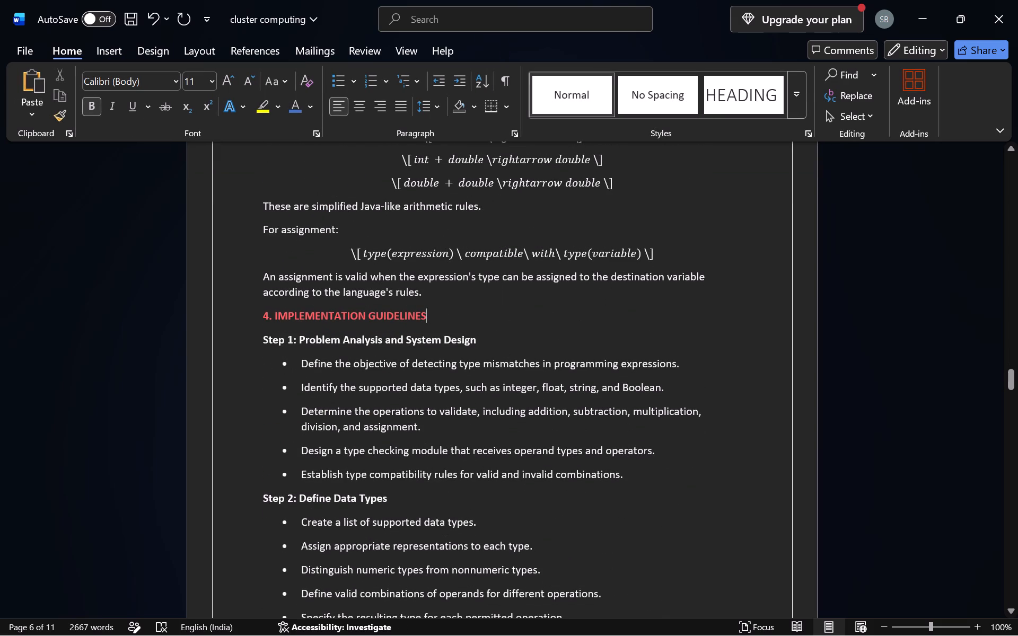
drag(503, 348, 240, 347)
click(330, 314)
drag(420, 496, 221, 491)
click(312, 457)
scroll(465, 602, down, 6)
drag(450, 185, 231, 184)
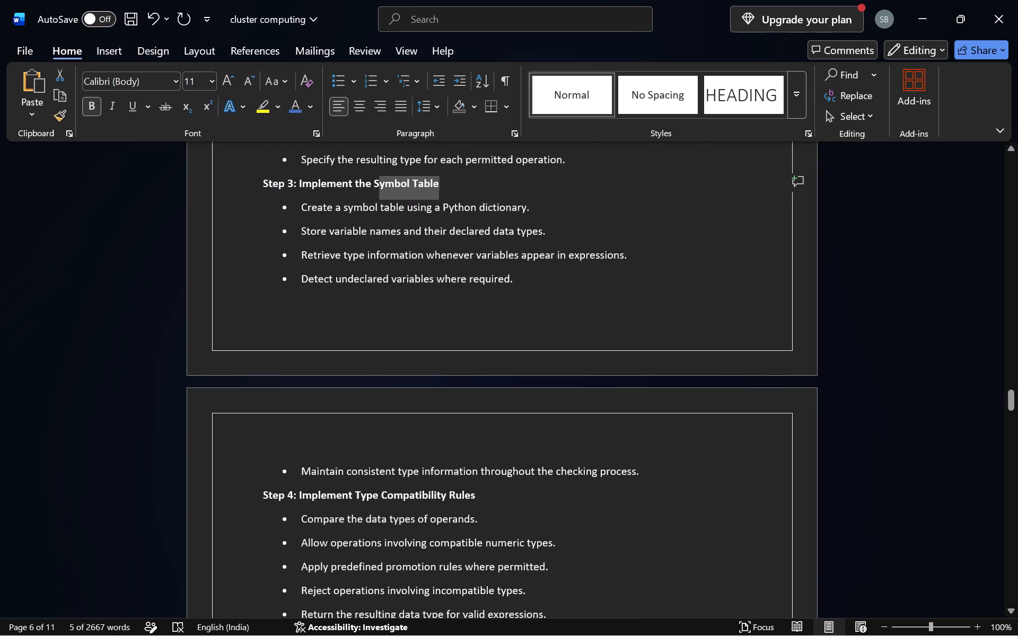
drag(231, 184, 170, 184)
click(268, 164)
Colour the Step 4, Step 5 and Step 6 subheadings on type compatibility, checking and conversion blue.
scroll(348, 332, down, 4)
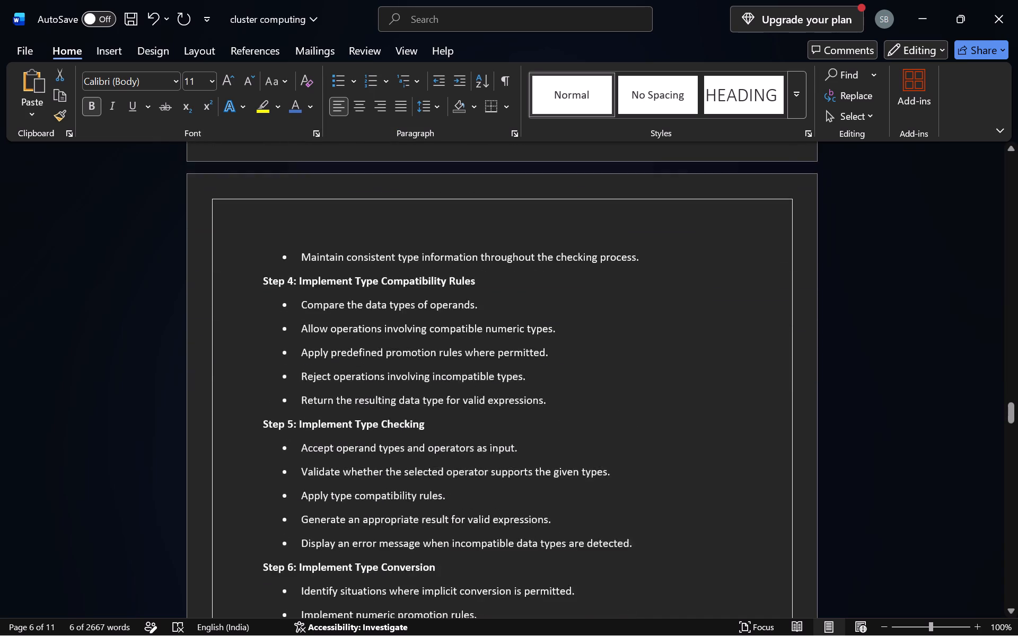
drag(513, 197, 216, 192)
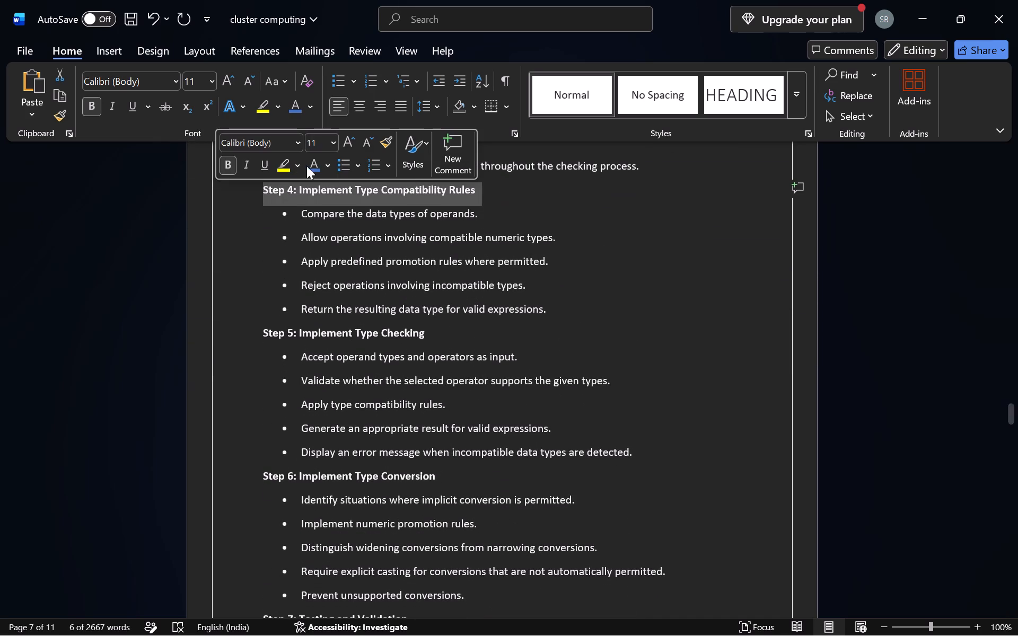
click(310, 162)
drag(453, 330, 245, 330)
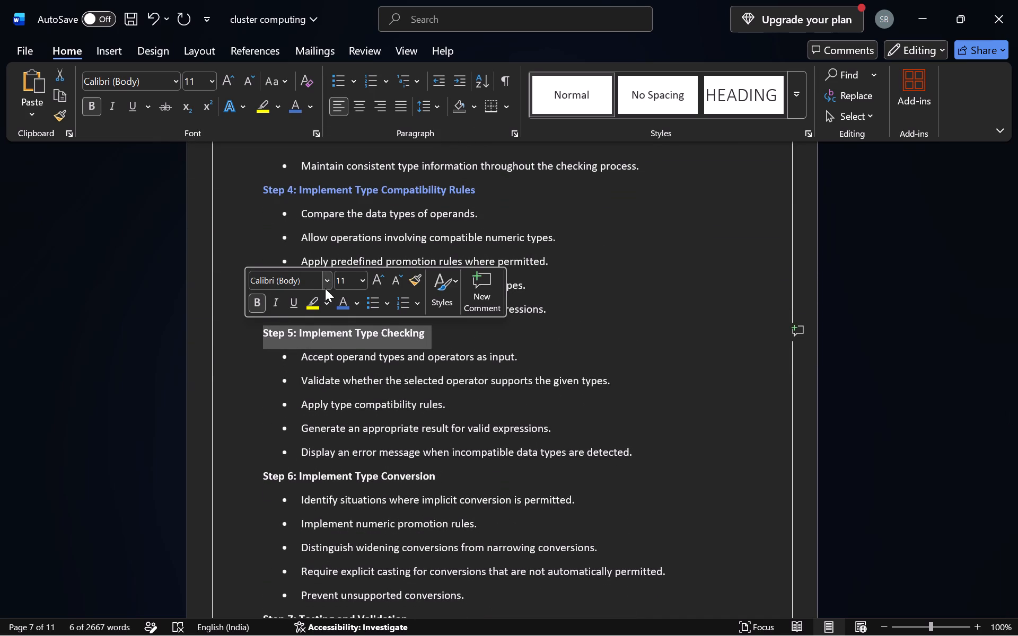
click(344, 303)
scroll(375, 364, down, 2)
drag(452, 333, 261, 320)
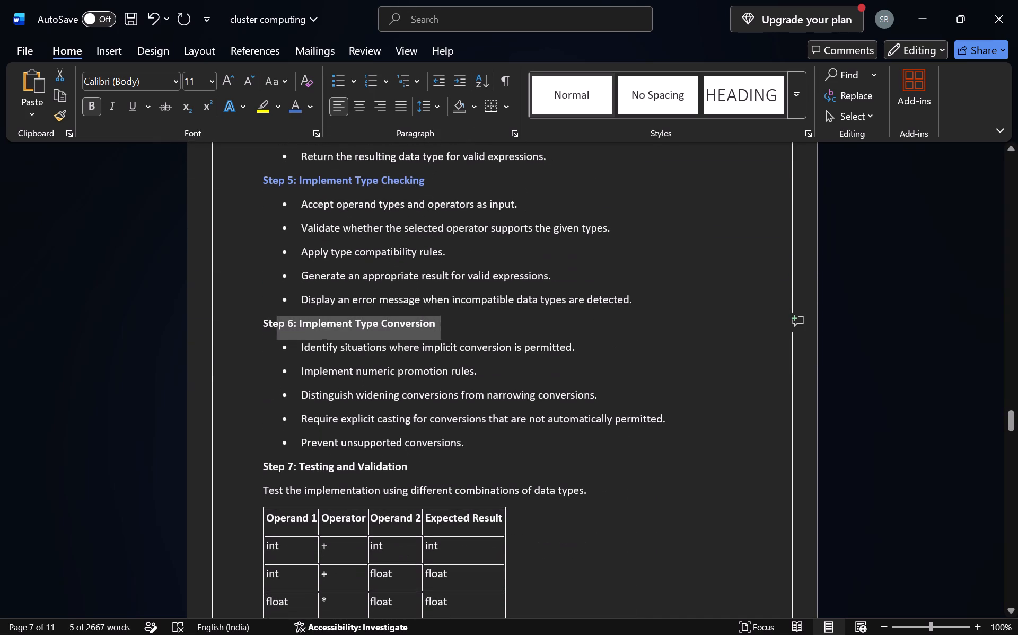
drag(261, 320, 230, 320)
click(324, 297)
Colour the Step 7: Testing and Validation and Step 8: Evaluation and Optimization subheadings blue.
scroll(365, 408, down, 1)
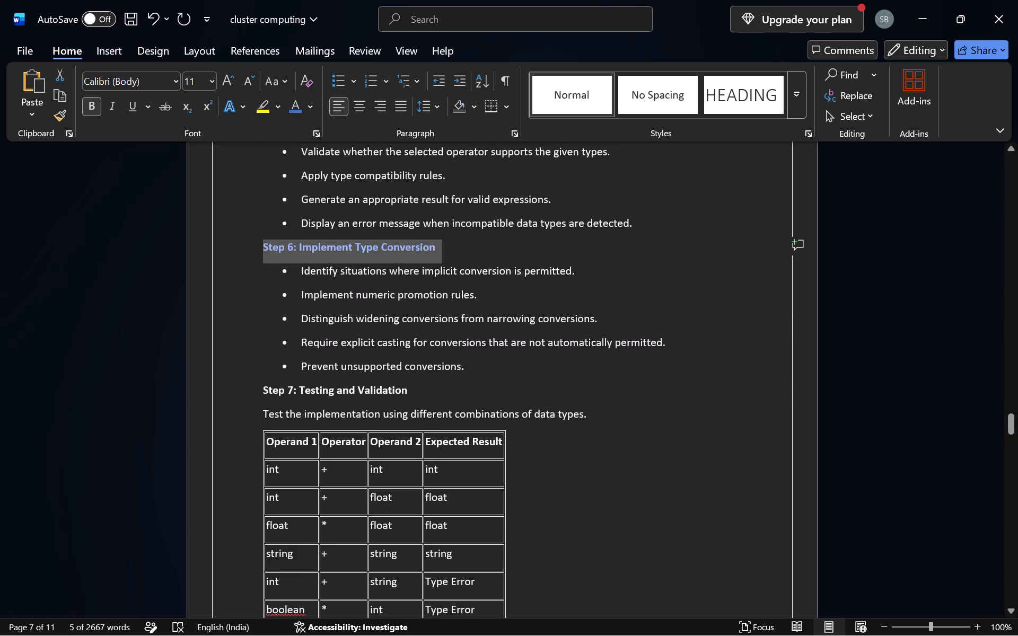
drag(410, 387, 209, 387)
click(303, 354)
scroll(396, 474, down, 4)
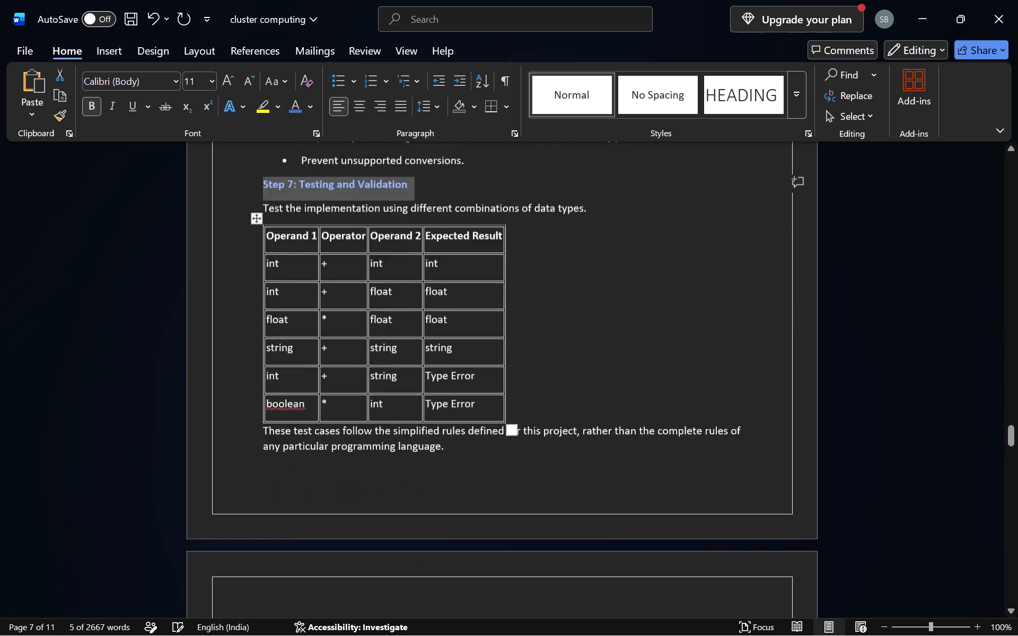
scroll(396, 471, down, 3)
drag(445, 306, 203, 306)
click(297, 284)
Insert an empty paragraph above POTENTIAL CHALLENGES AND SOLUTIONS so the heading starts on the next page.
scroll(344, 406, up, 3)
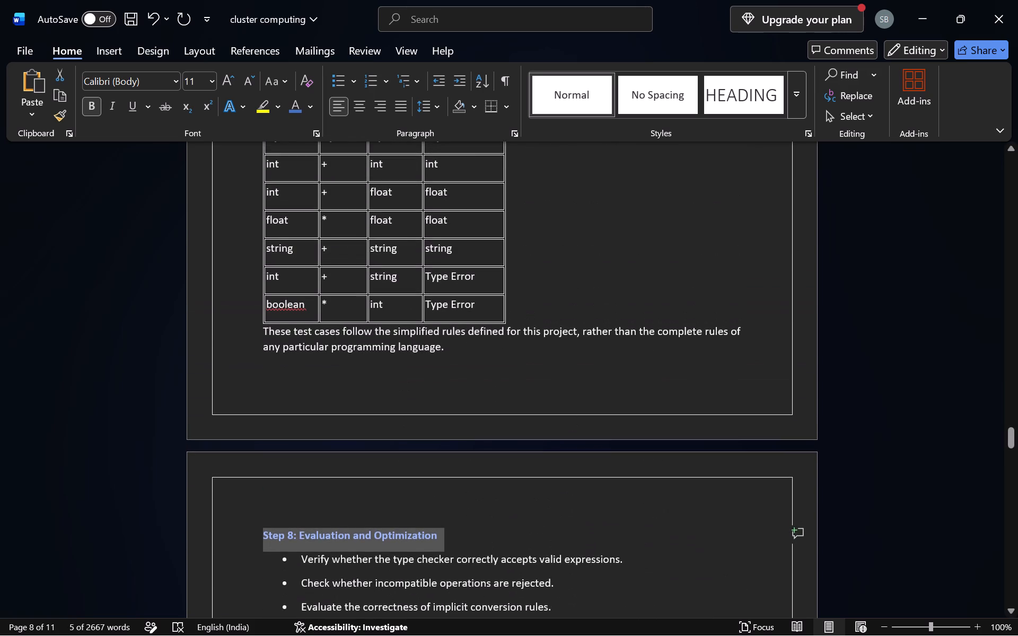
scroll(344, 406, up, 2)
scroll(344, 406, down, 9)
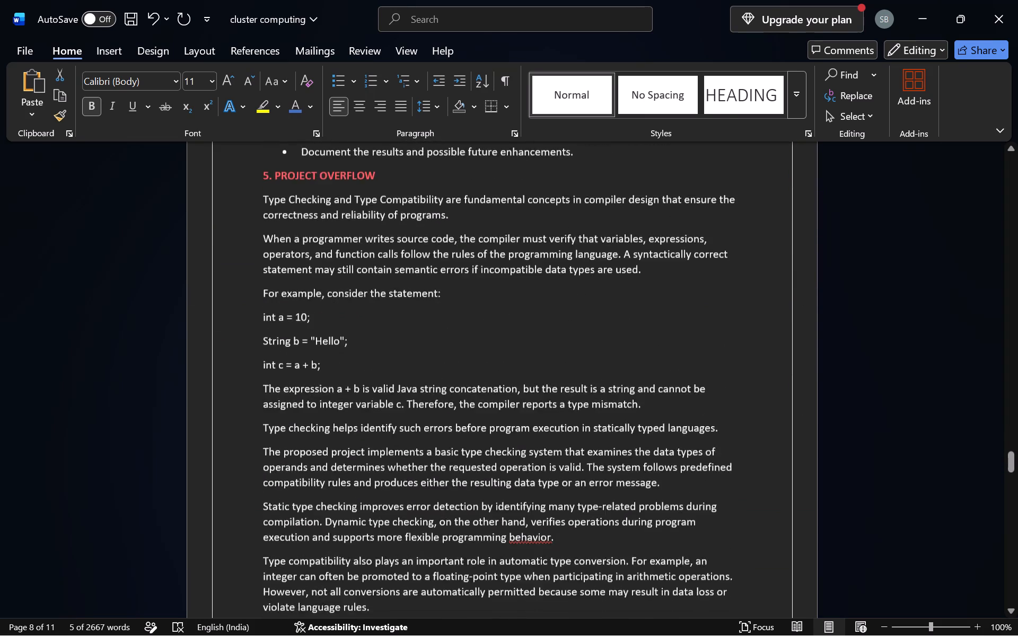
scroll(344, 404, down, 6)
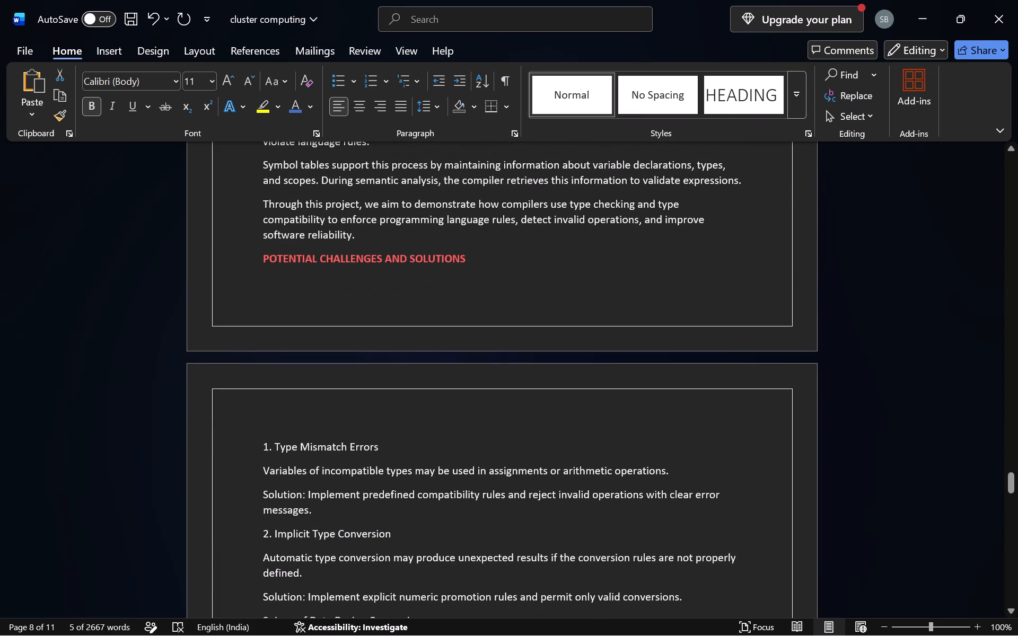
click(359, 246)
key(Return)
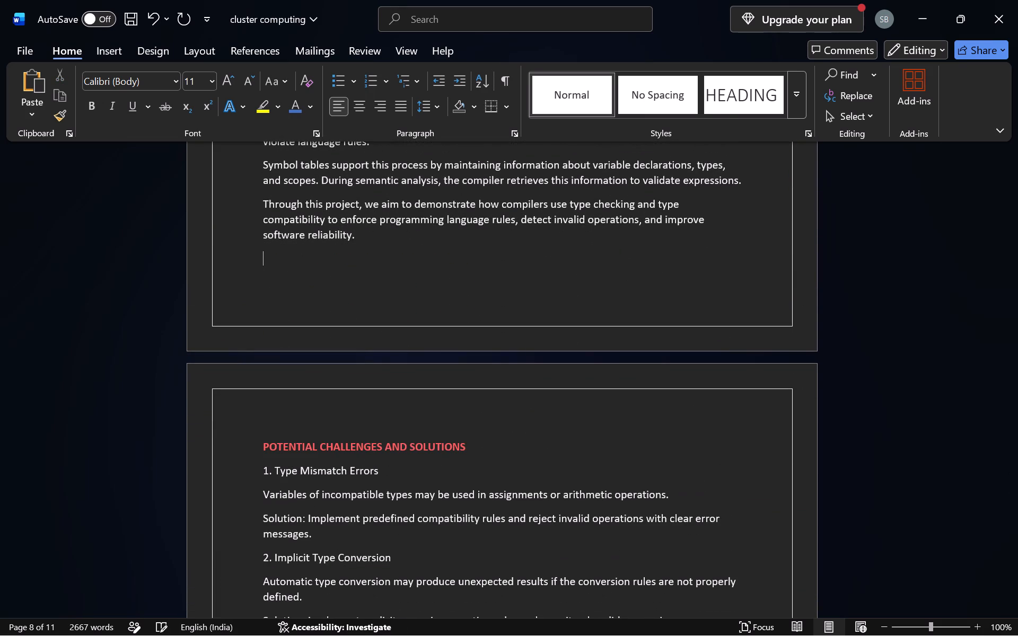
Colour the Type Mismatch Errors, Implicit Type Conversion and Loss of Data During Conversion subheadings (1 to 3) blue.
scroll(432, 382, down, 3)
drag(391, 243, 215, 243)
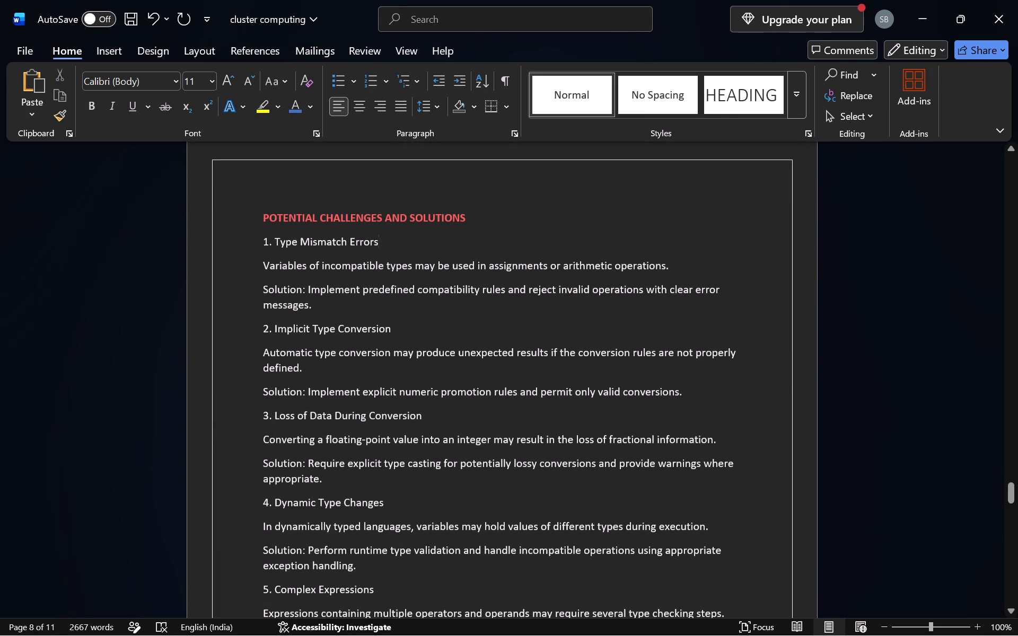
drag(215, 243, 133, 243)
click(238, 221)
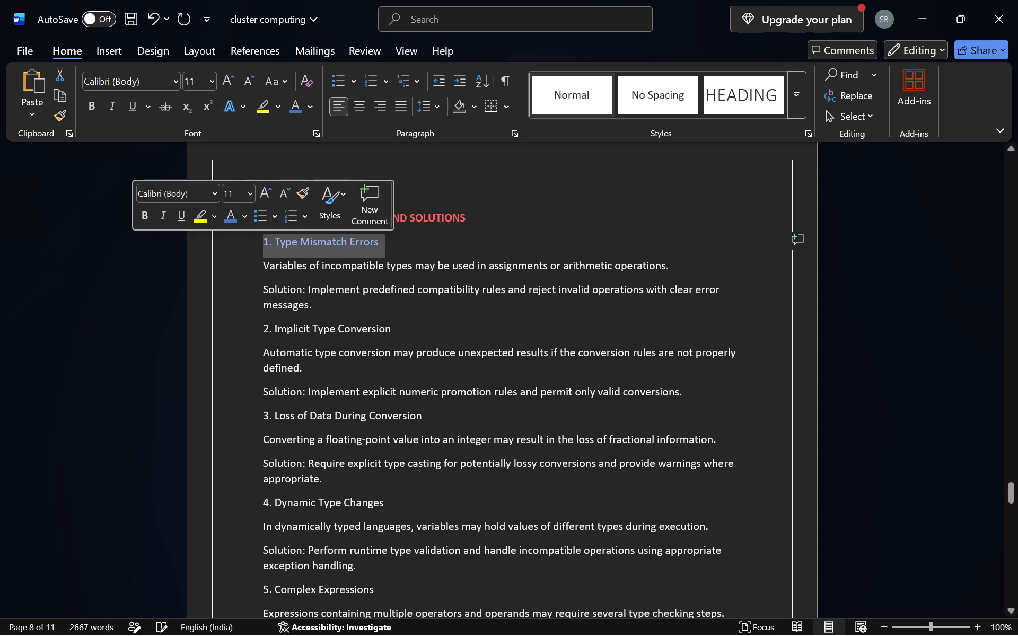
drag(402, 329, 250, 328)
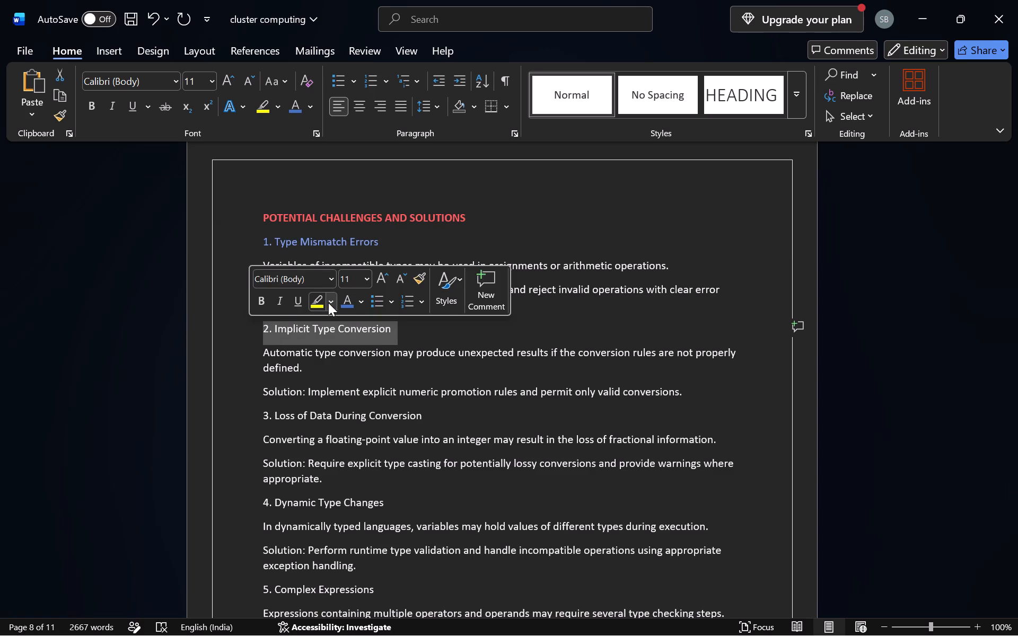
click(348, 302)
scroll(354, 373, down, 1)
drag(435, 341, 244, 341)
click(346, 312)
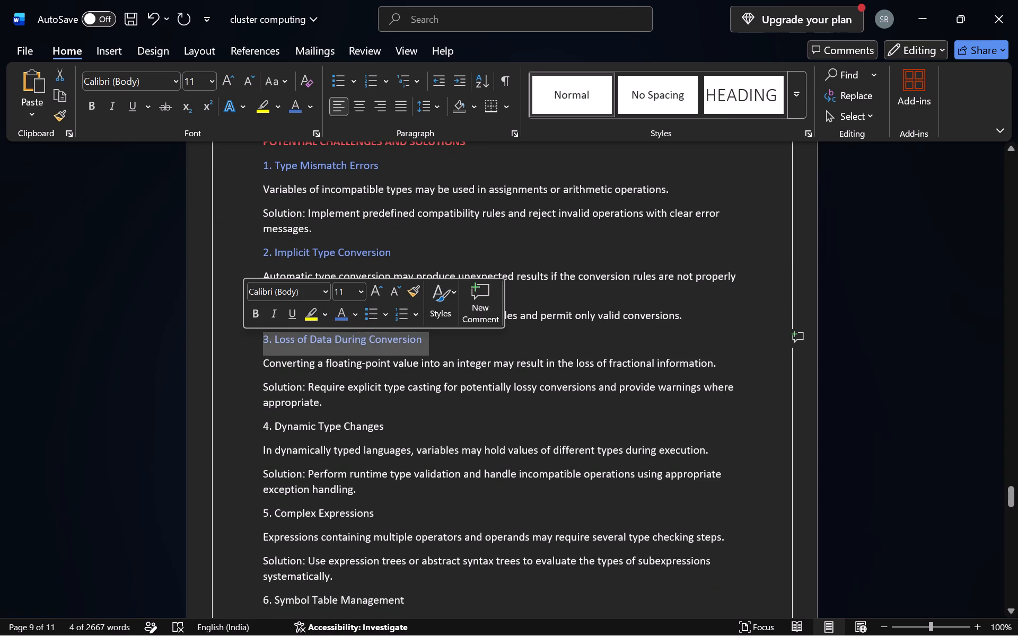
Colour the Dynamic Type Changes, Complex Expressions and Symbol Table Management subheadings (4 to 6) blue.
drag(396, 423, 198, 434)
click(300, 401)
scroll(343, 466, down, 1)
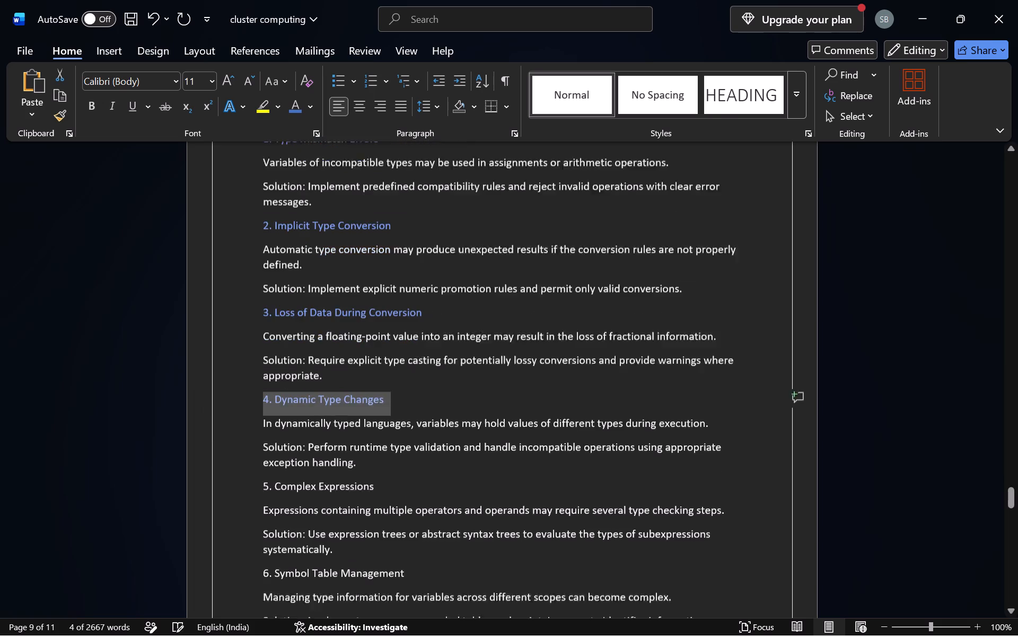
drag(403, 437, 259, 440)
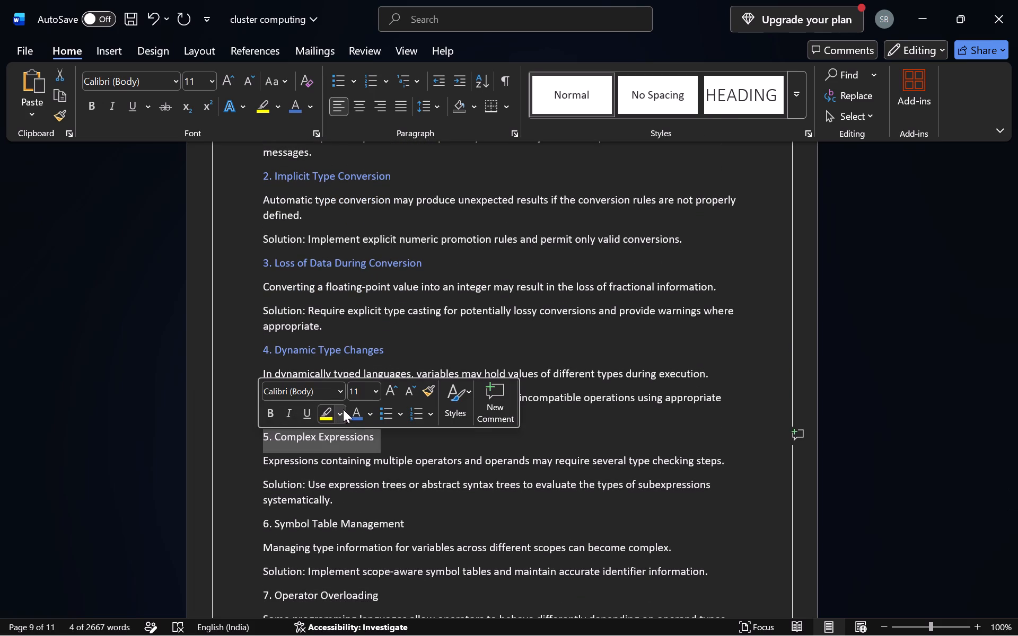
click(346, 409)
click(352, 414)
scroll(365, 488, down, 2)
drag(455, 377, 423, 377)
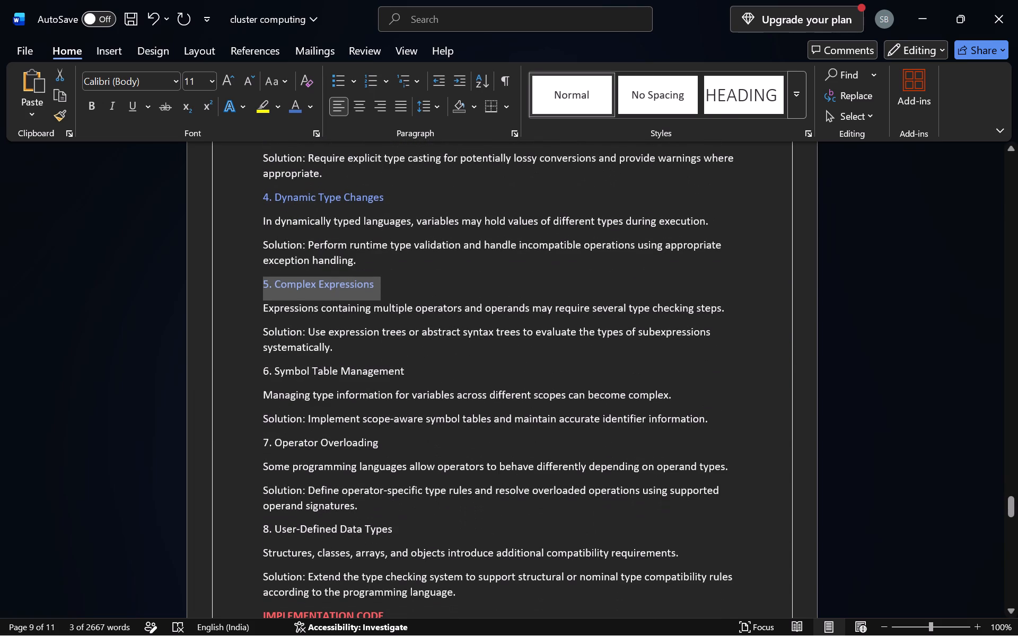
drag(423, 377, 259, 377)
click(355, 352)
Colour the 7. Operator Overloading and 8. User-Defined Data Types subheadings blue.
drag(411, 437, 251, 444)
click(349, 417)
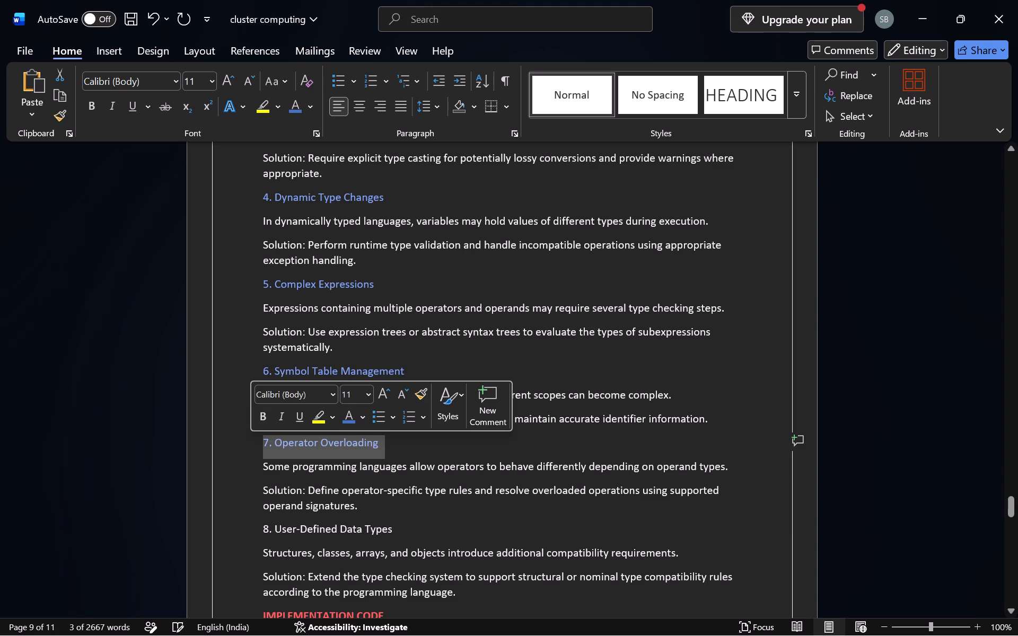
drag(398, 528, 244, 528)
click(339, 502)
Insert an empty paragraph above IMPLEMENTATION CODE so the heading starts on the next page.
scroll(341, 505, down, 2)
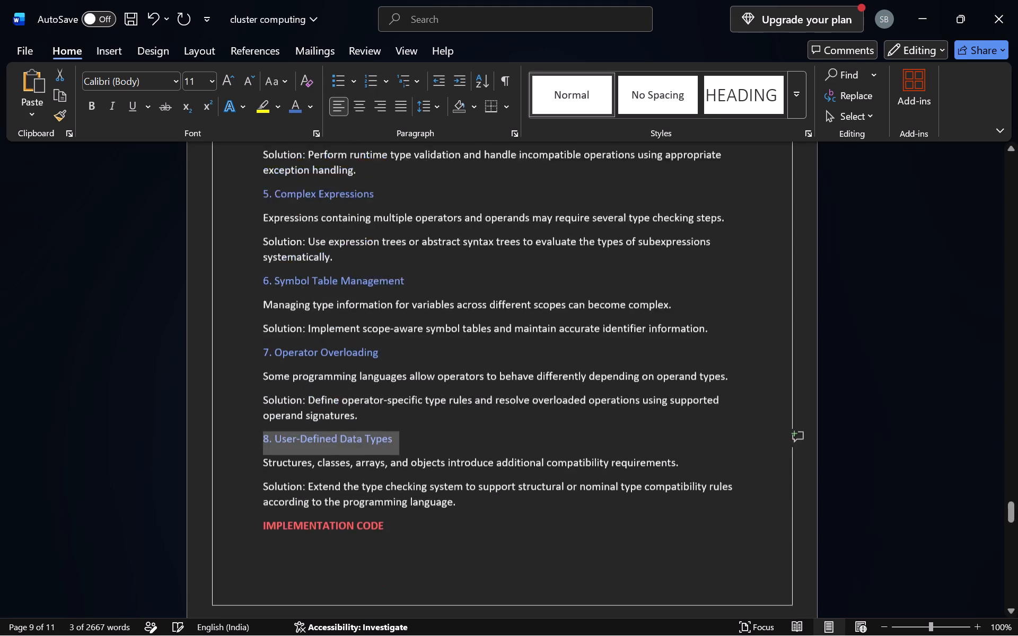
scroll(341, 505, down, 1)
click(469, 368)
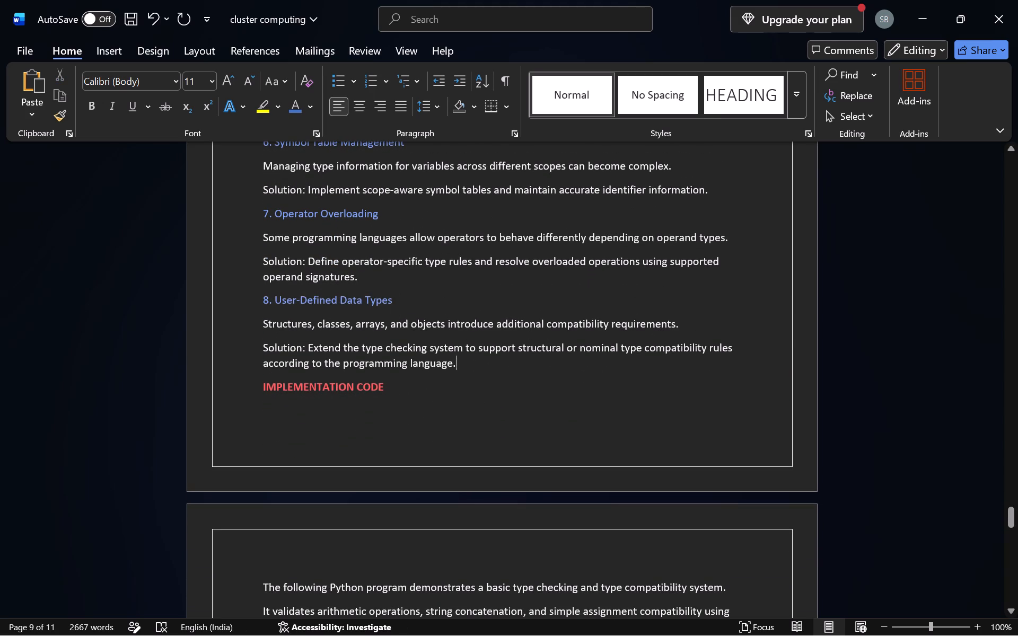
key(Return)
scroll(462, 332, down, 4)
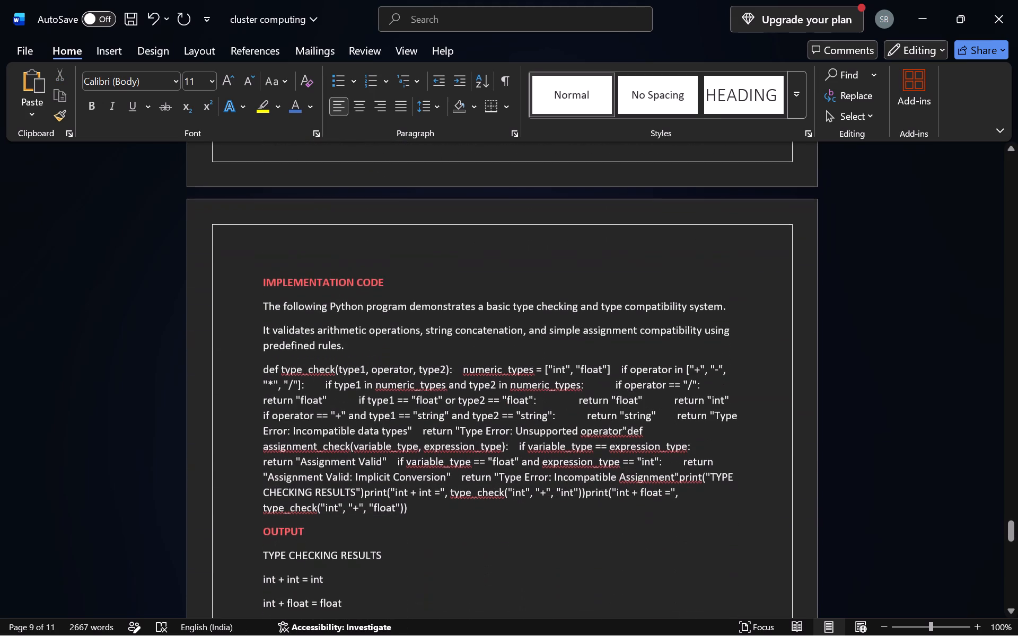
drag(416, 514, 249, 406)
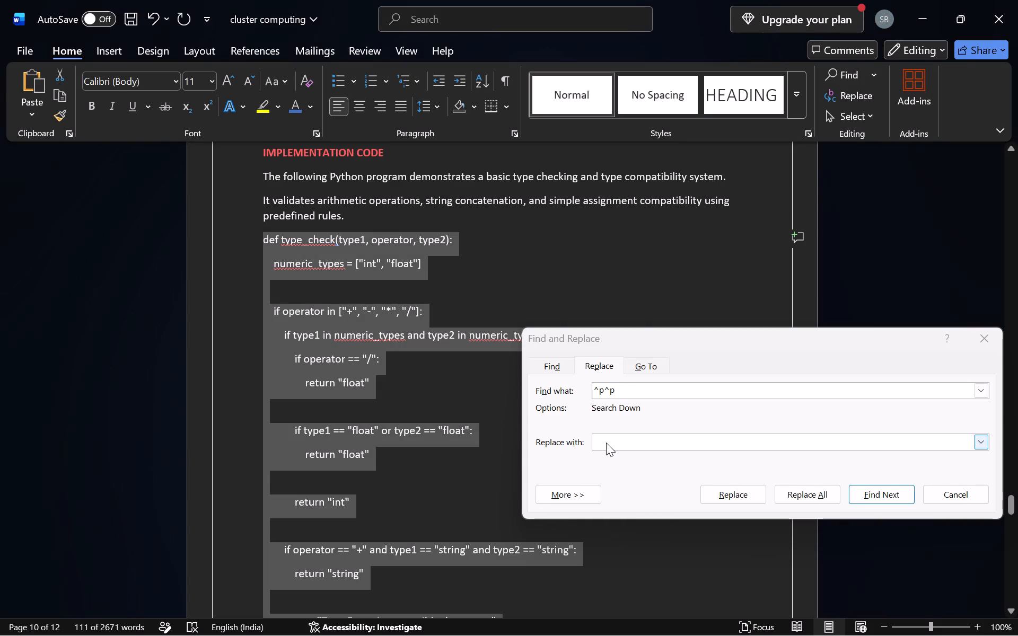
key(alt+Tab)
key(alt+Tab)
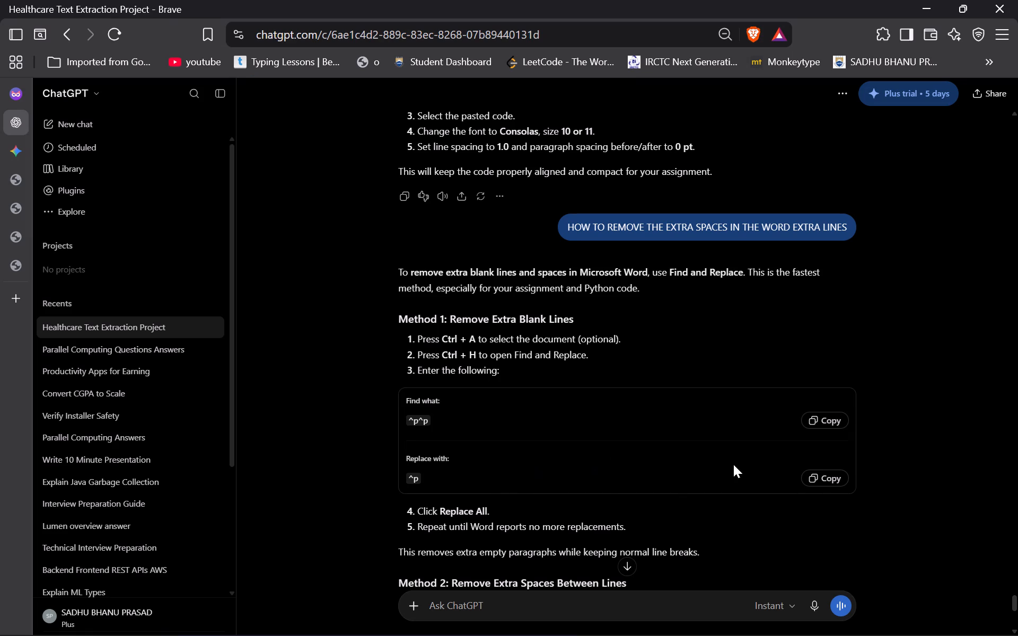
double_click(818, 477)
key(alt+Tab)
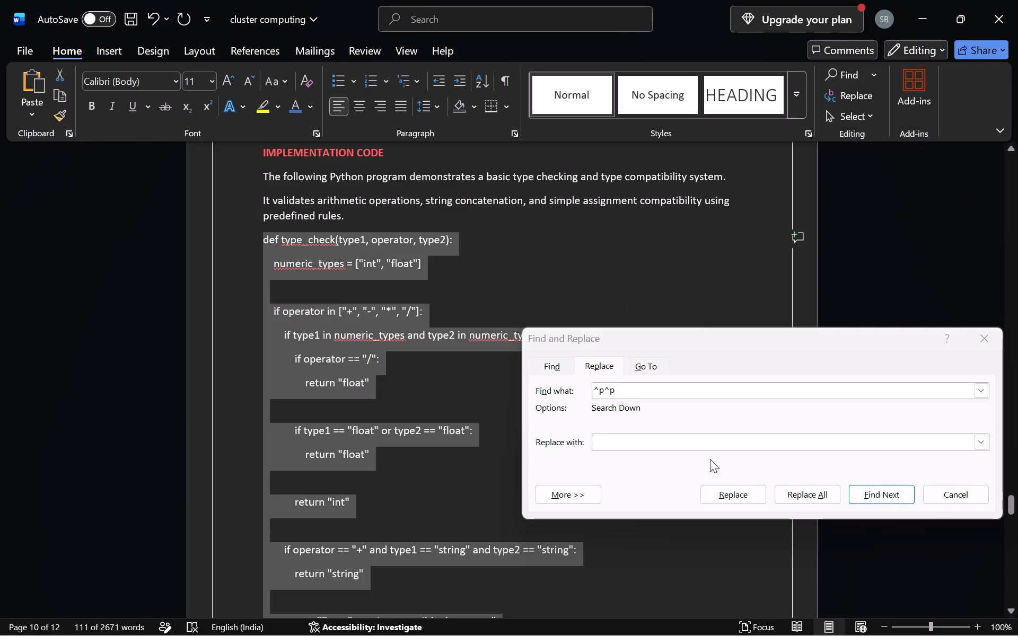
click(664, 444)
key(ctrl+v)
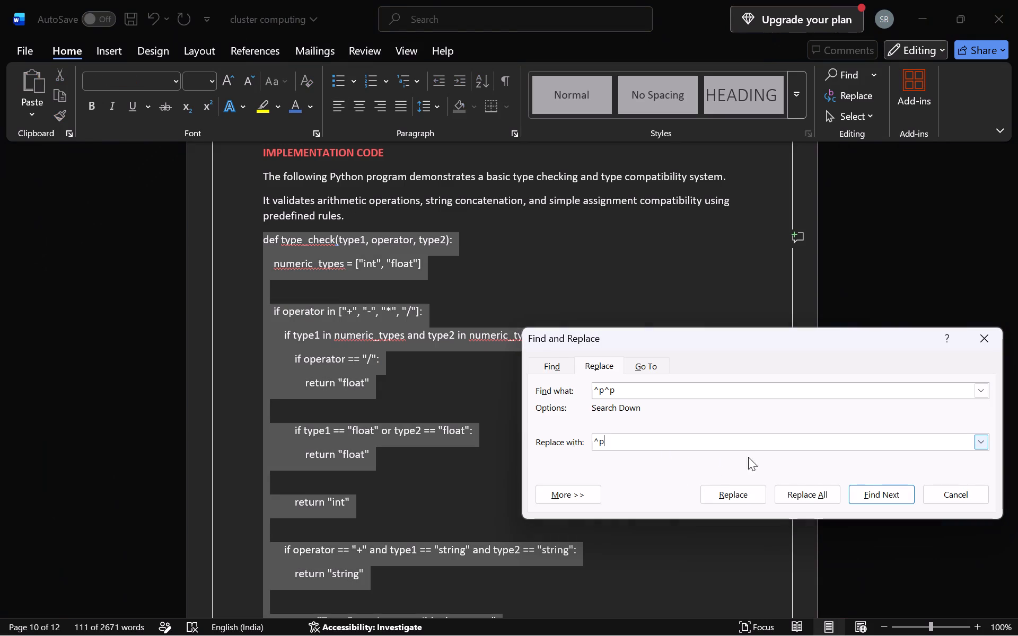
click(814, 493)
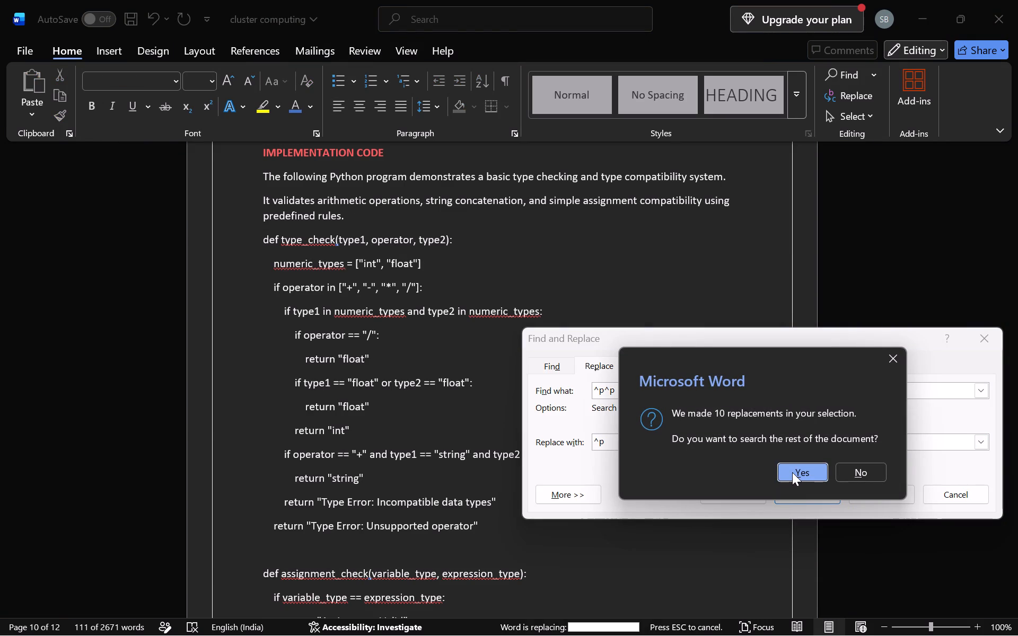
click(857, 483)
click(859, 474)
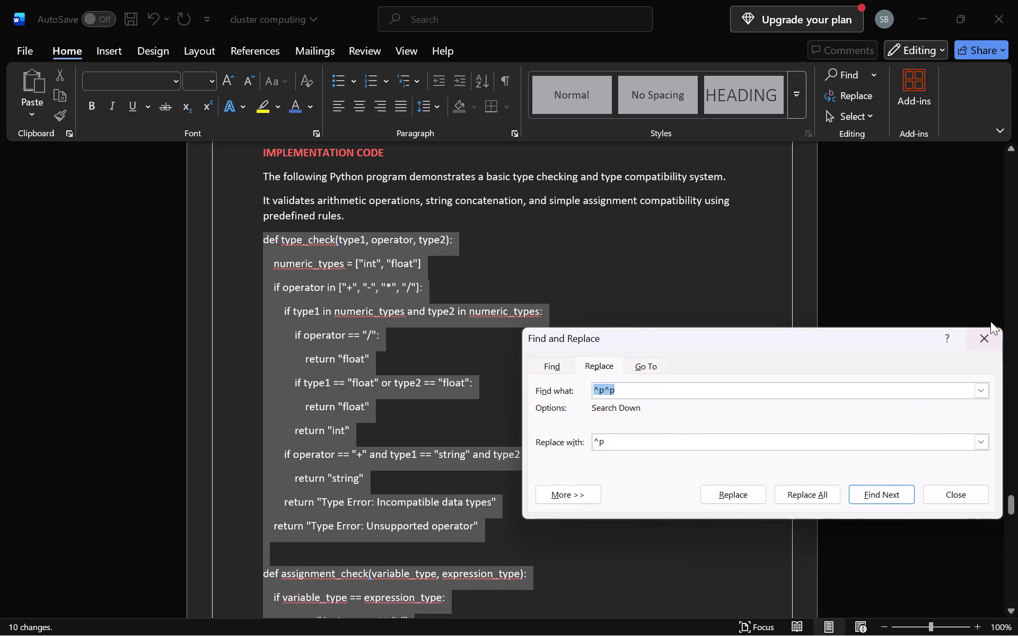
Replace all remaining ^p^p with ^p in the selection and the rest of the document, and close Find and Replace.
click(806, 490)
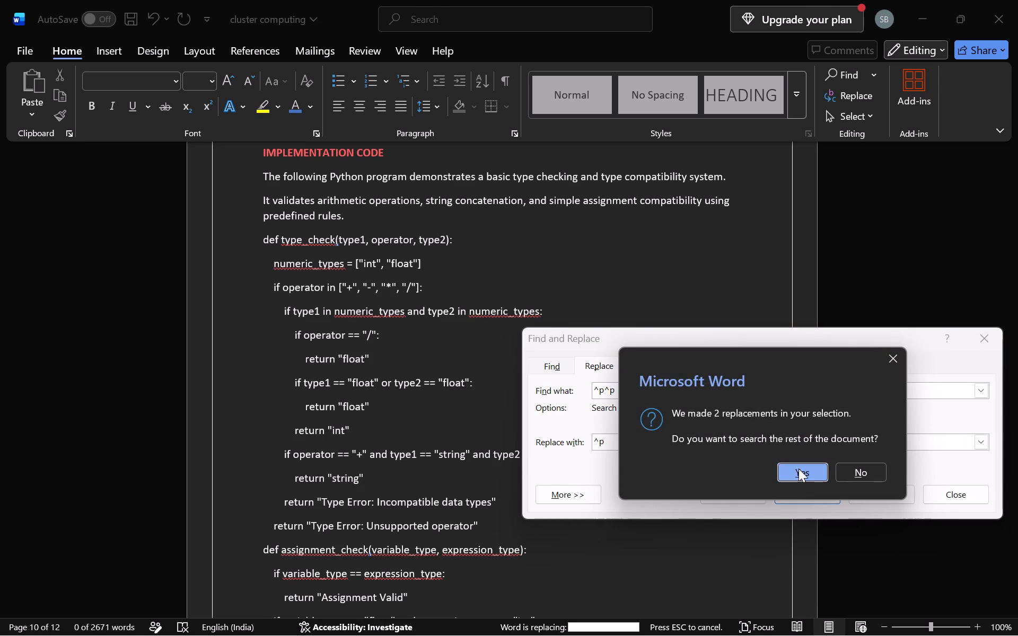
click(798, 469)
click(788, 476)
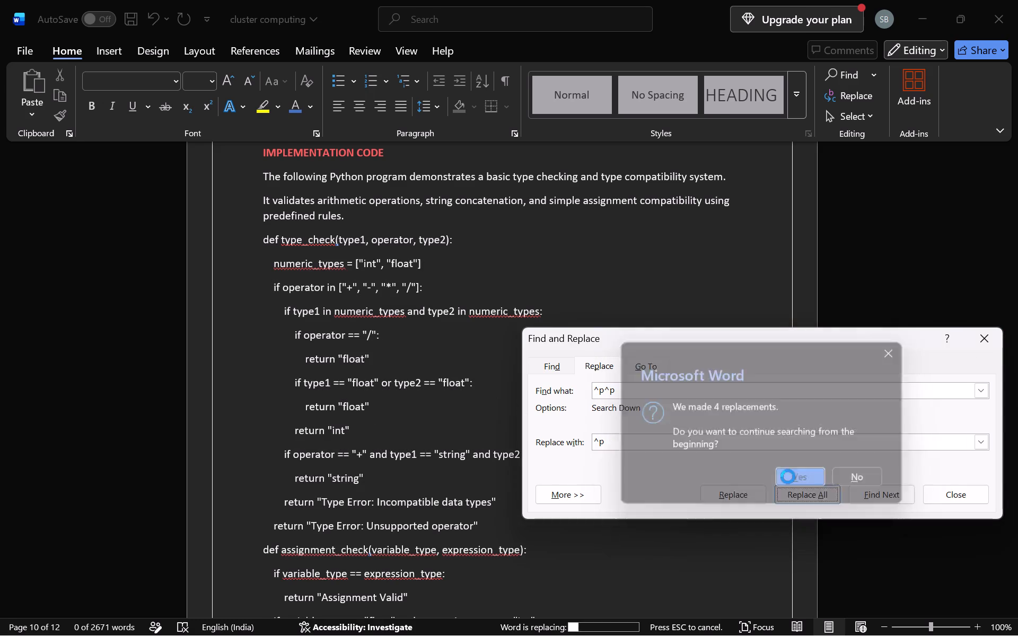
scroll(430, 403, down, 3)
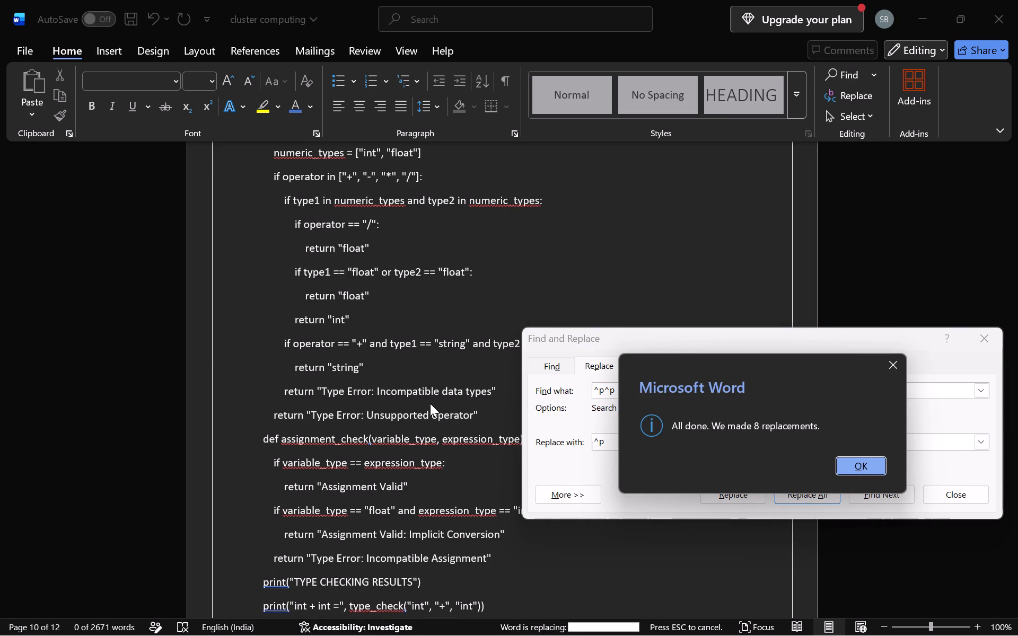
scroll(430, 403, down, 1)
click(863, 467)
click(976, 340)
Increase the indent of the selected Python code block by one level.
scroll(607, 426, down, 3)
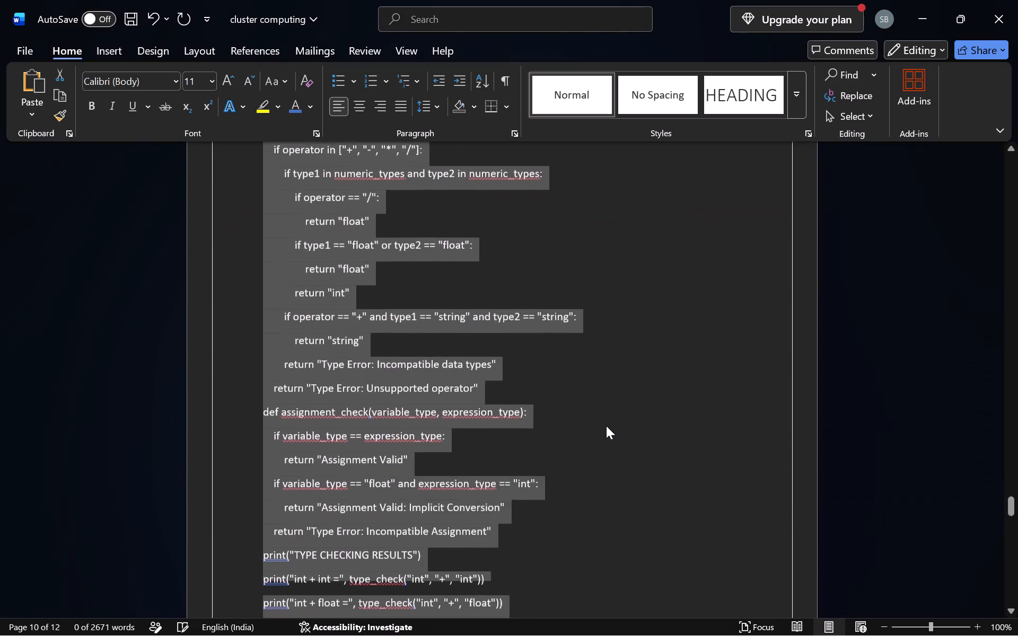
scroll(606, 426, down, 4)
scroll(605, 426, up, 4)
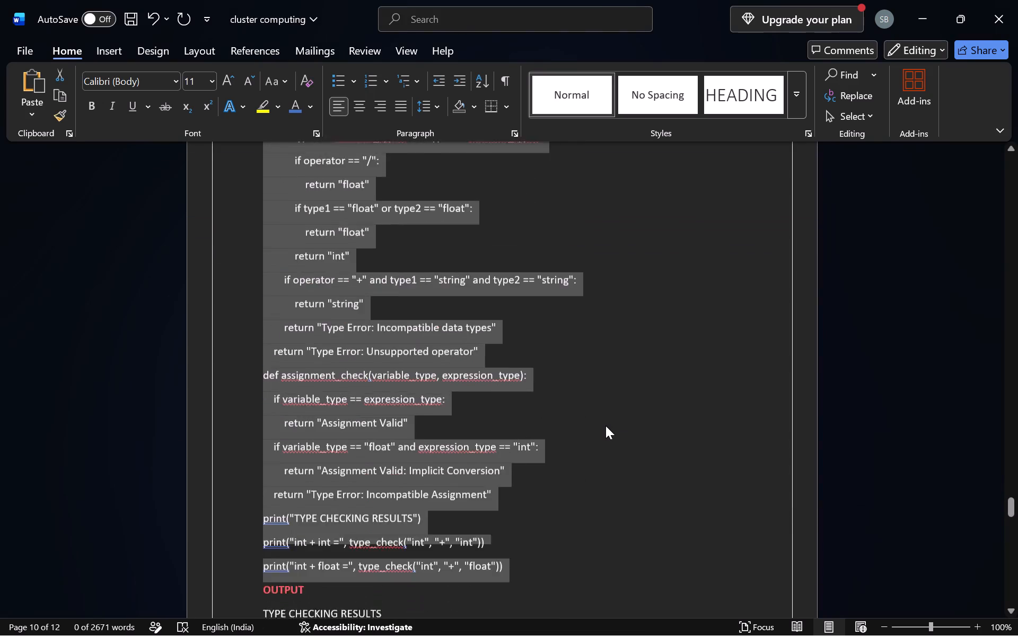
scroll(605, 426, up, 2)
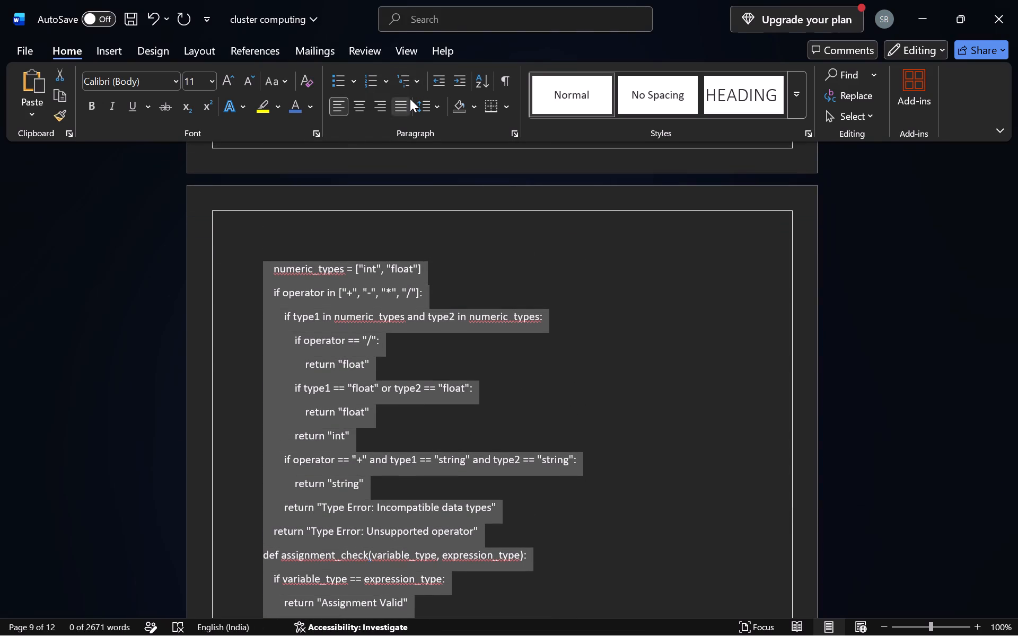
click(455, 81)
Apply outside borders around the indented Python code block.
scroll(489, 356, down, 5)
scroll(489, 354, up, 6)
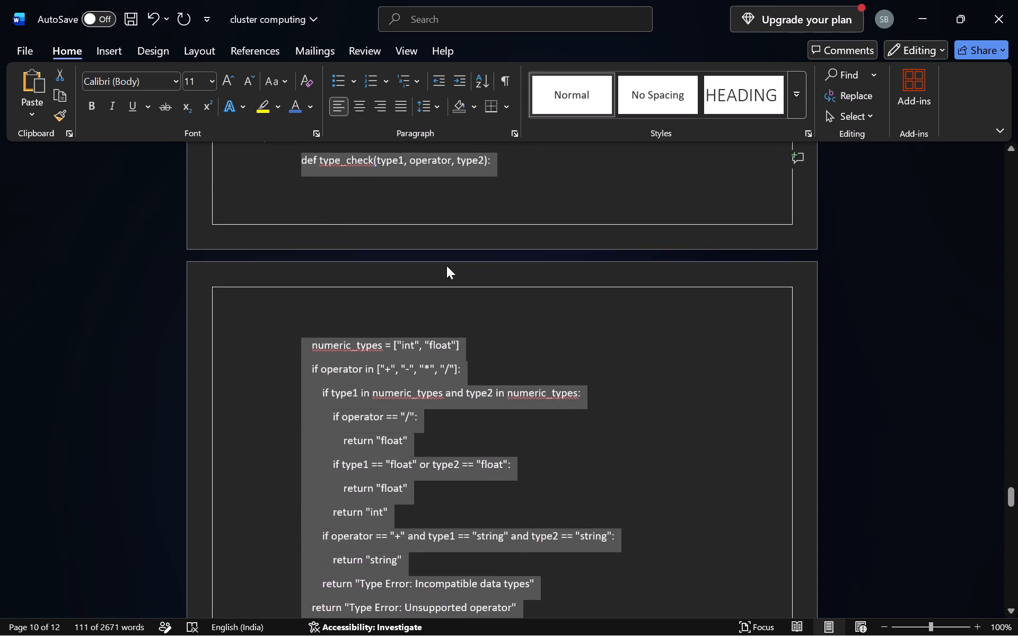
scroll(446, 266, up, 4)
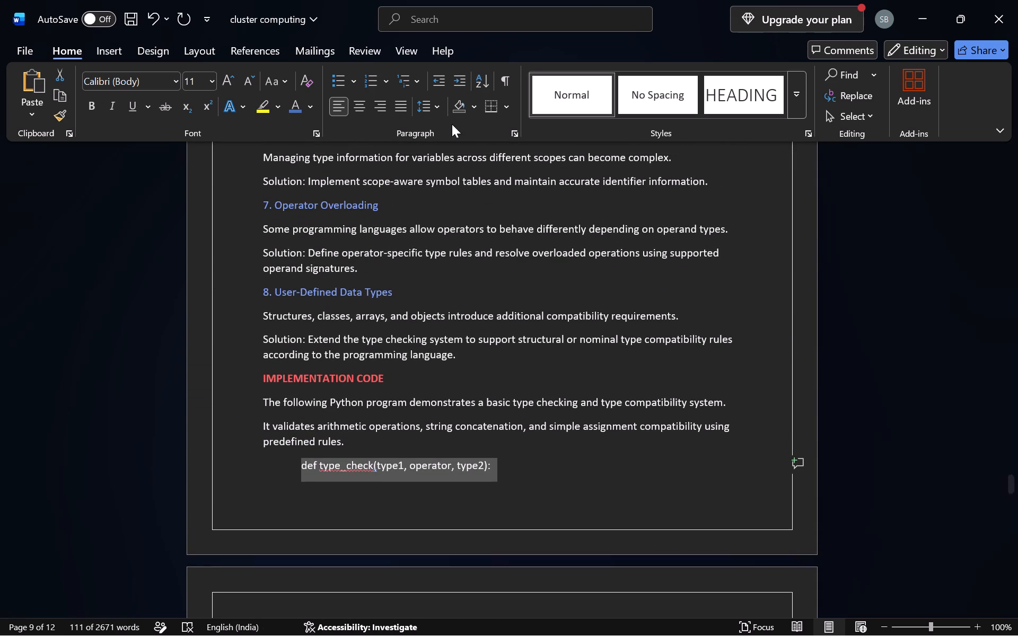
click(505, 105)
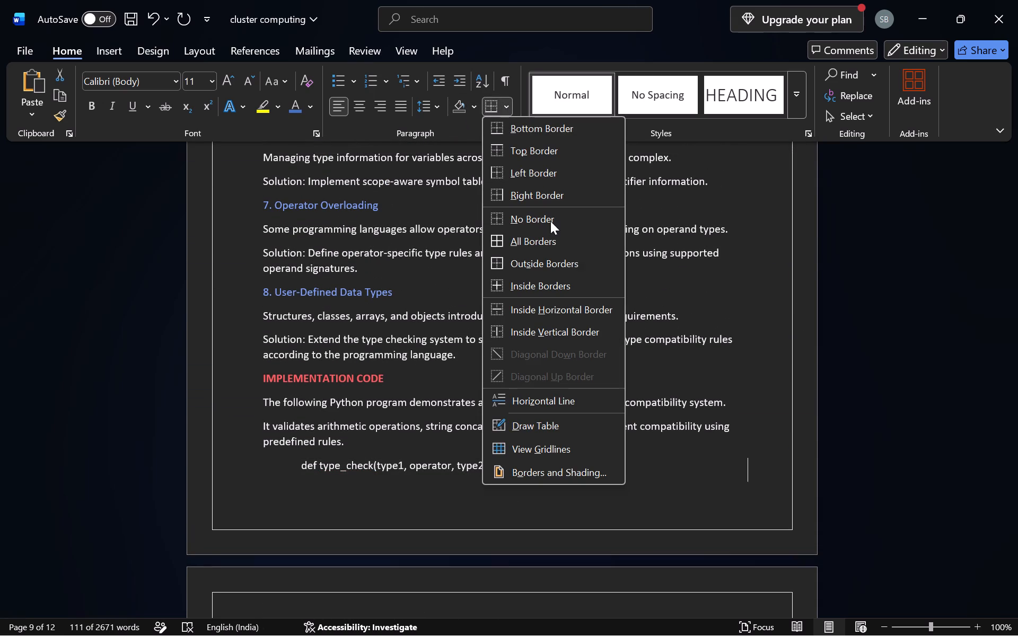
click(552, 255)
scroll(534, 303, down, 7)
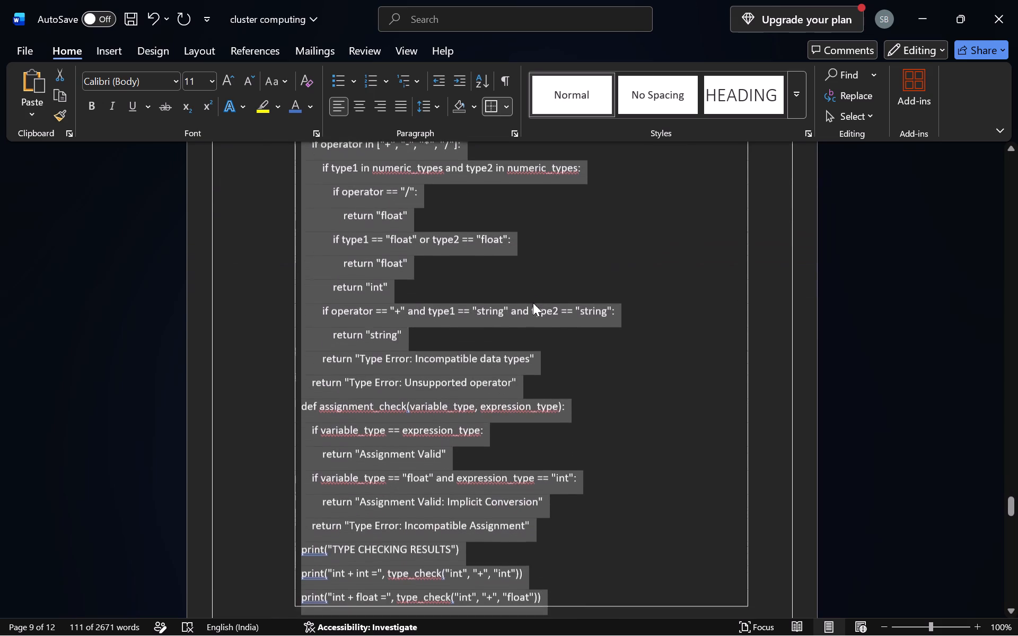
Insert an empty paragraph after "predefined rules.", above the bordered code, to push its first line onto the next page.
scroll(529, 301, up, 4)
click(451, 216)
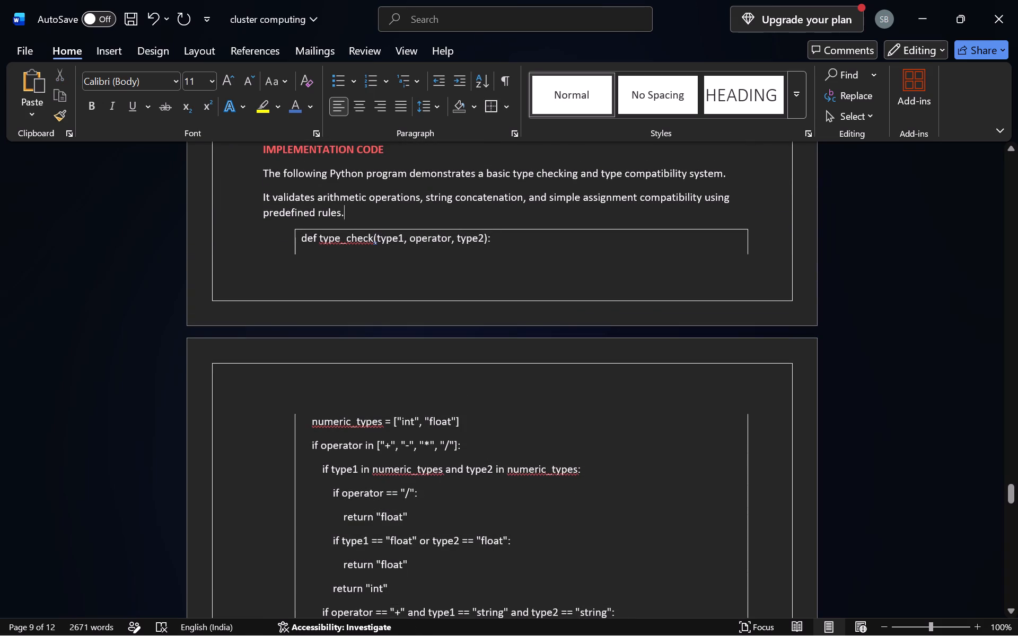
key(Return)
scroll(470, 320, down, 5)
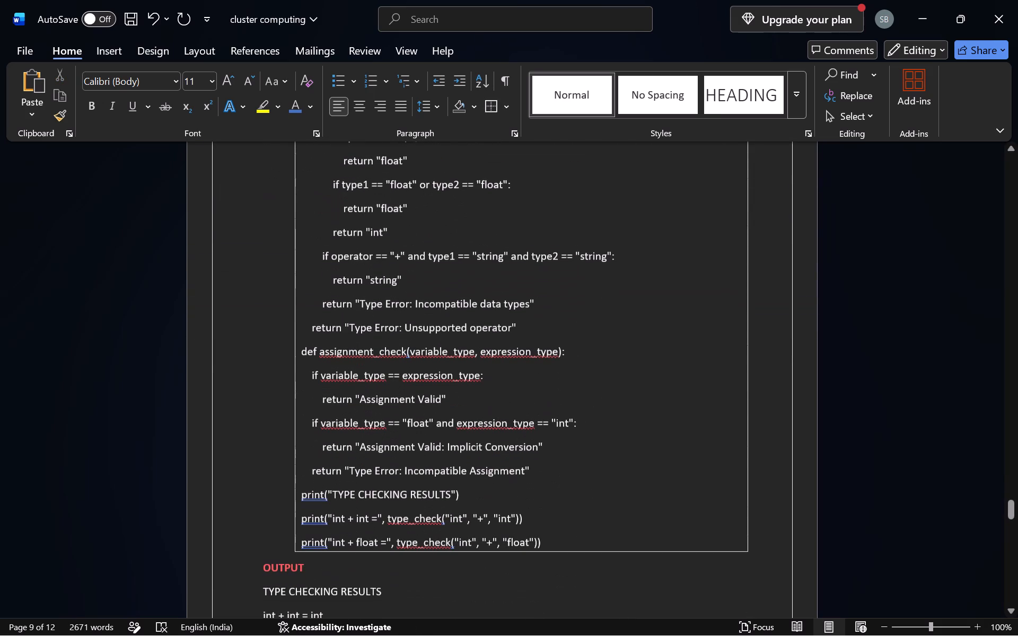
Insert two empty paragraphs before the TYPE COMPATIBILITY RESULTS heading to push it onto the next page with its result lines.
scroll(470, 356, down, 6)
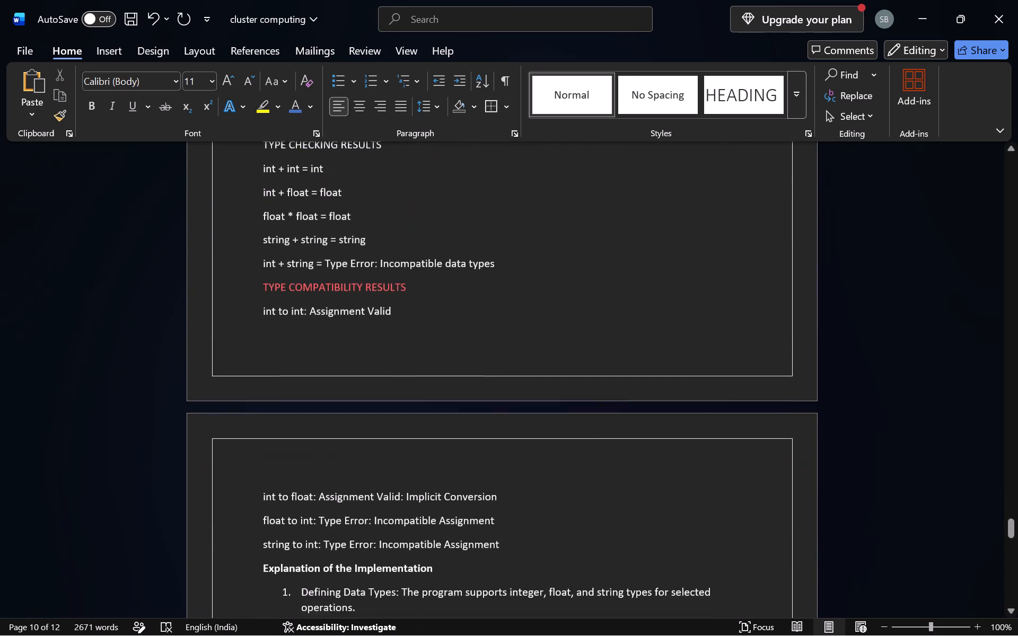
scroll(456, 331, down, 2)
scroll(420, 282, up, 2)
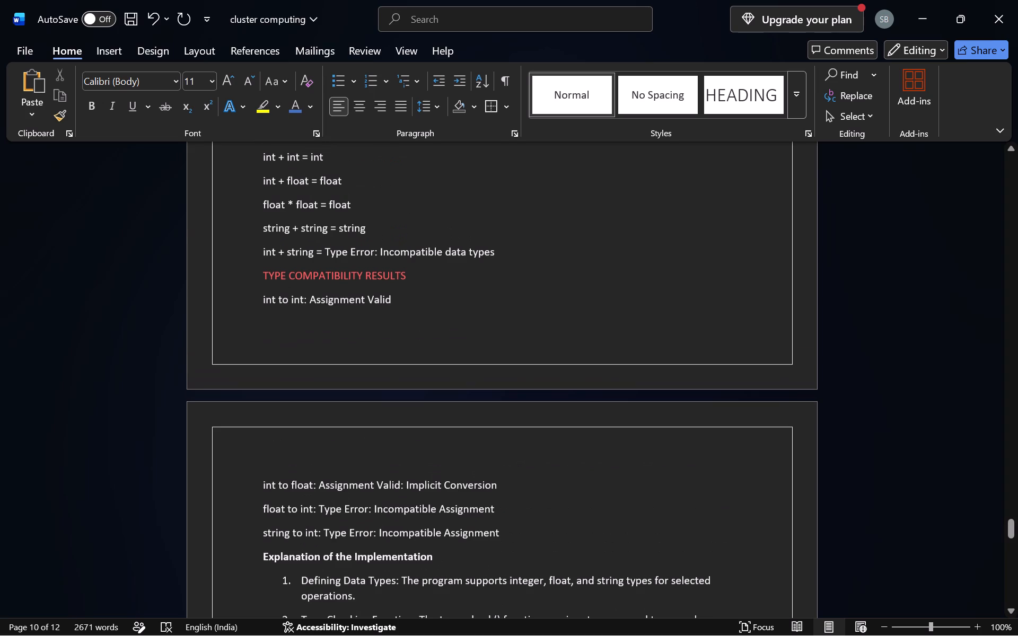
click(264, 269)
key(Return)
key(Return)
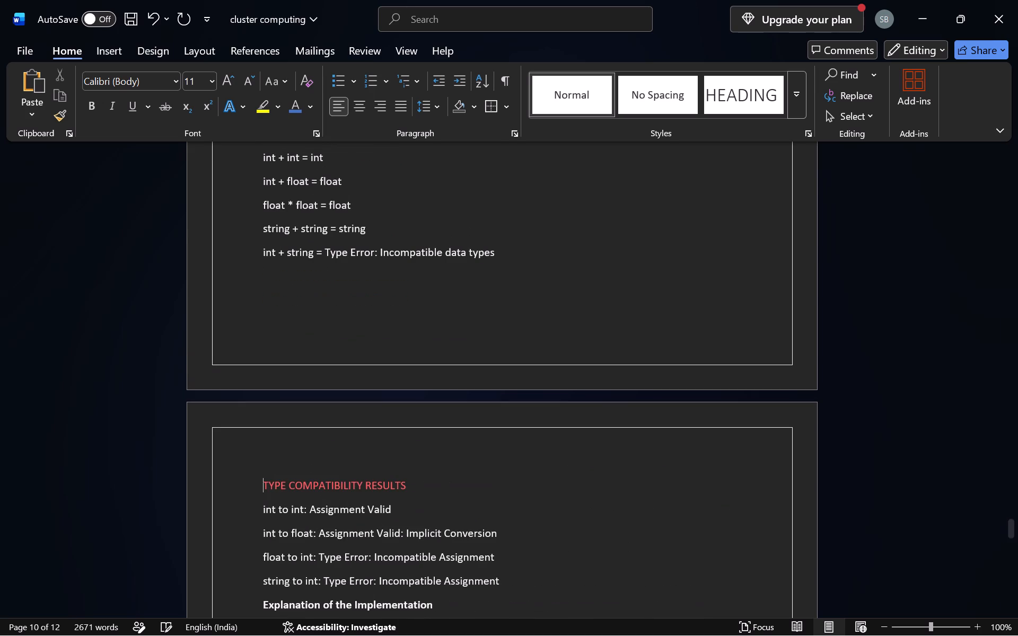
Check the remaining pages through the end of the report and save the document under its current name.
scroll(265, 263, down, 2)
scroll(316, 280, down, 13)
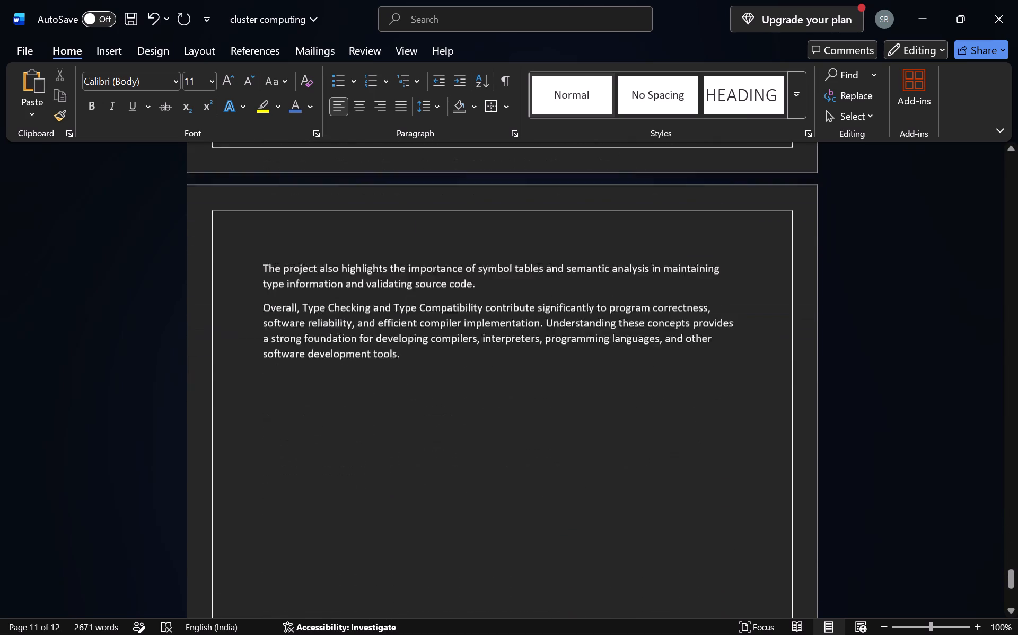
scroll(317, 280, down, 9)
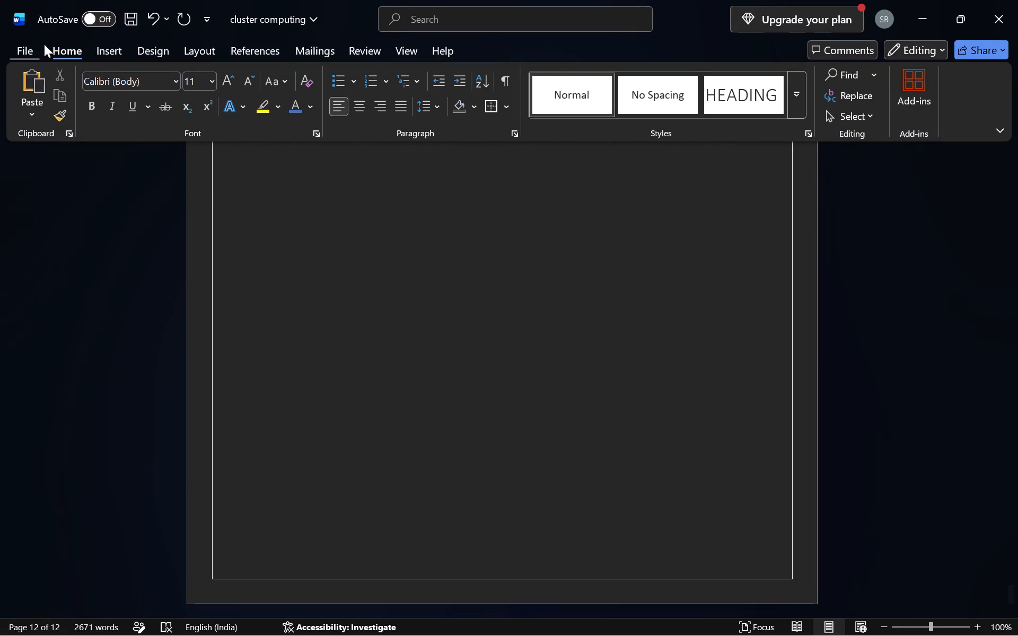
click(16, 49)
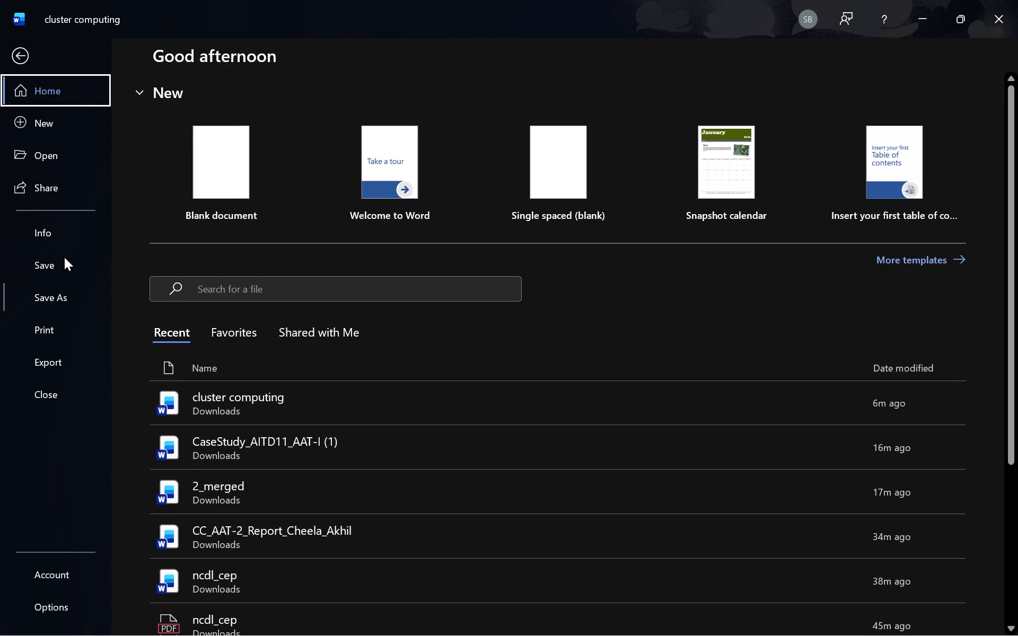
click(64, 257)
Save a copy of the report in the Downloads folder as a Word document named 2.
click(19, 50)
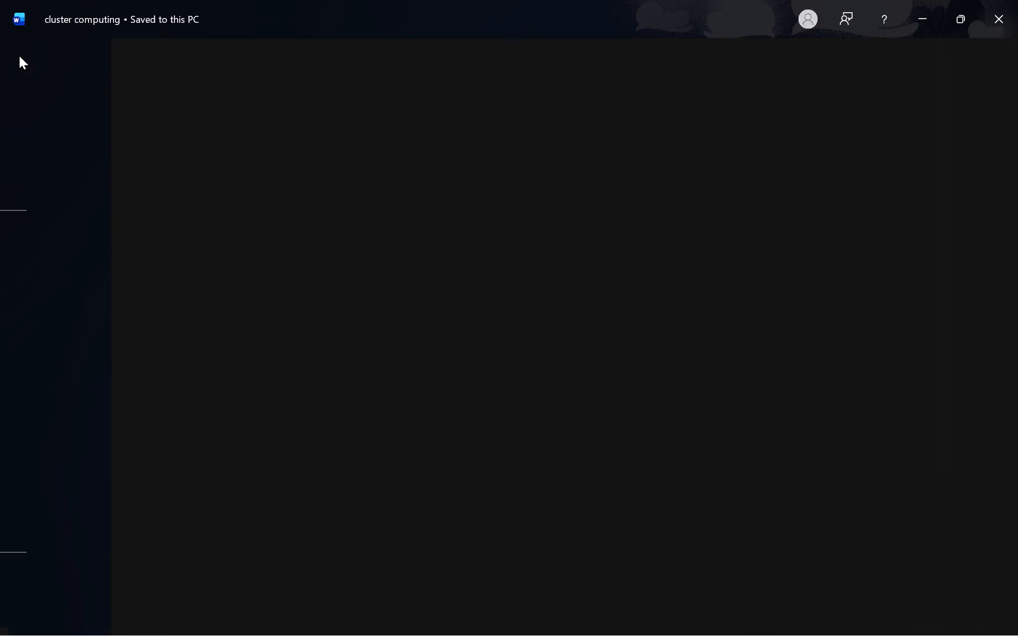
click(56, 291)
click(238, 344)
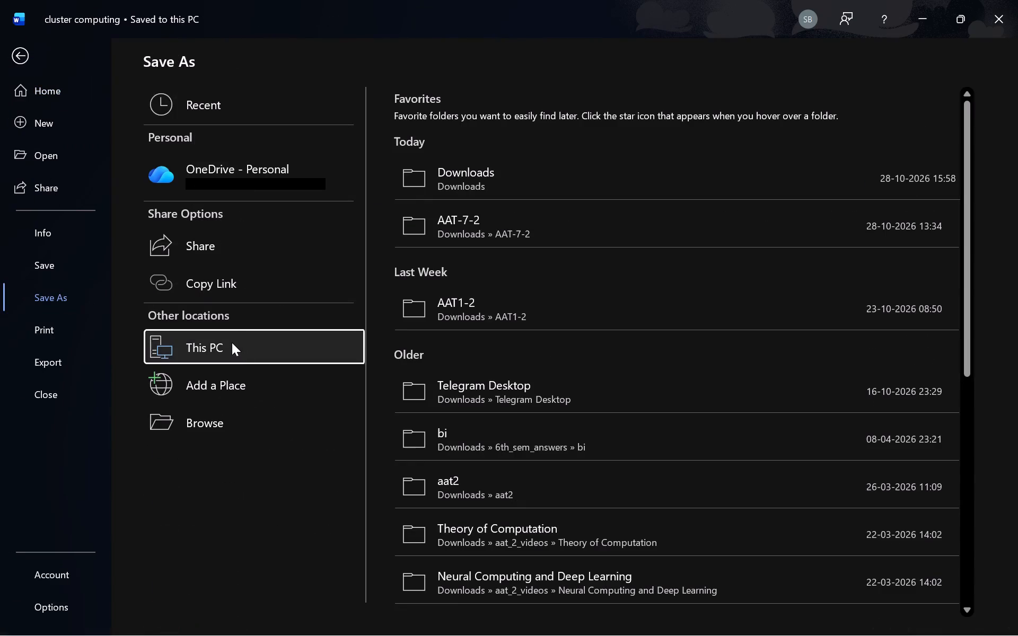
double_click(225, 344)
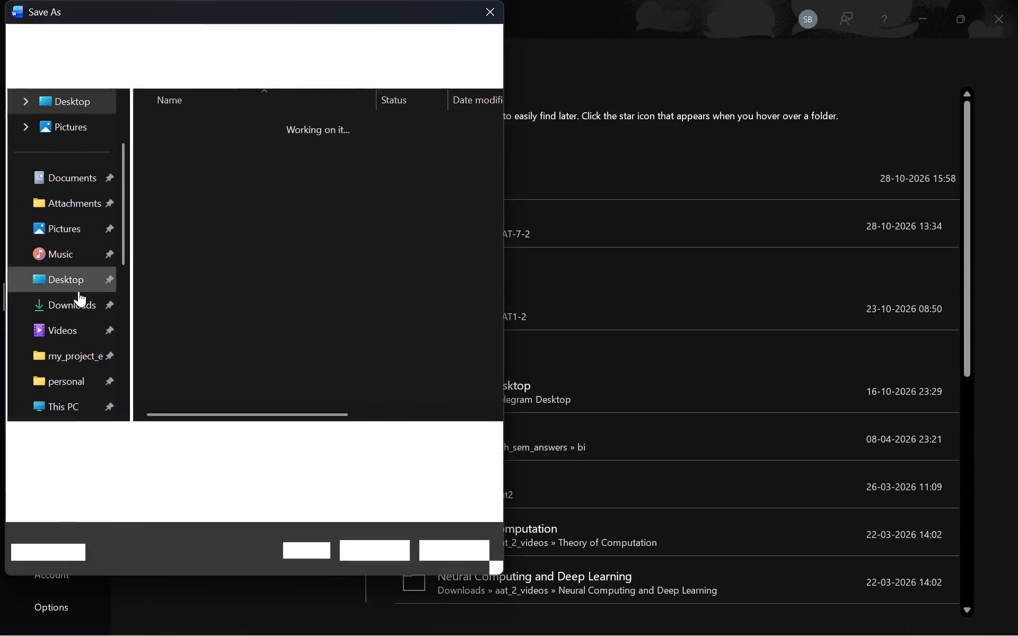
click(76, 307)
click(187, 439)
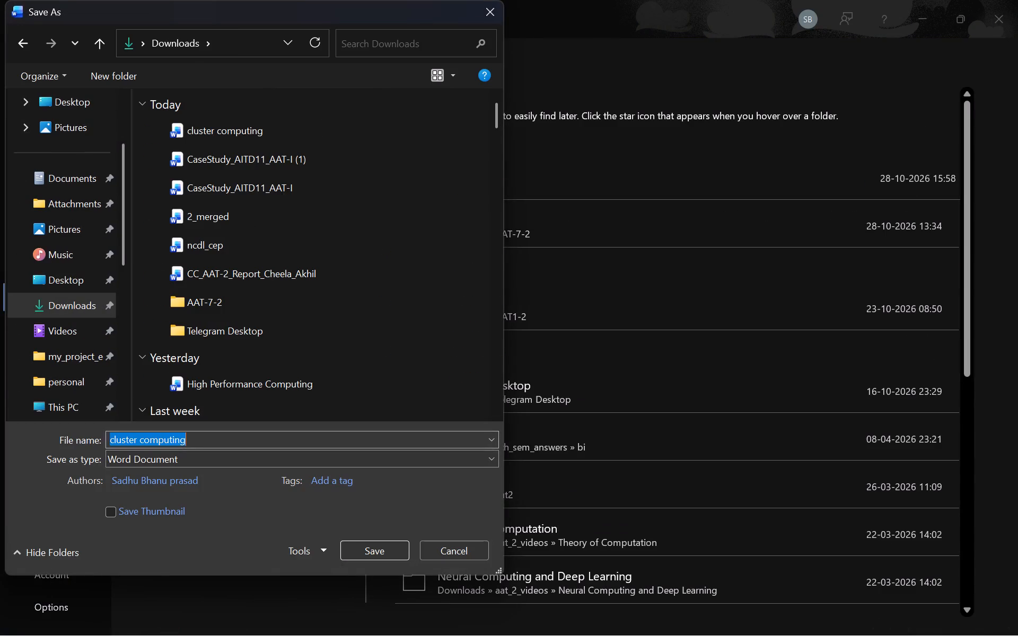
key(2)
key(Return)
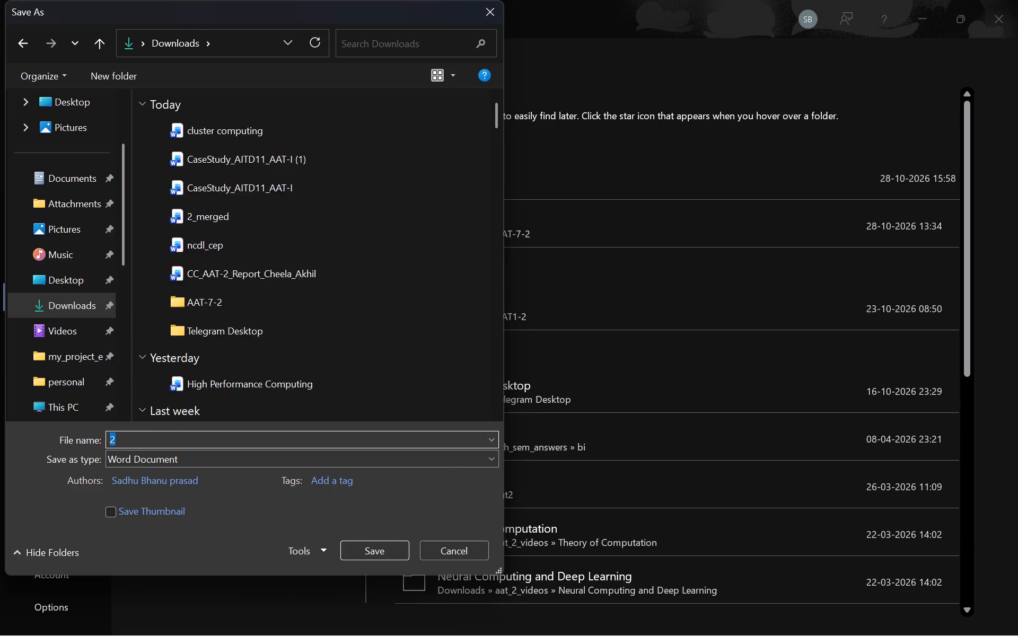
Save the report in the Downloads folder as a PDF named 2, replacing the existing file of that name.
click(24, 48)
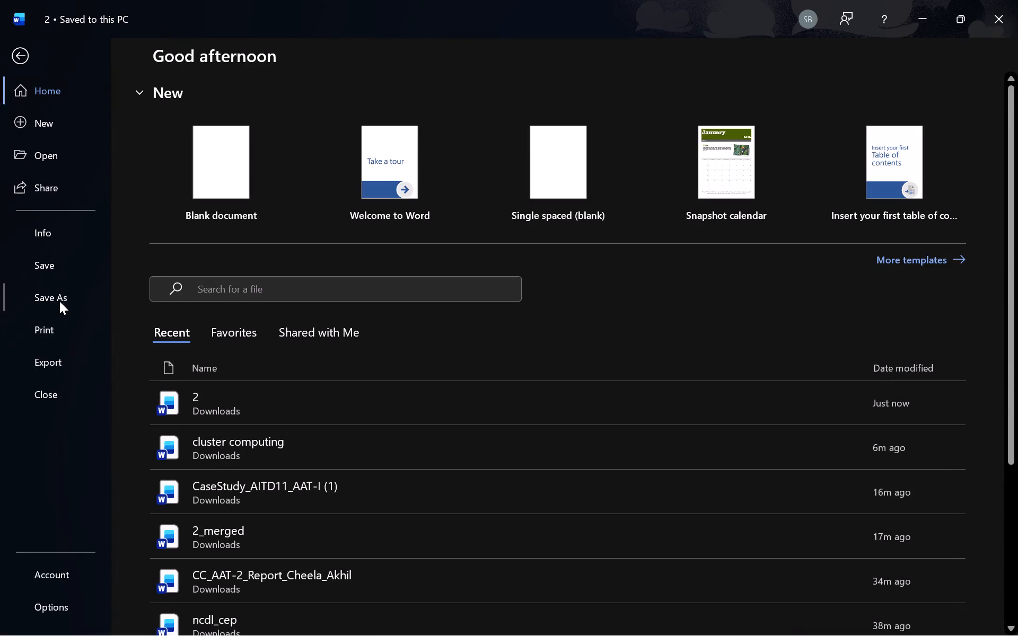
click(59, 301)
click(243, 346)
click(243, 346)
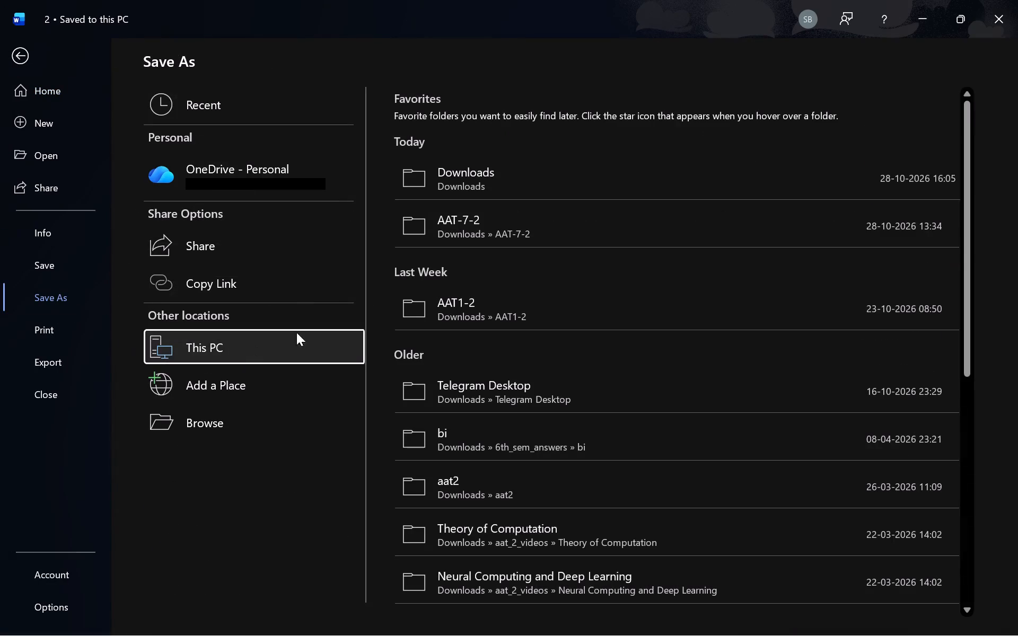
double_click(603, 188)
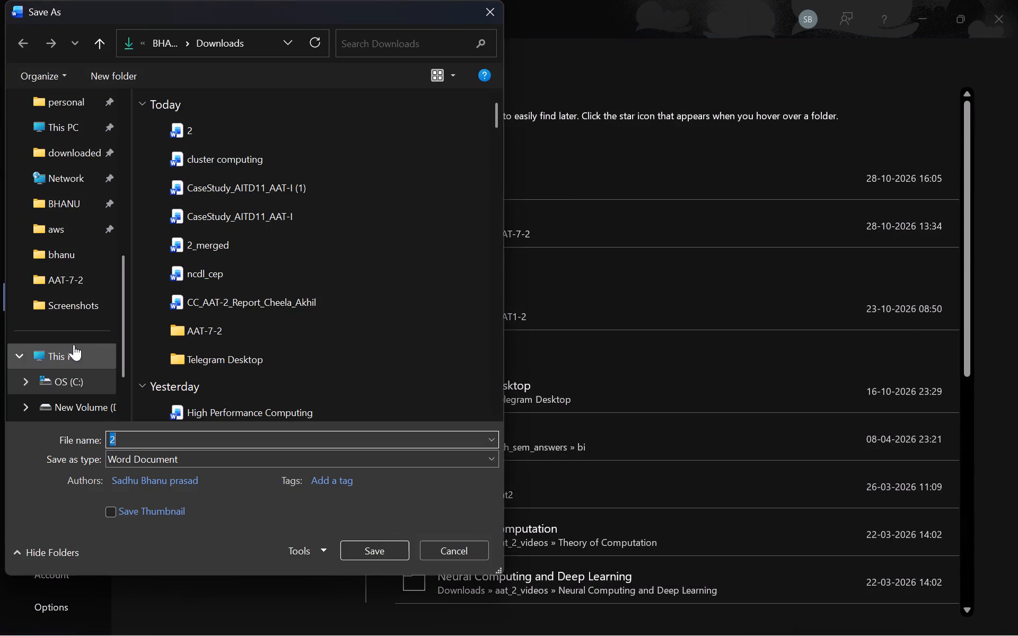
scroll(91, 261, up, 1)
click(95, 163)
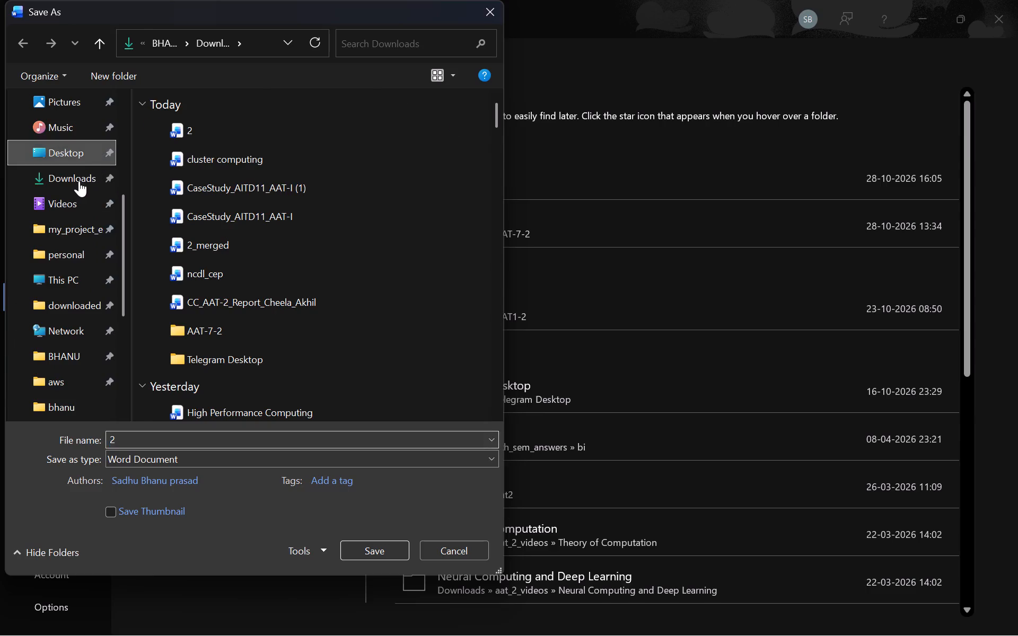
click(79, 181)
click(178, 458)
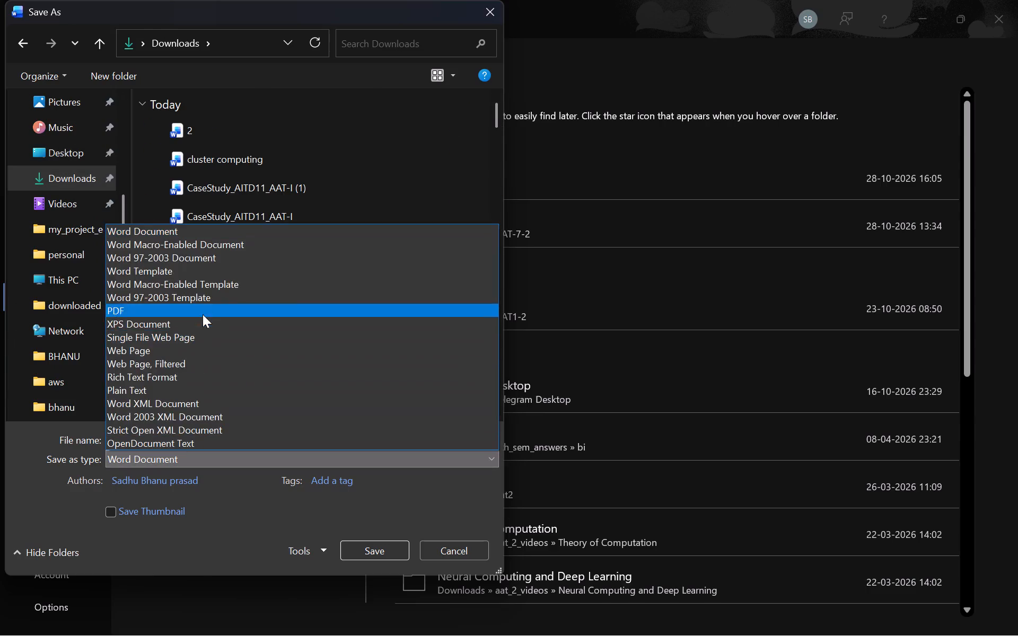
click(203, 314)
click(380, 590)
click(279, 338)
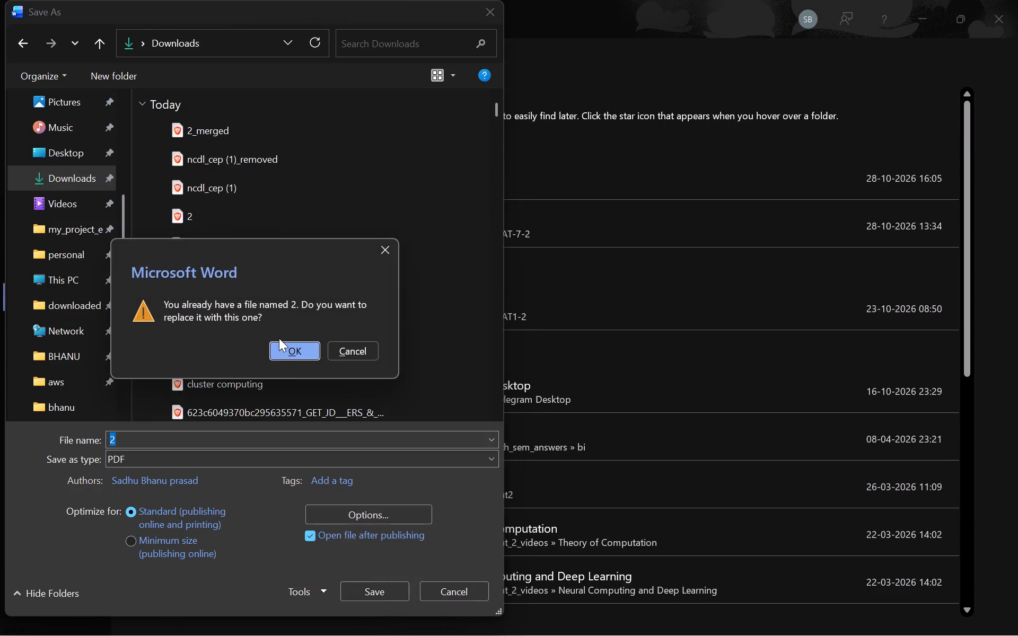
click(278, 347)
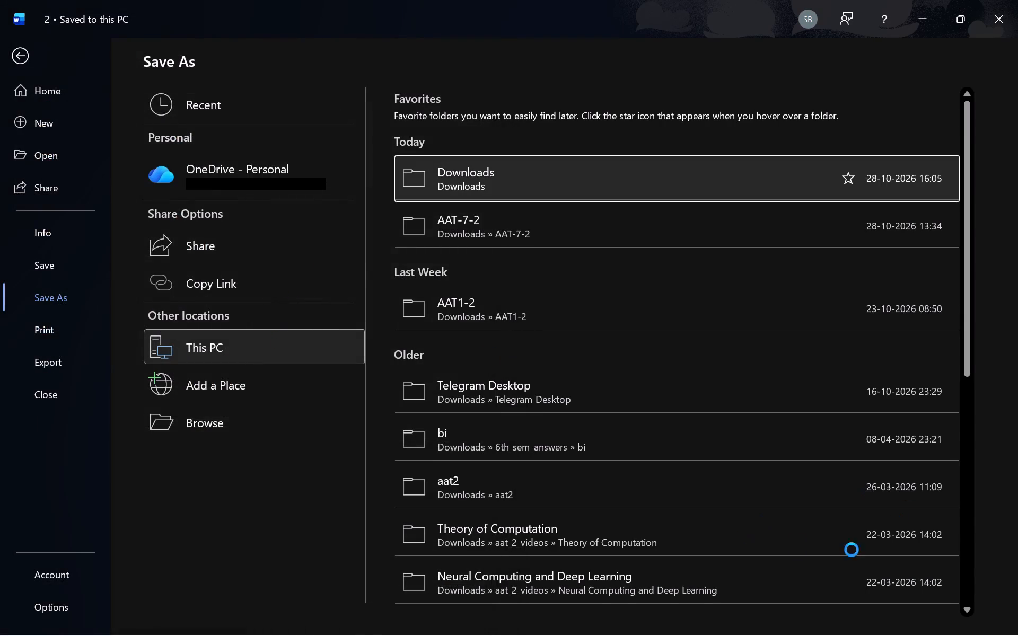
Review the exported 2.pdf in Brave from the first to the last page, checking headings, code box and page breaks, and close it.
scroll(418, 326, down, 1)
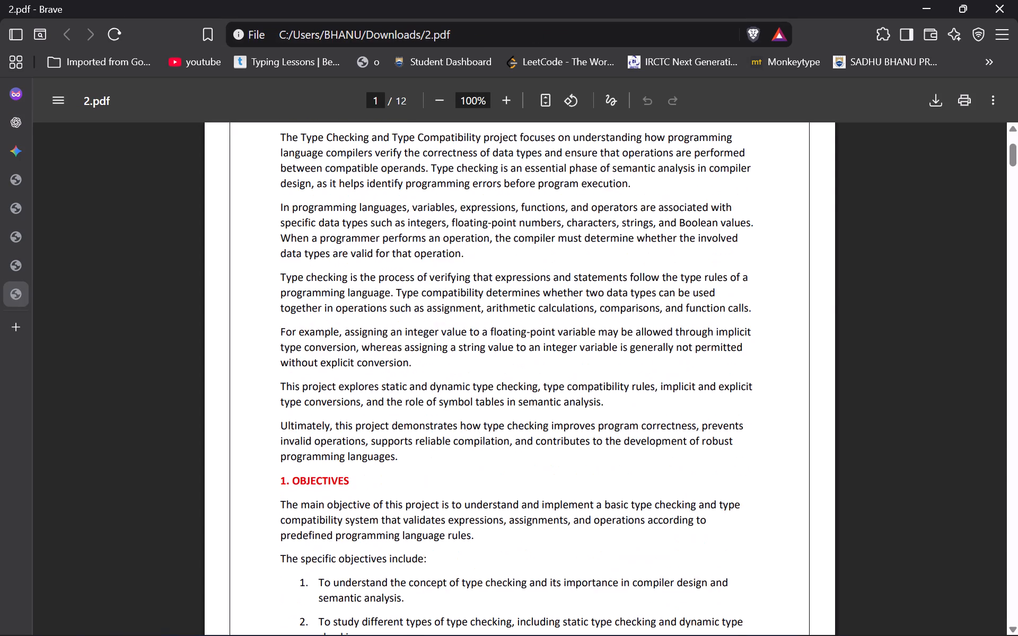
ctrl+scroll(418, 326, down, 2)
scroll(418, 326, down, 1)
scroll(418, 326, up, 2)
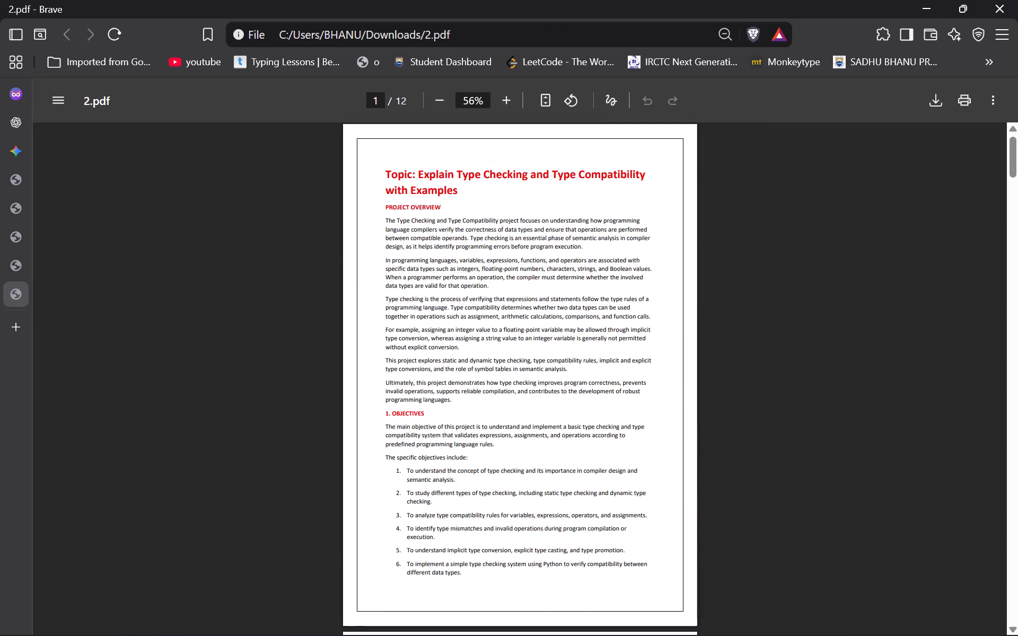
scroll(418, 326, down, 13)
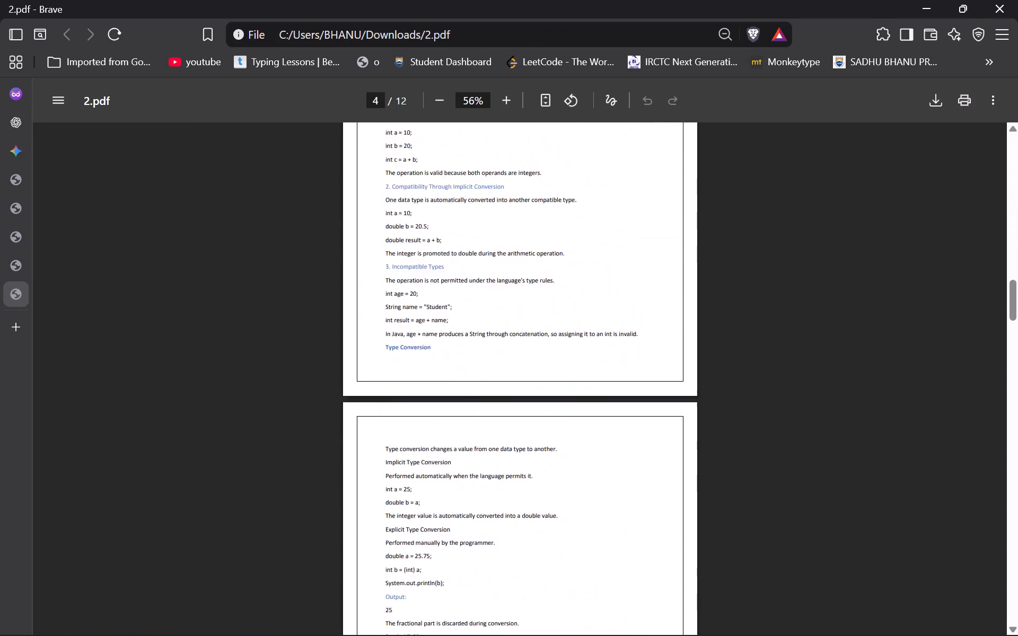
scroll(418, 325, down, 13)
scroll(418, 325, up, 1)
scroll(418, 325, down, 2)
scroll(418, 325, up, 2)
scroll(418, 325, down, 3)
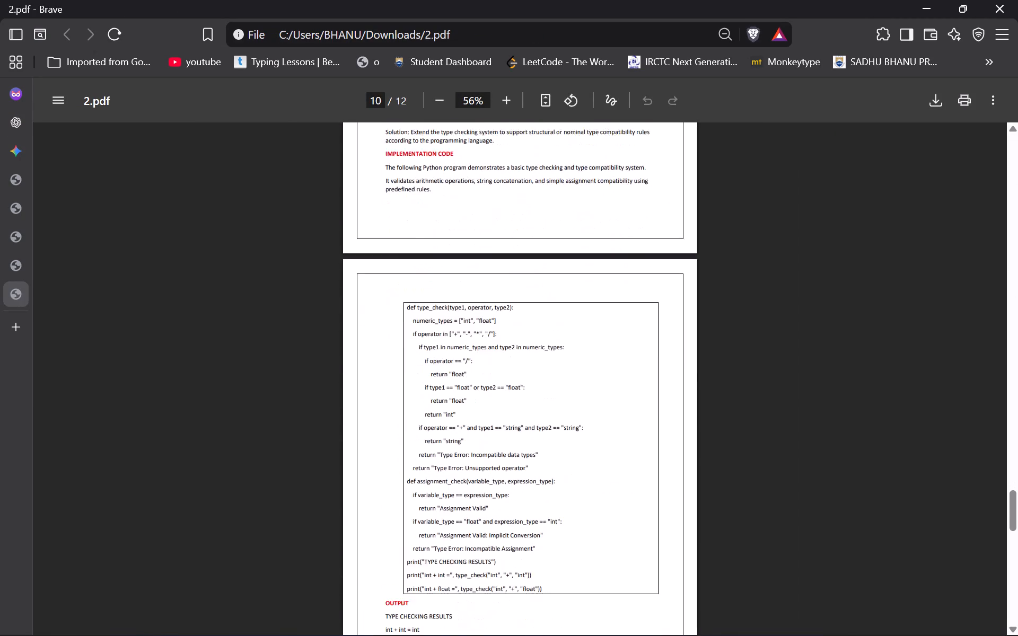
scroll(410, 324, down, 16)
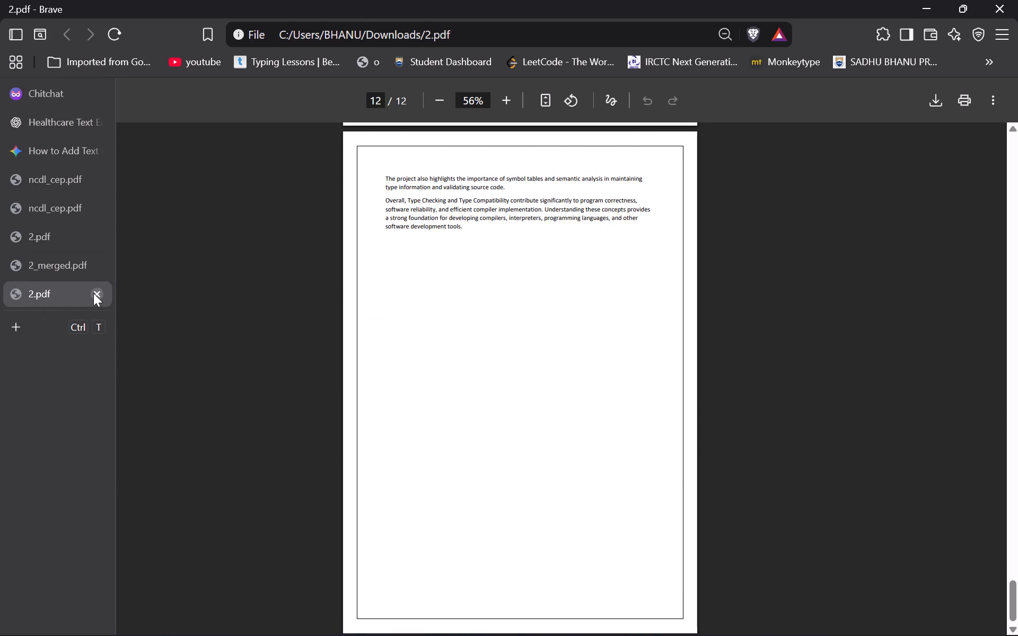
click(94, 294)
click(63, 299)
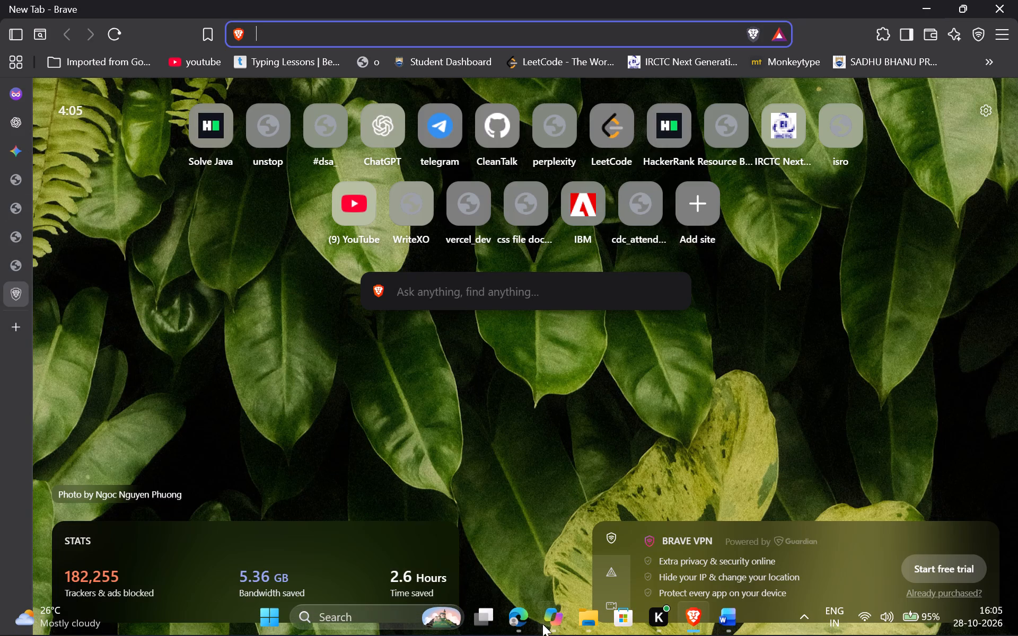
Switch to Edge and load 2_merged.pdf from the Downloads folder into iLovePDF's Remove pages tool.
click(524, 617)
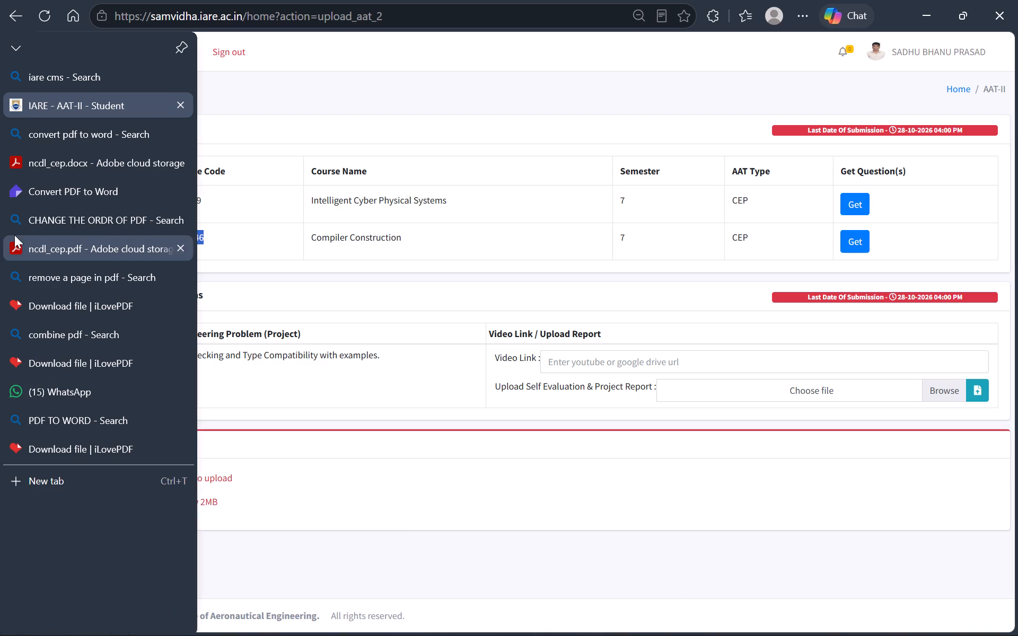
click(81, 254)
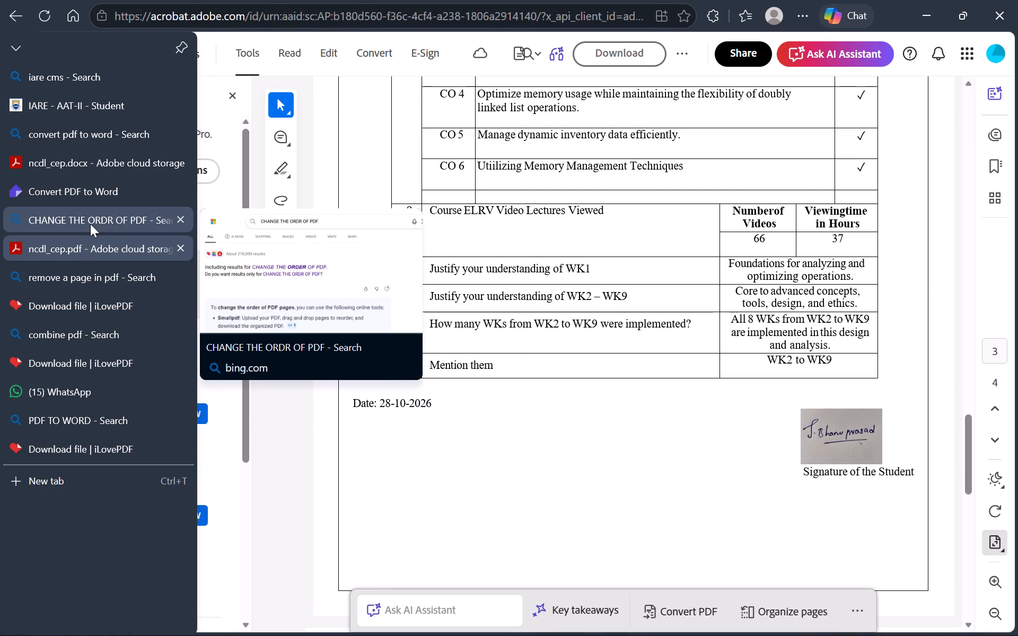
click(83, 274)
click(80, 298)
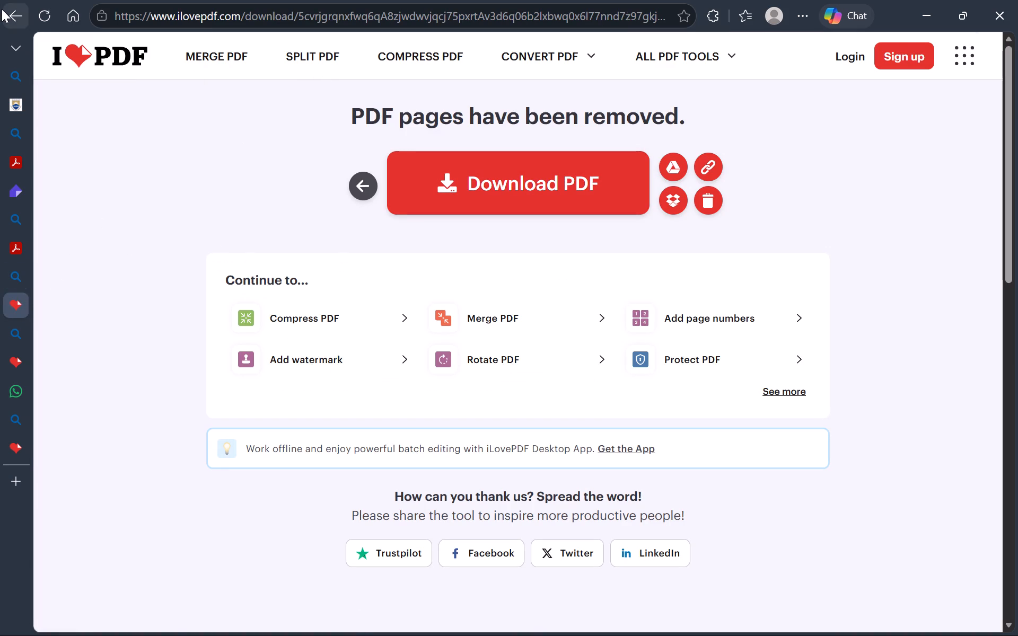
click(2, 9)
click(470, 248)
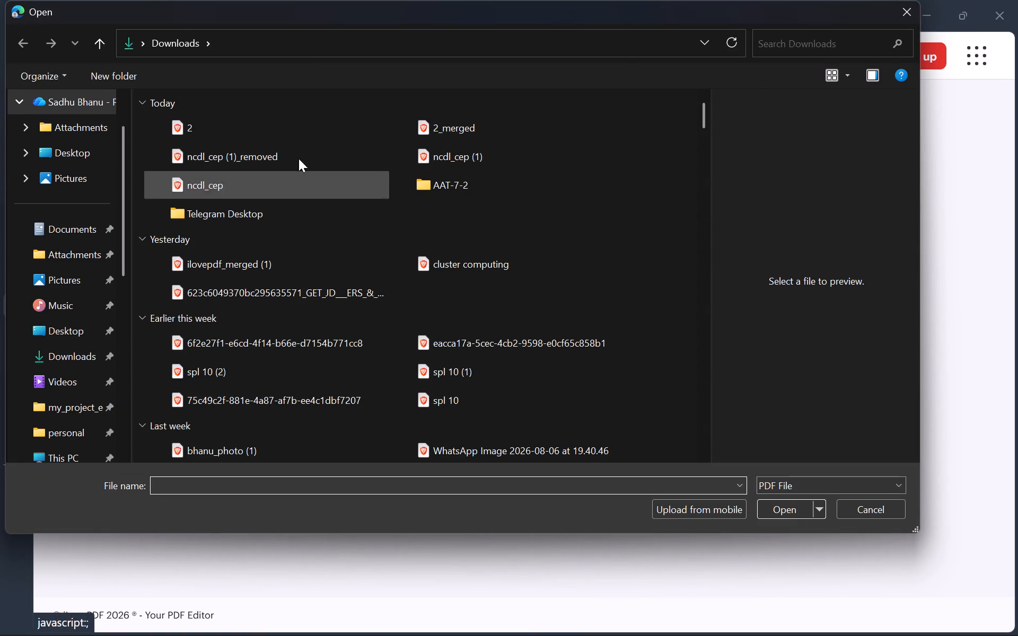
click(436, 121)
click(774, 511)
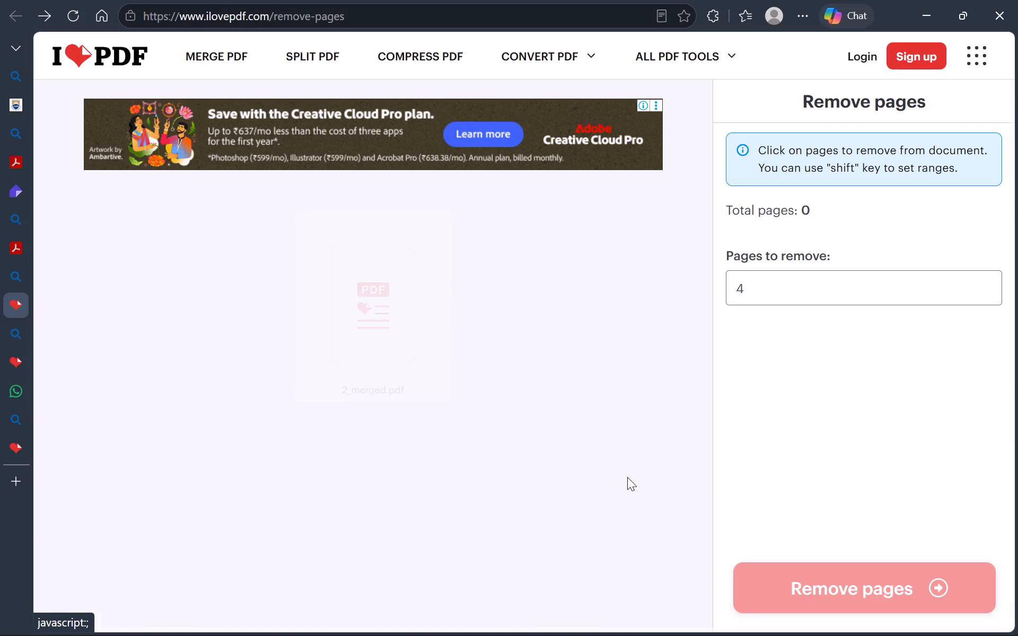
Remove the blank page 4 from 2_merged.pdf and download the resulting PDF.
scroll(507, 440, down, 2)
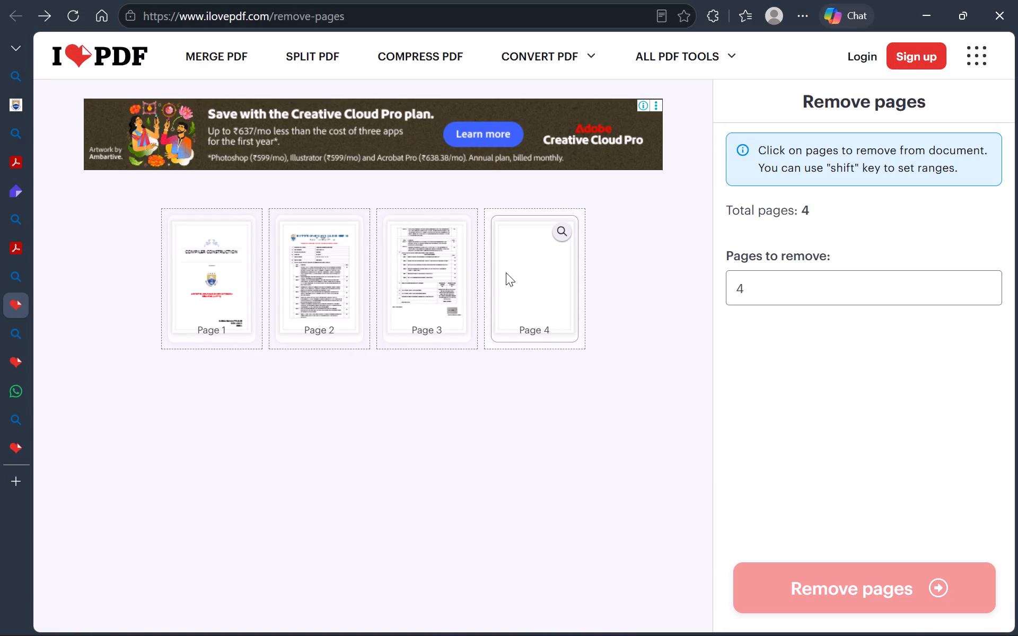
click(507, 271)
click(865, 567)
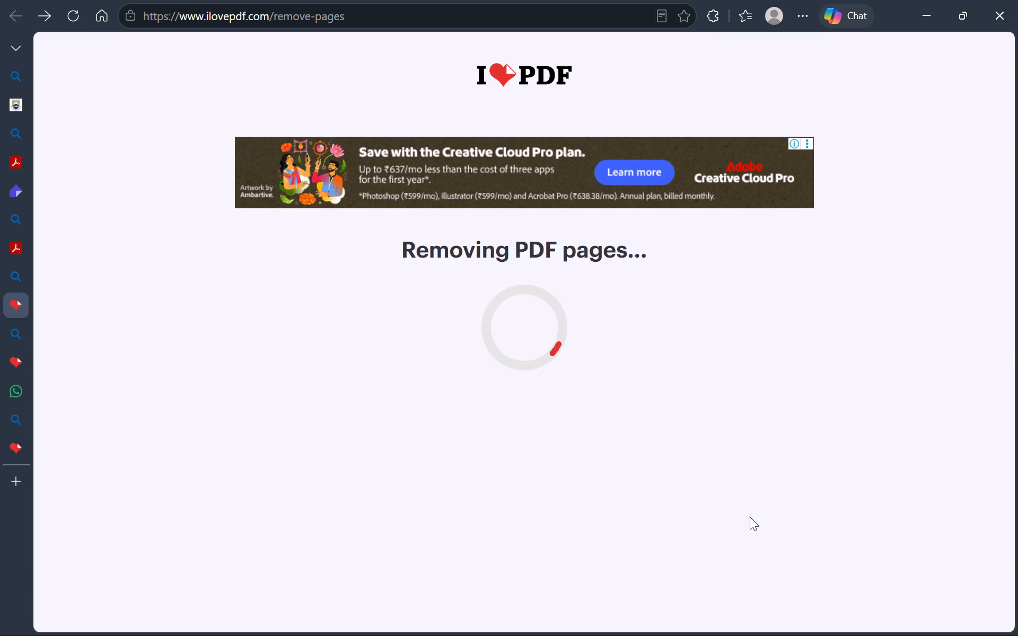
click(423, 176)
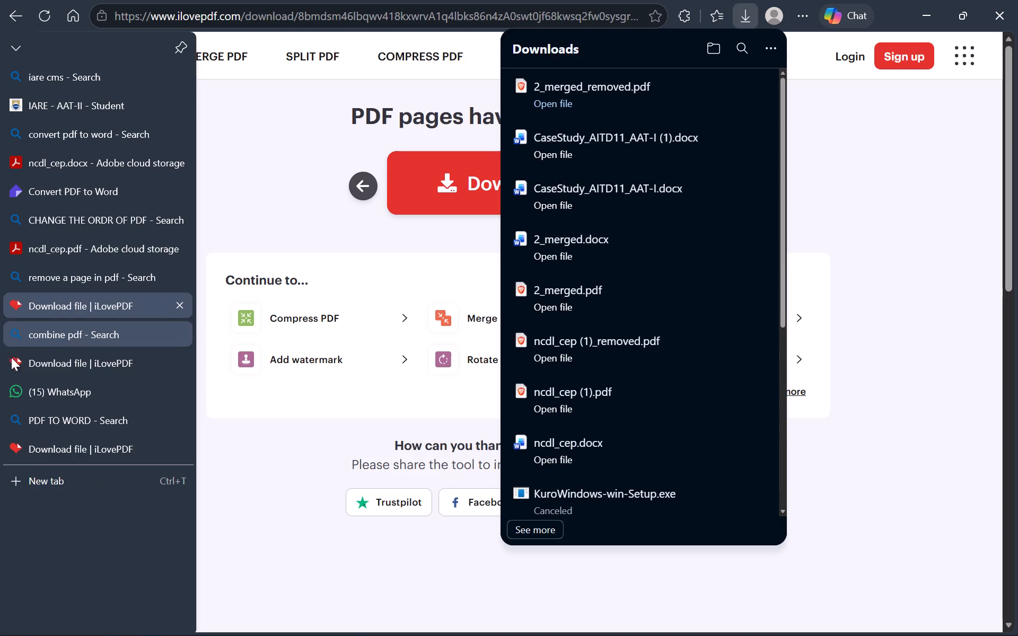
Load 2_merged_removed.pdf from the Downloads folder into iLovePDF's Merge PDF tool.
click(78, 365)
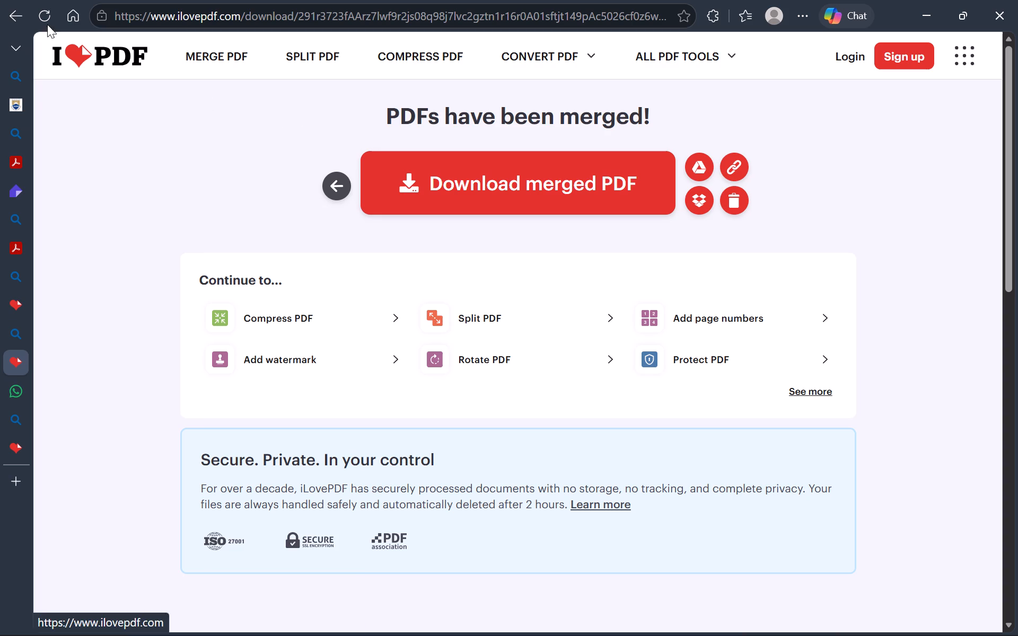
click(0, 20)
click(472, 242)
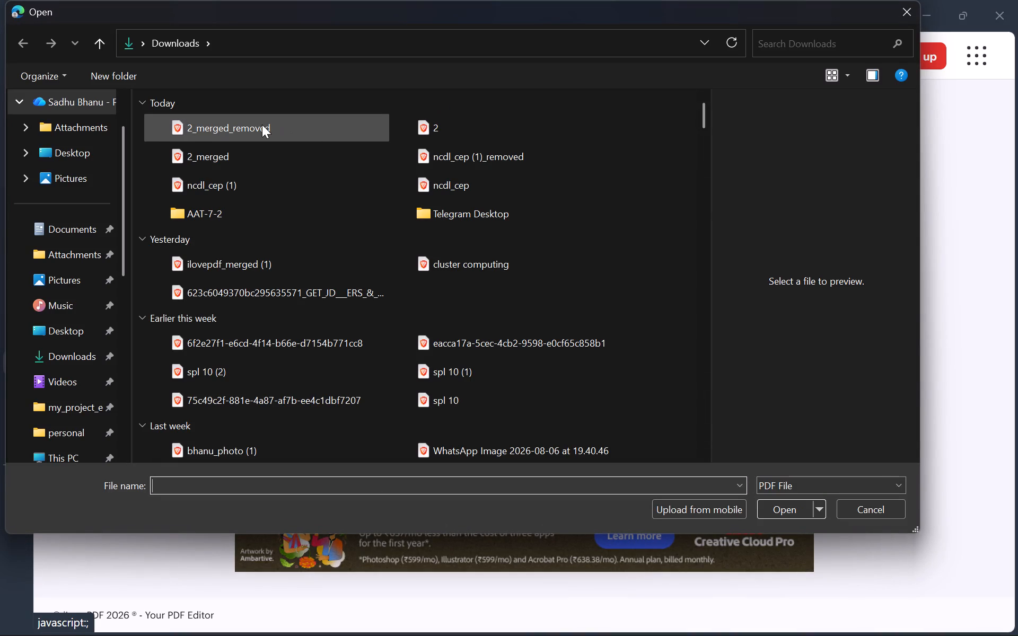
click(262, 125)
click(771, 512)
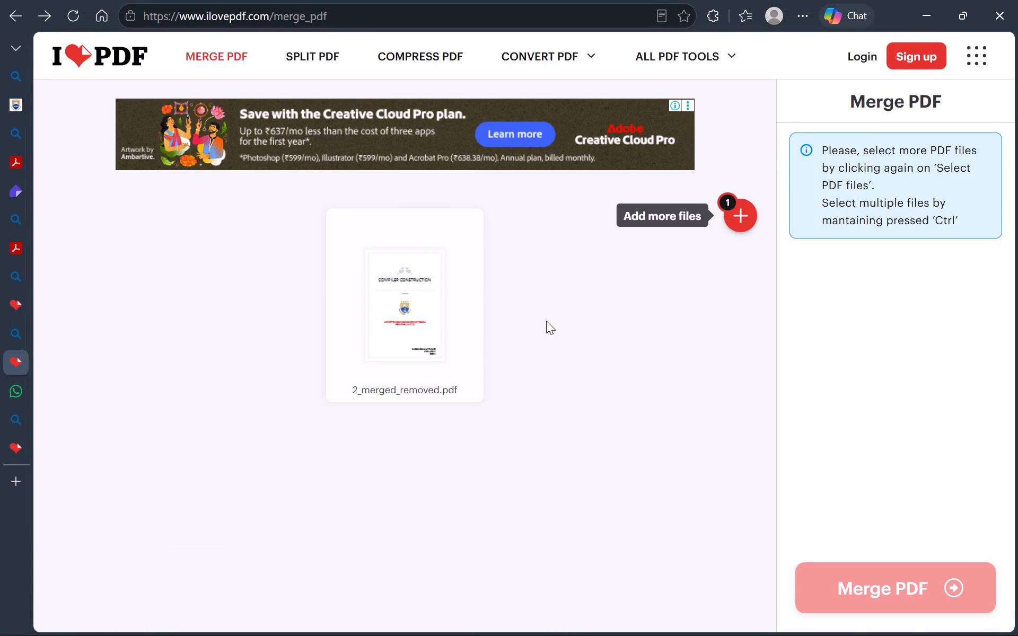
Add 2.pdf from the Downloads folder after 2_merged_removed.pdf, merge the two files and download the merged PDF.
click(739, 211)
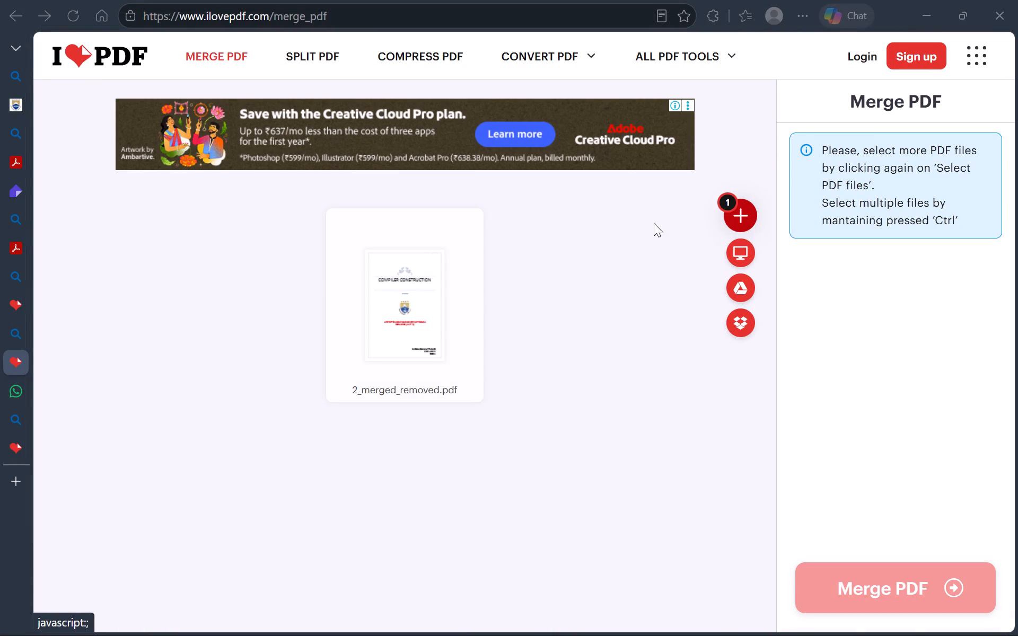
click(456, 130)
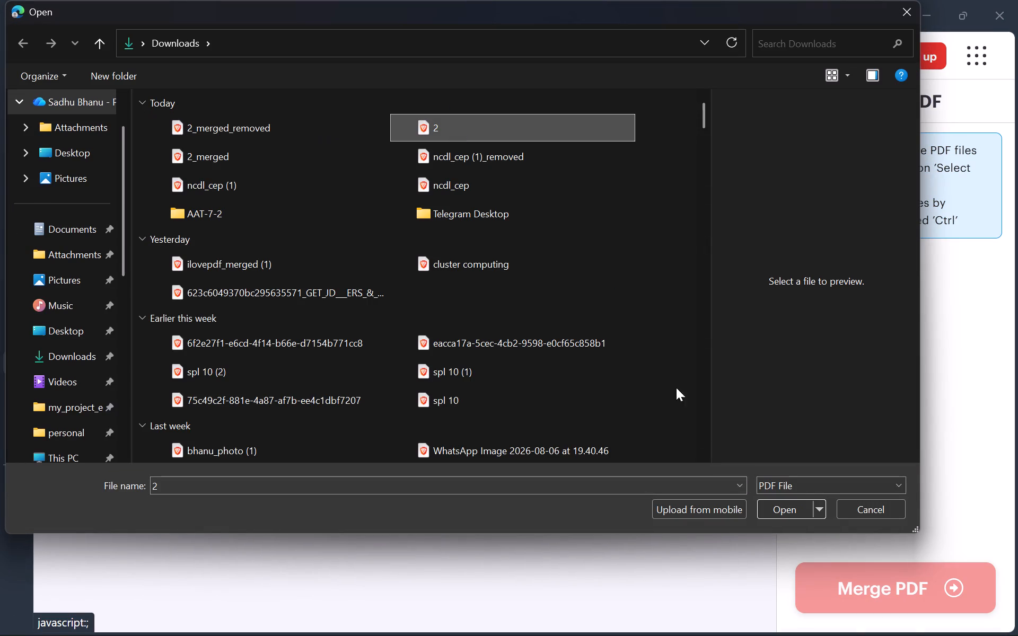
click(796, 511)
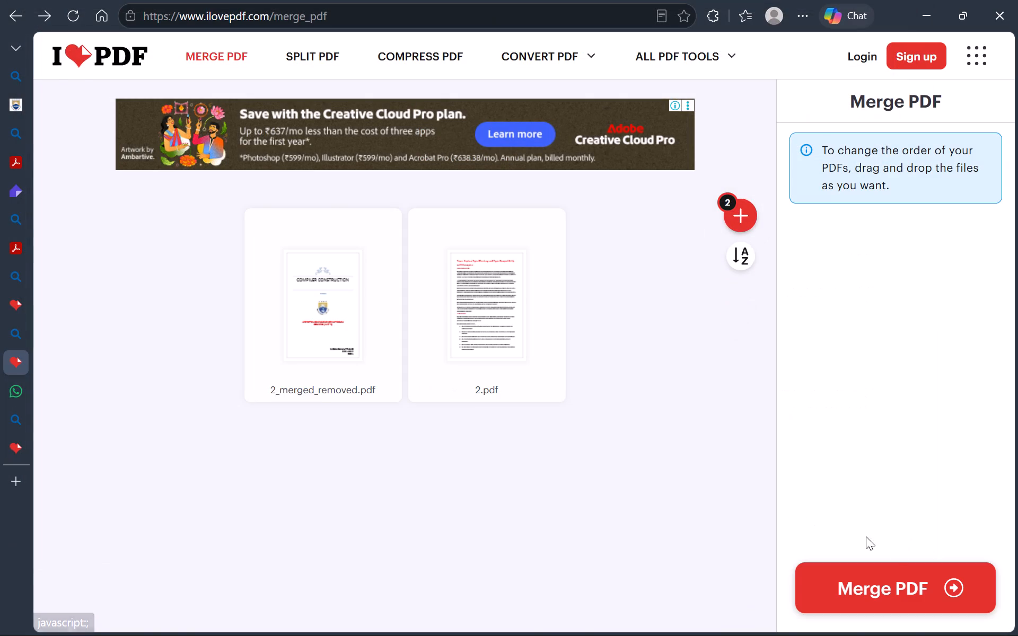
click(905, 576)
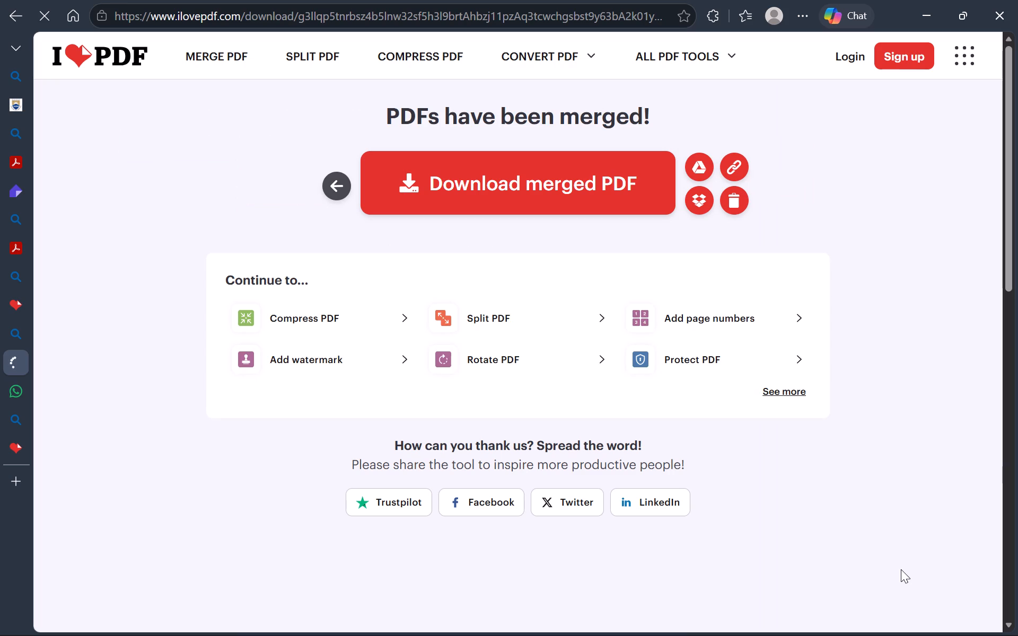
click(476, 155)
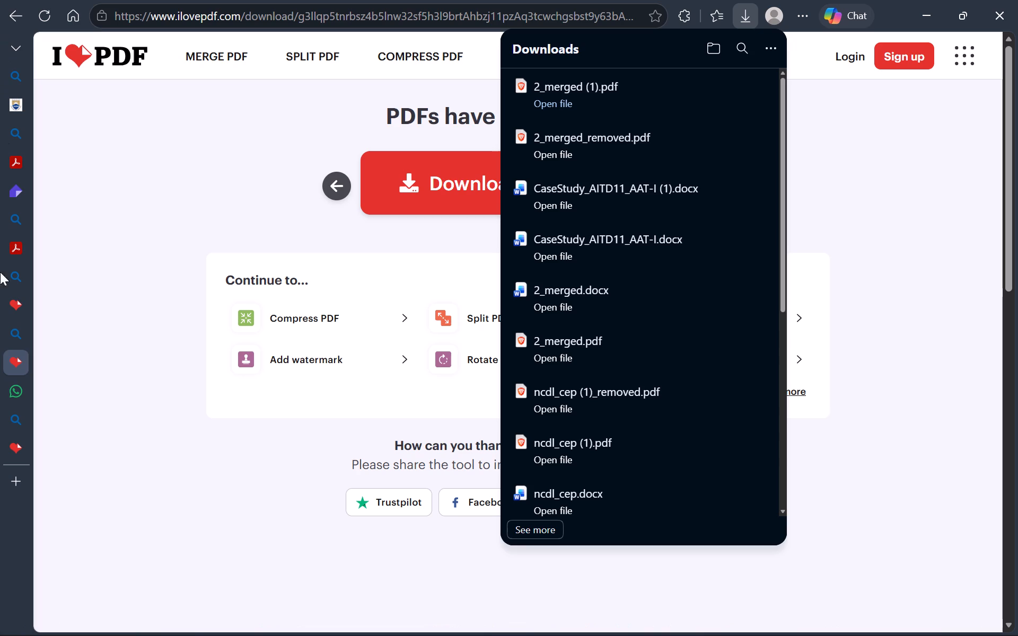
Open the downloaded 2_merged (1).pdf, review its cover, self-assessment form, report pages, code box and output section, and close it.
click(577, 91)
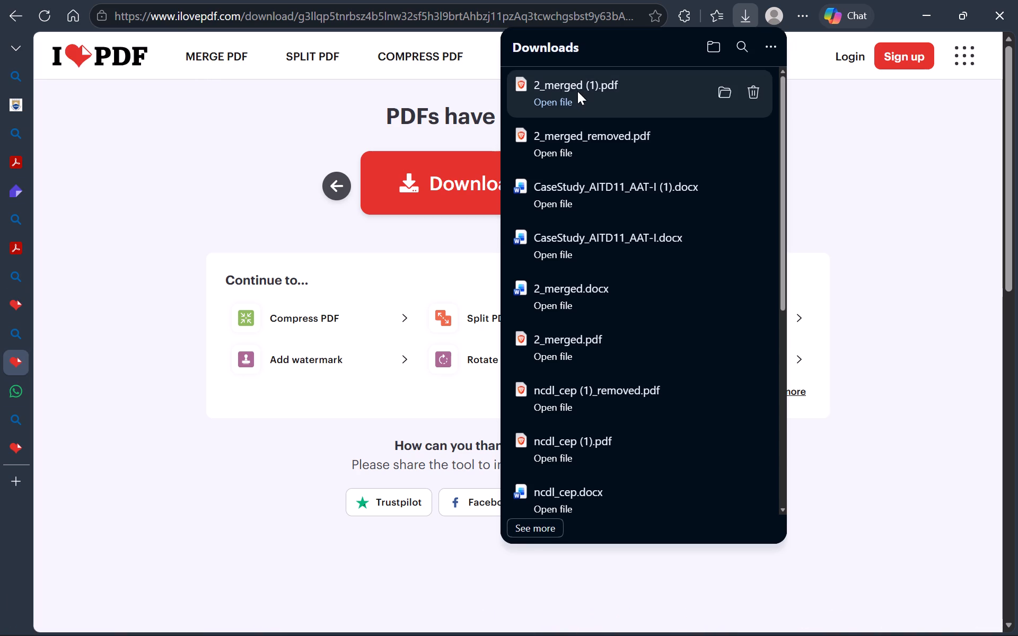
scroll(514, 284, down, 2)
ctrl+scroll(514, 284, down, 1)
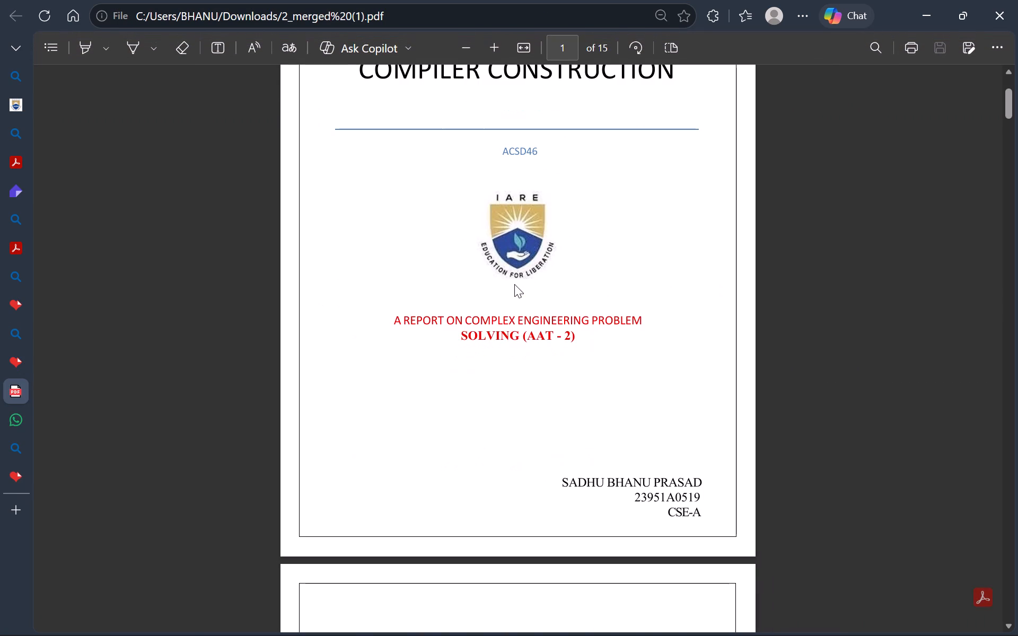
scroll(514, 284, up, 1)
scroll(513, 282, down, 4)
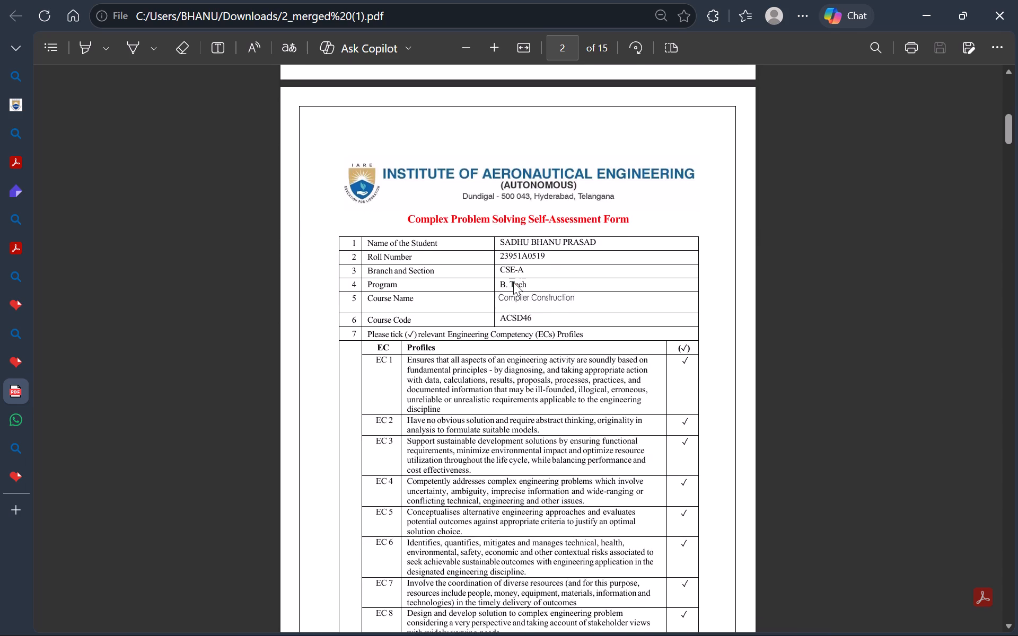
scroll(513, 282, down, 15)
scroll(513, 281, up, 1)
scroll(513, 281, down, 6)
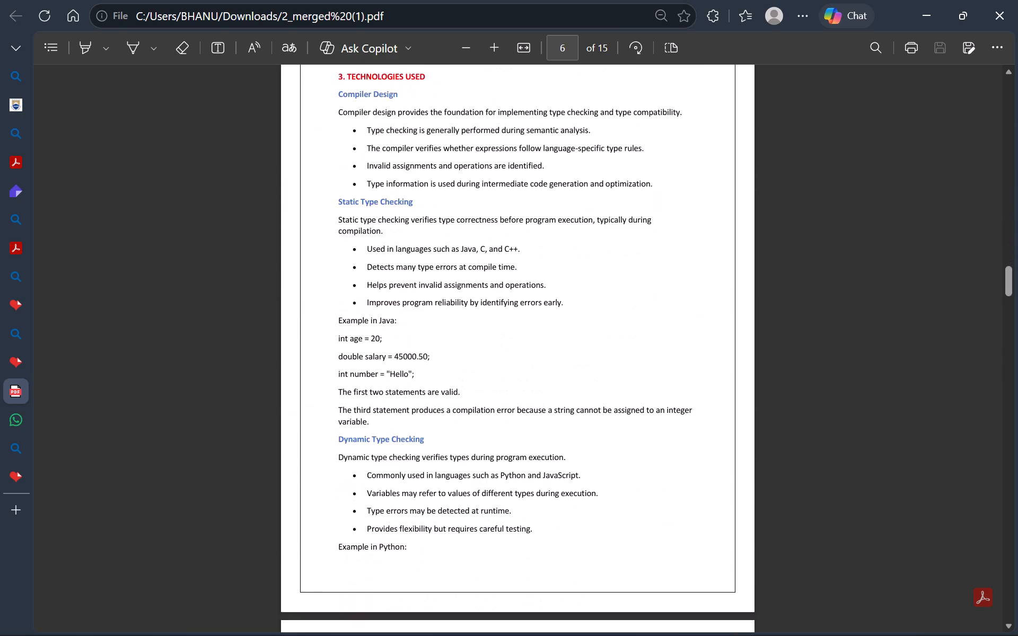
scroll(512, 280, down, 8)
scroll(512, 279, up, 1)
scroll(512, 279, down, 15)
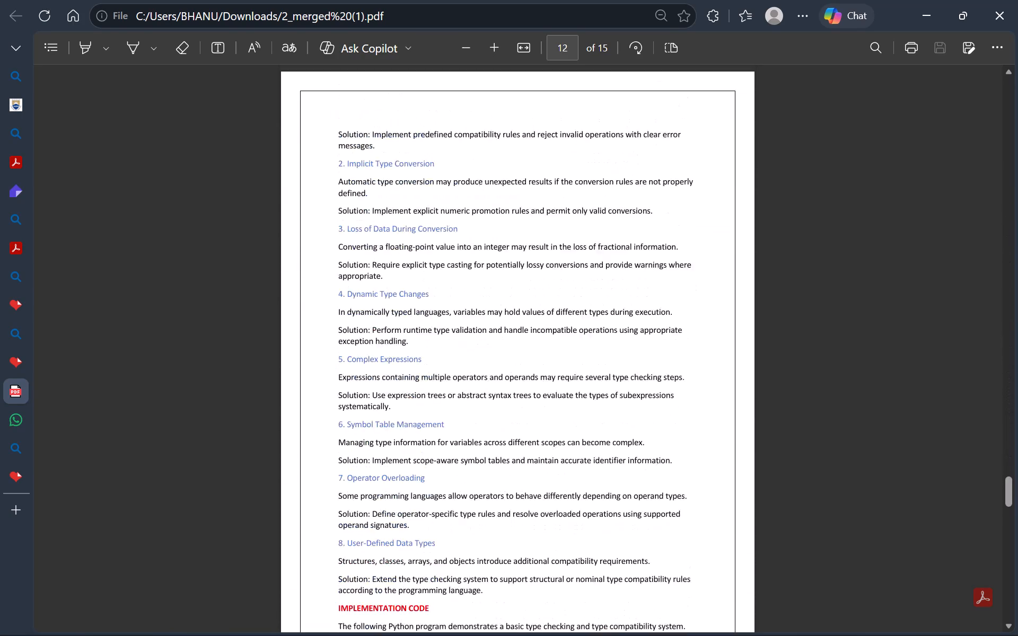
scroll(512, 279, down, 5)
scroll(512, 279, up, 1)
scroll(512, 279, down, 7)
scroll(512, 279, up, 5)
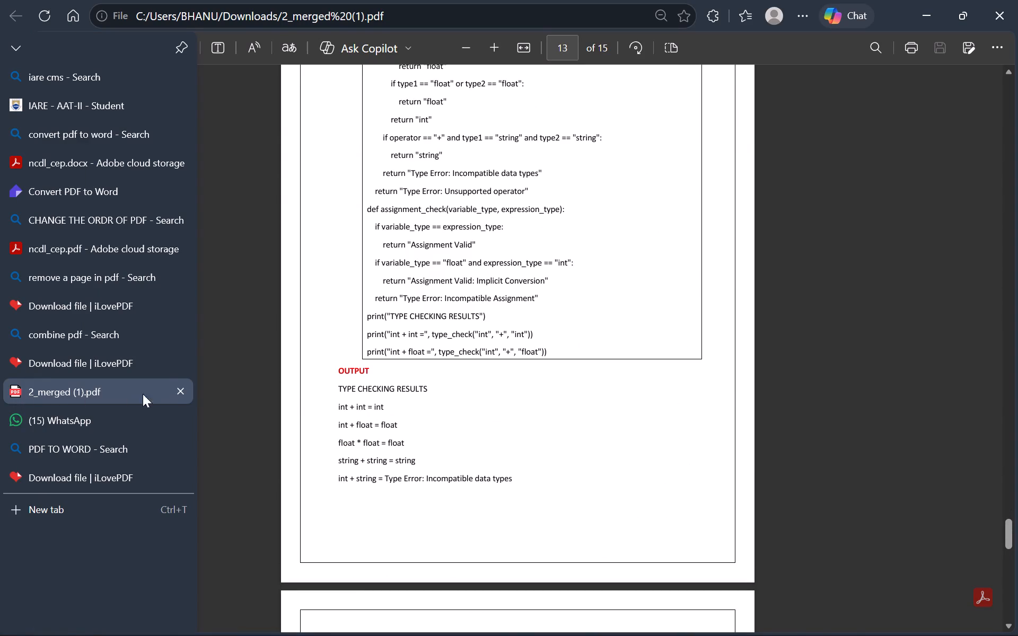
click(188, 391)
click(180, 391)
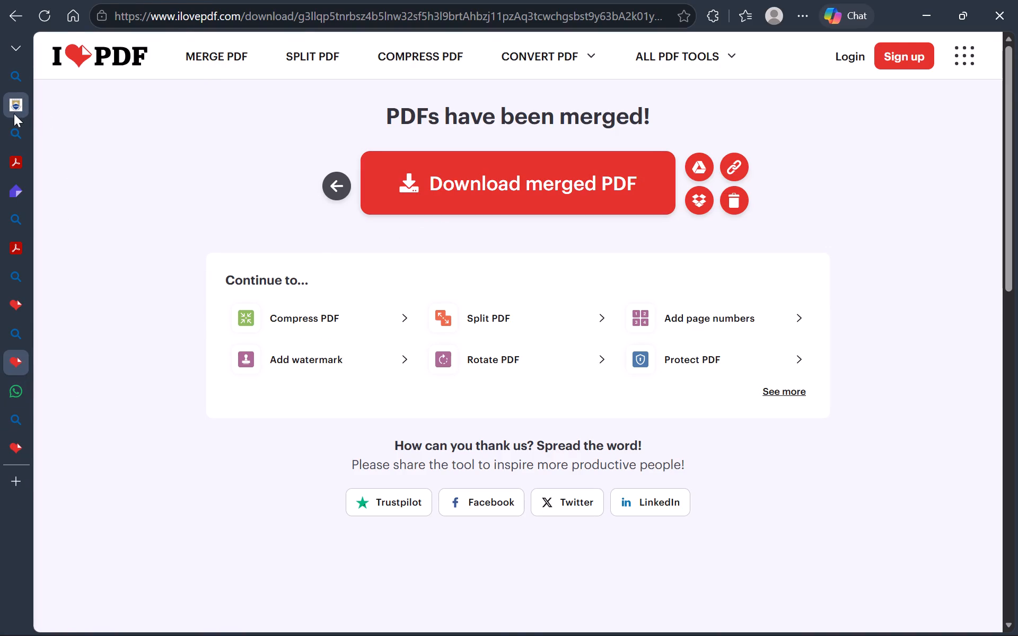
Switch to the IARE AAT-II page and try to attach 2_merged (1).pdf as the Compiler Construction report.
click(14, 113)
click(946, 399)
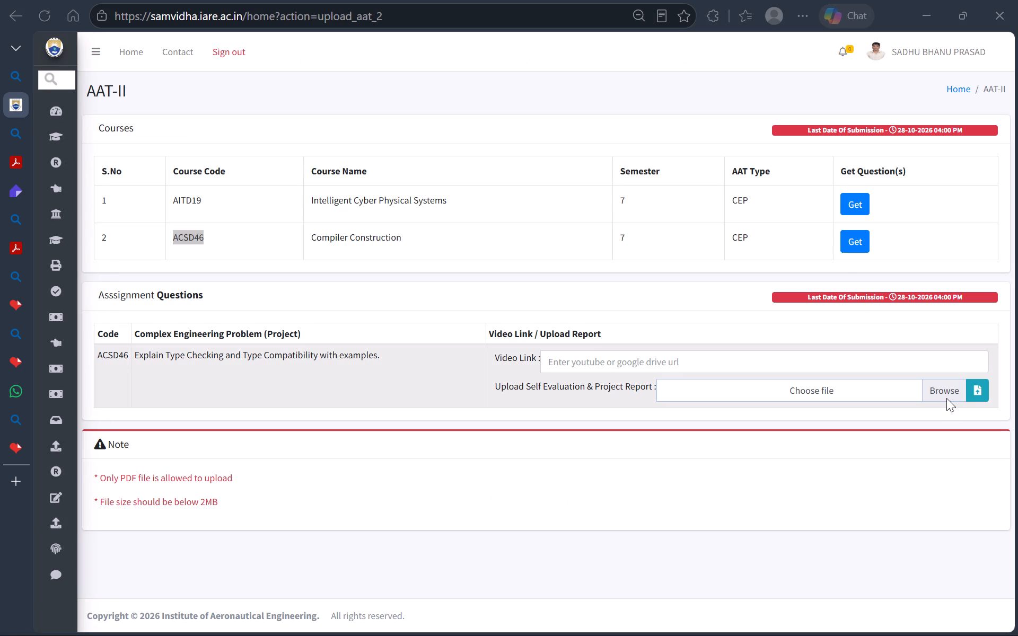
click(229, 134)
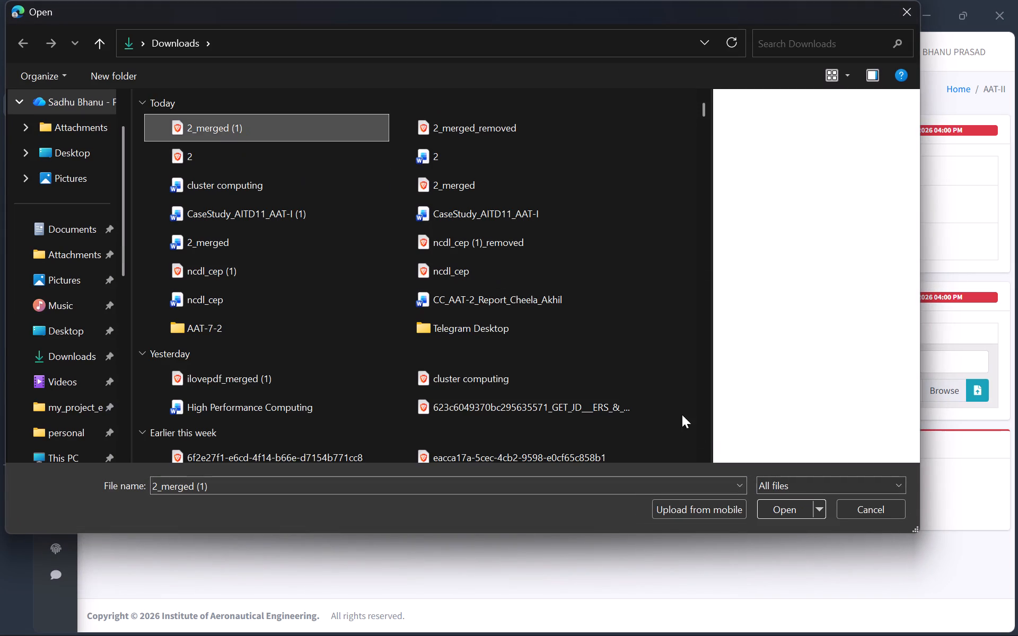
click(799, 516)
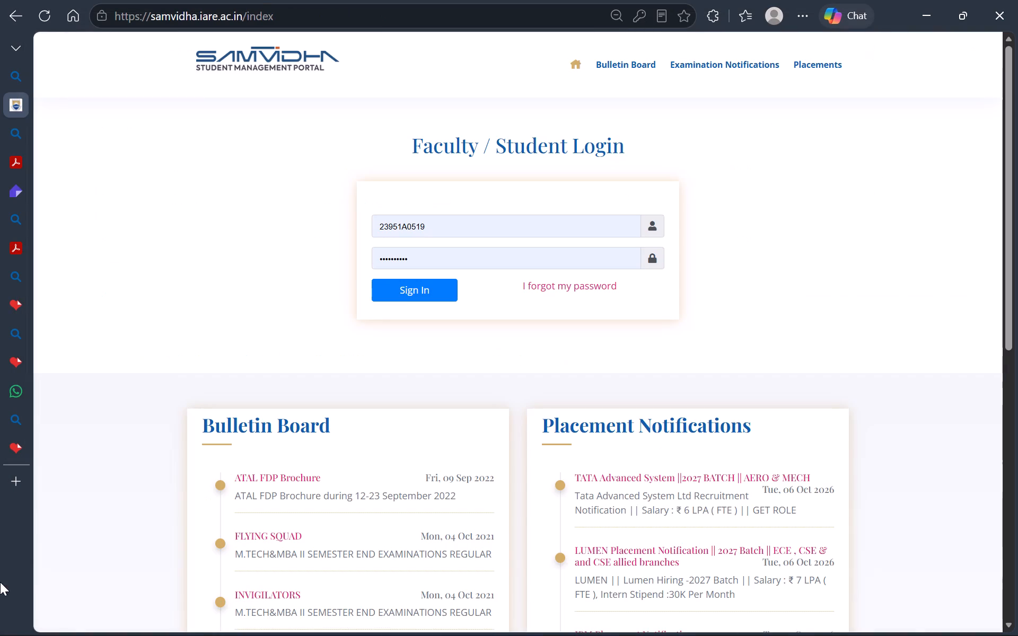
Sign in to the Samvidha portal with the saved credentials, reopen the AAT-II upload page and get the ACSD46 Compiler Construction question.
click(416, 295)
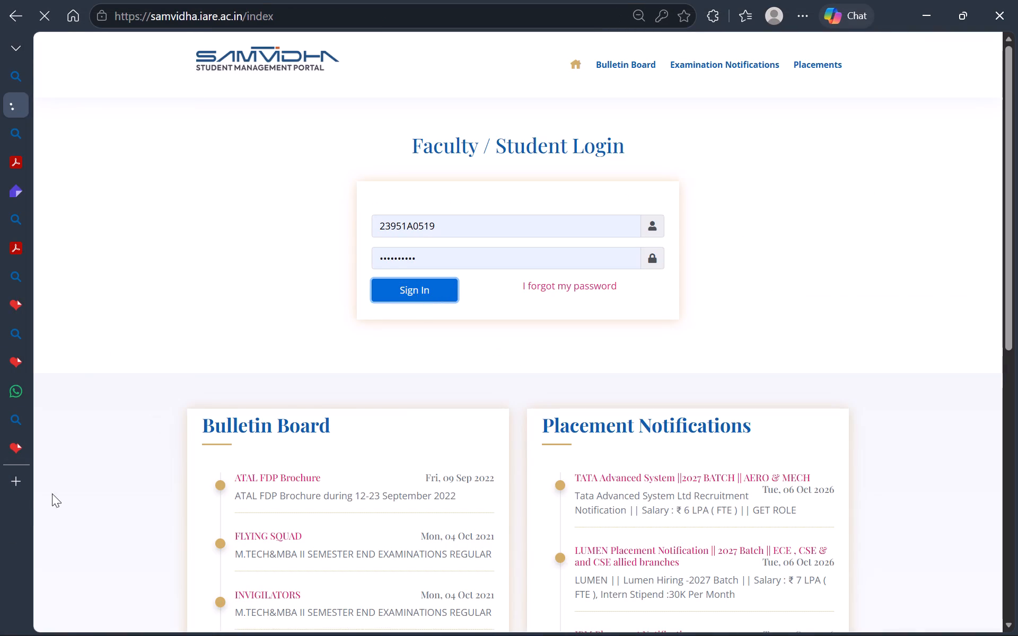
click(83, 519)
scroll(83, 518, down, 2)
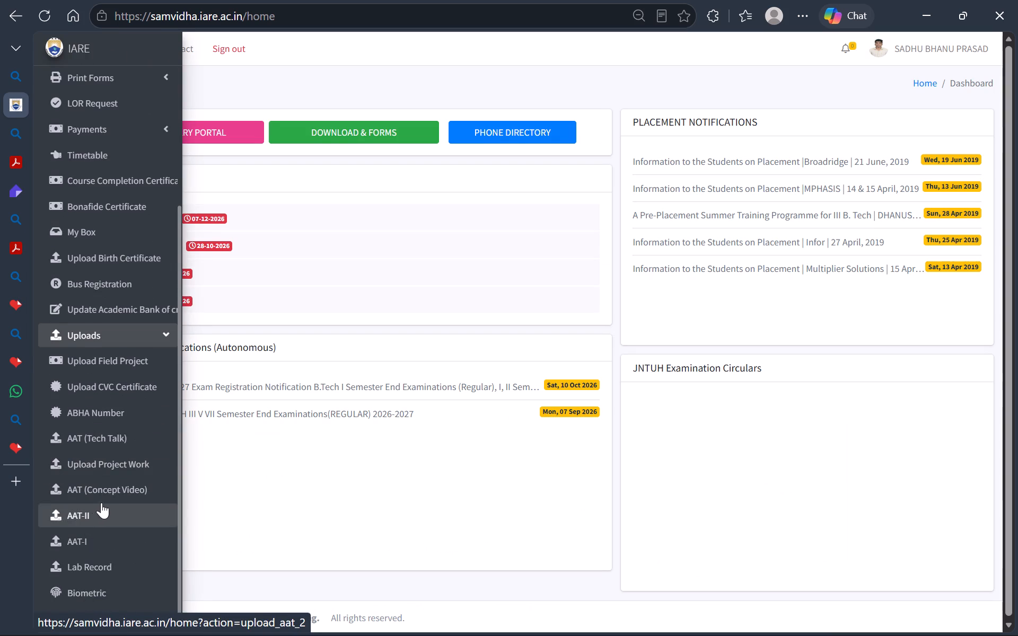
click(118, 518)
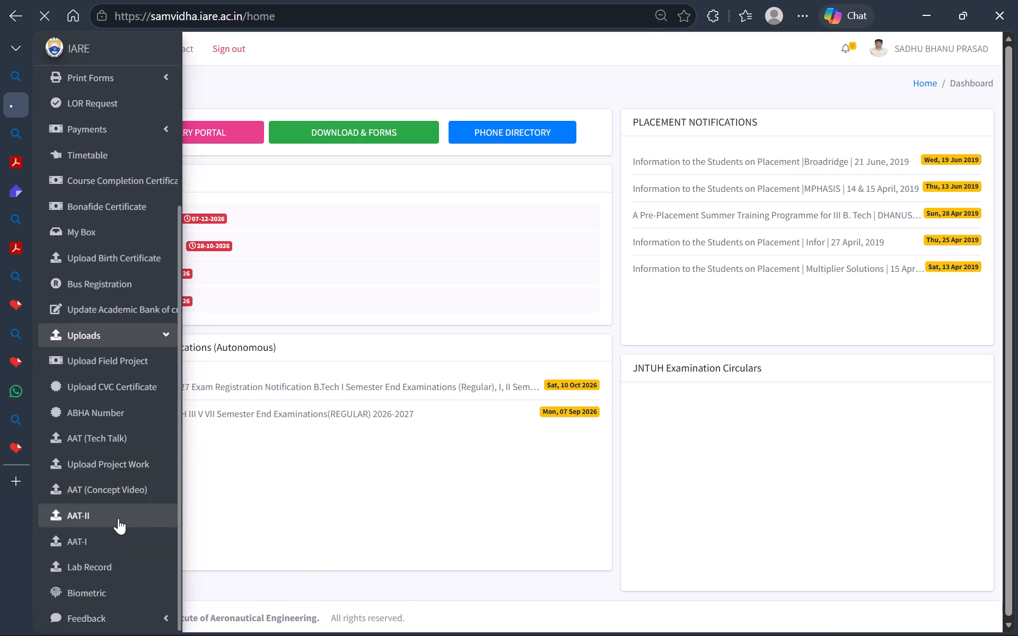
click(848, 248)
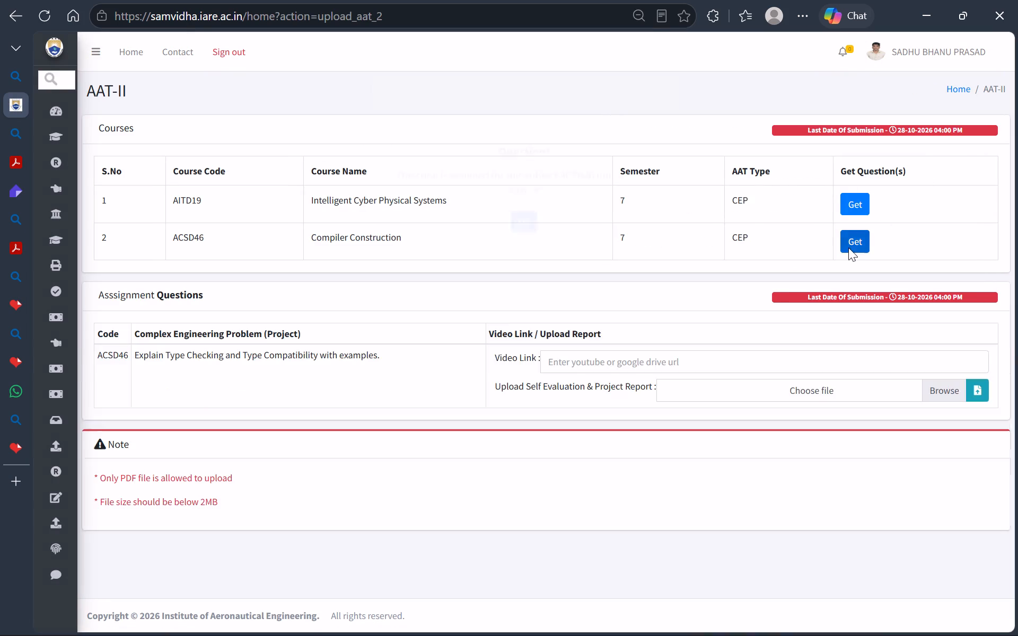
click(534, 400)
Attach 2_merged (1).pdf from the Downloads folder as the self-evaluation and project report for ACSD46.
click(865, 383)
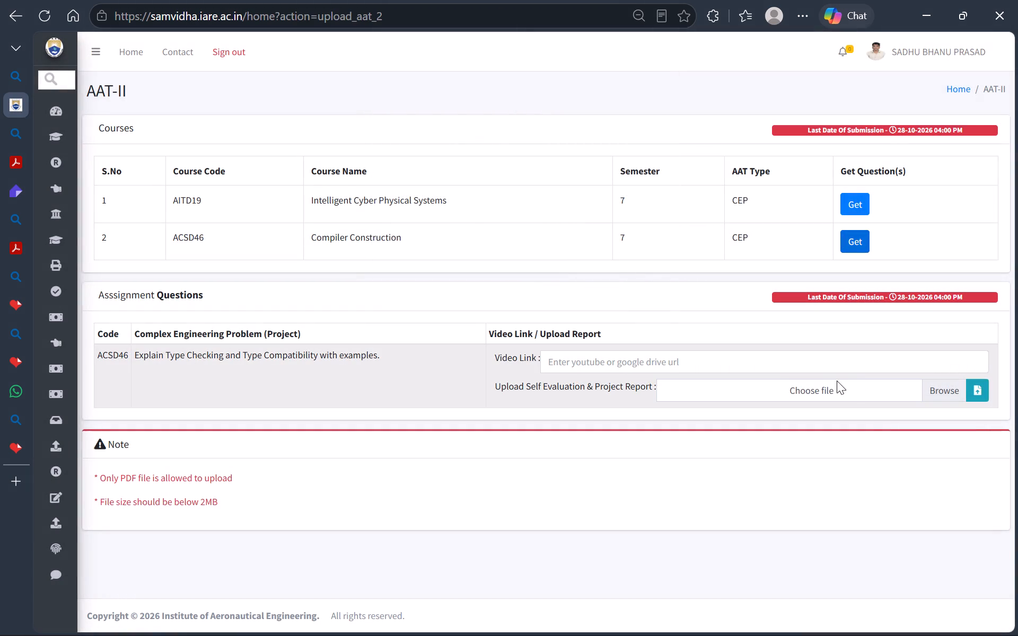
click(216, 120)
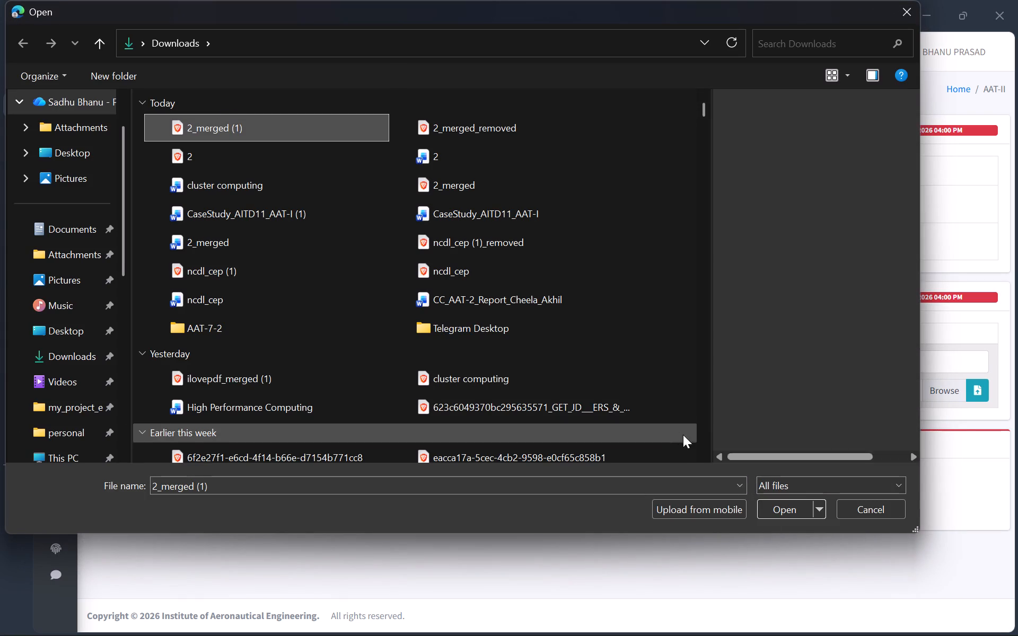
click(775, 509)
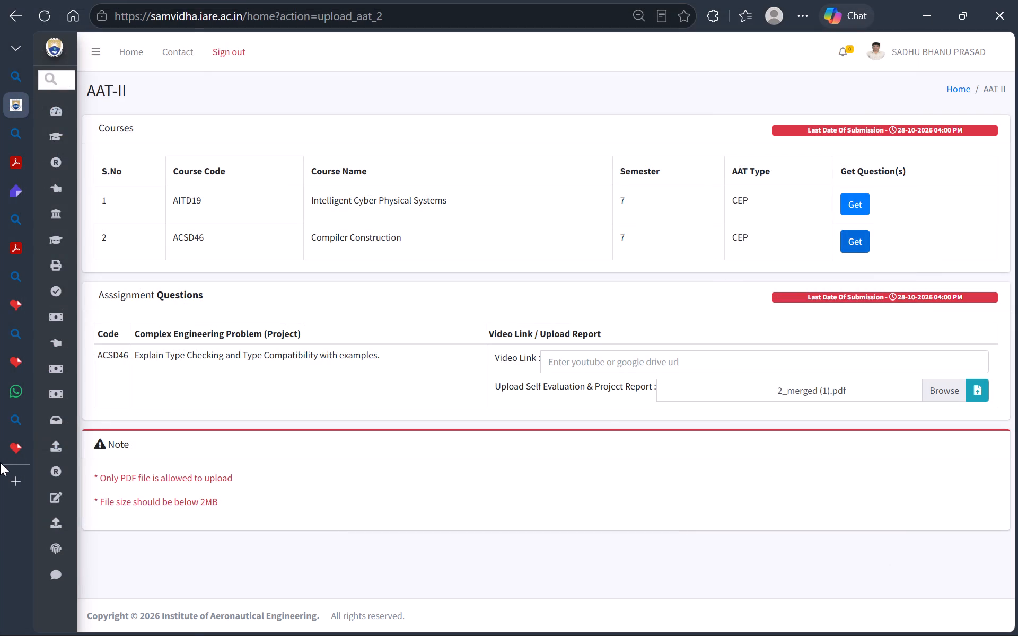
Open the vll--aat folder of Google Drive in a new browser tab.
click(11, 475)
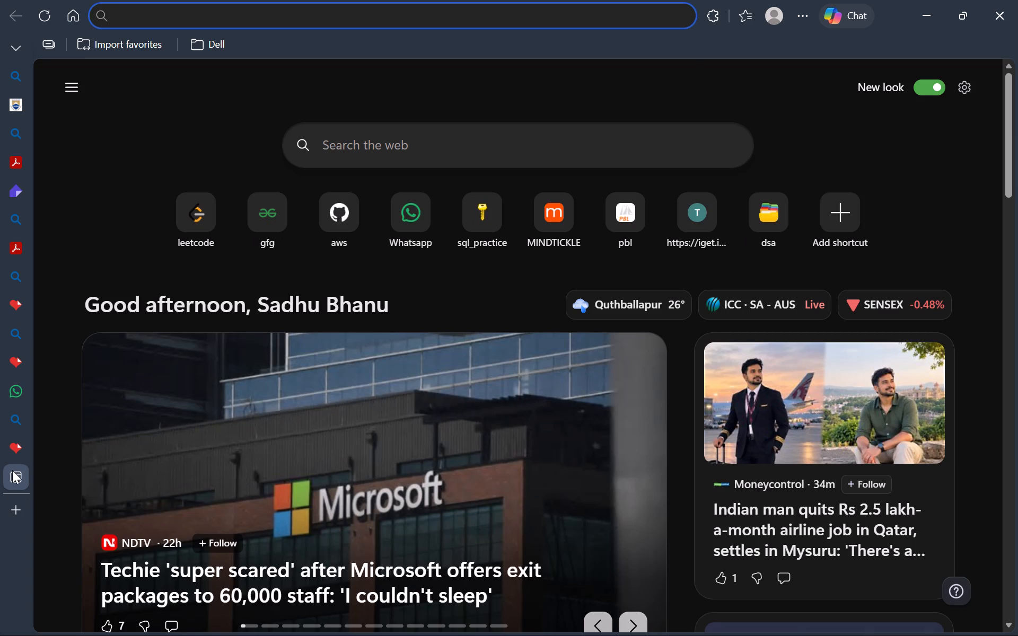
text(DRIVE)
key(Return)
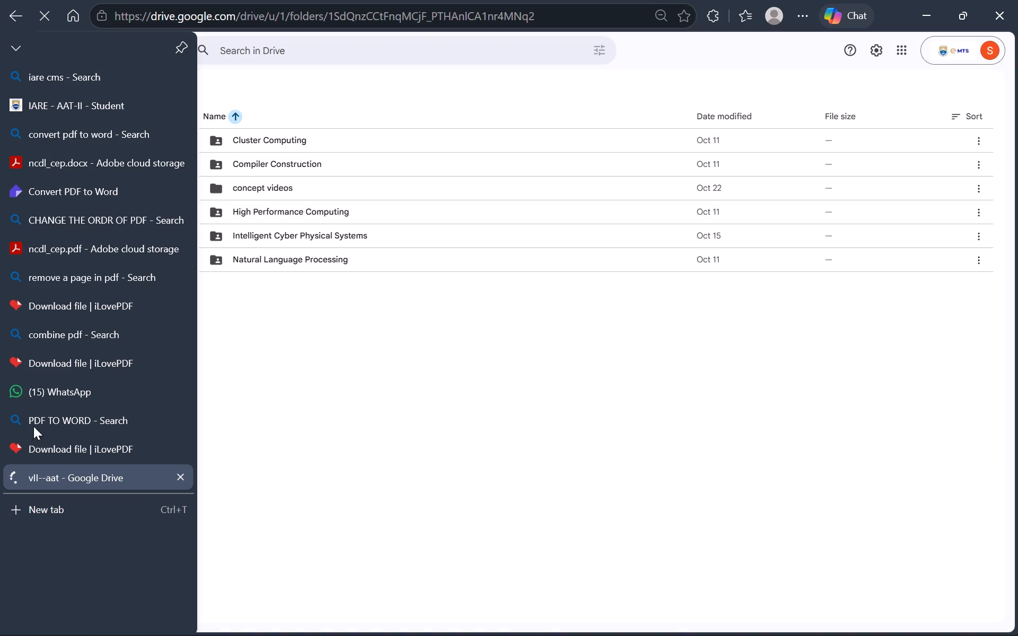
click(322, 401)
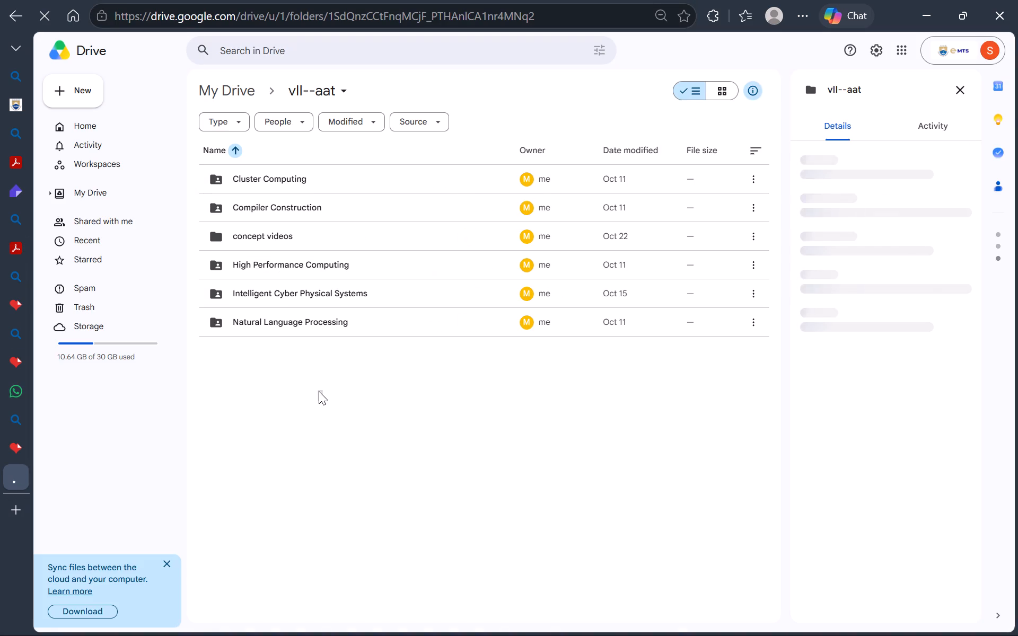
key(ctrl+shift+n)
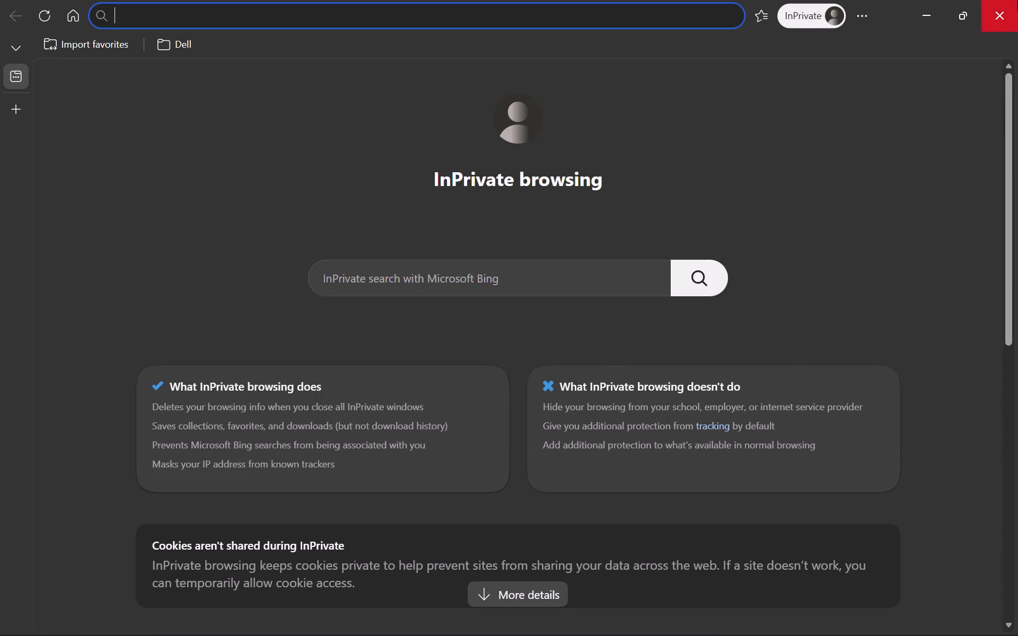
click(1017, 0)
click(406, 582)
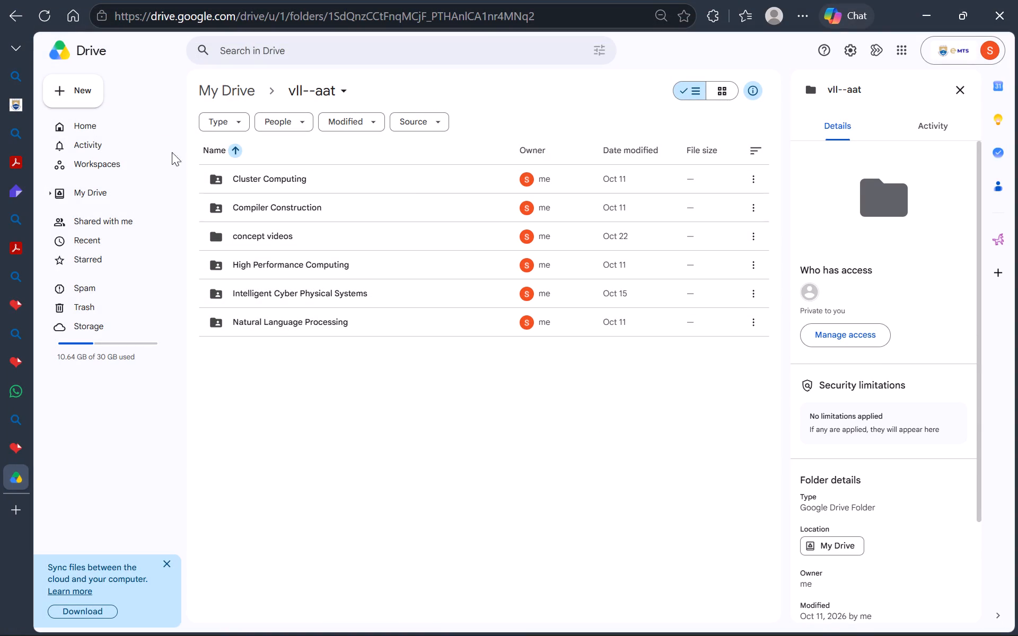
Create a folder named CEP inside the vll--aat Drive folder and open it.
click(101, 102)
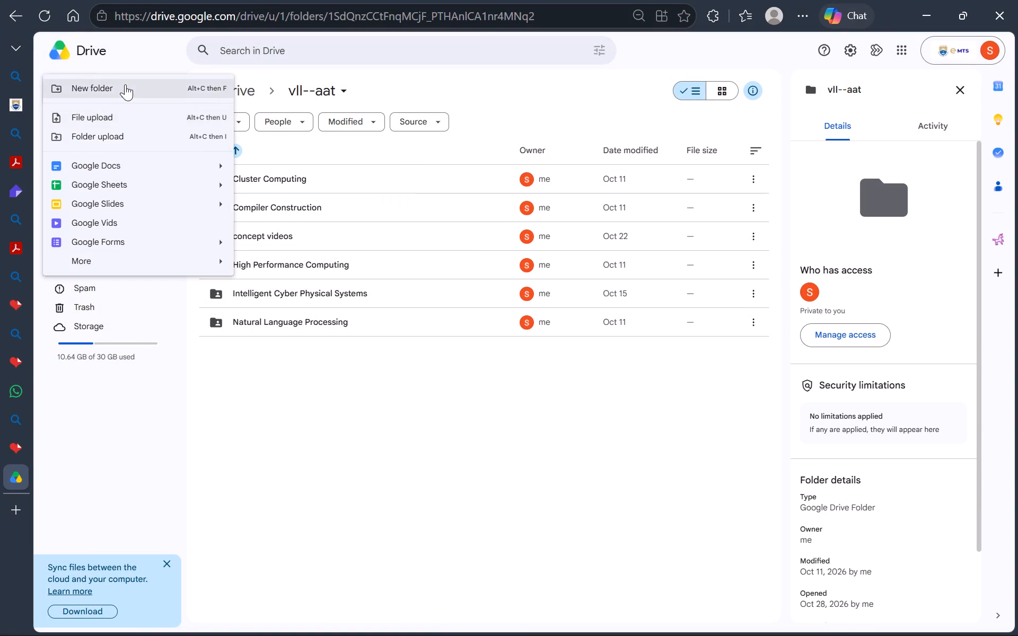
click(125, 84)
text(CEP)
key(Return)
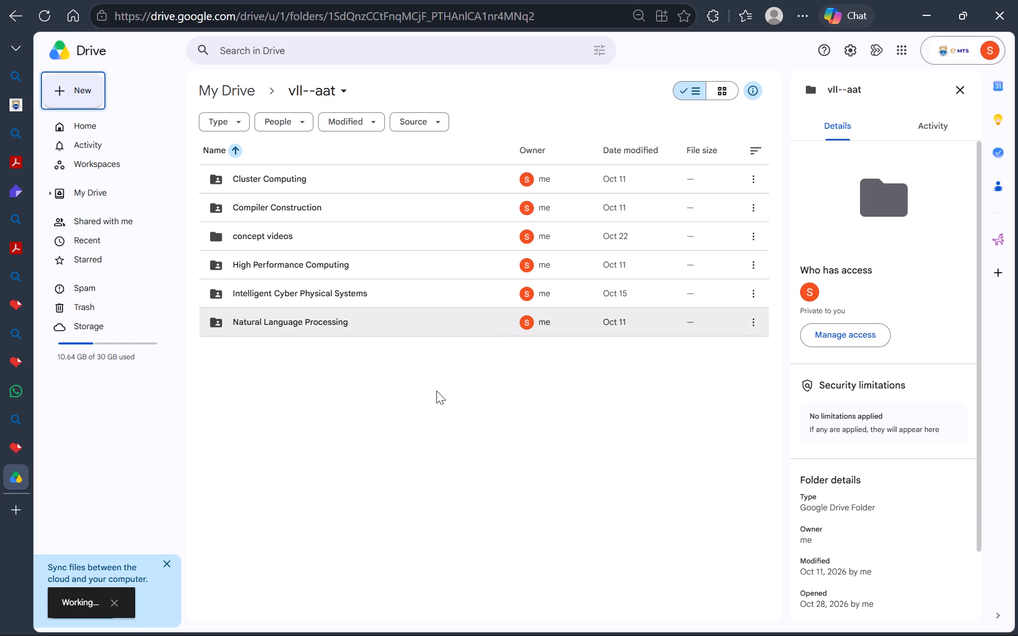
double_click(321, 173)
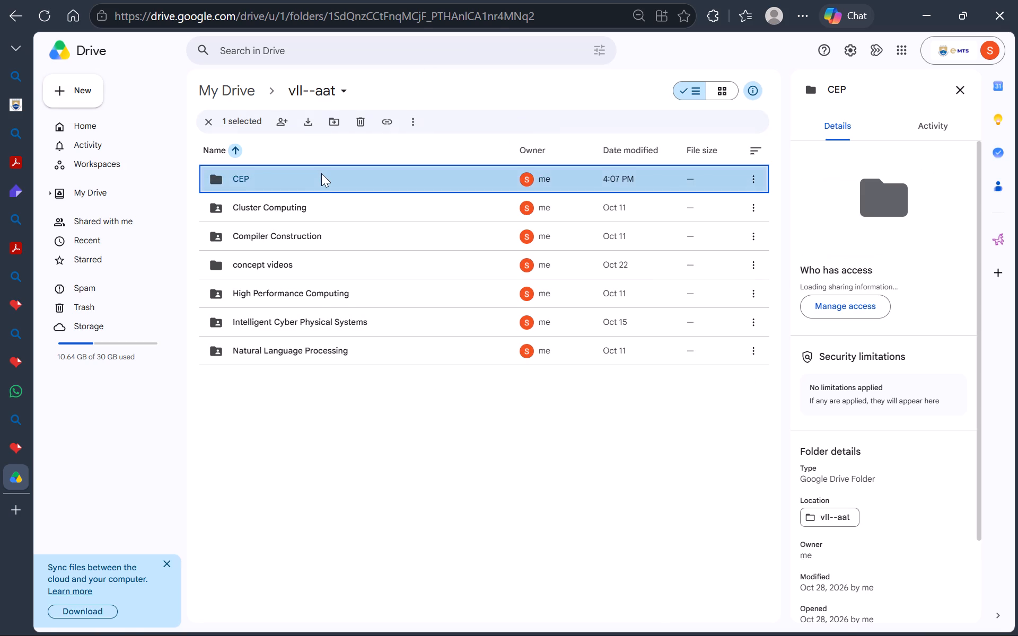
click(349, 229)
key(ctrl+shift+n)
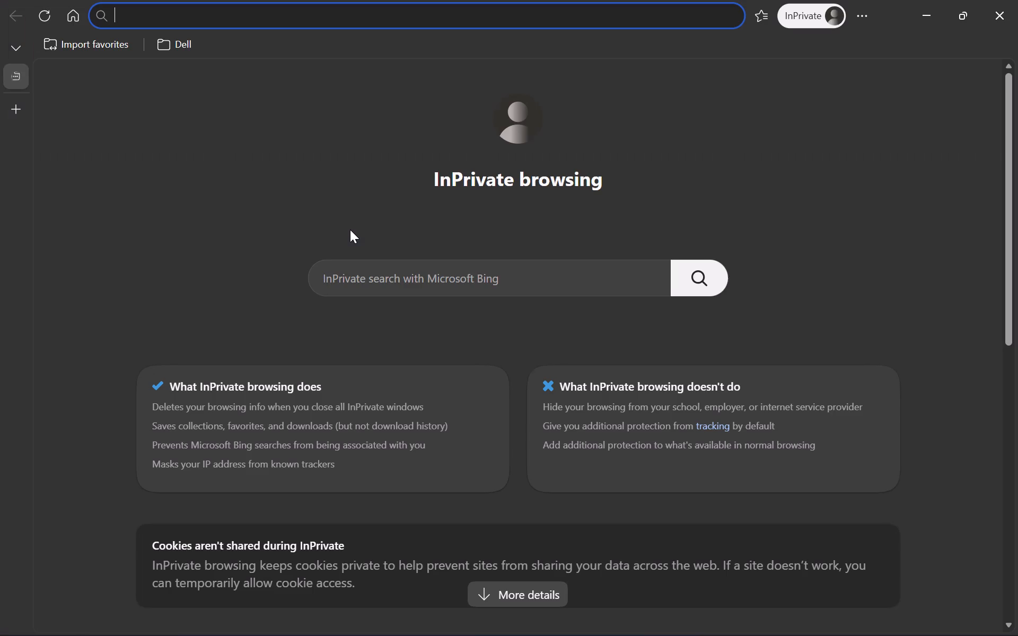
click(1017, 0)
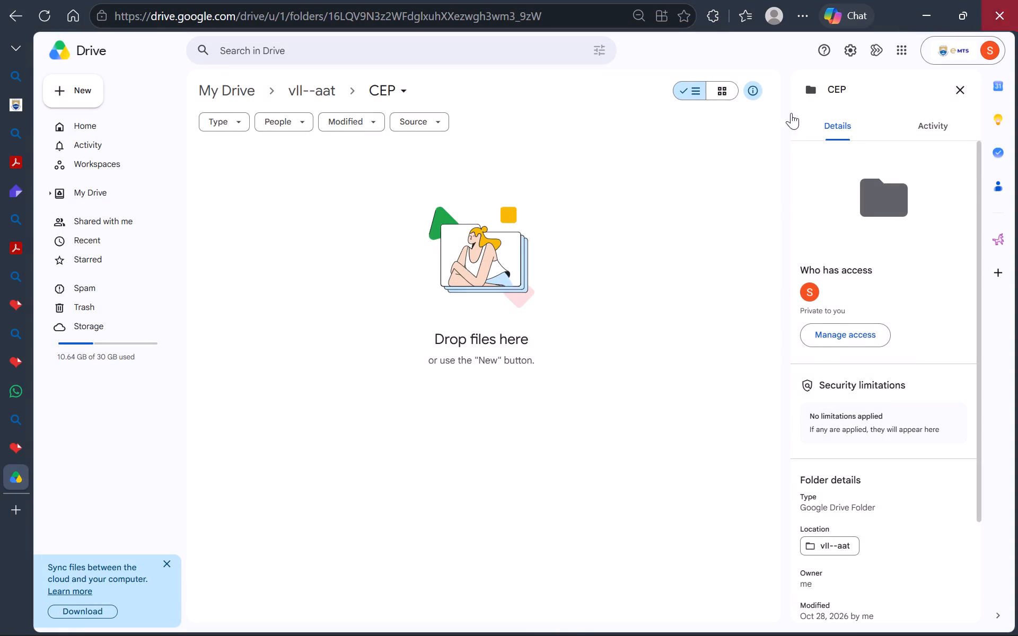
Create a folder named CC inside the CEP Drive folder and open it.
right_click(640, 191)
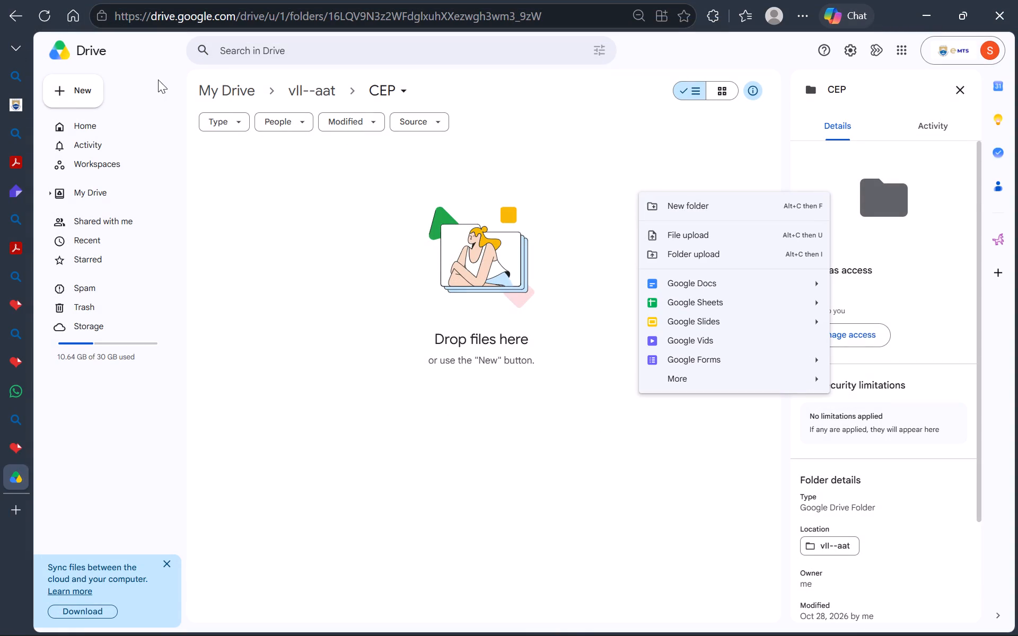
click(75, 100)
click(174, 80)
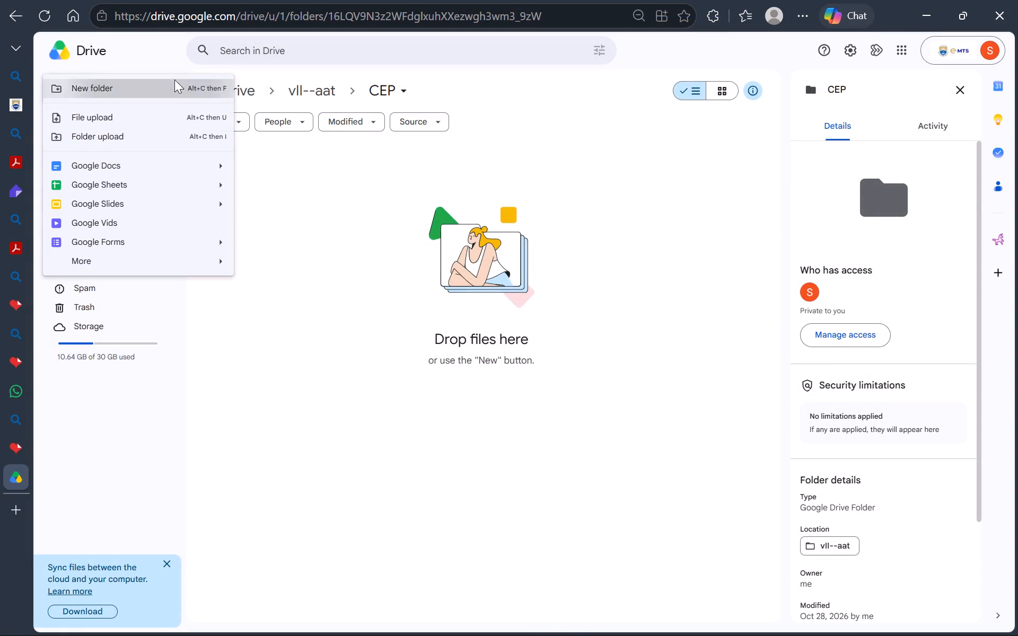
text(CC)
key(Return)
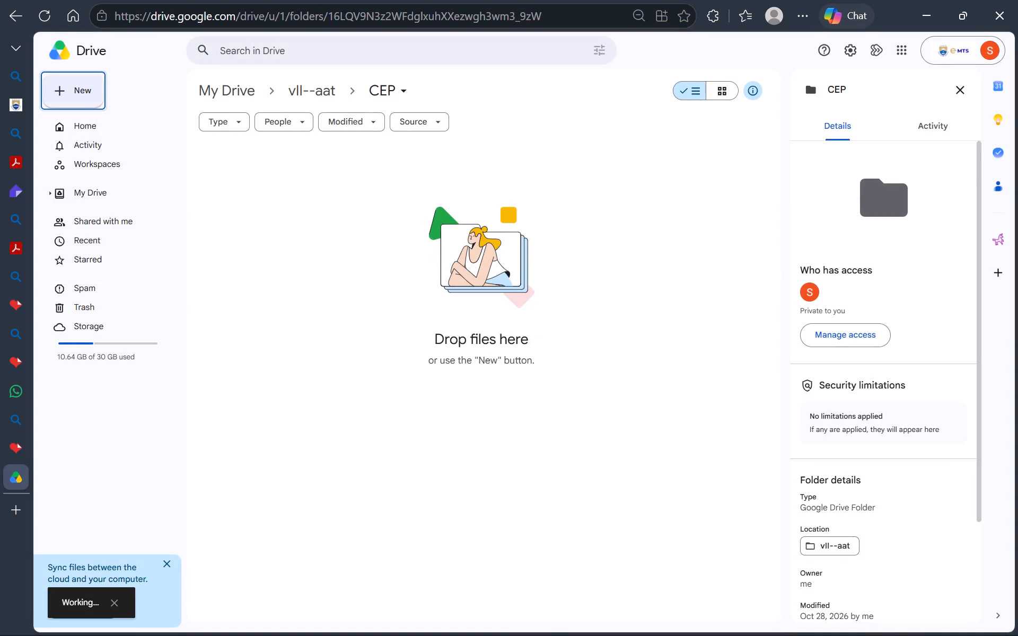
double_click(289, 175)
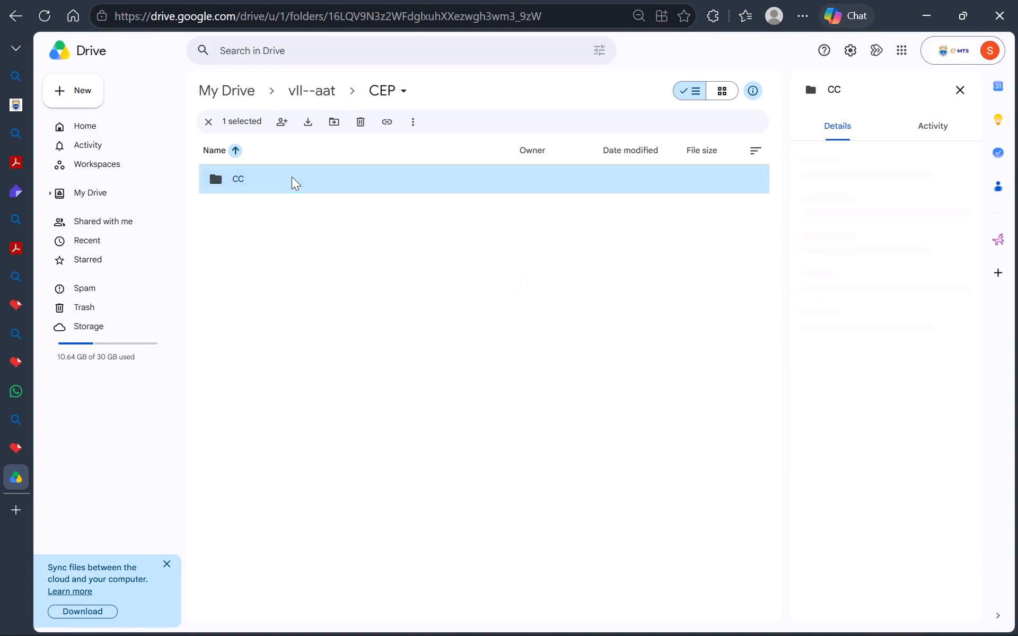
double_click(472, 172)
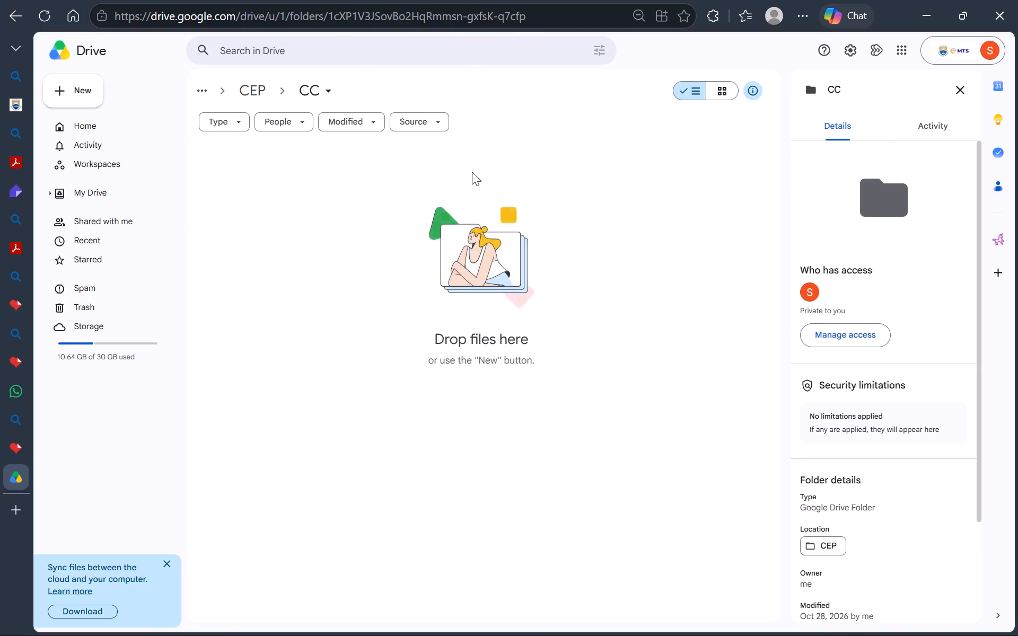
Copy the CC folder's Drive address and enter it as the video link for ACSD46 on the Samvidha AAT-II page.
click(506, 25)
key(ctrl+c)
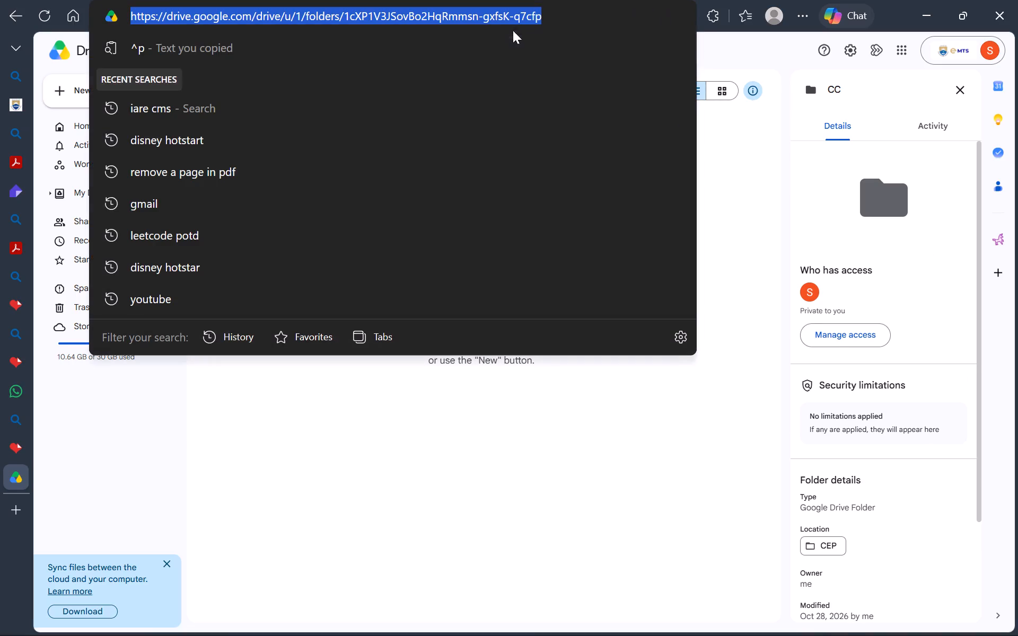
click(884, 334)
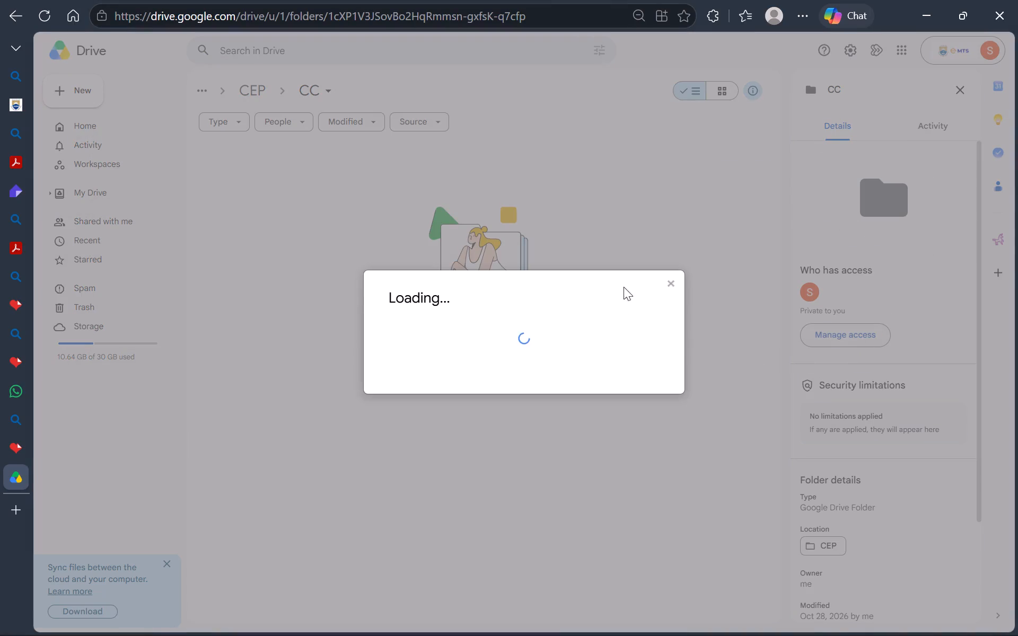
click(732, 352)
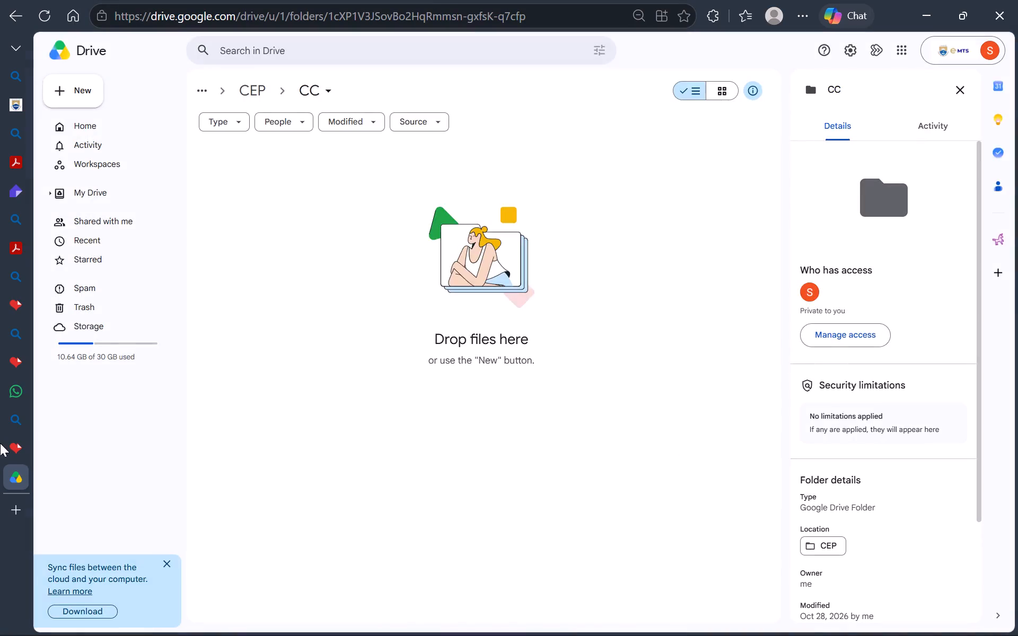
click(72, 114)
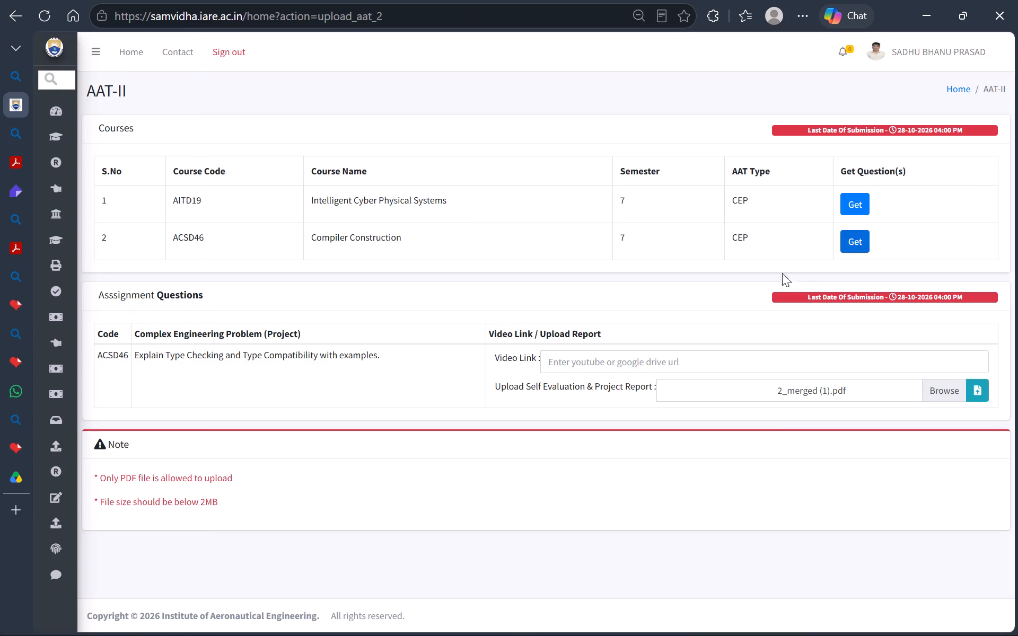
click(731, 357)
key(ctrl+v)
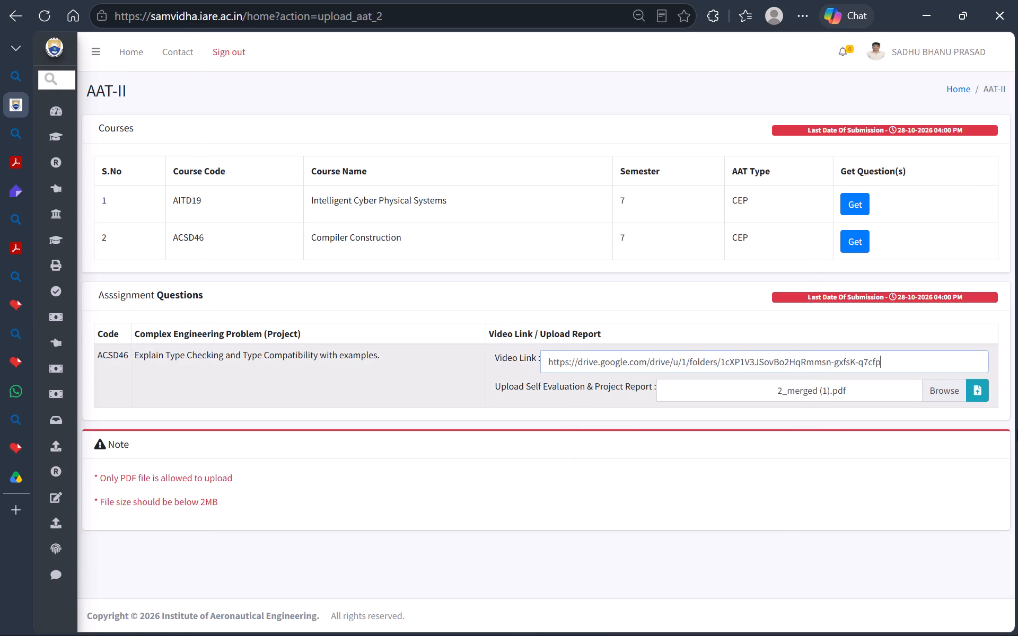
Upload the ACSD46 answer with its video link and attached report, and dismiss the upload message.
click(973, 384)
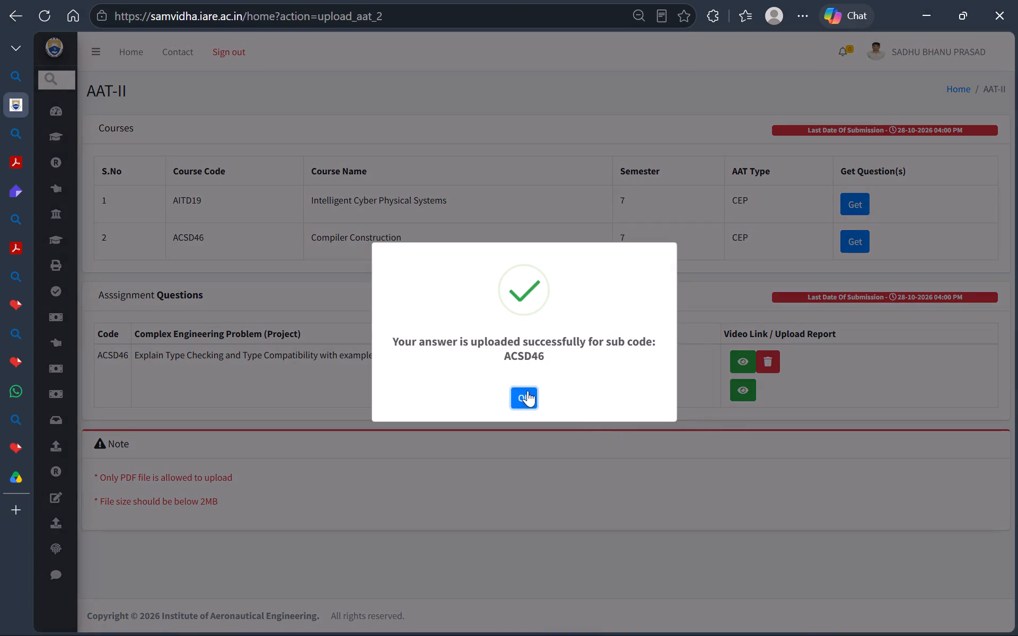
click(526, 390)
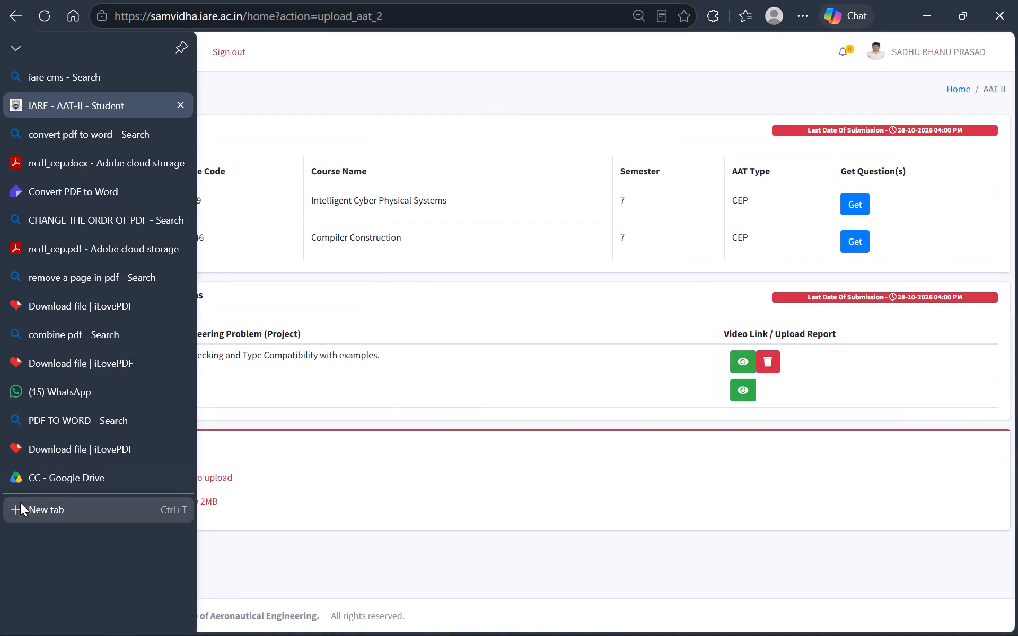
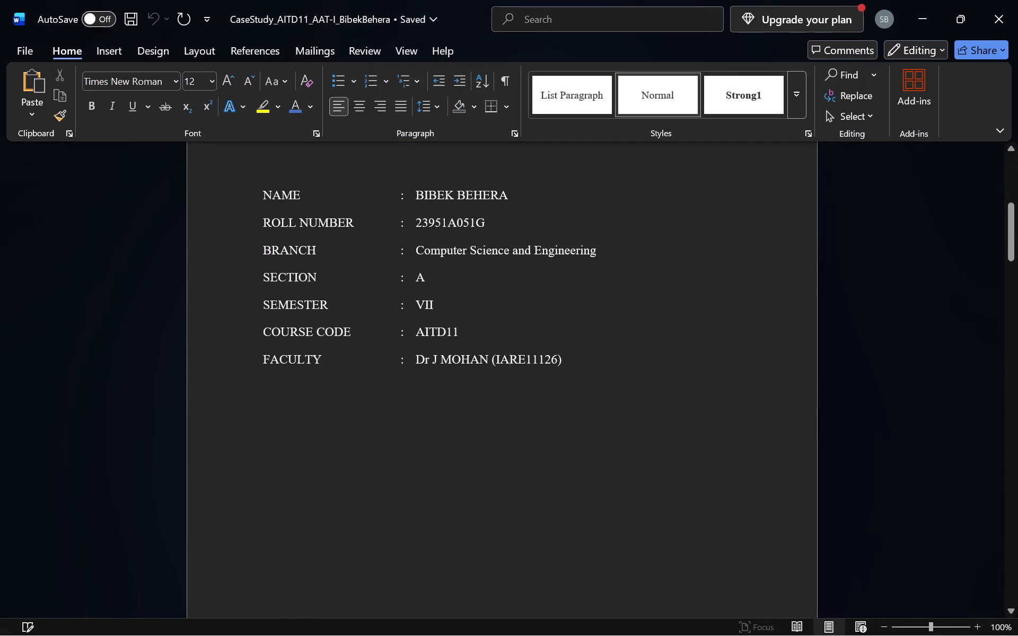
Replace the existing student name in the NAME field of the AITD11 case study's details page with the report owner's full name.
click(510, 193)
key(BackSpace)
key(BackSpace)
key(BackSpace)
key(BackSpace)
key(BackSpace)
key(BackSpace)
key(BackSpace)
key(BackSpace)
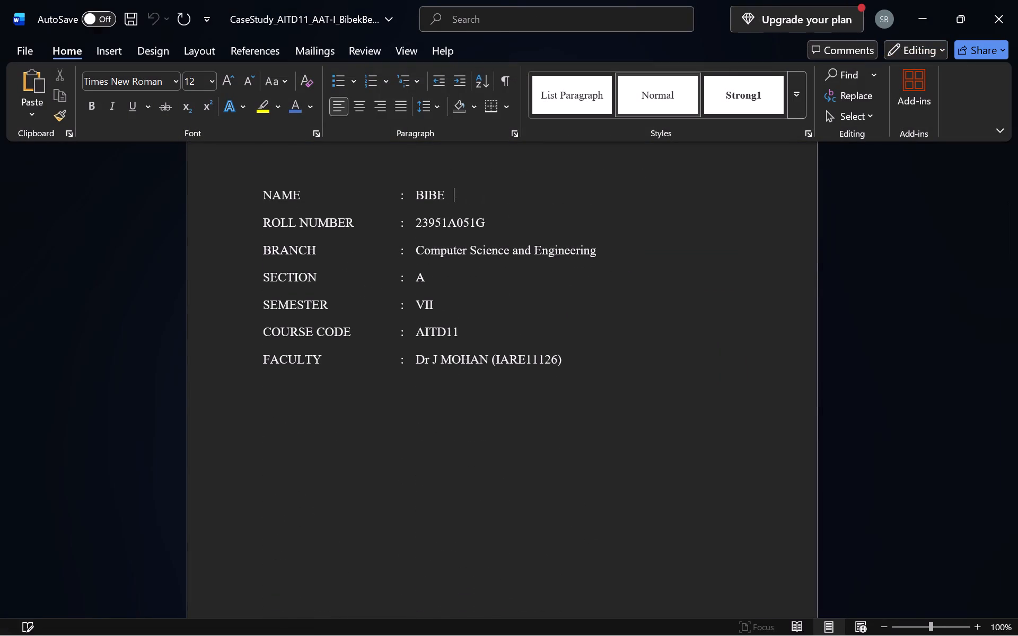
key(BackSpace)
key(BackSpace)
key(BackSpace)
key(BackSpace)
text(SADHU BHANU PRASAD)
Edit the ROLL NUMBER entry on the AITD11 case study's details page.
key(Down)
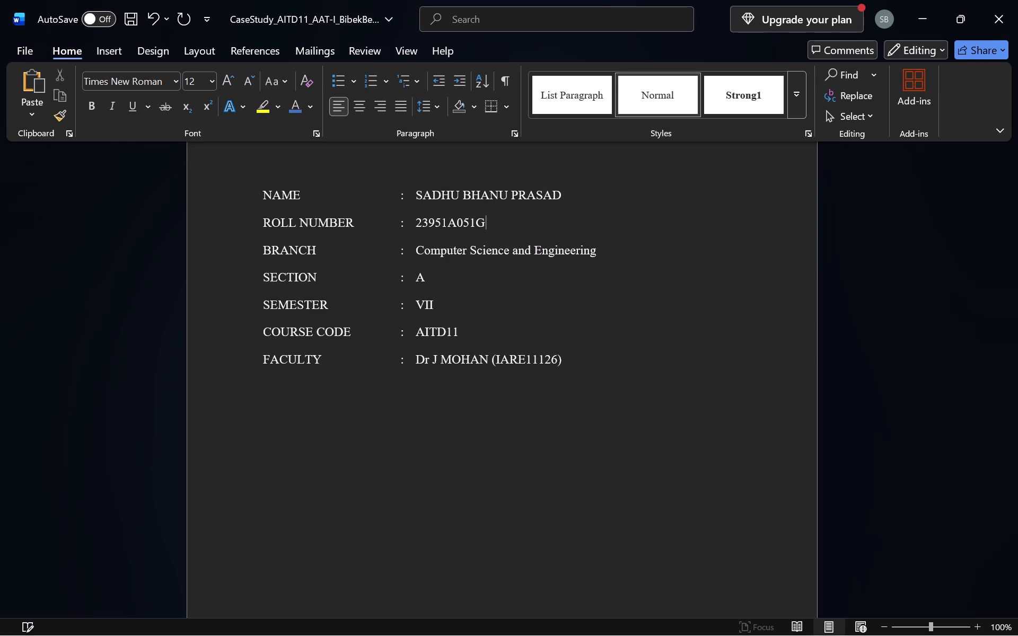
Correct the final character of the roll number on the student details page to 9.
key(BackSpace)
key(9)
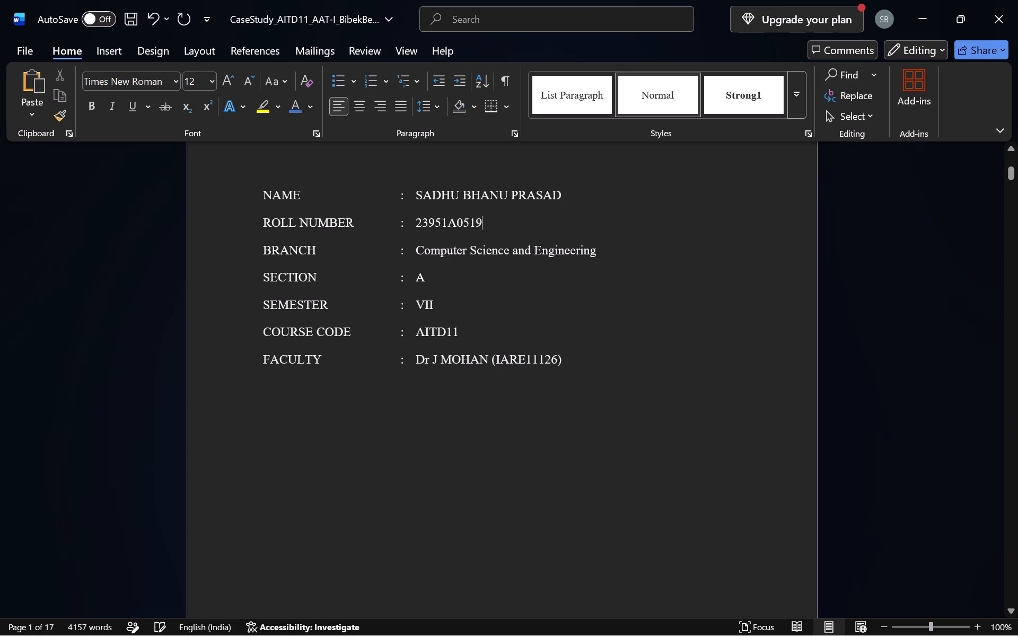
Review the table of contents with its page numbers and the start of the Introduction section.
scroll(541, 369, down, 9)
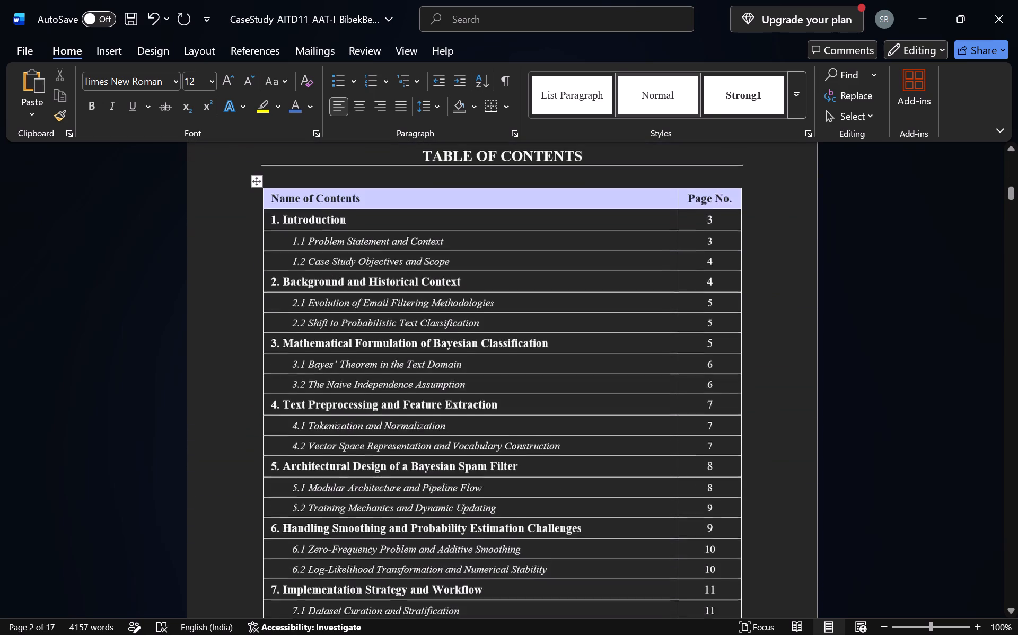
scroll(539, 349, down, 3)
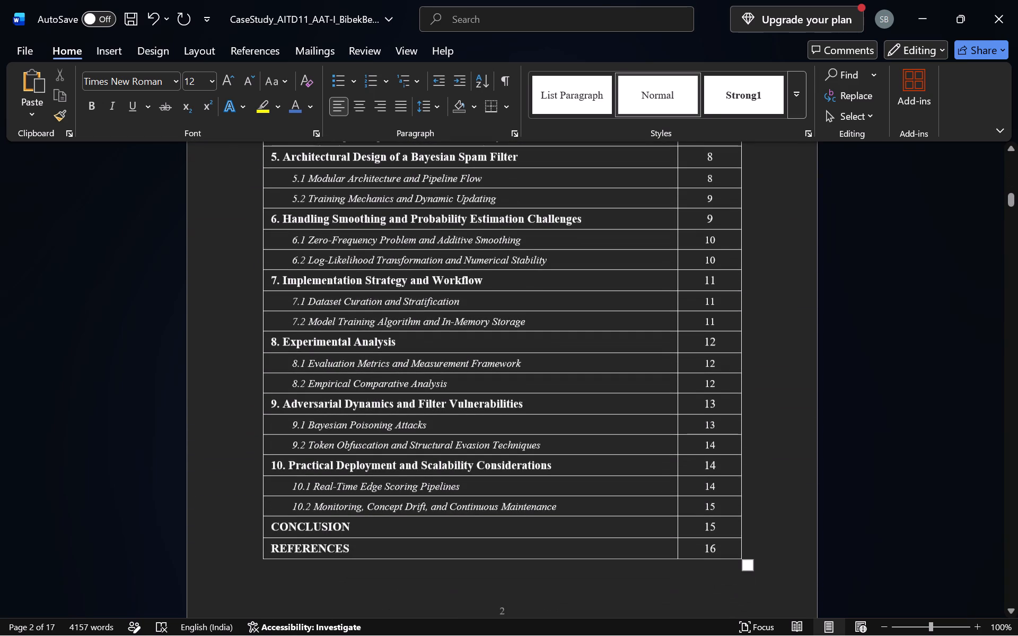
scroll(539, 349, up, 5)
scroll(539, 345, down, 4)
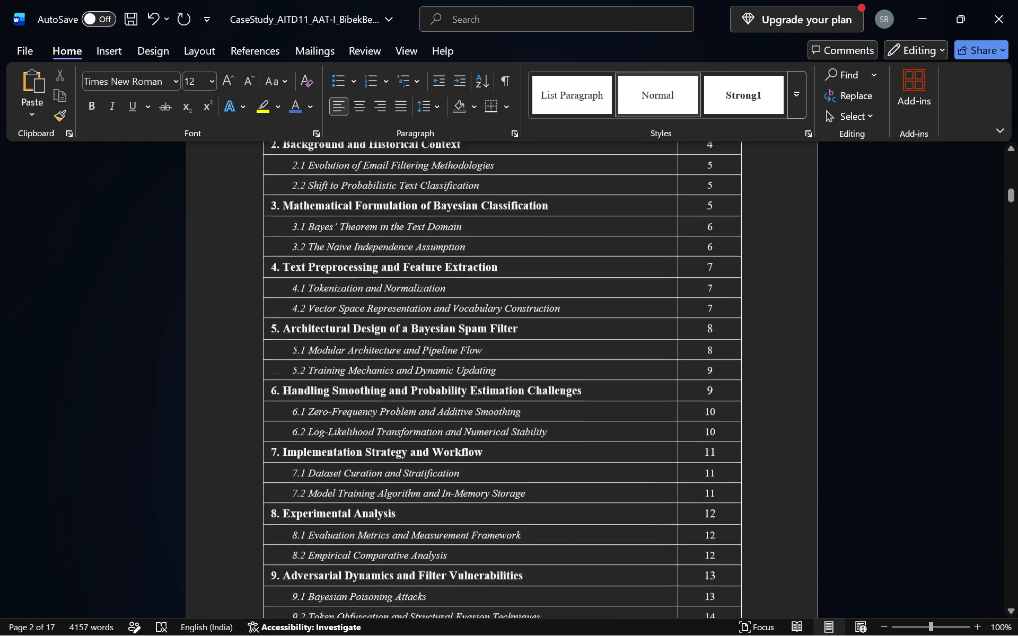
scroll(539, 345, down, 8)
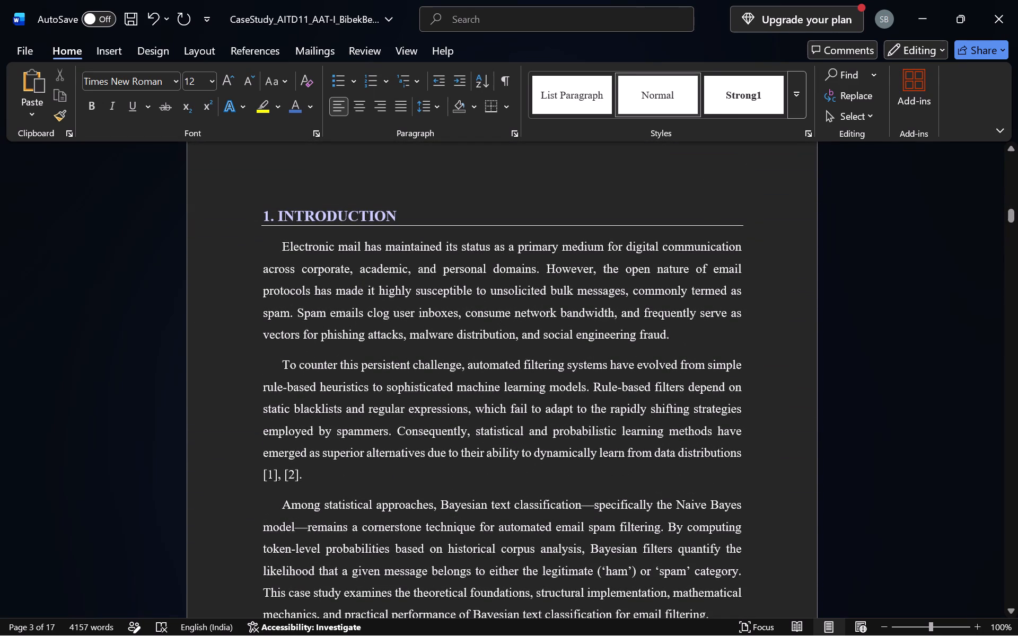
scroll(273, 216, up, 13)
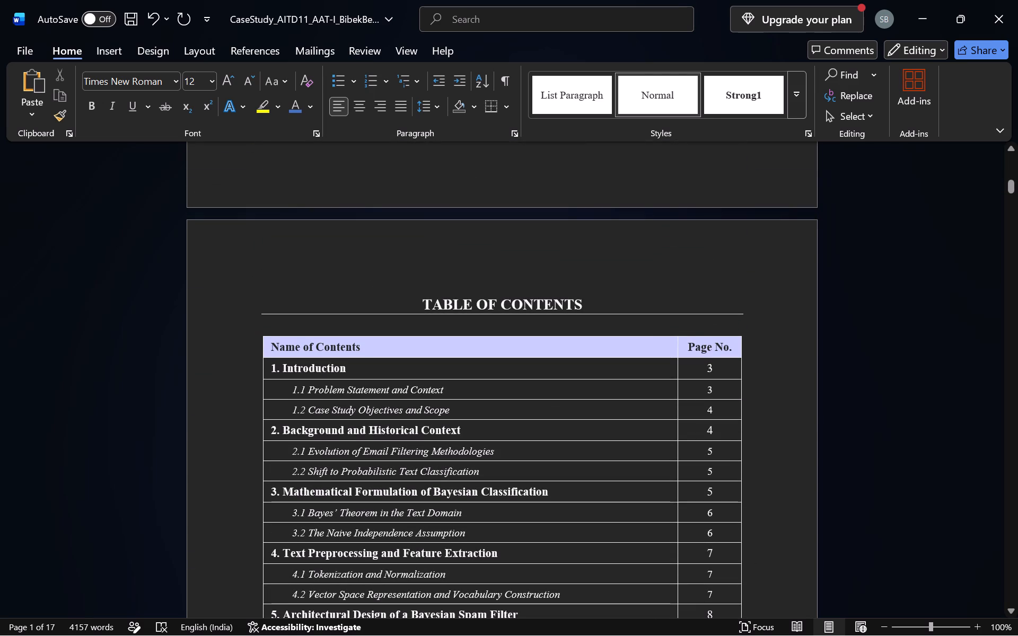
Switch from the case study document to the WhatsApp window.
key(alt+Tab)
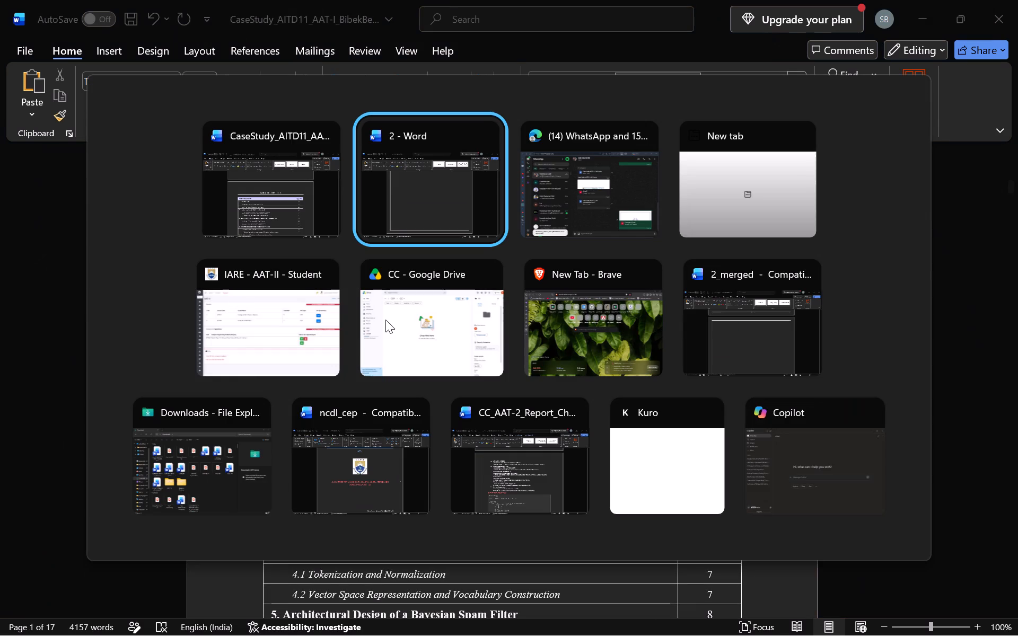
key(alt+Tab)
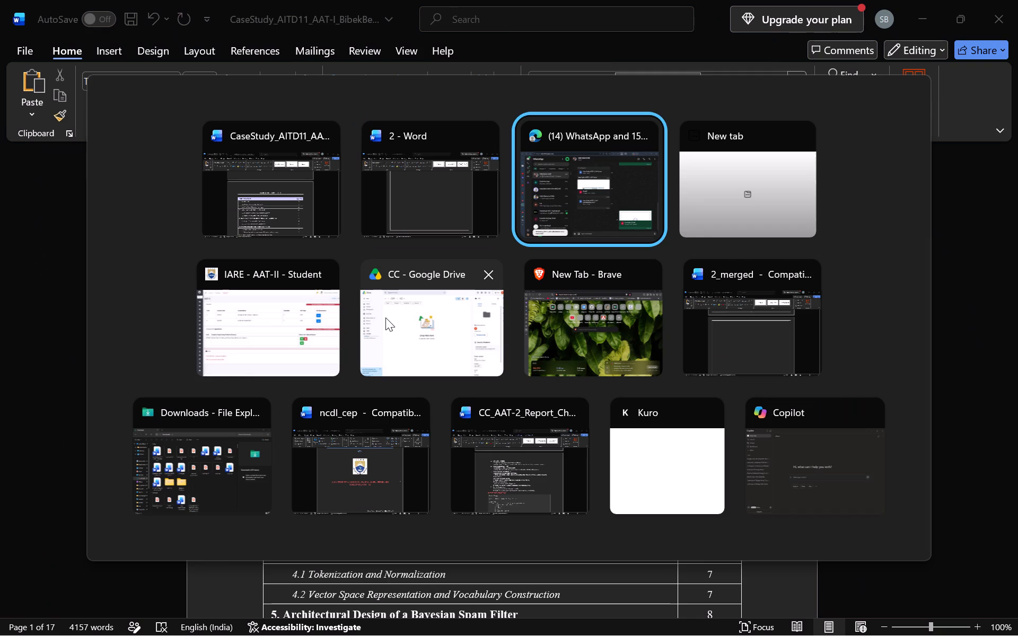